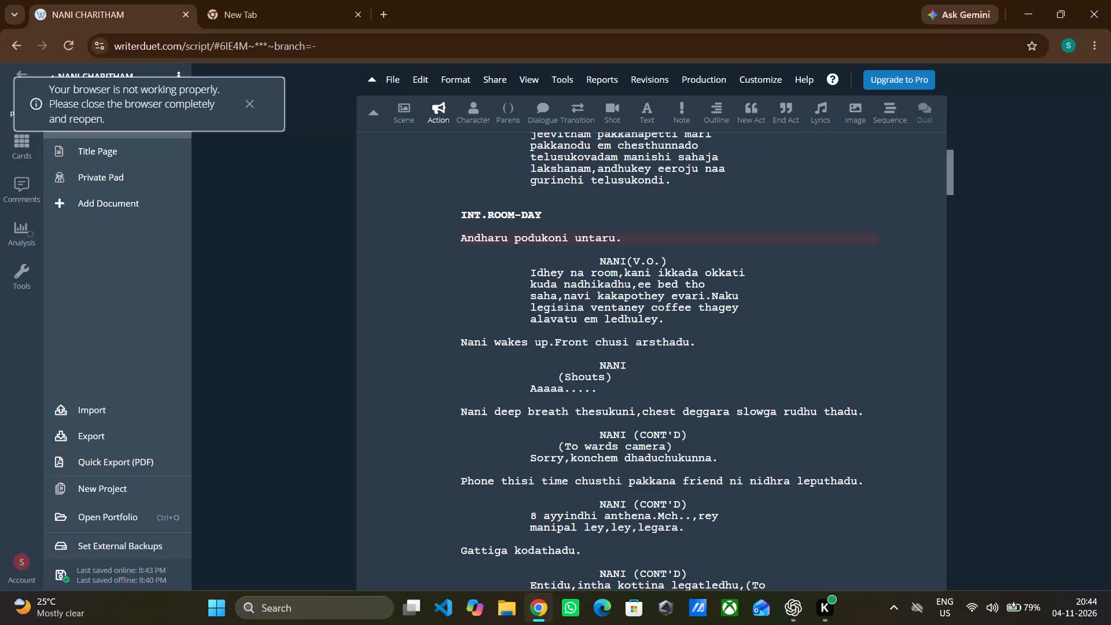
# Read through the whole screenplay, from the EXT.HOSTEL-DAY opening to THE END, and back up toward page 4.
pyautogui.scroll(2, 807, 291)
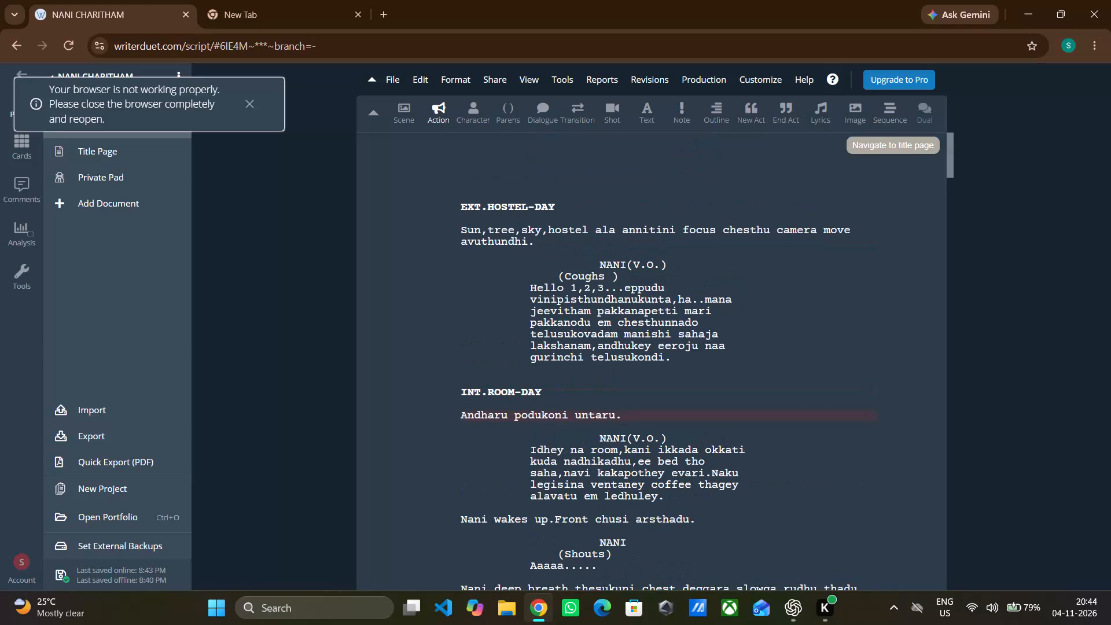
pyautogui.scroll(-3, 807, 291)
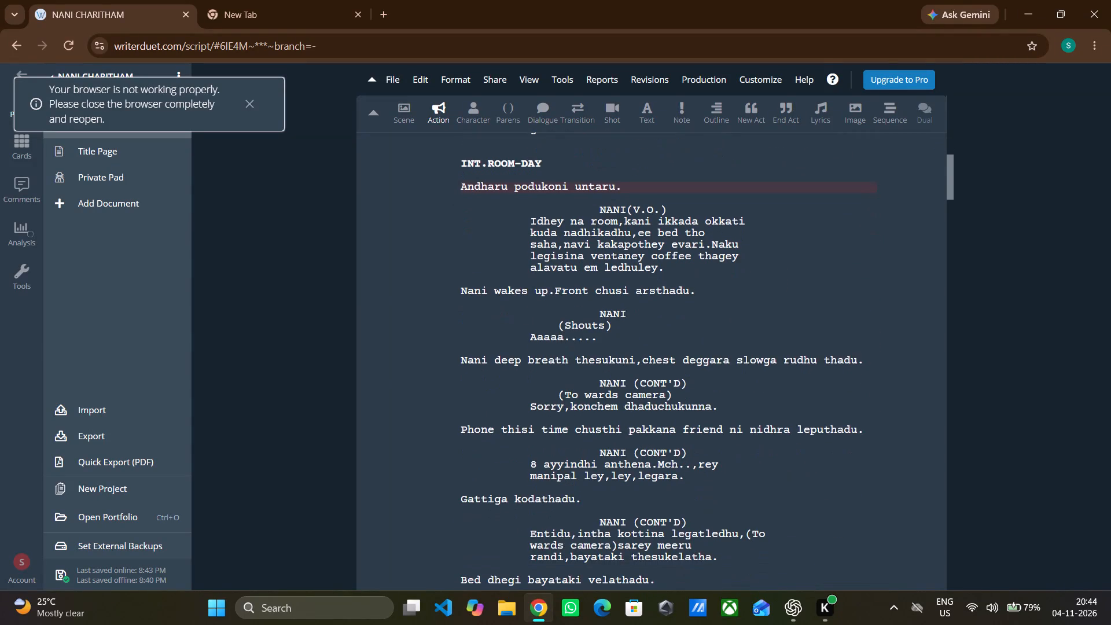
pyautogui.scroll(-3, 807, 291)
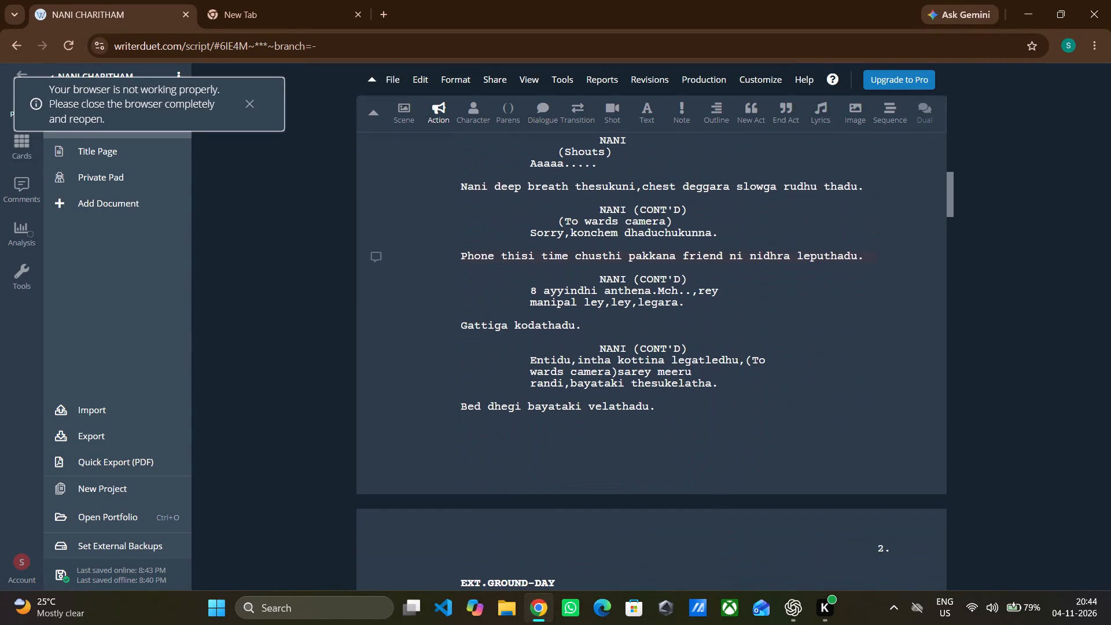
pyautogui.scroll(-4, 807, 291)
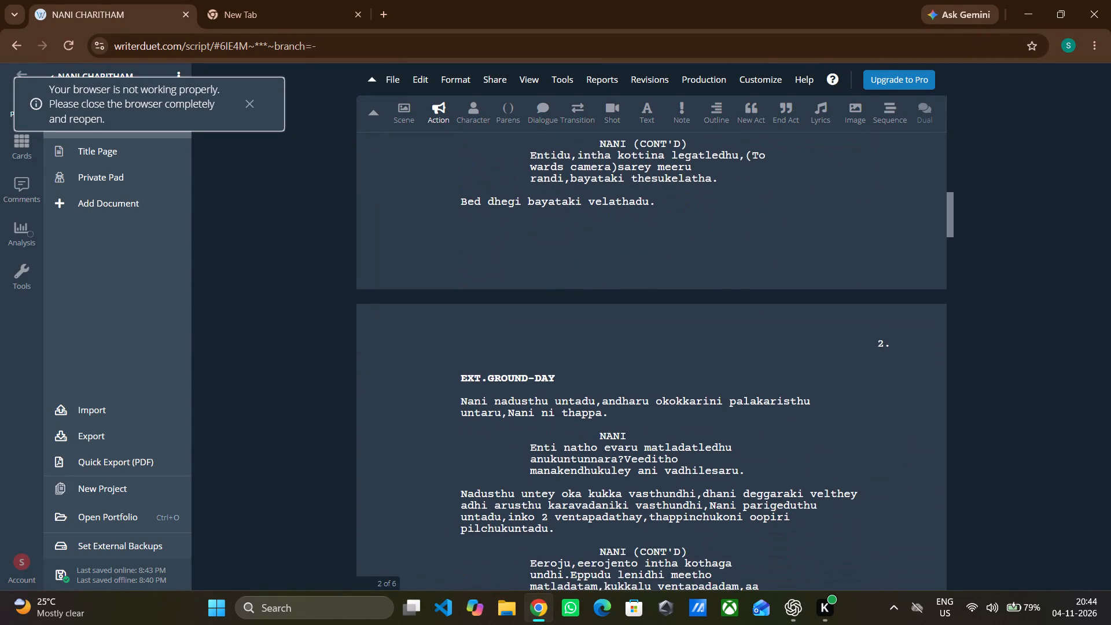
pyautogui.scroll(-4, 807, 291)
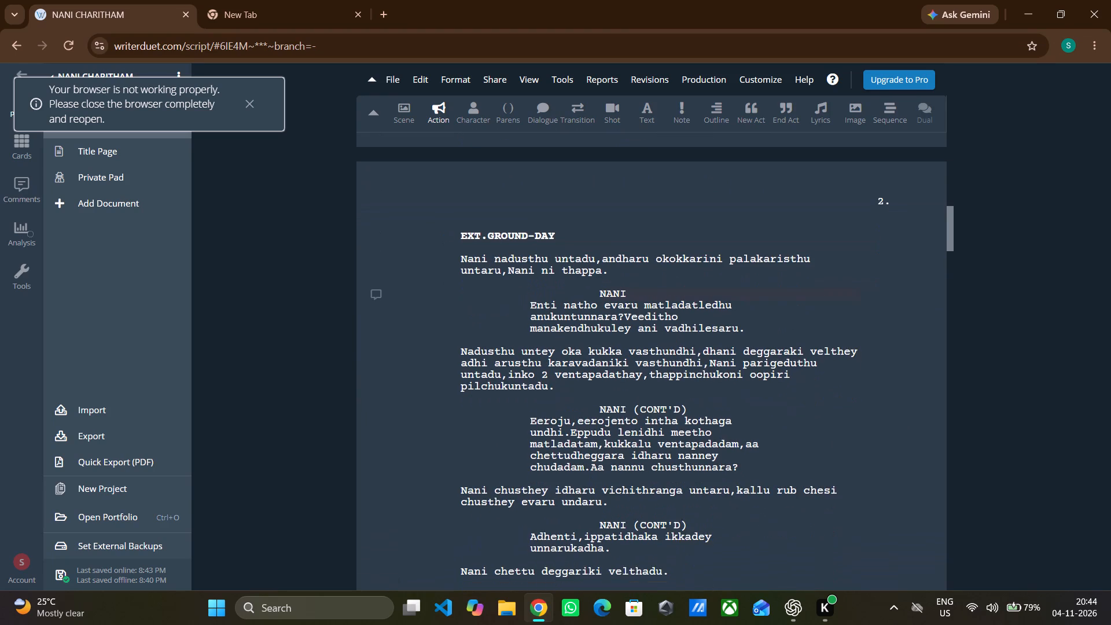
pyautogui.scroll(-4, 807, 291)
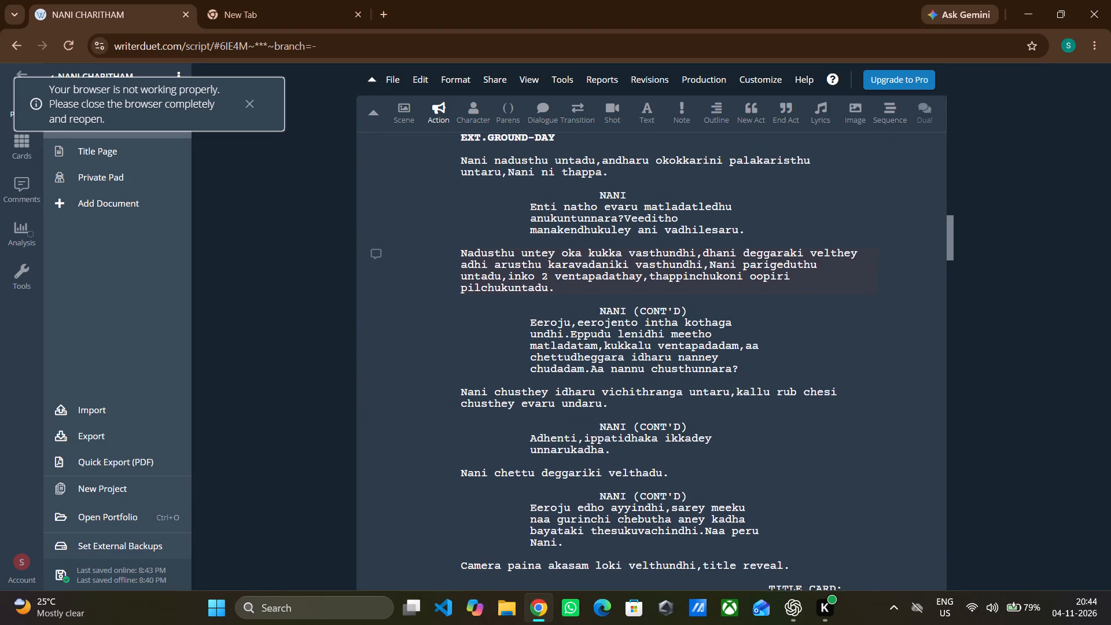
pyautogui.scroll(-2, 807, 291)
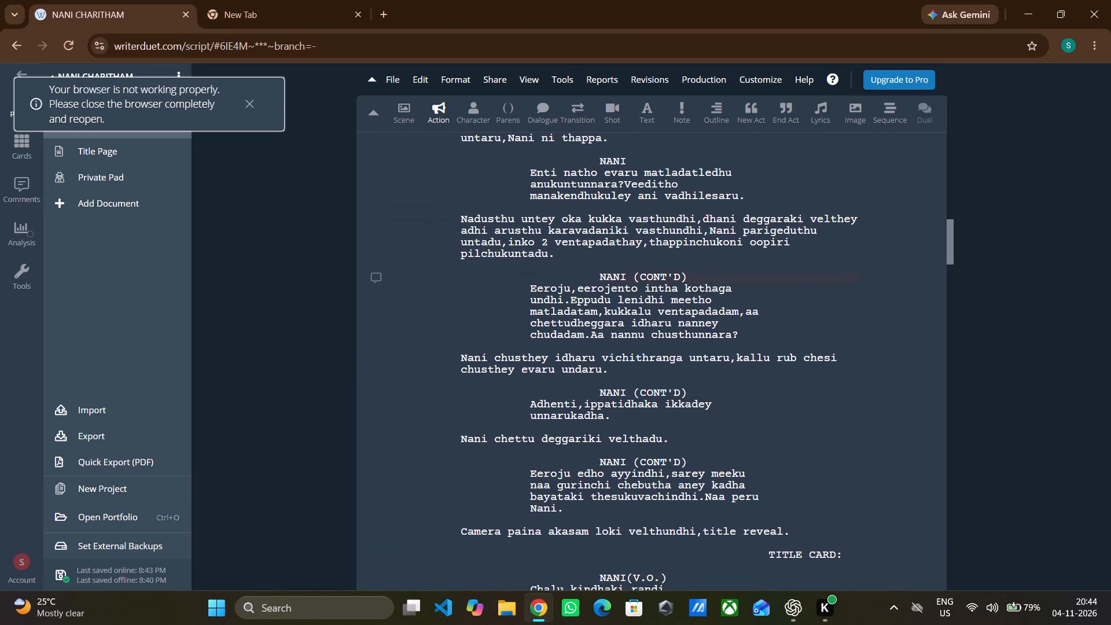
pyautogui.scroll(-1, 807, 291)
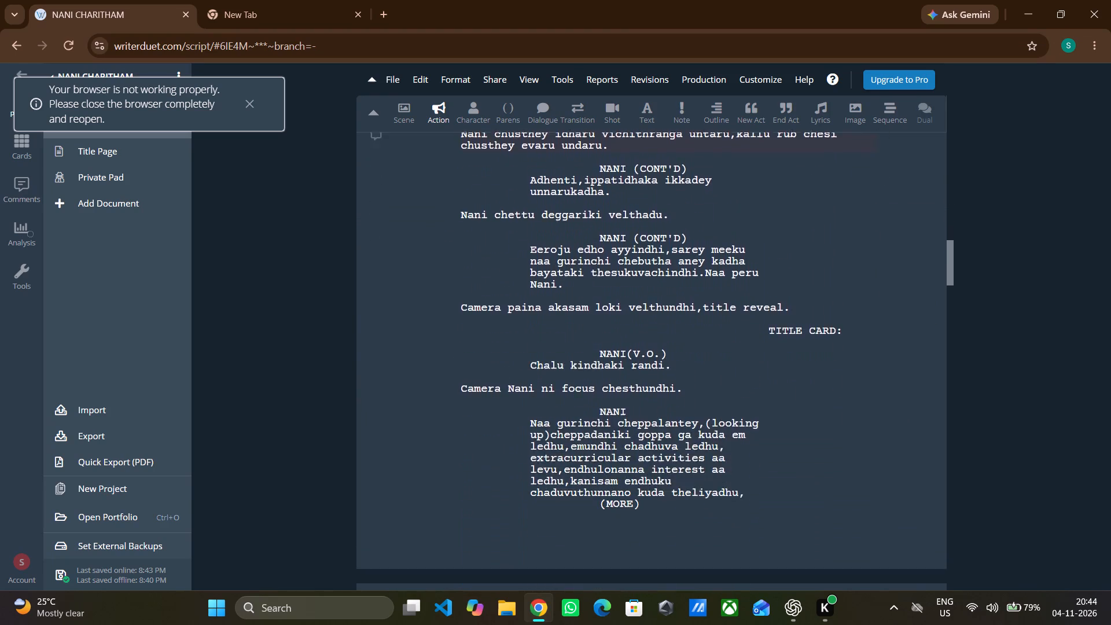
pyautogui.scroll(-2, 807, 291)
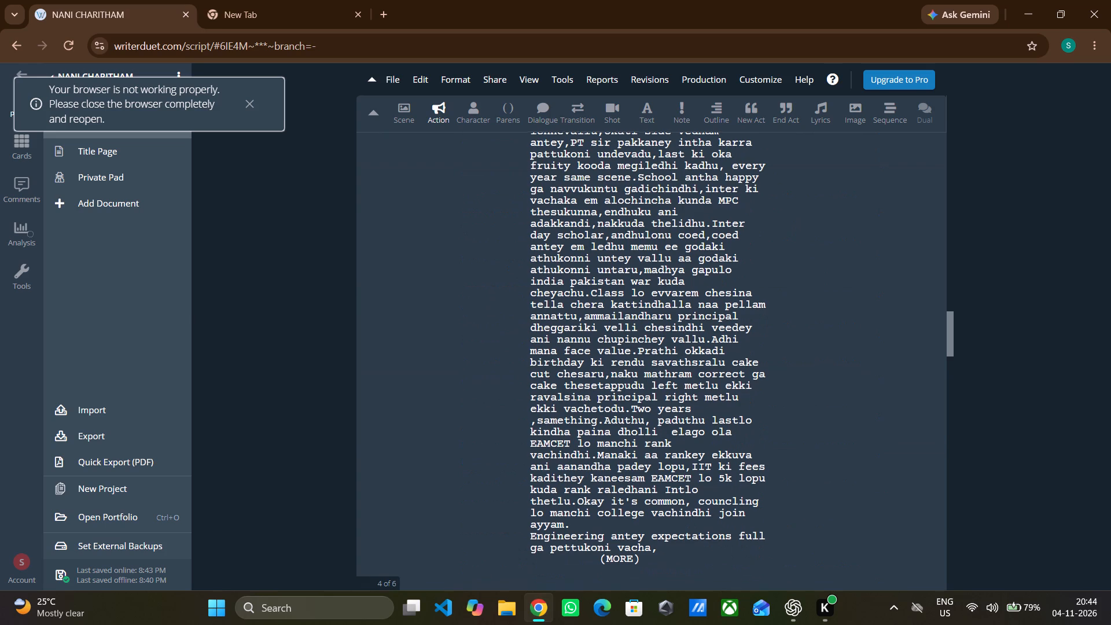
pyautogui.scroll(-1, 807, 291)
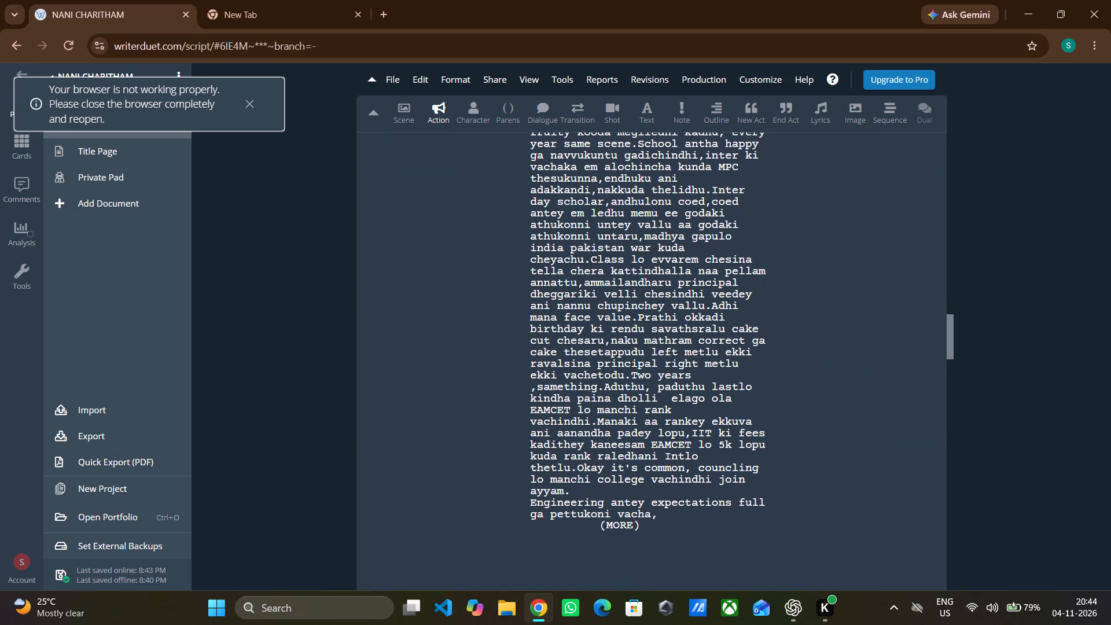
pyautogui.scroll(-3, 807, 291)
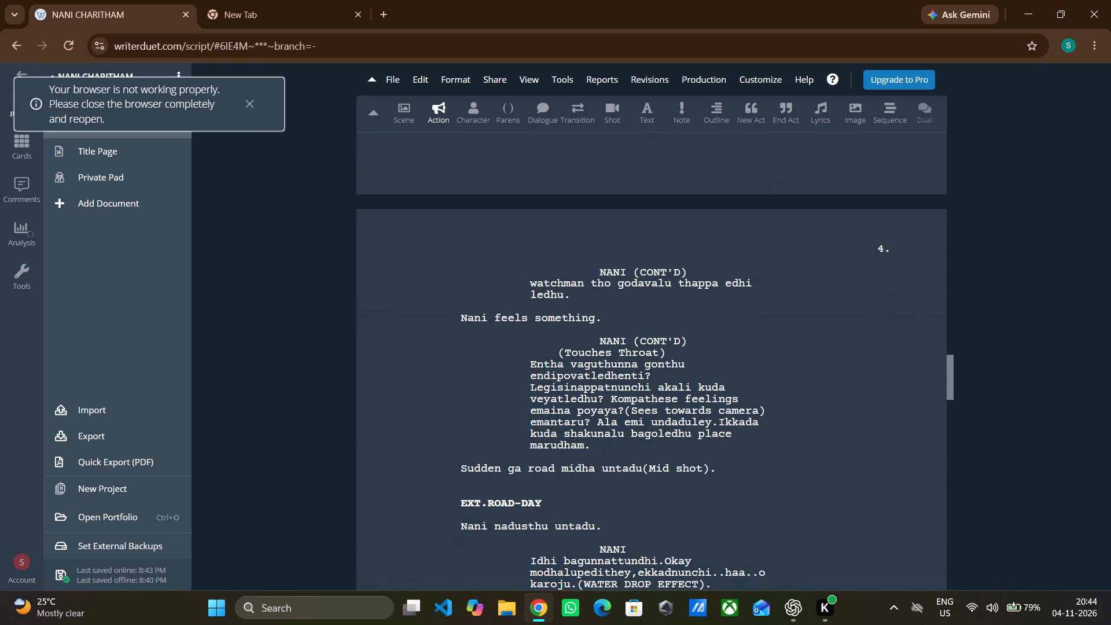
pyautogui.scroll(-3, 807, 279)
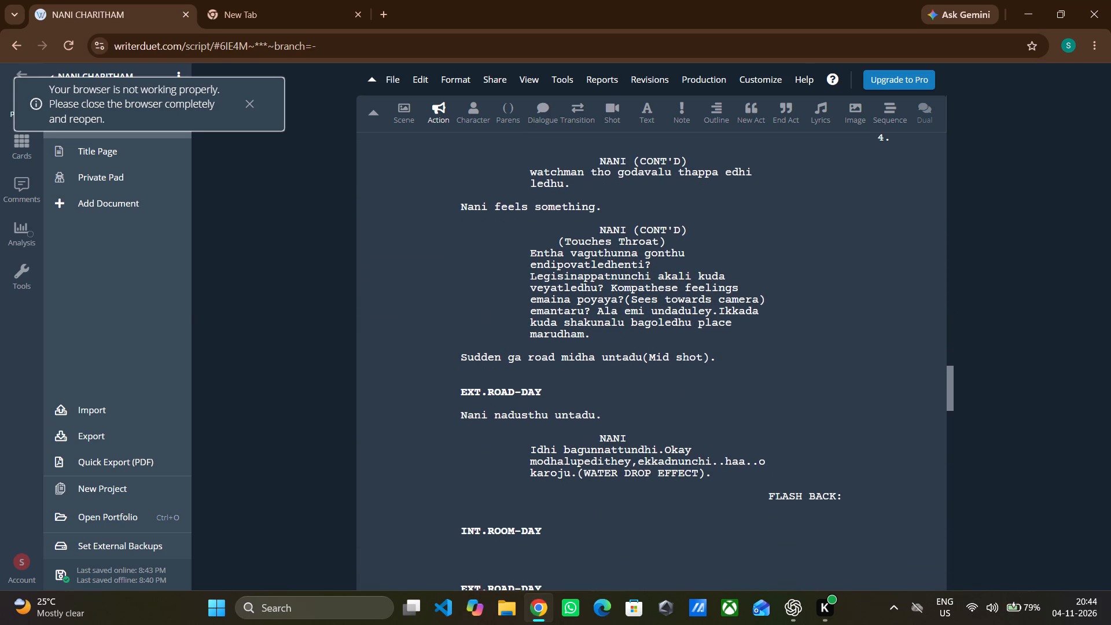
pyautogui.scroll(-4, 807, 279)
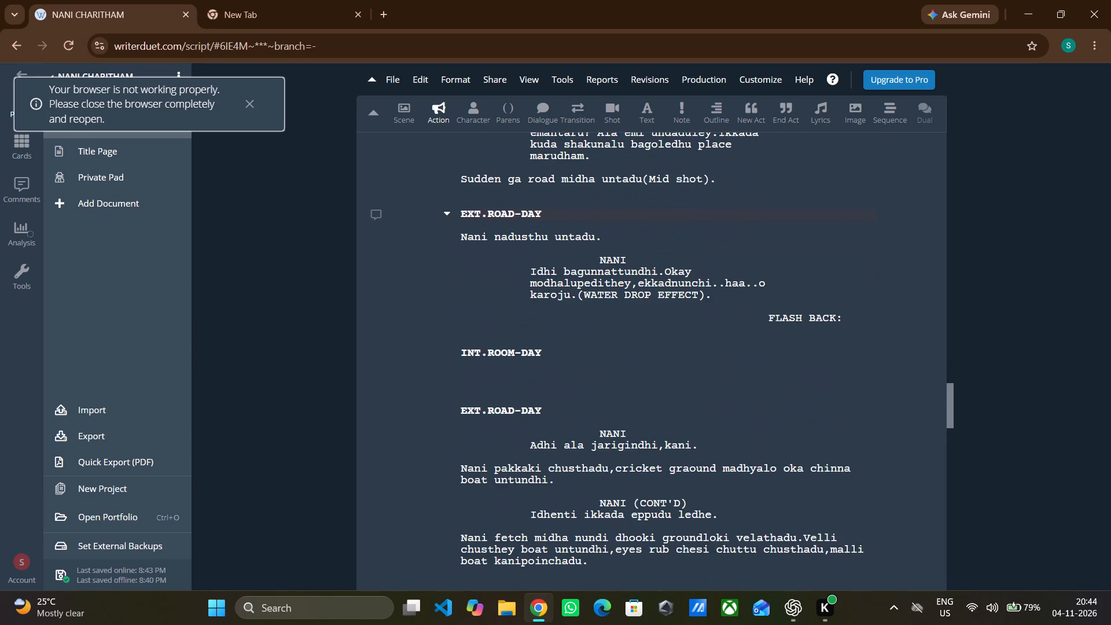
pyautogui.scroll(-2, 807, 279)
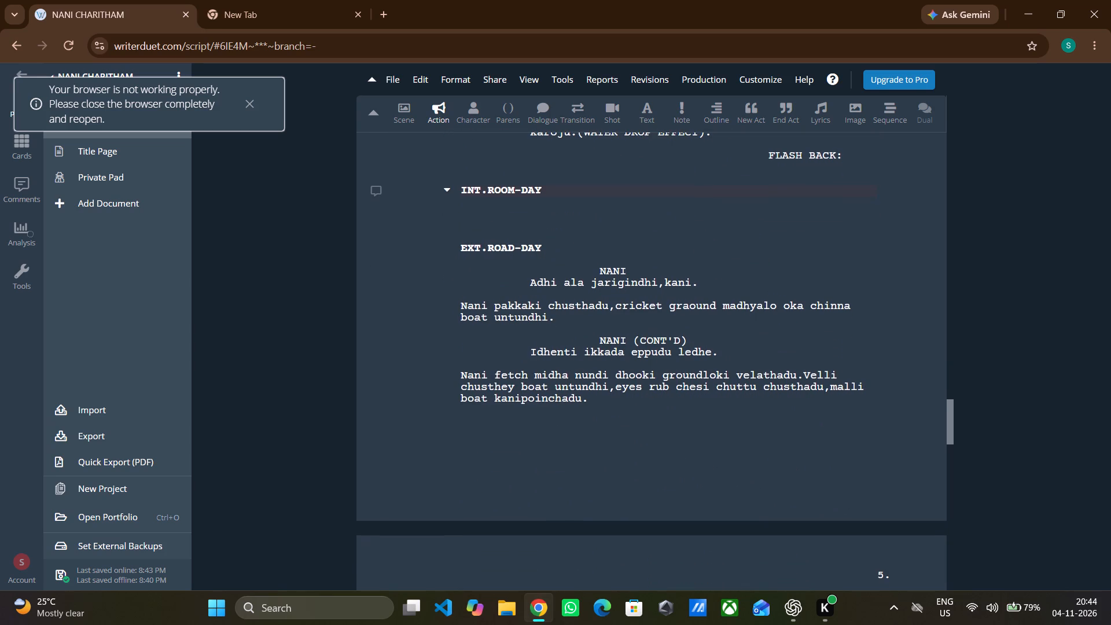
pyautogui.scroll(-1, 807, 279)
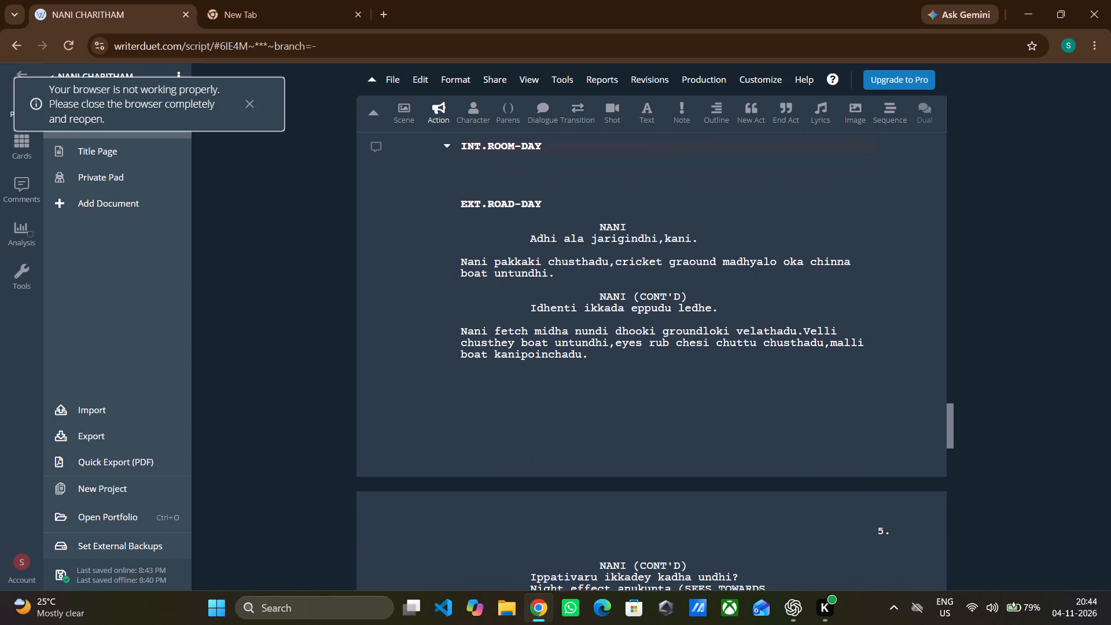
pyautogui.scroll(-5, 807, 279)
pyautogui.scroll(1, 807, 279)
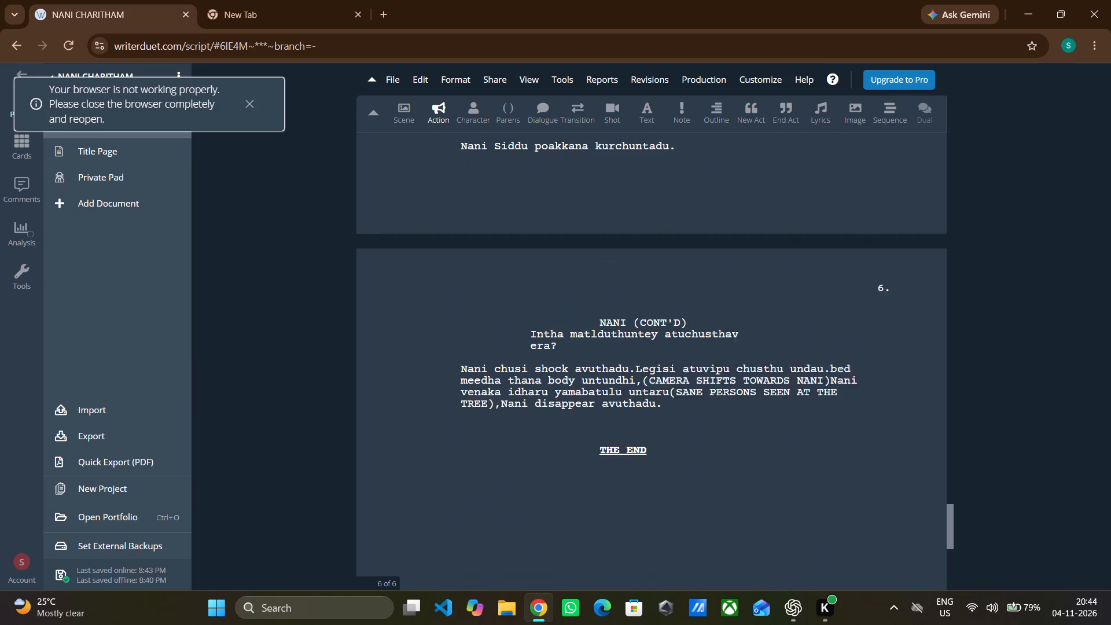
pyautogui.scroll(2, 807, 279)
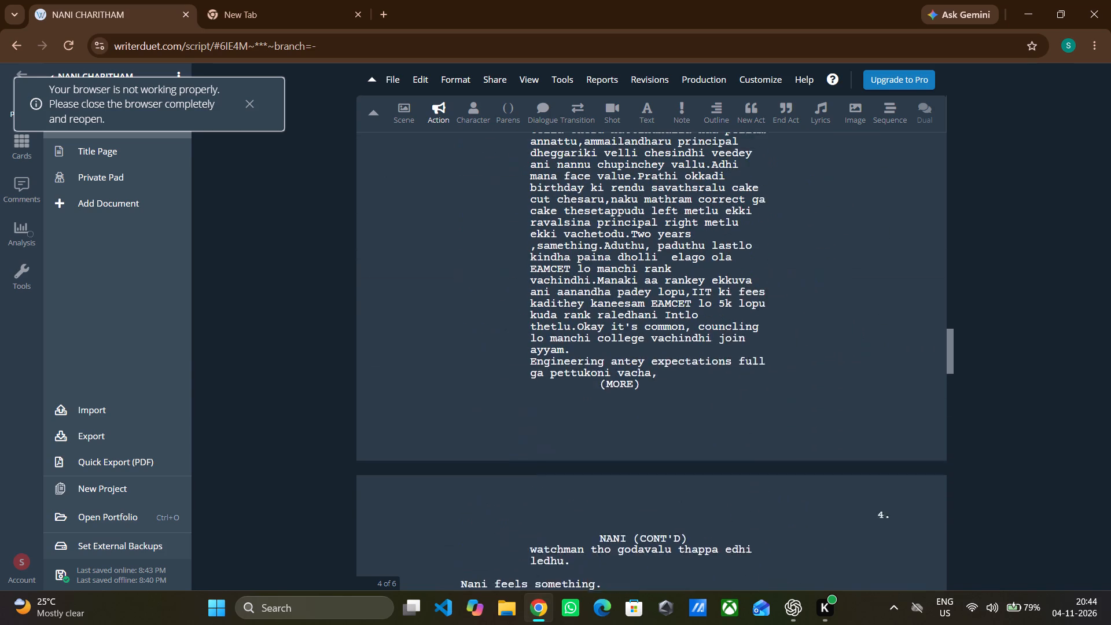
# Return to the action line under INT.ROOM-DAY and review the preceding script up to the EXT.HOSTEL-DAY heading.
pyautogui.press('j')
pyautogui.press('BackSpace')
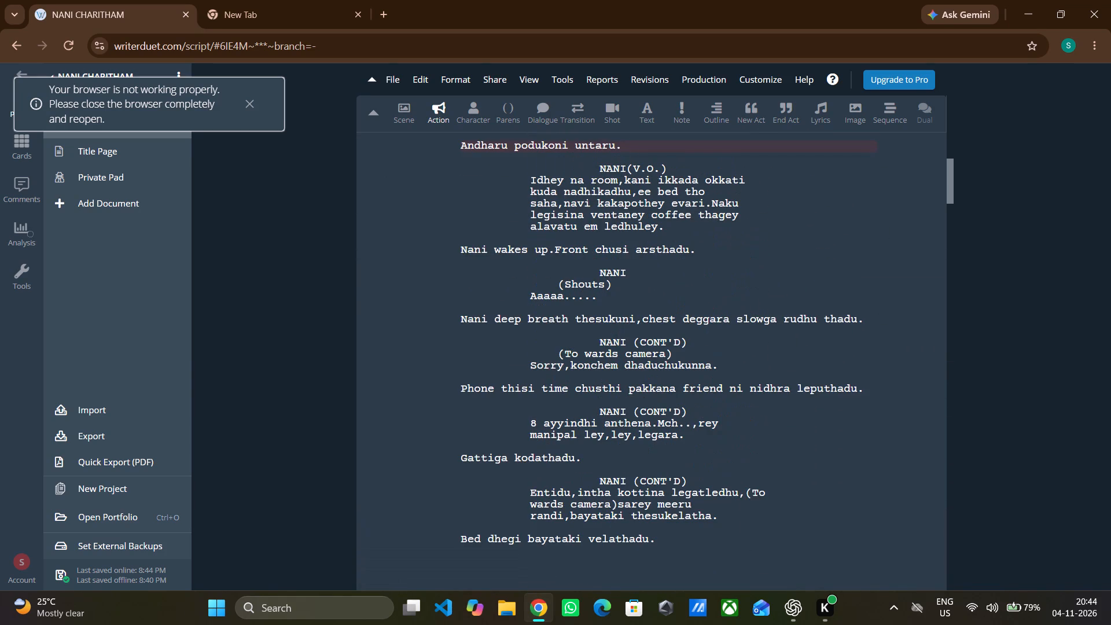
pyautogui.press('Up')
pyautogui.press('Up')
pyautogui.press('Up')
pyautogui.press('Up')
pyautogui.press('Up')
pyautogui.press('Up')
pyautogui.press('Up')
pyautogui.press('Up')
pyautogui.press('Up')
pyautogui.press('Up')
pyautogui.press('Up')
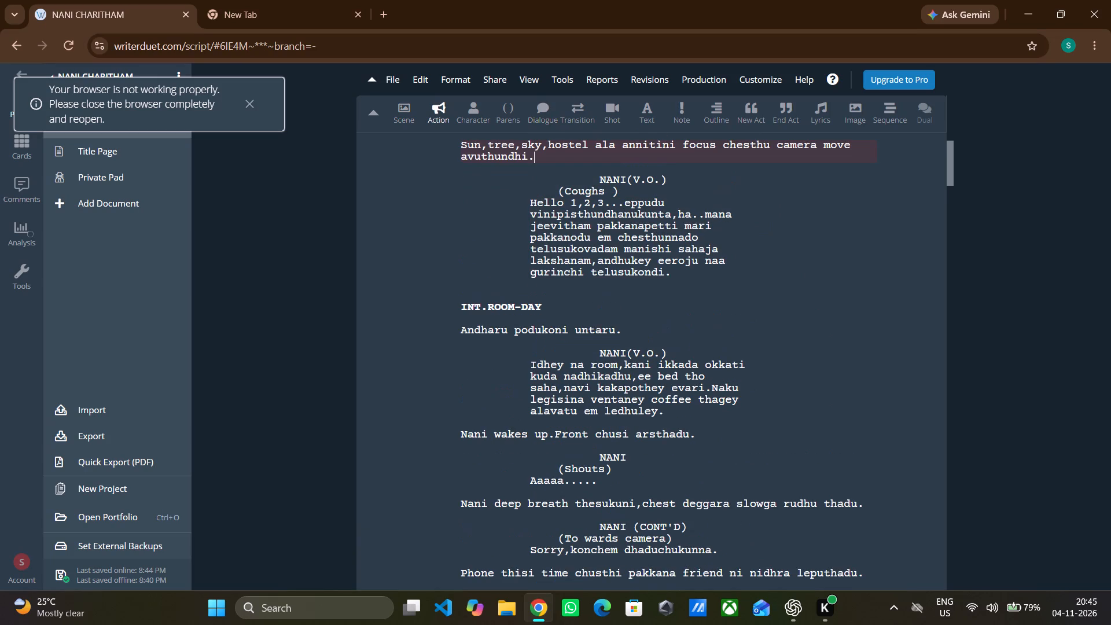
pyautogui.press('Up')
pyautogui.press('Up')
pyautogui.press('Up')
pyautogui.press('Up')
pyautogui.press('Up')
pyautogui.press('Up')
pyautogui.press('Up')
pyautogui.press('Up')
pyautogui.press('Up')
pyautogui.press('Up')
pyautogui.press('Up')
pyautogui.press('Up')
pyautogui.press('Up')
pyautogui.press('Up')
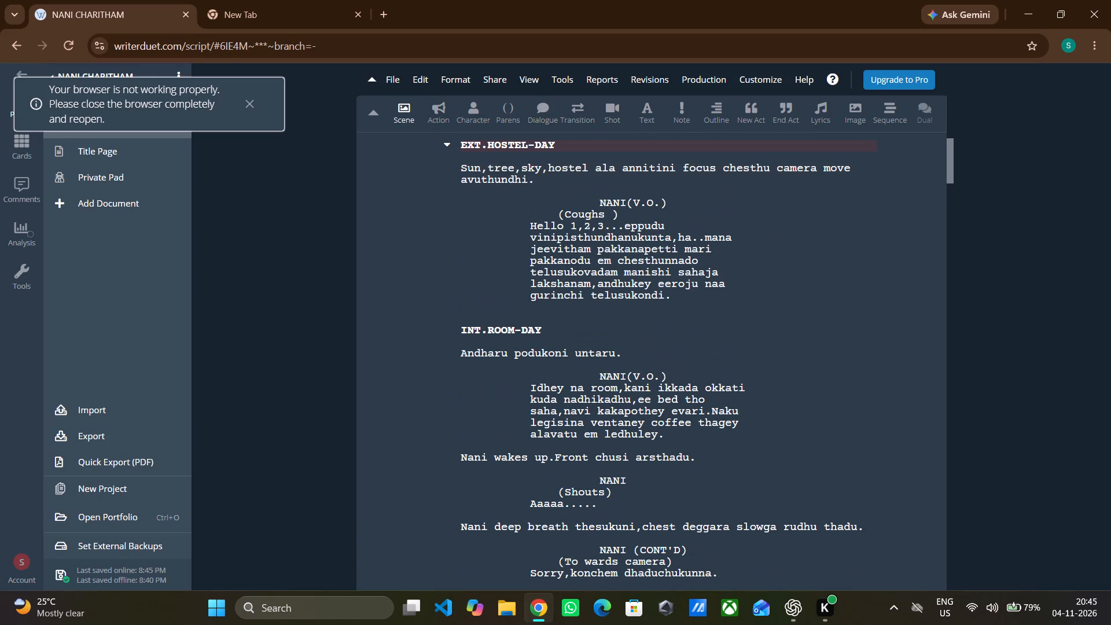
# In Nani's voice-over dialogue under INT.ROOM-DAY, extend "evari" to read "evarivi anukuntunnara?".
pyautogui.press('Down')
pyautogui.press('Down')
pyautogui.press('Down')
pyautogui.press('Down')
pyautogui.press('Down')
pyautogui.press('Down')
pyautogui.press('Down')
pyautogui.press('Down')
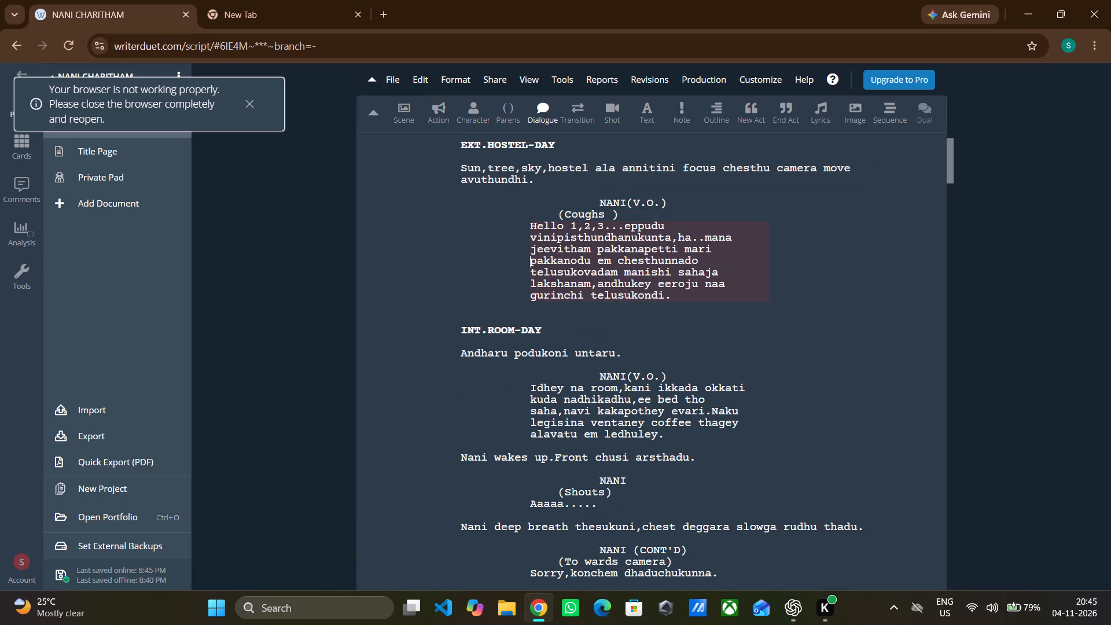
pyautogui.press('Down')
pyautogui.press('Down')
pyautogui.press('Down')
pyautogui.press('Down')
pyautogui.press('Down')
pyautogui.press('Down')
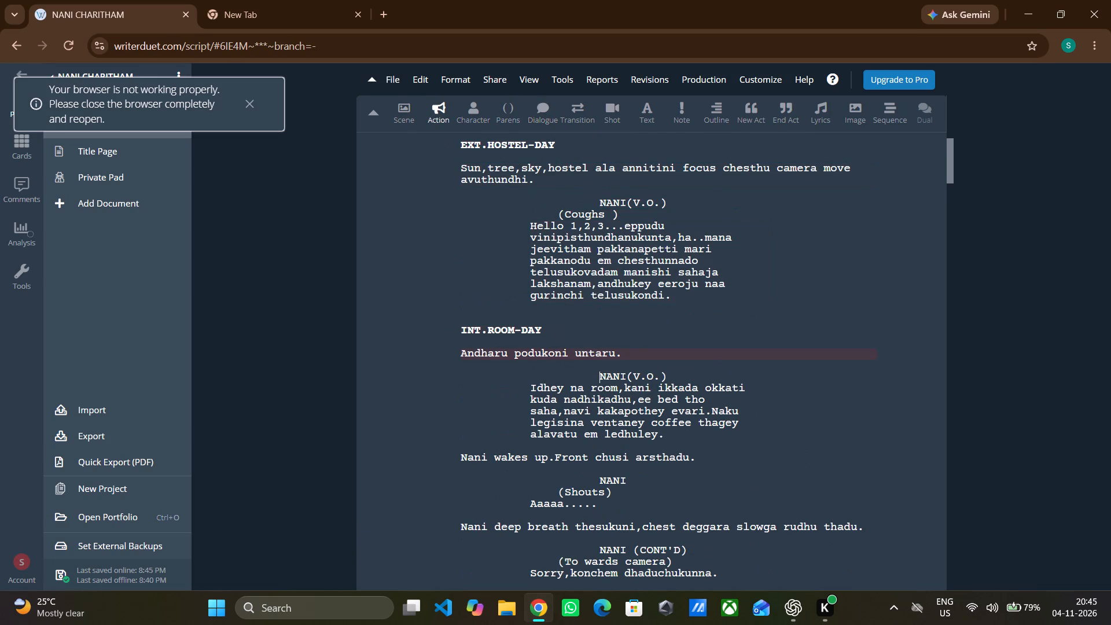
pyautogui.press('Down')
pyautogui.press('Right')
pyautogui.press('Right')
pyautogui.press('Right')
pyautogui.press('Right')
pyautogui.press('Right')
pyautogui.press('Right')
pyautogui.press('Right')
pyautogui.press('Right')
pyautogui.press('Right')
pyautogui.press('Right')
pyautogui.press('Right')
pyautogui.press('Right')
pyautogui.press('Right')
pyautogui.press('Down')
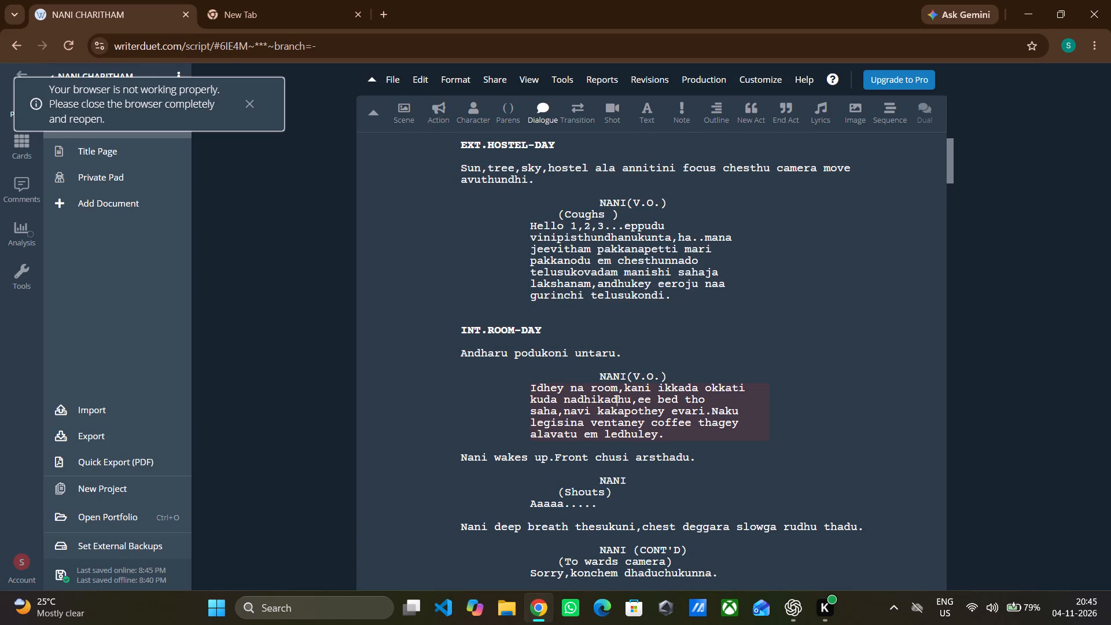
pyautogui.press('Right')
pyautogui.press('Down')
pyautogui.press('Right')
pyautogui.press('Right')
pyautogui.press('Right')
pyautogui.press('Right')
pyautogui.press('Right')
pyautogui.press('Right')
pyautogui.press('Right')
pyautogui.press('Right')
pyautogui.press('Right')
pyautogui.press('Right')
pyautogui.press('Right')
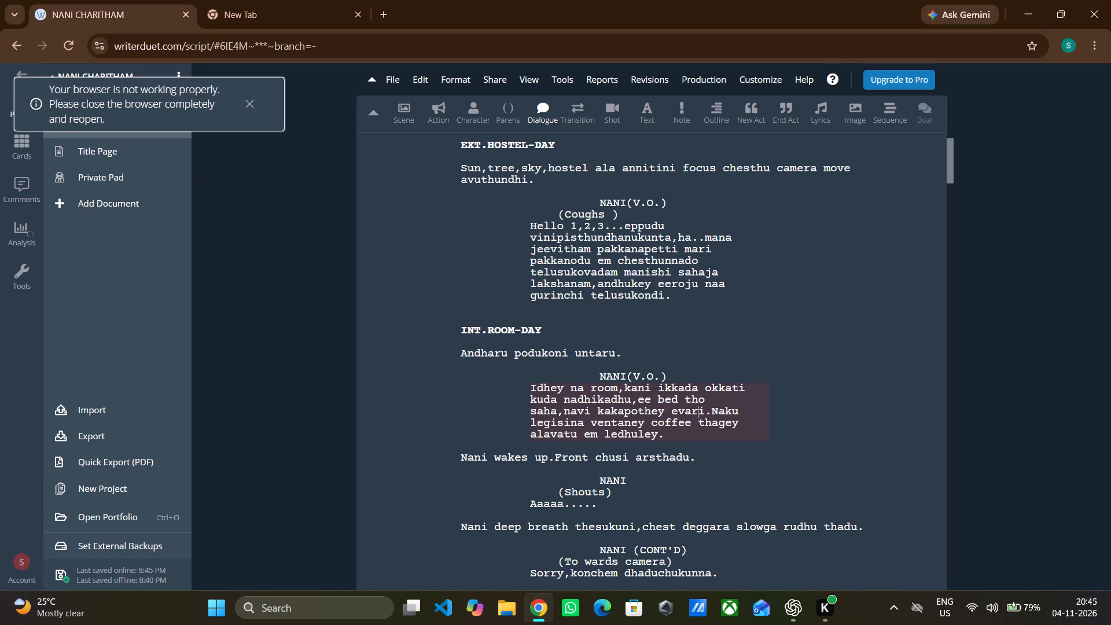
pyautogui.press('Right')
pyautogui.press('v')
pyautogui.write('i')
pyautogui.press('space')
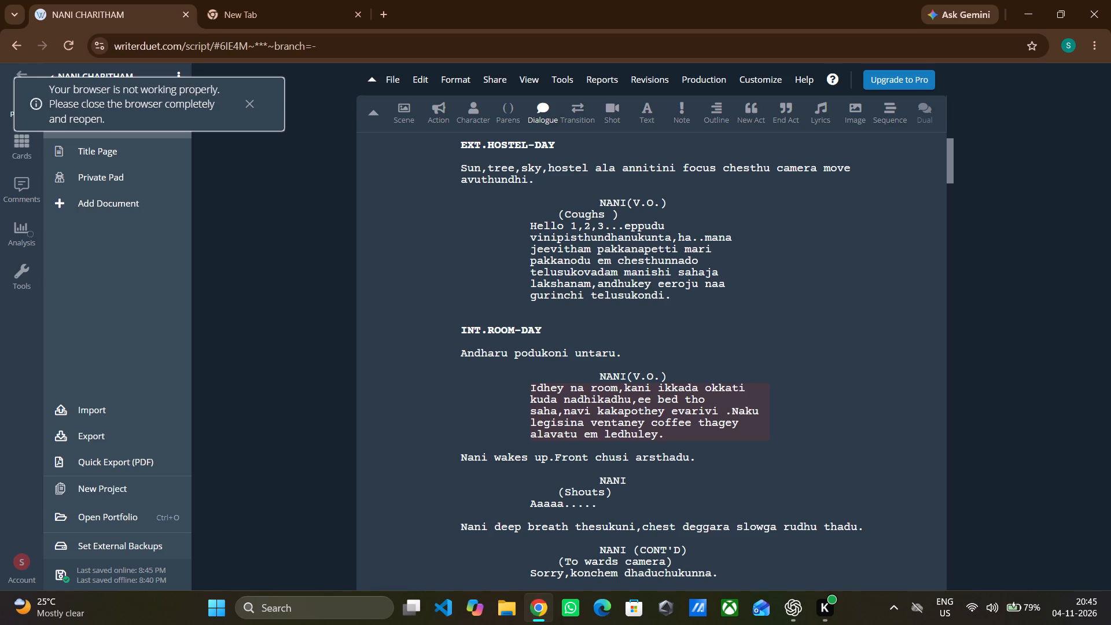
pyautogui.write('anukun')
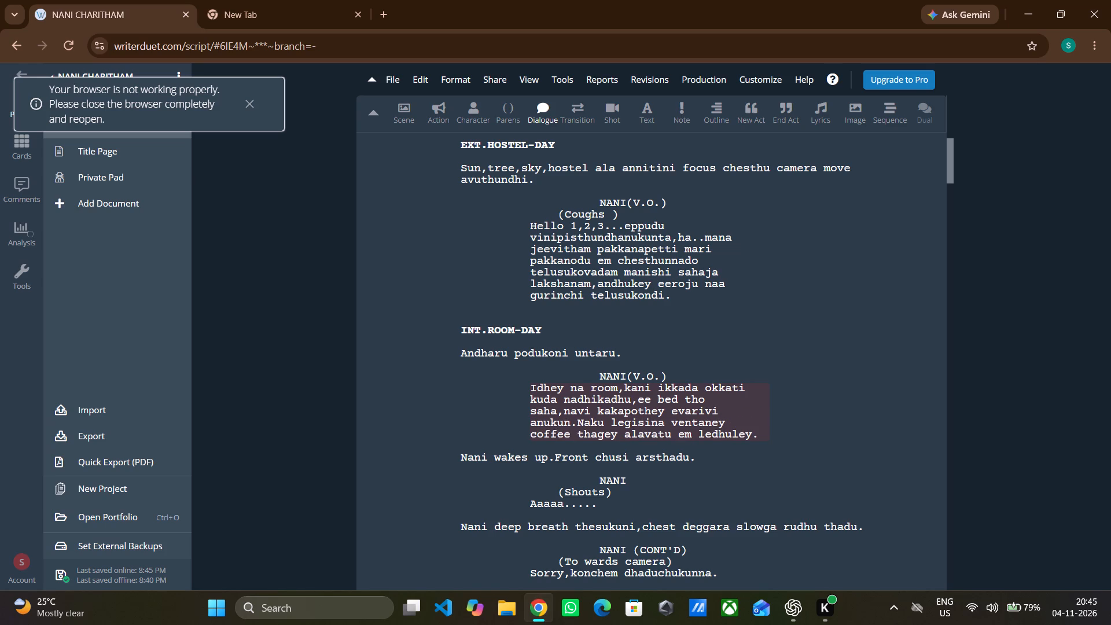
pyautogui.write('tunnara')
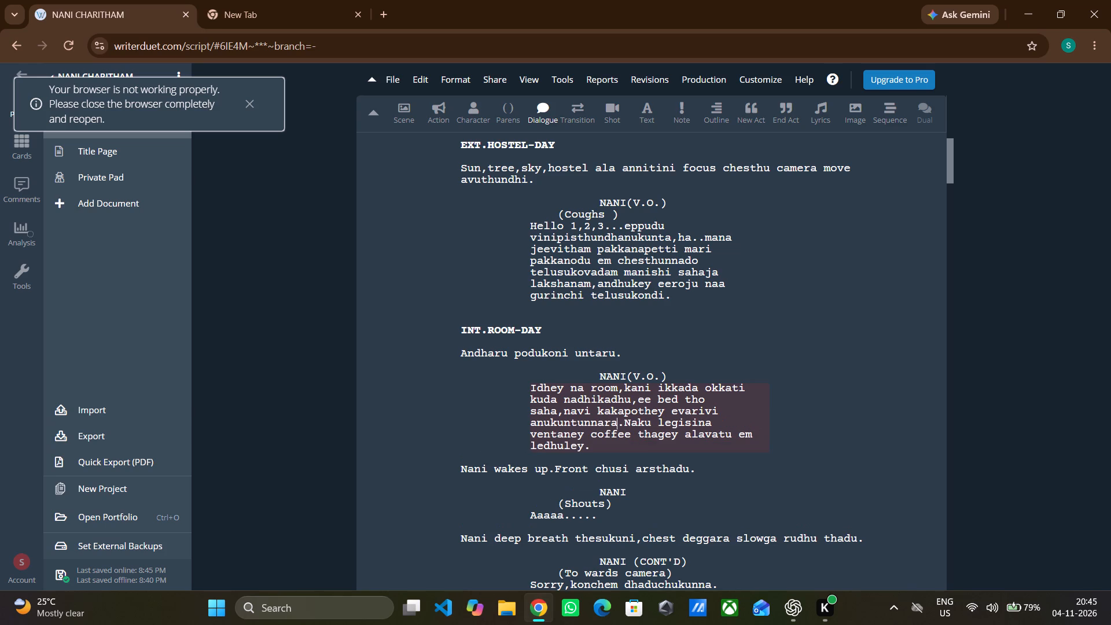
pyautogui.hotkey('shift', '?')
# Insert the direction "(CAMERA REVEALS EACH FACE)" as a parenthetical after "anukuntunnara?" in Nani's INT.ROOM-DAY voice-over.
pyautogui.hotkey('shift', '(')
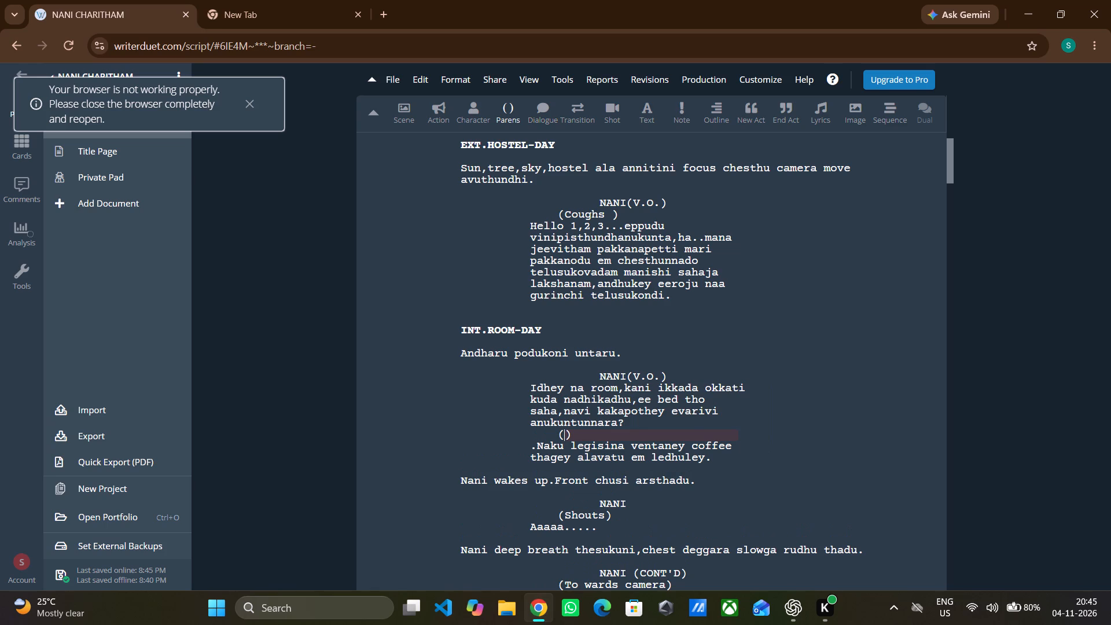
pyautogui.write('CAMWR')
pyautogui.press('BackSpace')
pyautogui.press('BackSpace')
pyautogui.write('ERA REVE')
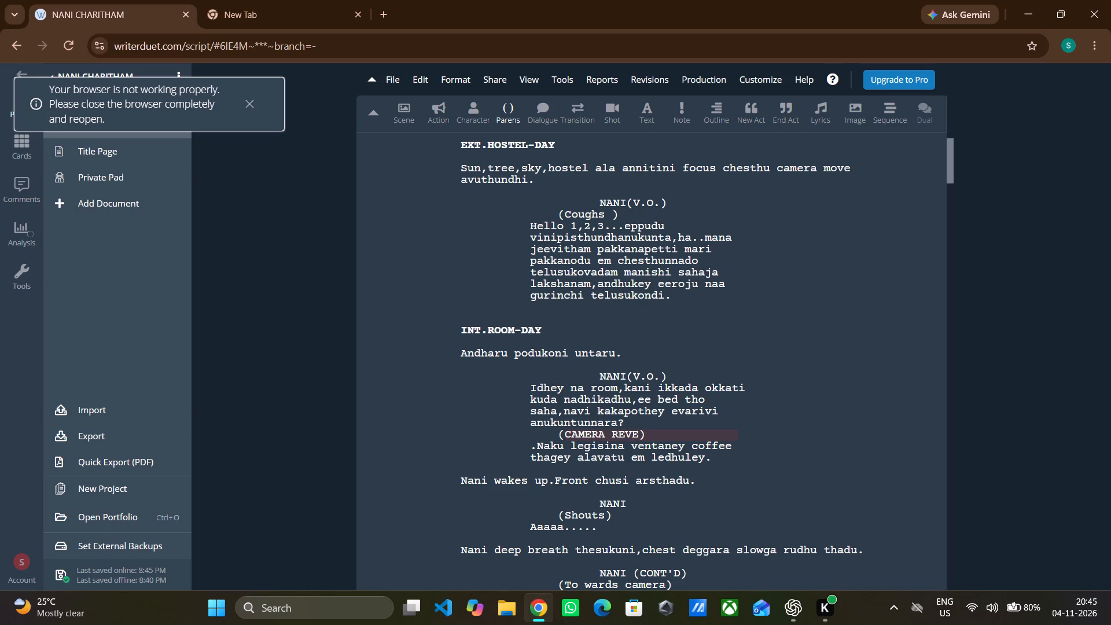
pyautogui.write('ALS E')
pyautogui.write('CH')
pyautogui.press('space')
pyautogui.press('BackSpace')
pyautogui.press('BackSpace')
pyautogui.press('BackSpace')
pyautogui.write('ACH FACE')
pyautogui.press('Right')
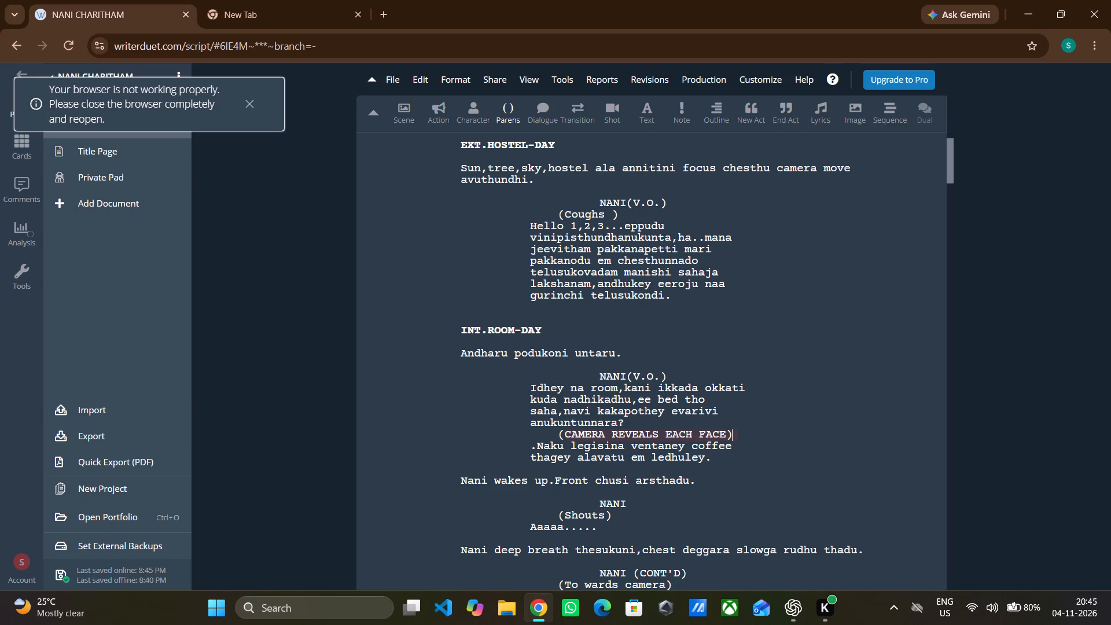
# Continue the text after the camera direction with ",vididhi,vididhi,a vididhi kuda".
pyautogui.press(',')
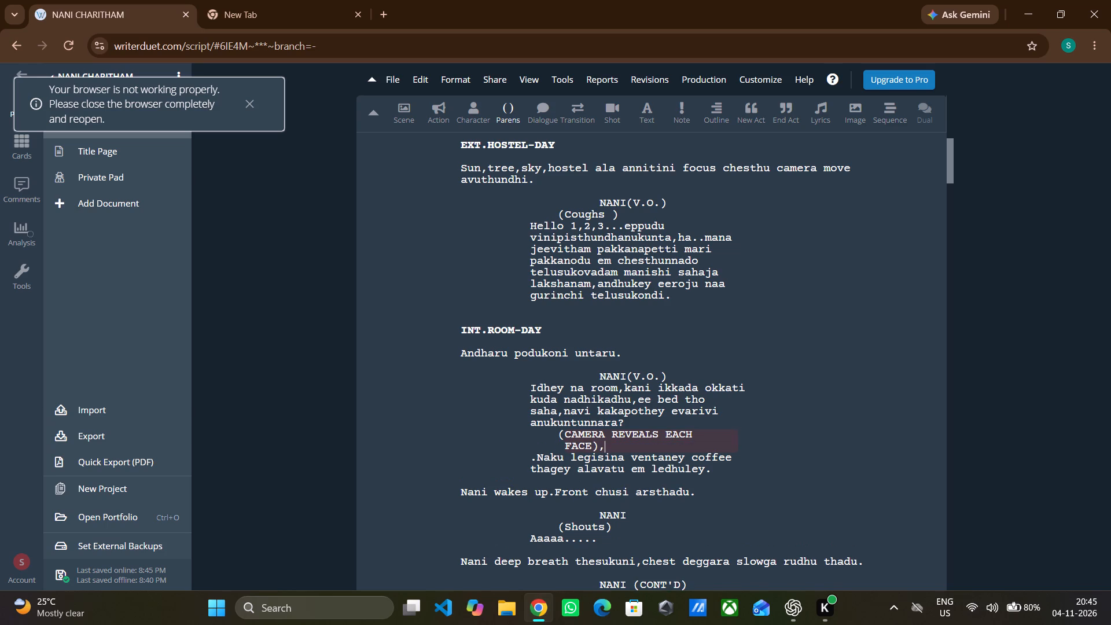
pyautogui.write('vidi')
pyautogui.write('dhi,')
pyautogui.write('vididhi')
pyautogui.press(',')
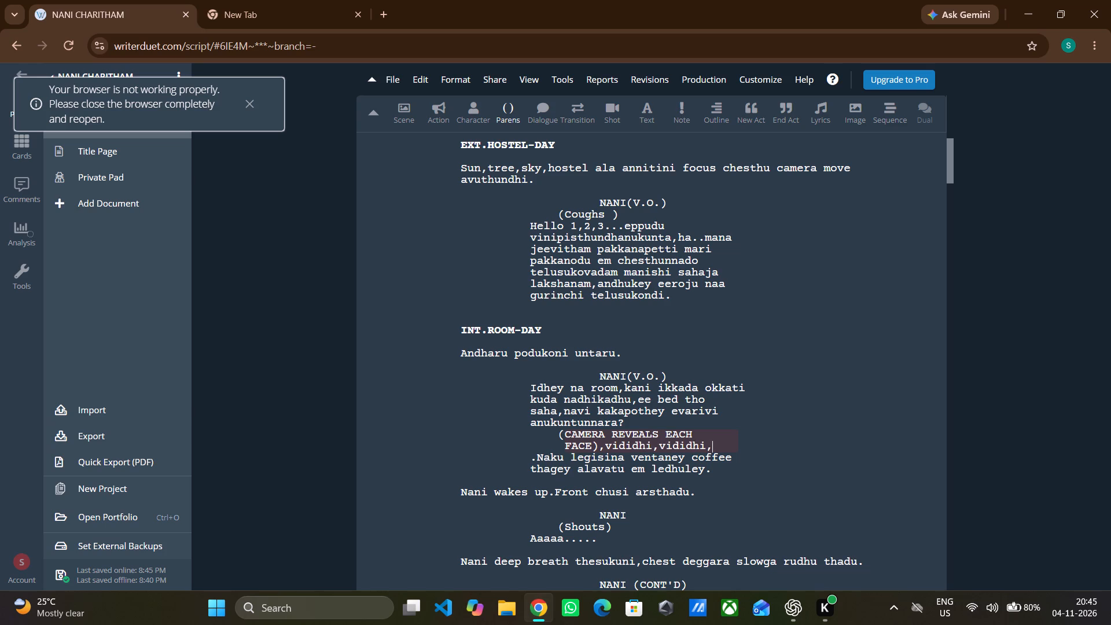
pyautogui.write('a')
pyautogui.press('space')
pyautogui.write('vididg')
pyautogui.press('BackSpace')
pyautogui.write('hi kuda')
pyautogui.press(';')
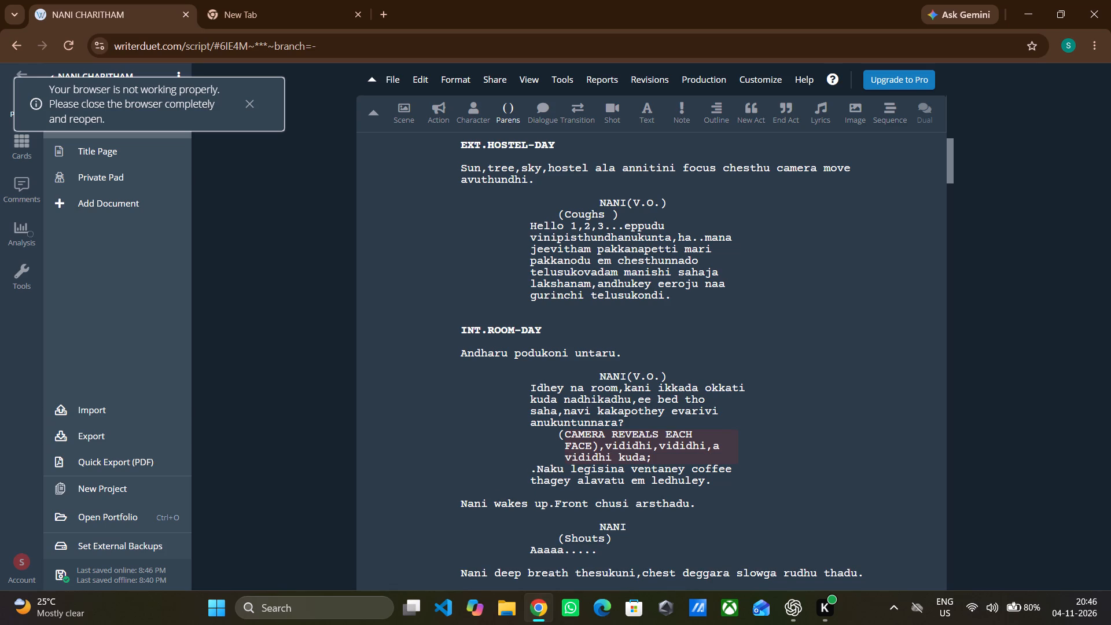
pyautogui.press('BackSpace')
# Merge the camera direction block into the preceding dialogue so it runs on directly after "anukuntunnara?".
pyautogui.press('Left')
pyautogui.press('Left')
pyautogui.press('Left')
pyautogui.press('Left')
pyautogui.press('Left')
pyautogui.press('Left')
pyautogui.press('Left')
pyautogui.press('Left')
pyautogui.press('Up')
pyautogui.press('Up')
pyautogui.press('Left')
pyautogui.press('Left')
pyautogui.press('Left')
pyautogui.press('Left')
pyautogui.press('Left')
pyautogui.press('BackSpace')
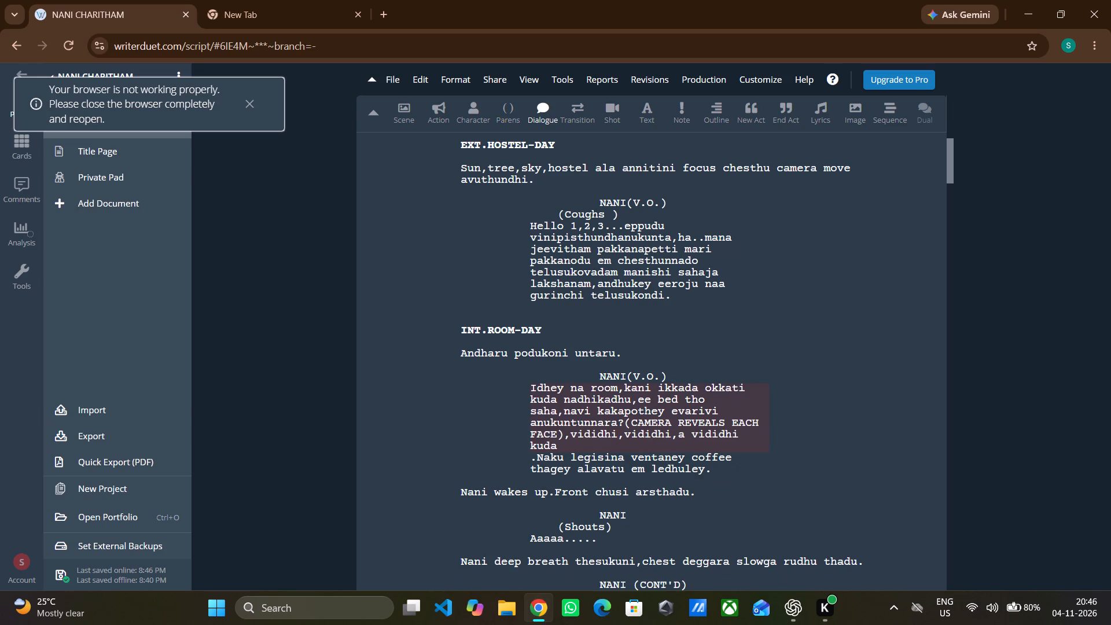
# Join the separate ".Naku legisina ventaney coffee" dialogue line onto the end of "a vididhi kuda".
pyautogui.press('Down')
pyautogui.press('Down')
pyautogui.press('Down')
pyautogui.press('Left')
pyautogui.press('Left')
pyautogui.press('Left')
pyautogui.press('Left')
pyautogui.press('Left')
pyautogui.press('Left')
pyautogui.press('Left')
pyautogui.press('Left')
pyautogui.press('Left')
pyautogui.press('Left')
pyautogui.press('Left')
pyautogui.press('Left')
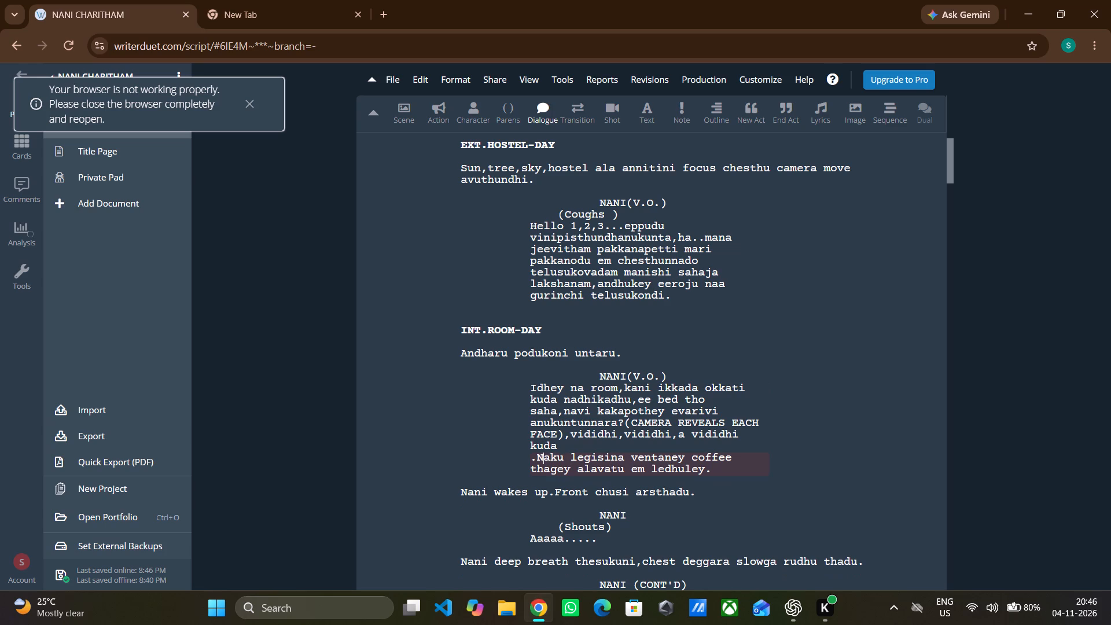
pyautogui.press('Left')
pyautogui.press('Left')
pyautogui.press('BackSpace')
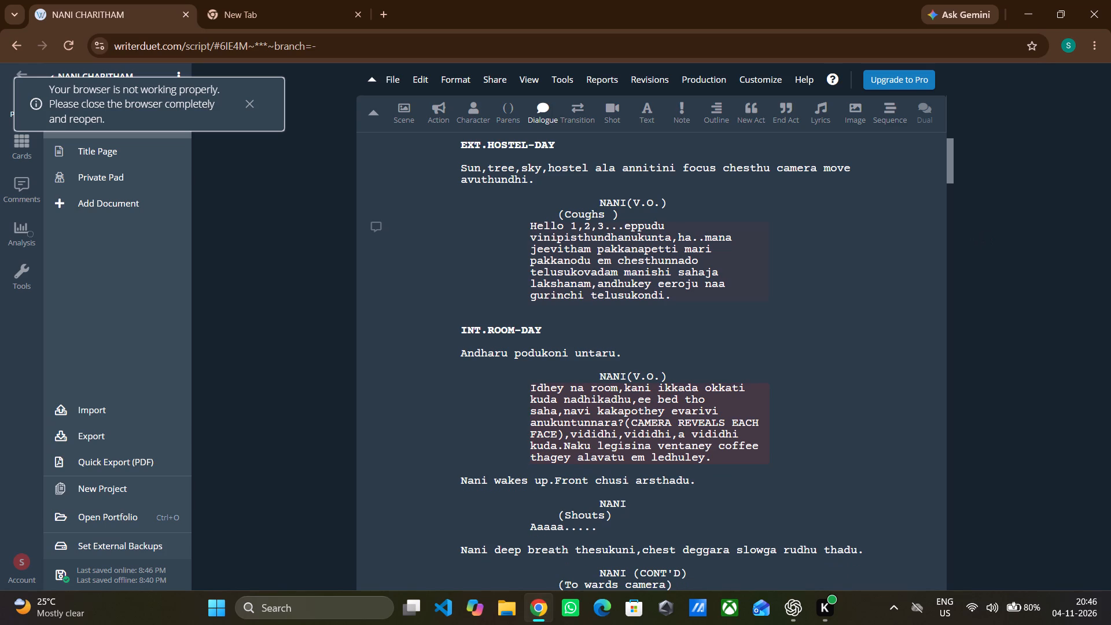
# Dismiss the browser warning notification covering the project sidebar.
pyautogui.click(255, 105)
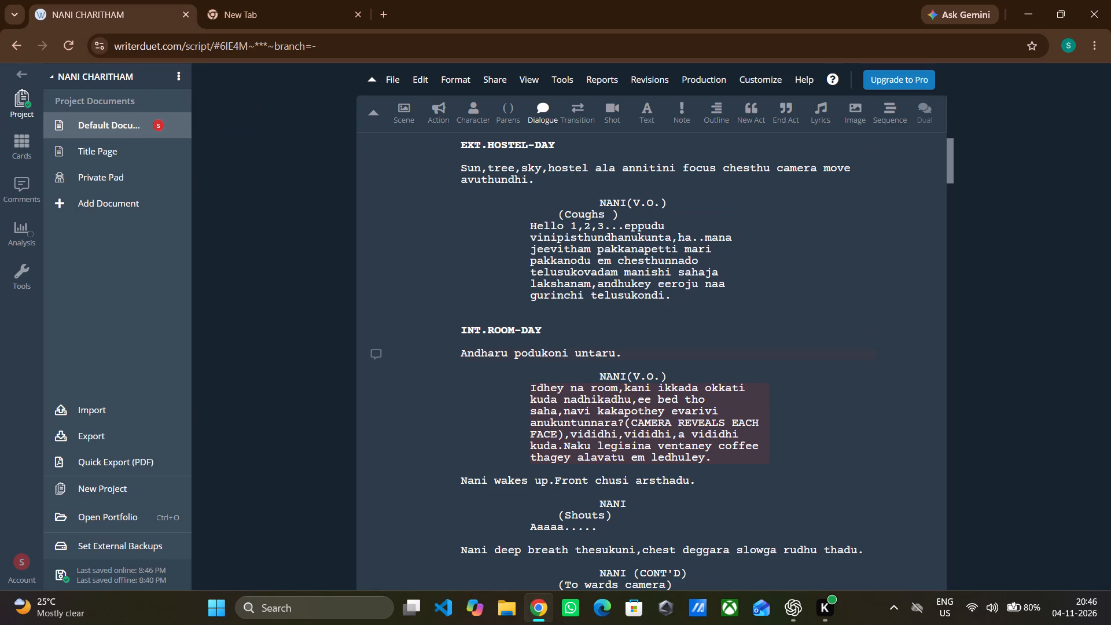
# Review the rest of the script from the INT.ROOM-DAY scene through EXT.GROUND-DAY and EXT.BENCH,GROUND-DAY to Nani's dialogue on page 4.
pyautogui.scroll(-1, 711, 341)
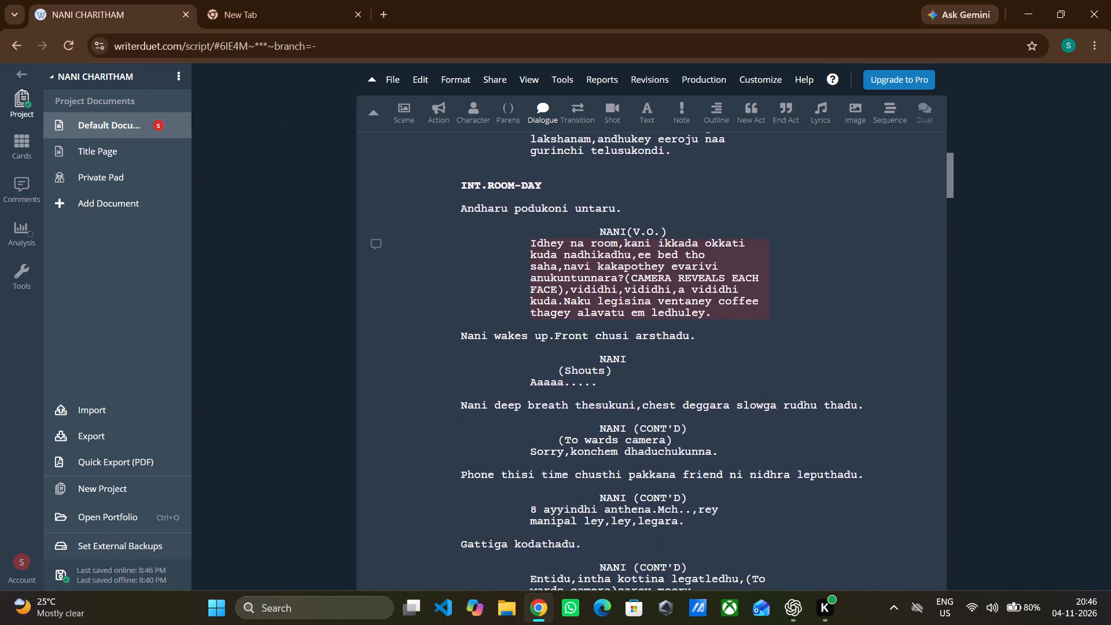
pyautogui.scroll(-3, 711, 341)
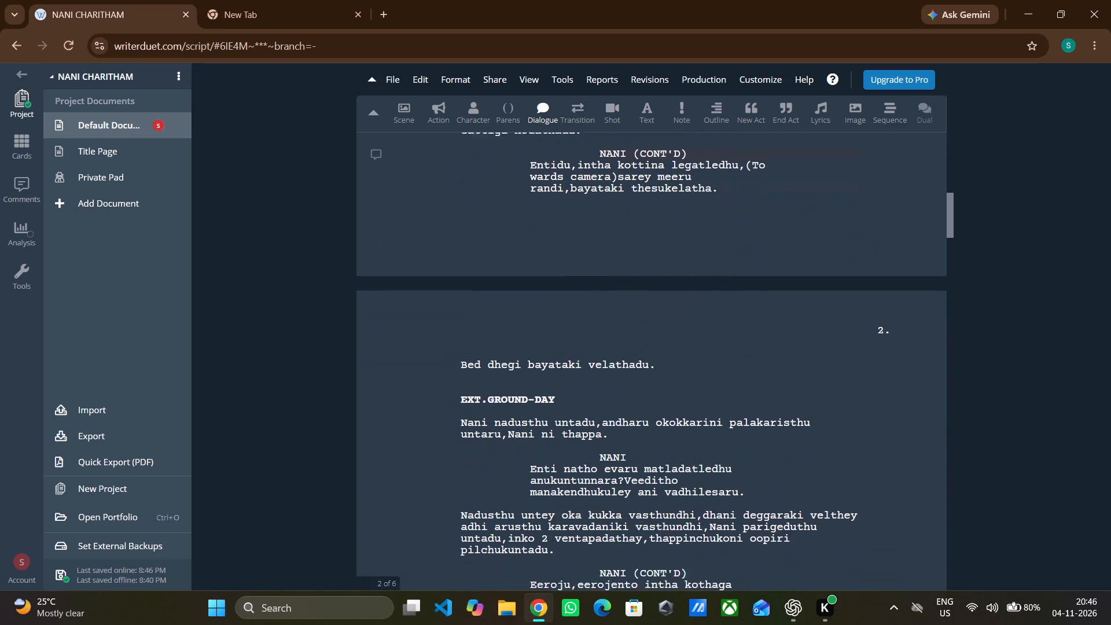
pyautogui.scroll(-2, 711, 341)
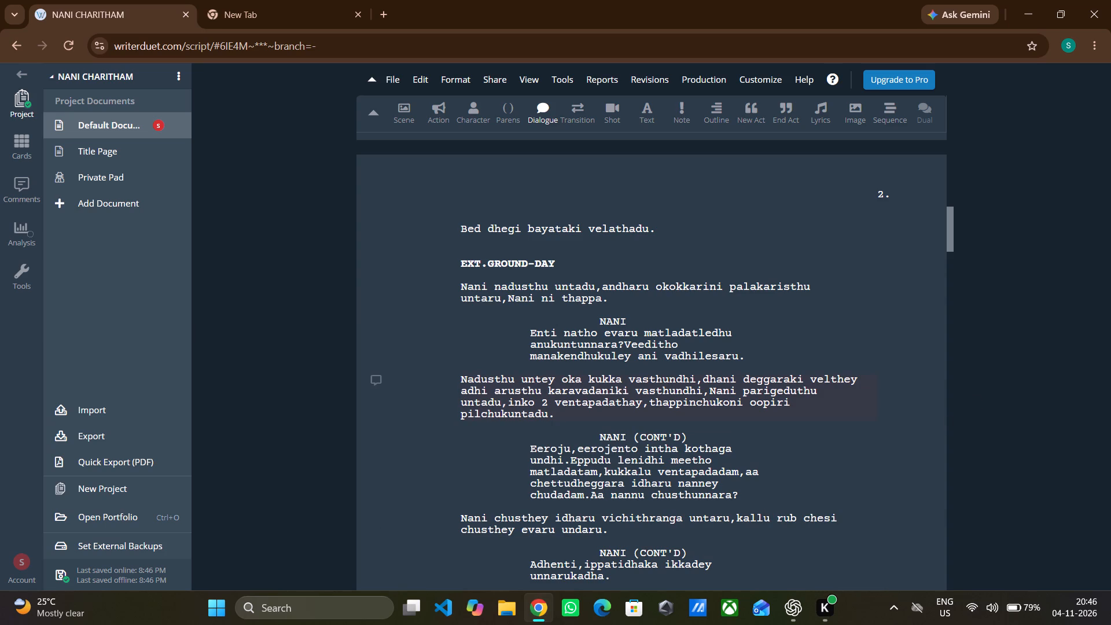
pyautogui.scroll(-3, 846, 392)
pyautogui.scroll(1, 846, 392)
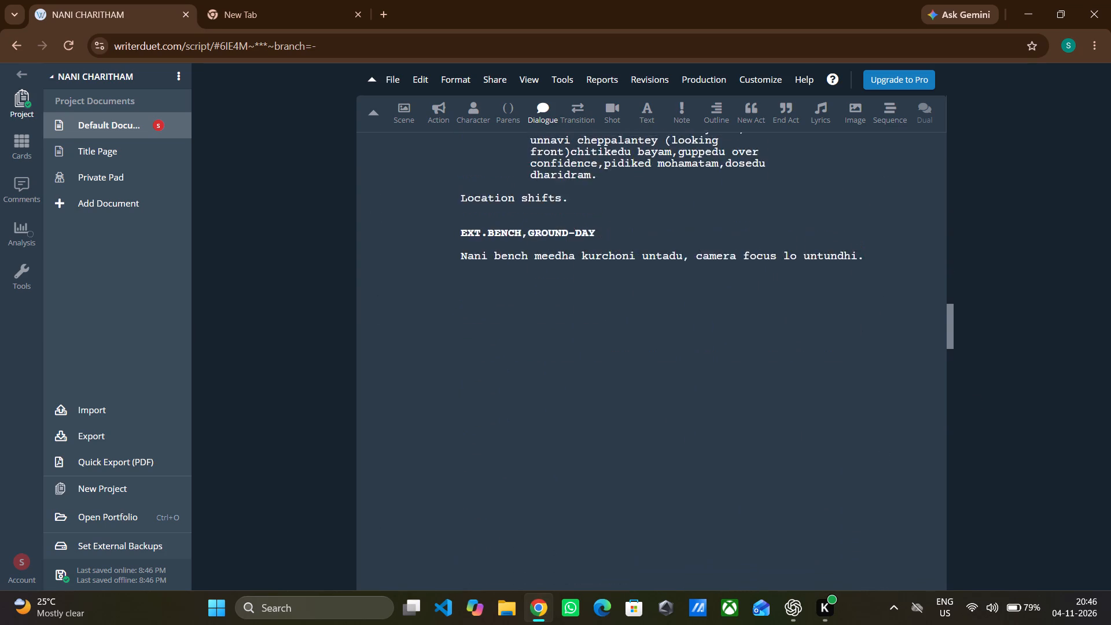
pyautogui.scroll(1, 846, 392)
pyautogui.scroll(-2, 846, 392)
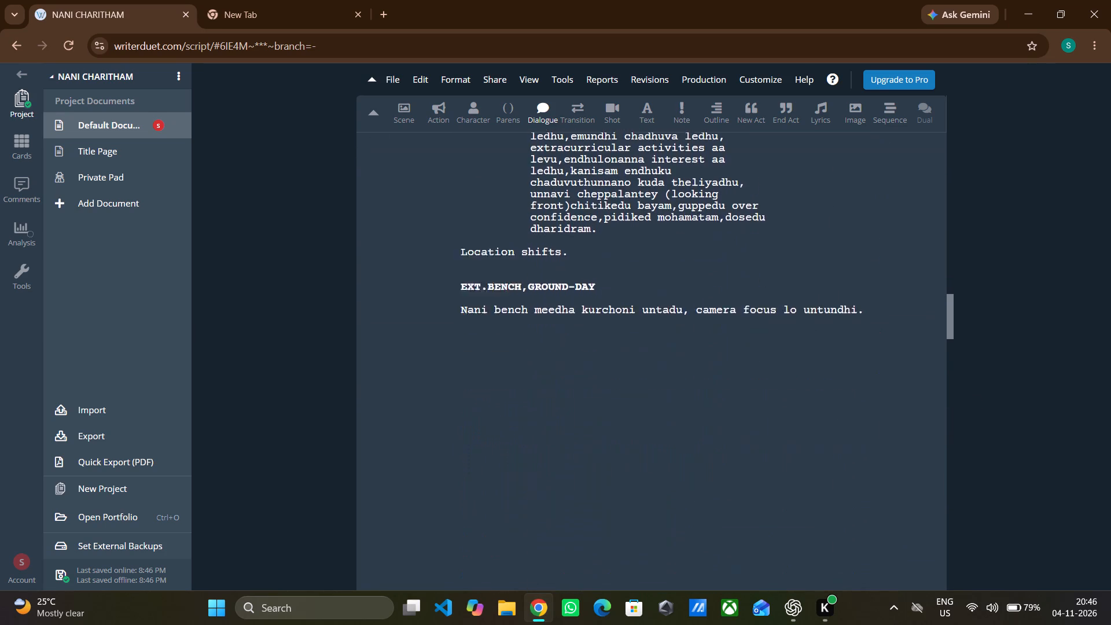
pyautogui.scroll(-2, 846, 392)
pyautogui.scroll(3, 846, 392)
pyautogui.scroll(-3, 846, 392)
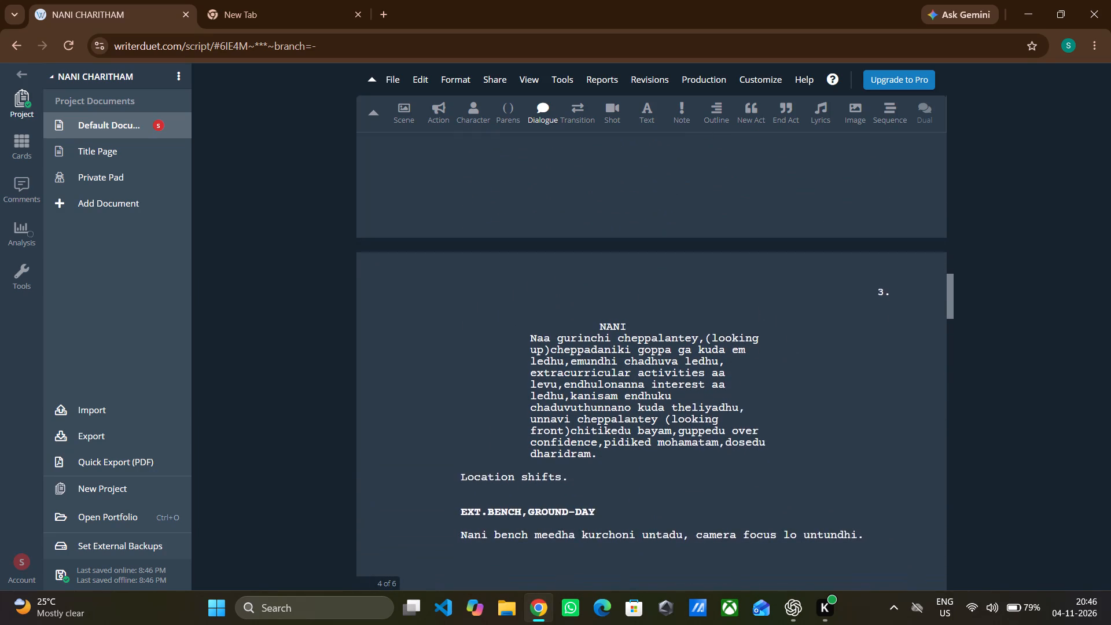
pyautogui.scroll(-2, 846, 392)
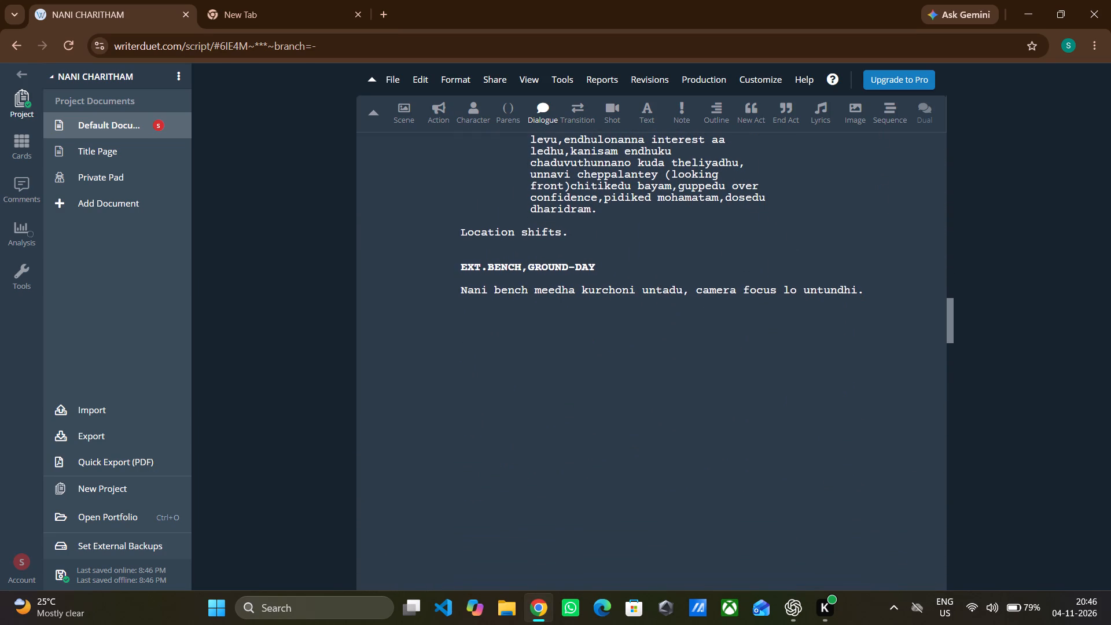
pyautogui.scroll(-3, 846, 392)
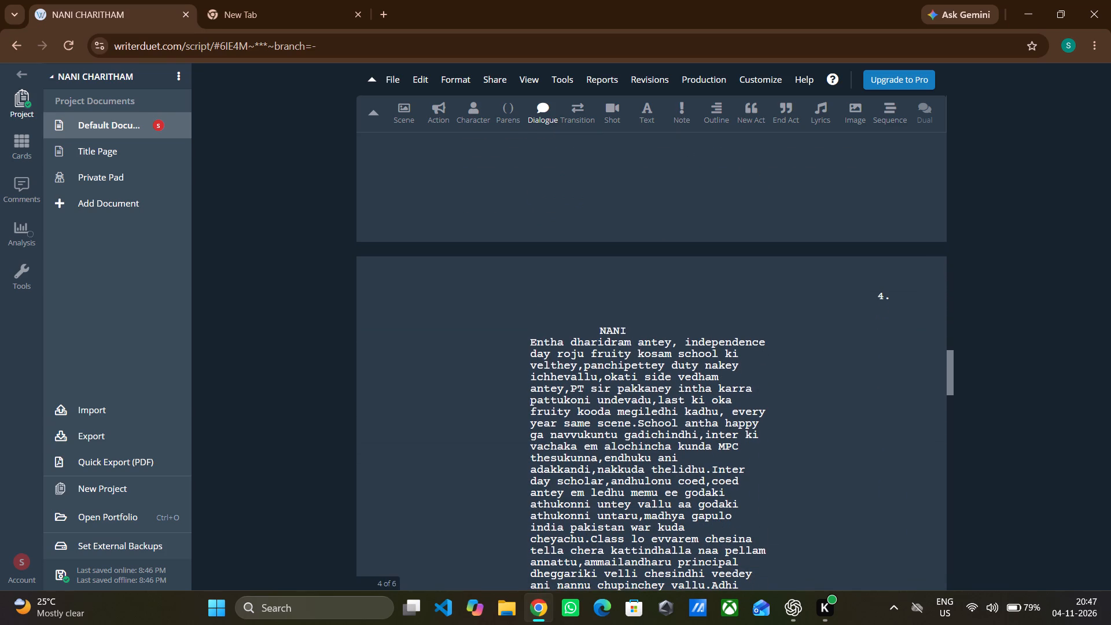
# Open Google Drive in a new browser tab and open NANI CHARITHAM.pdf from the suggested files.
pyautogui.click(382, 13)
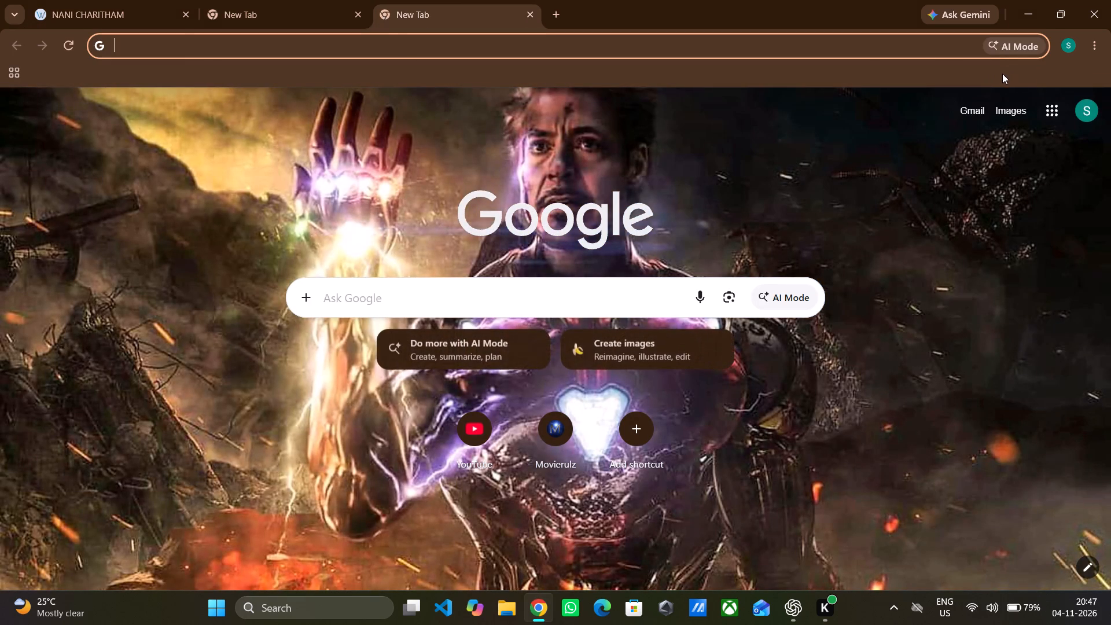
pyautogui.click(1049, 105)
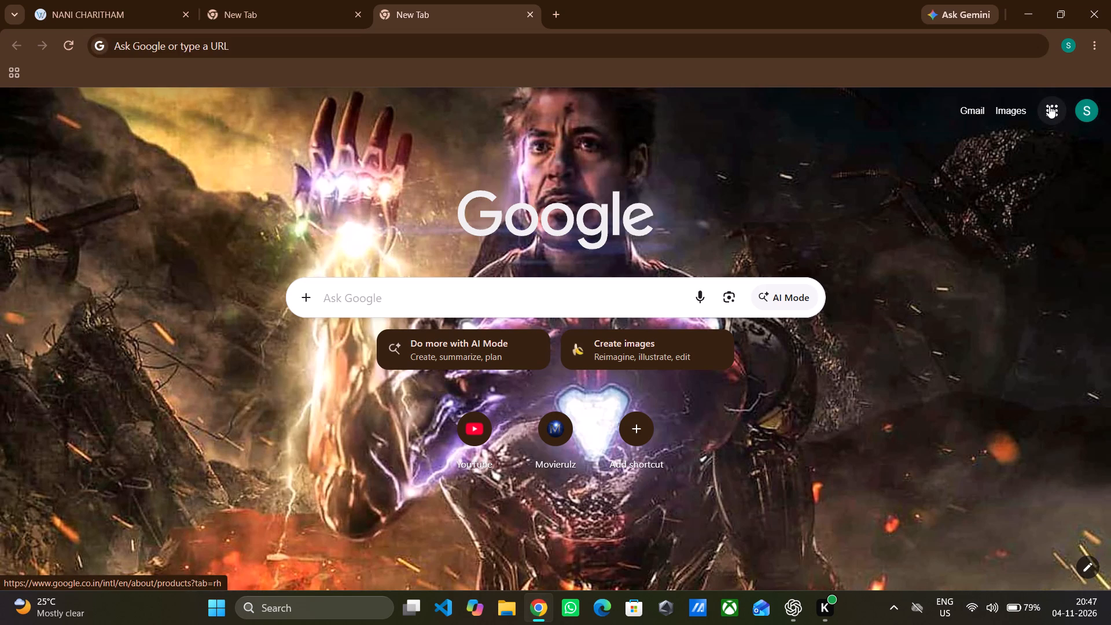
pyautogui.click(986, 216)
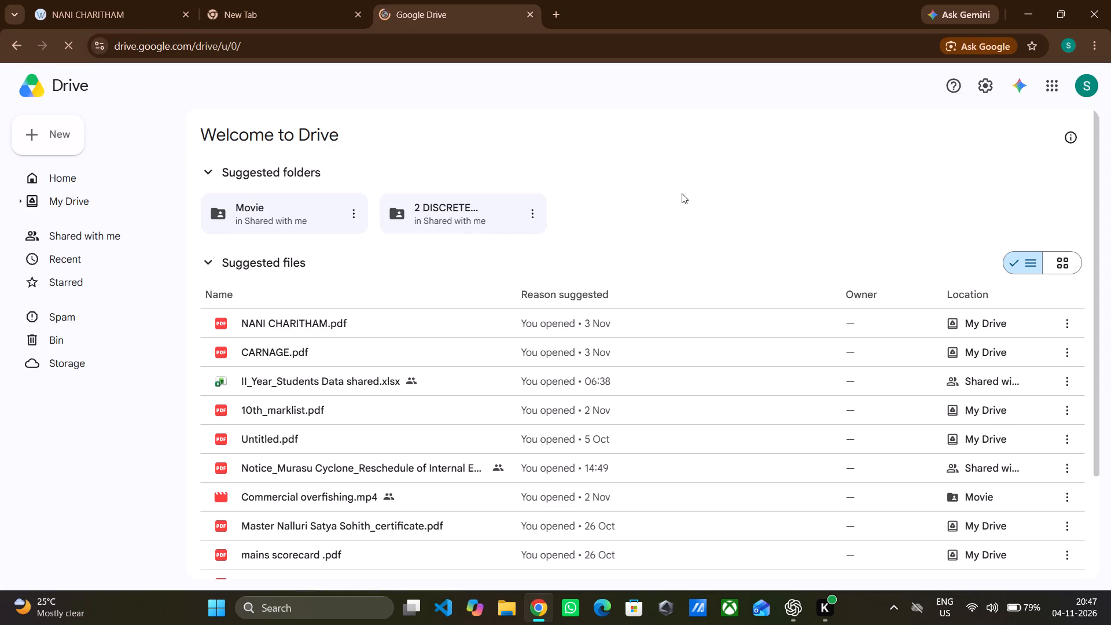
pyautogui.click(347, 315)
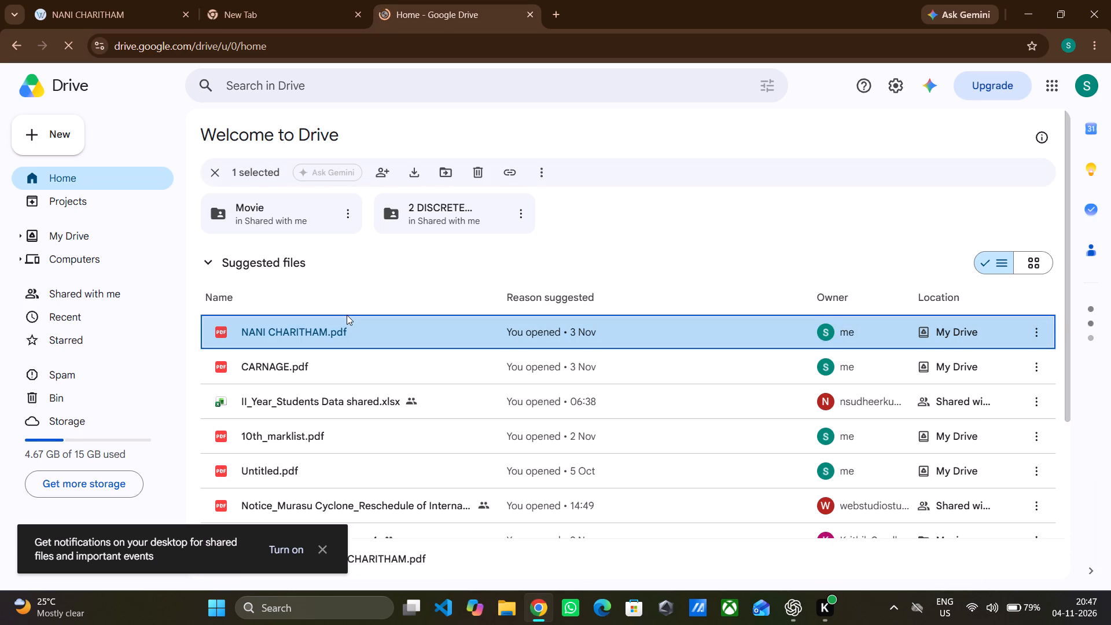
pyautogui.doubleClick(356, 330)
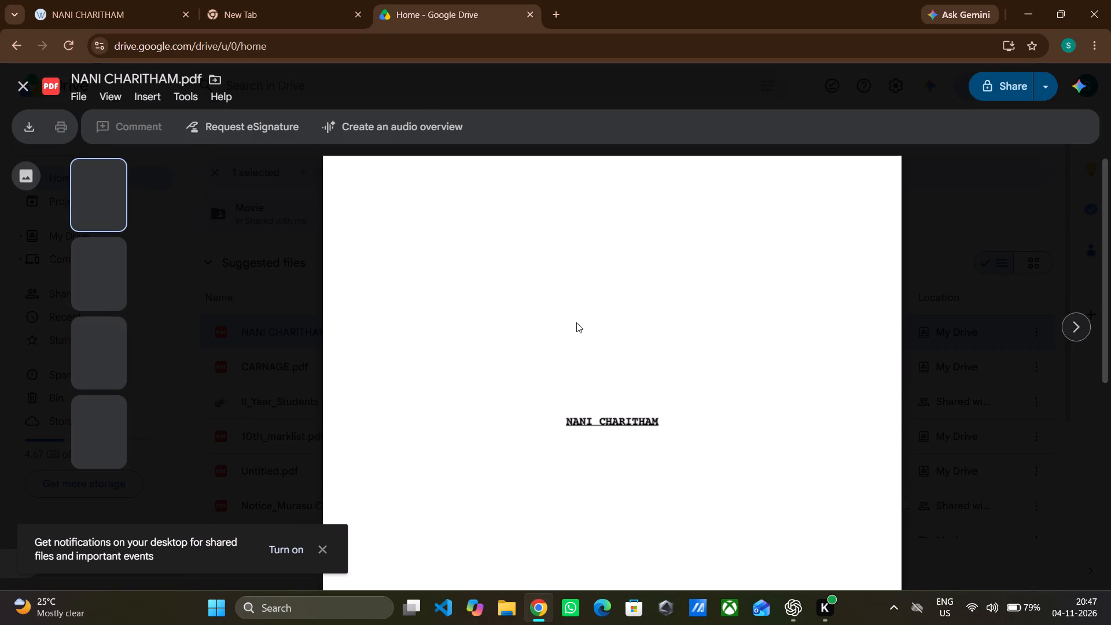
# Read through NANI CHARITHAM.pdf from the title page to THE END.
pyautogui.scroll(-1, 576, 322)
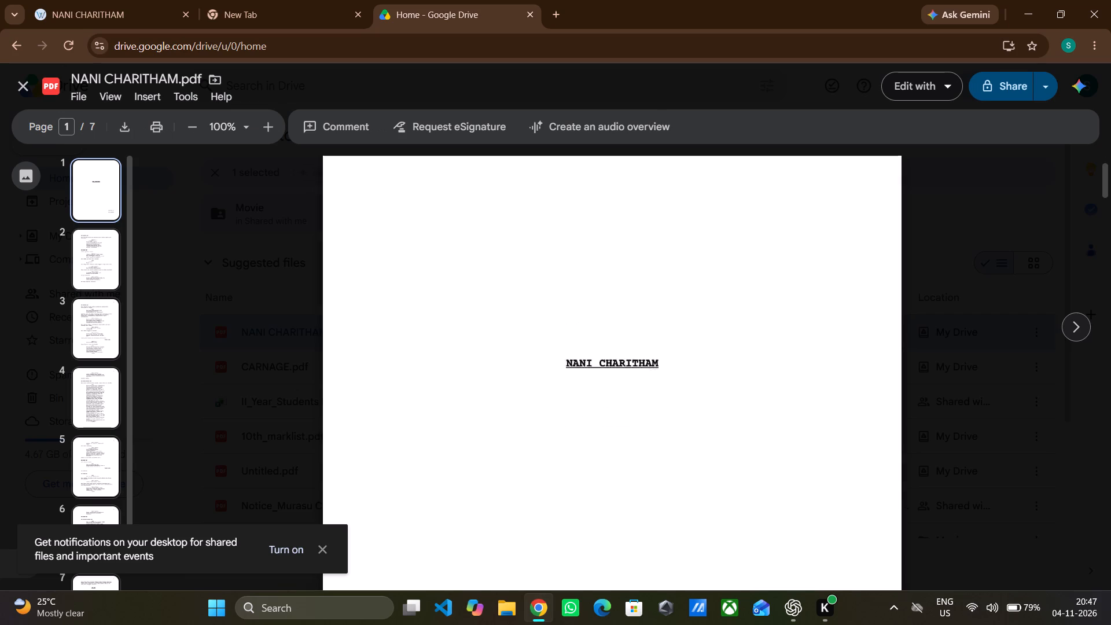
pyautogui.scroll(-4, 576, 322)
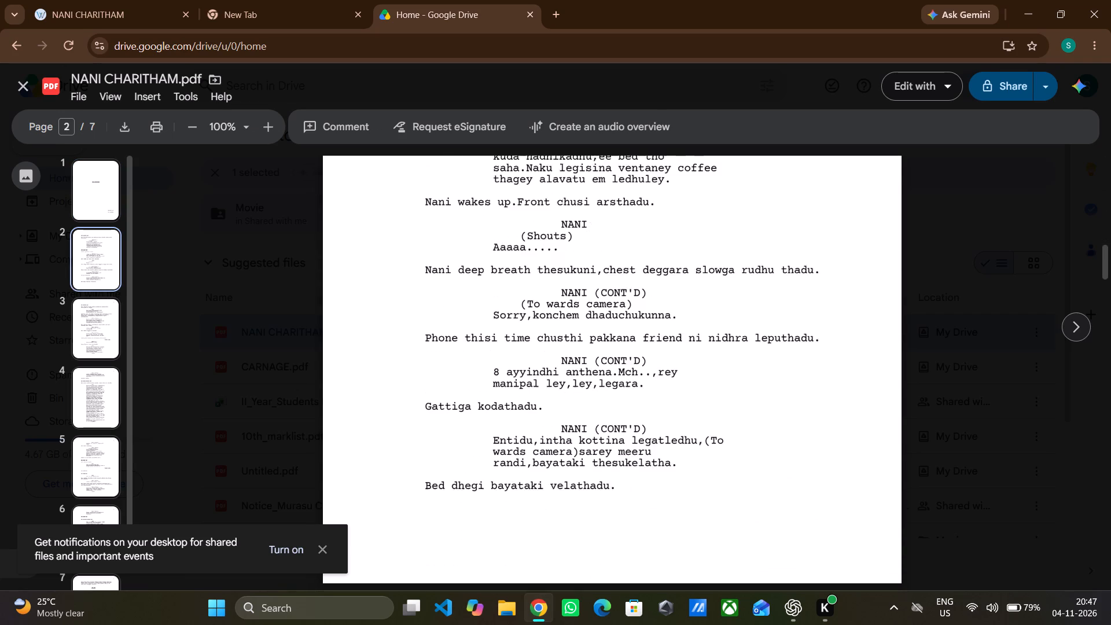
pyautogui.scroll(-5, 576, 322)
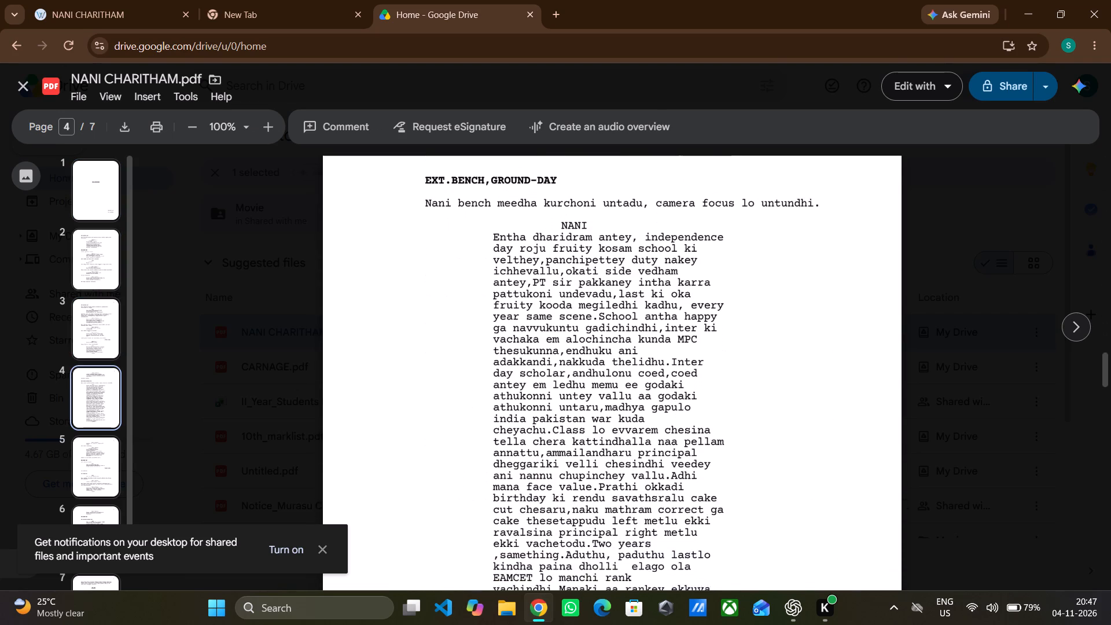
pyautogui.scroll(1, 576, 322)
pyautogui.scroll(-1, 576, 322)
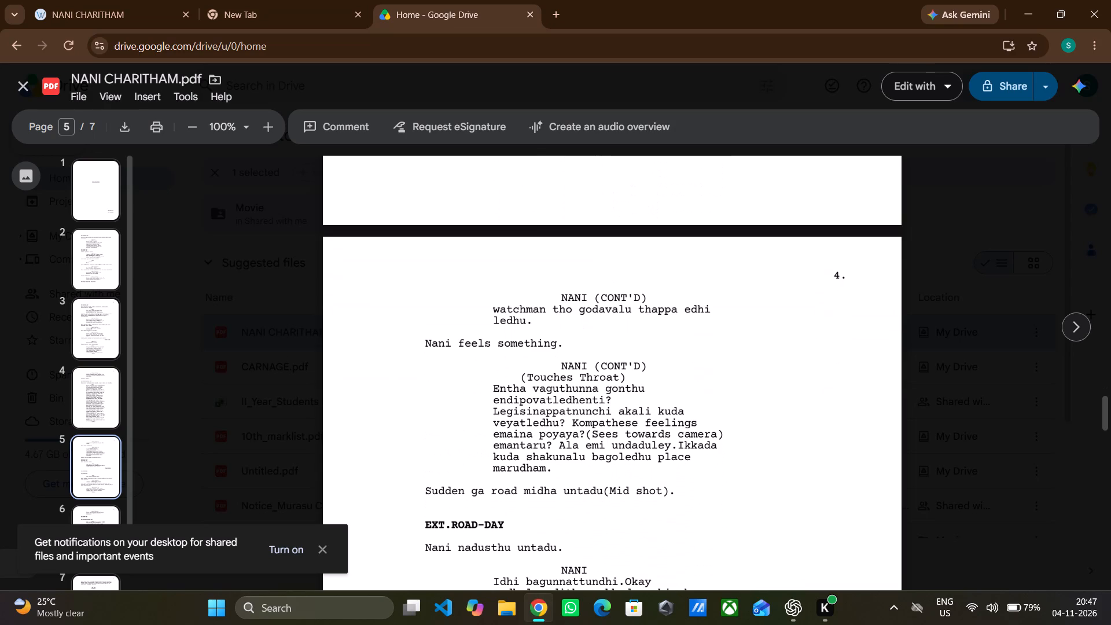
pyautogui.scroll(-3, 576, 322)
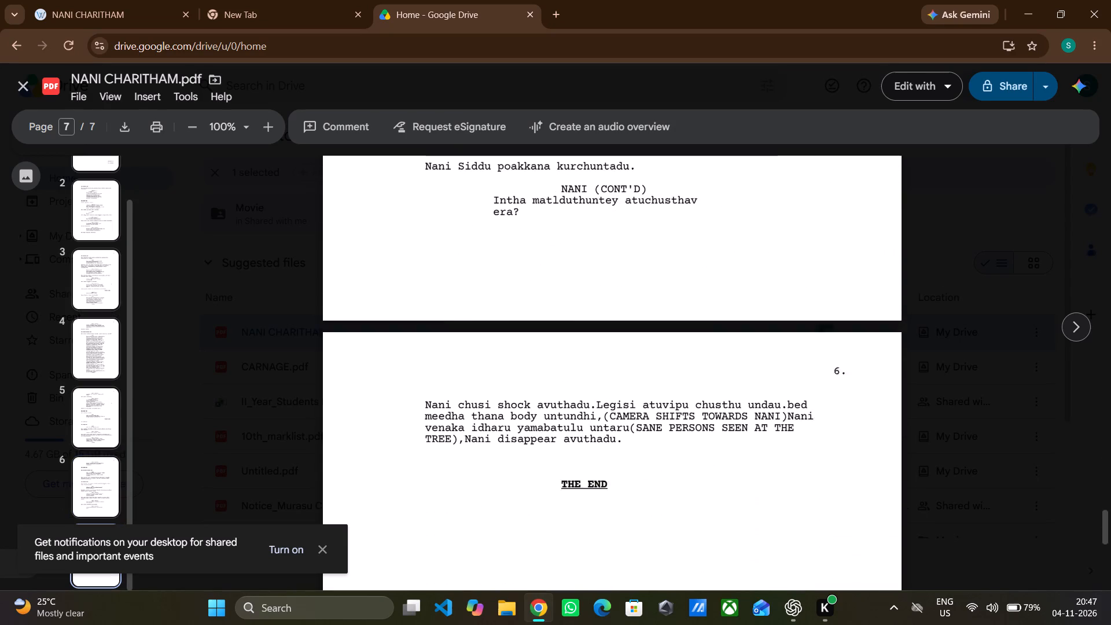
pyautogui.scroll(-1, 576, 322)
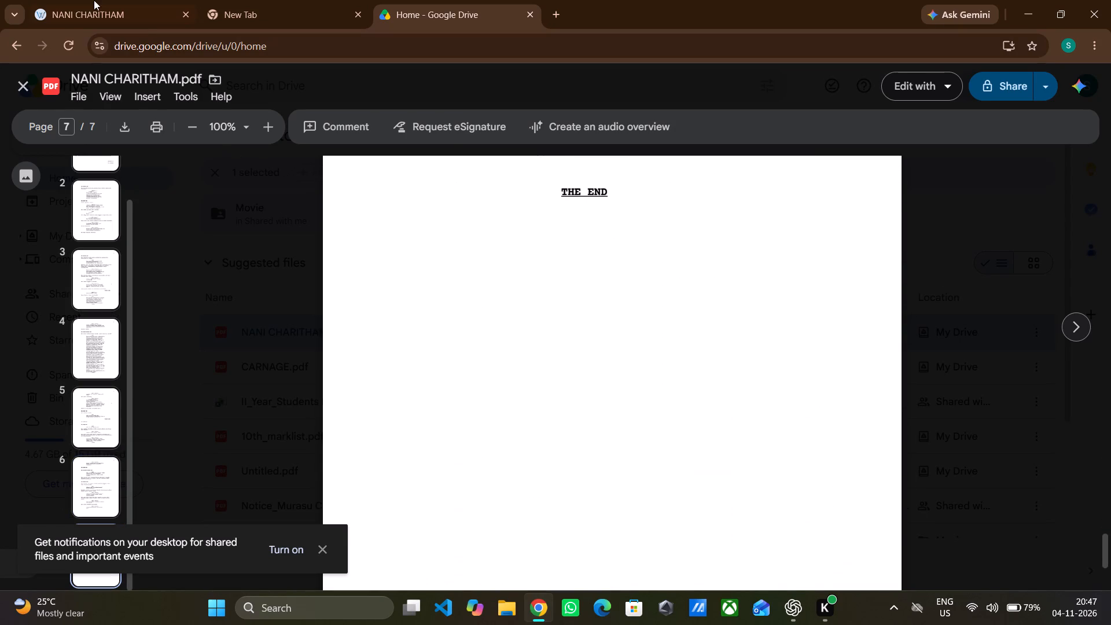
# Switch back to the WriterDuet script and compare its pages from Nani's EXT.BENCH,GROUND-DAY monologue through the INT.HOSTEL-DAY scene.
pyautogui.click(94, 1)
pyautogui.scroll(-2, 569, 334)
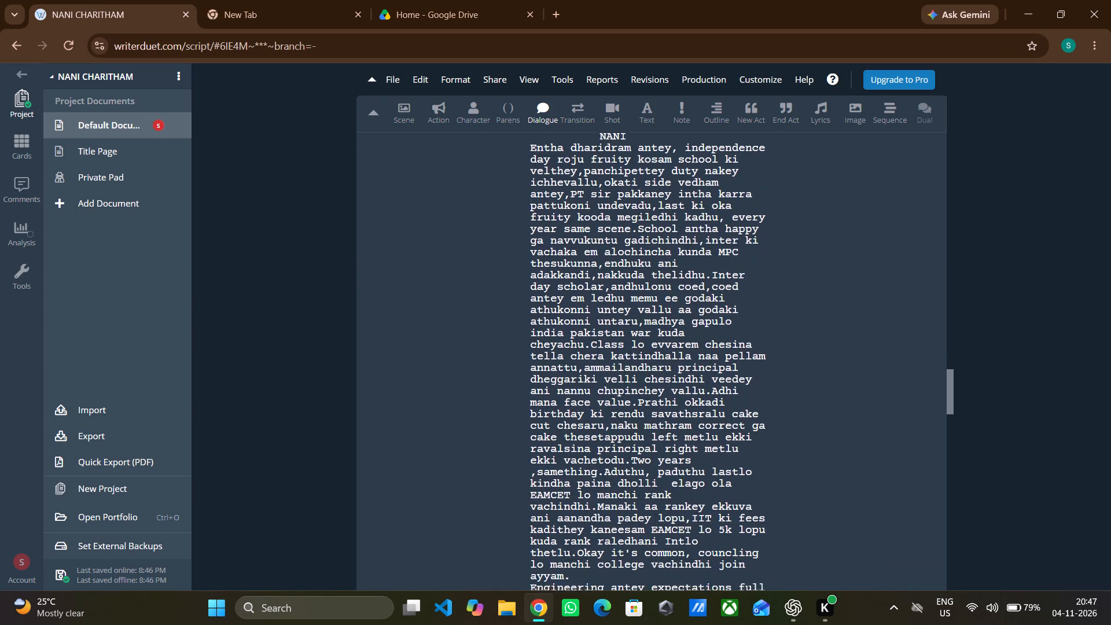
pyautogui.scroll(-2, 569, 334)
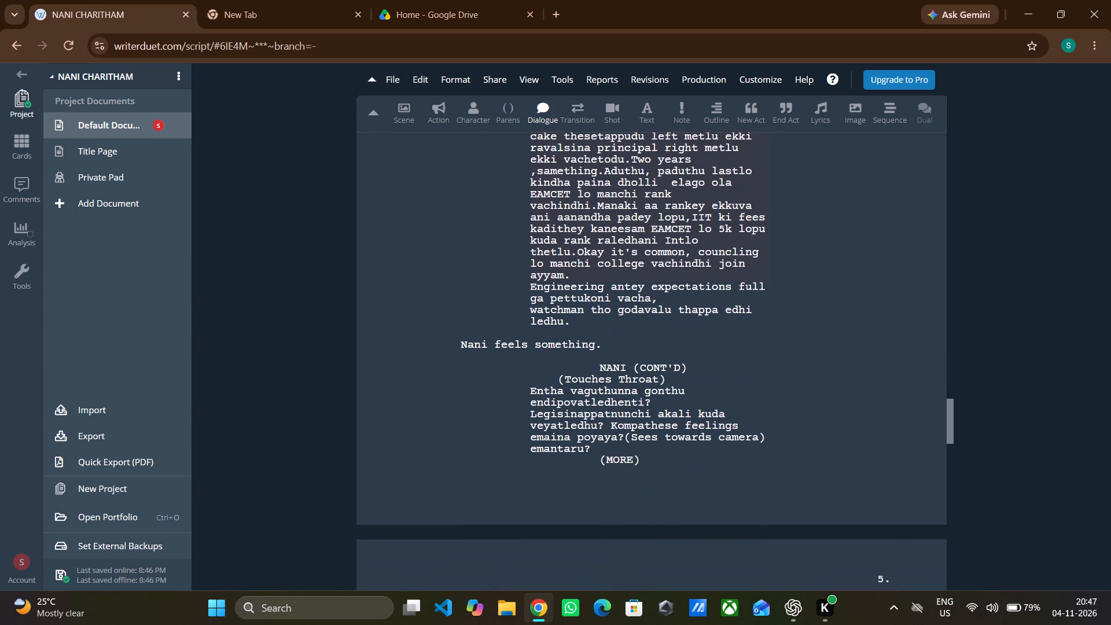
pyautogui.scroll(-4, 569, 334)
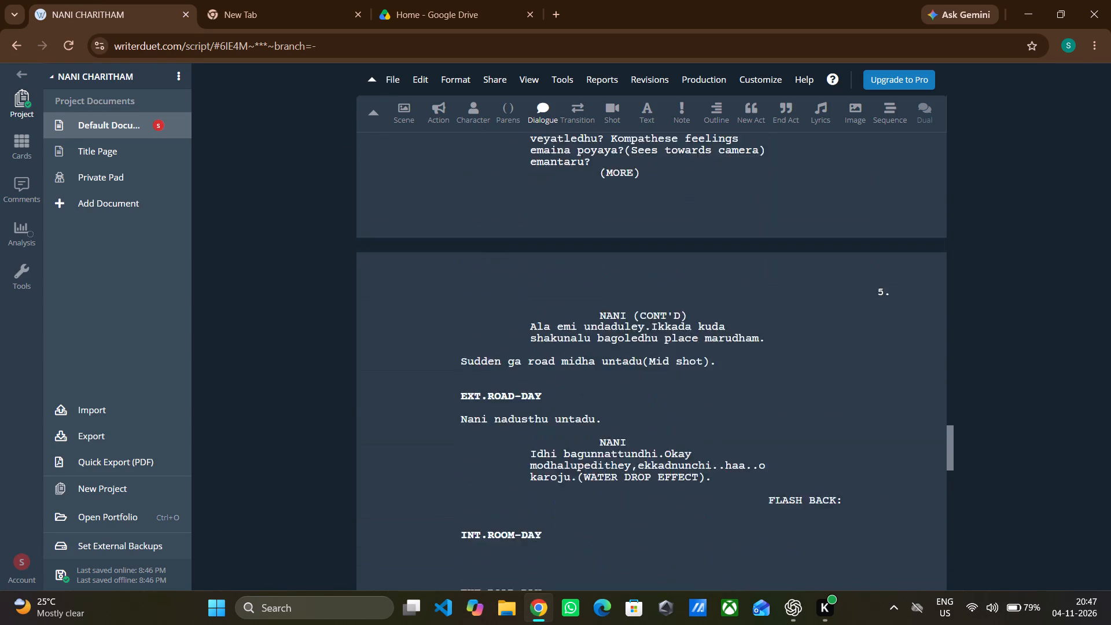
pyautogui.scroll(-4, 569, 334)
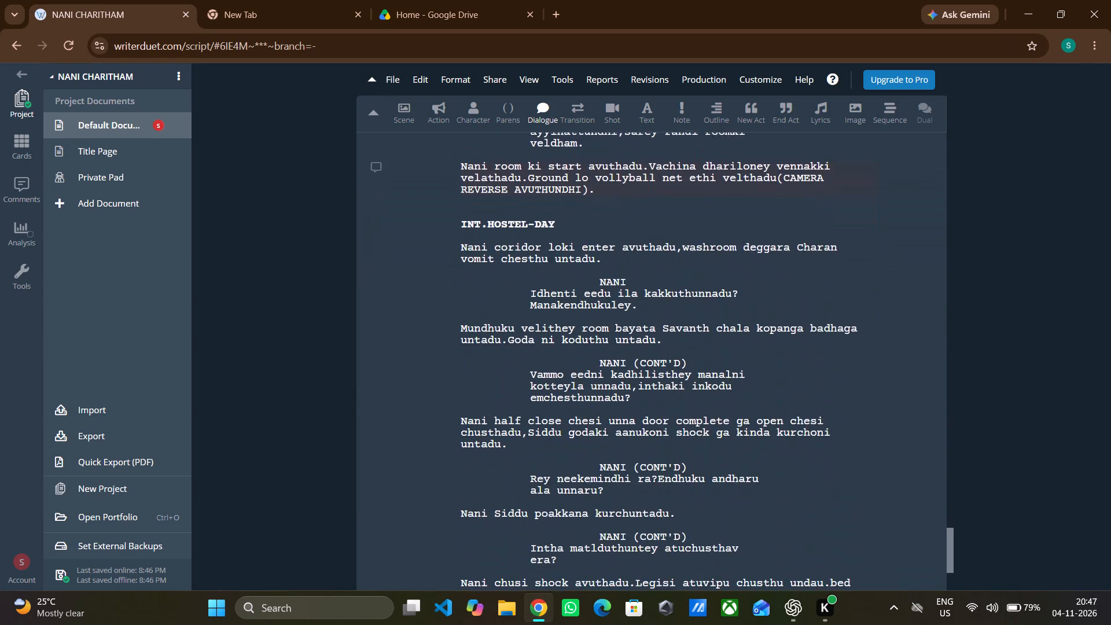
pyautogui.scroll(-1, 569, 334)
pyautogui.scroll(5, 569, 334)
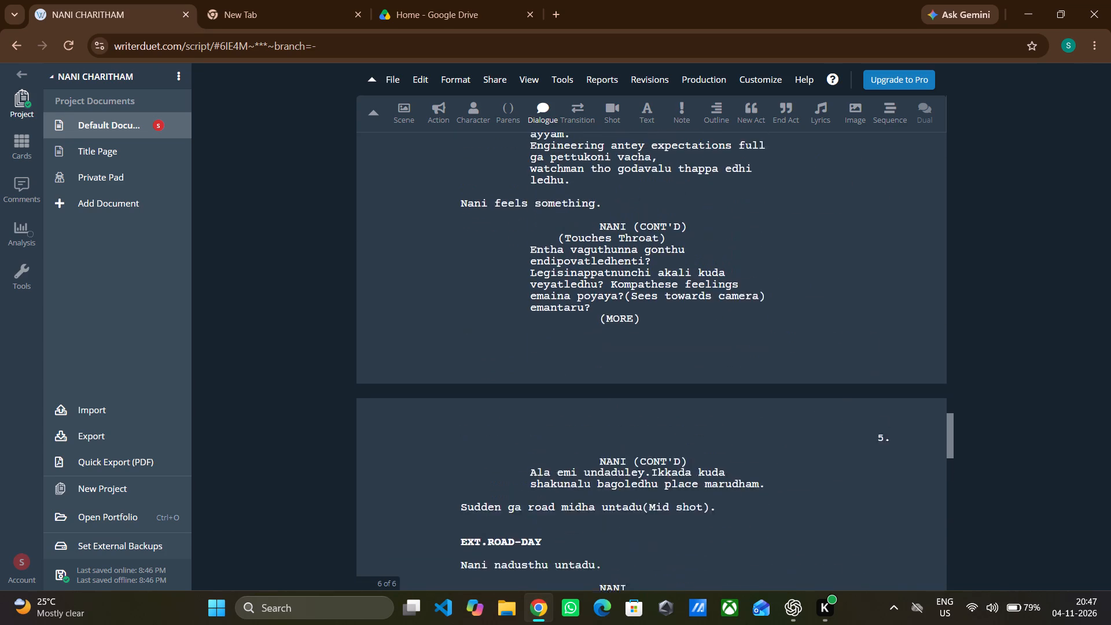
pyautogui.scroll(5, 569, 334)
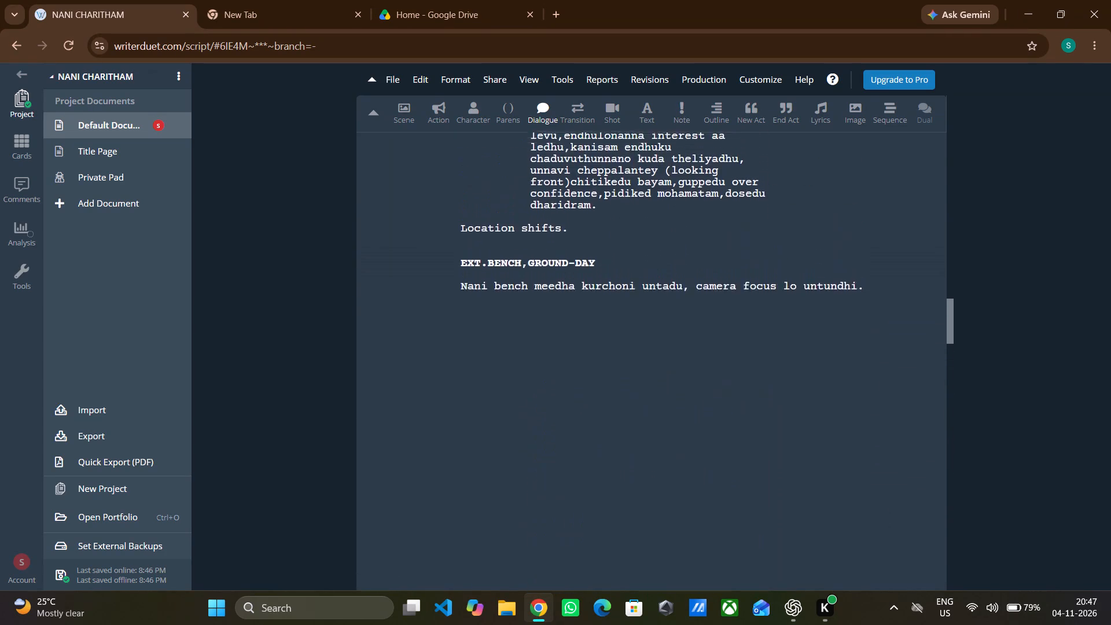
pyautogui.scroll(-3, 569, 334)
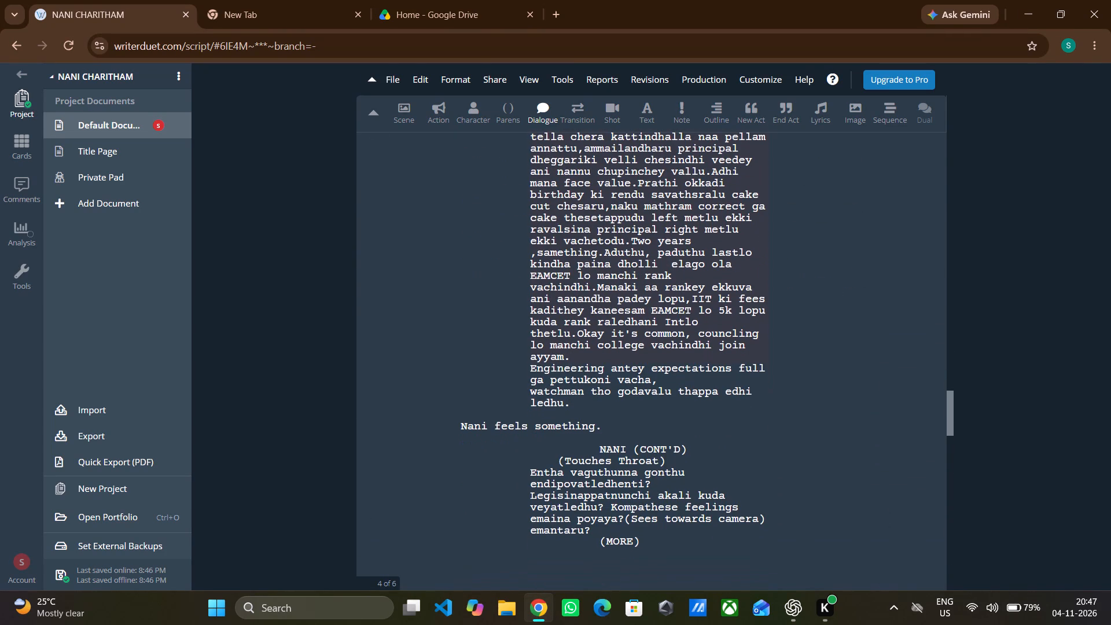
# Join the separate "Engineering antey expectations full" line onto the end of "lo manchi college vachindhi join ayyam." in Nani's bench monologue.
pyautogui.click(528, 363)
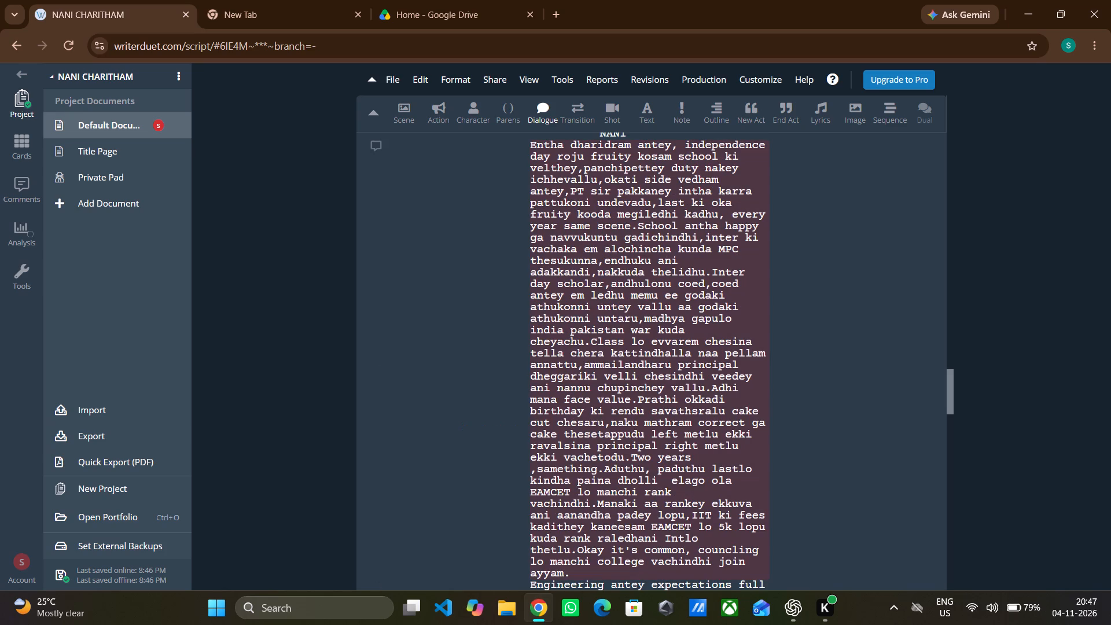
pyautogui.scroll(-2, 560, 263)
pyautogui.scroll(1, 560, 263)
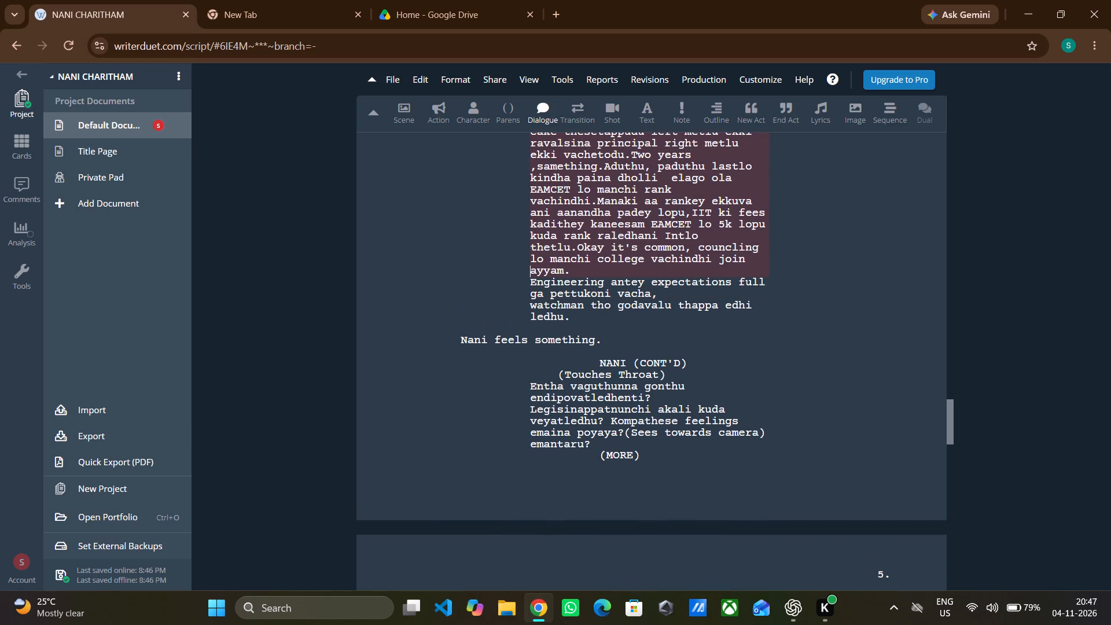
pyautogui.click(529, 282)
pyautogui.press('Return')
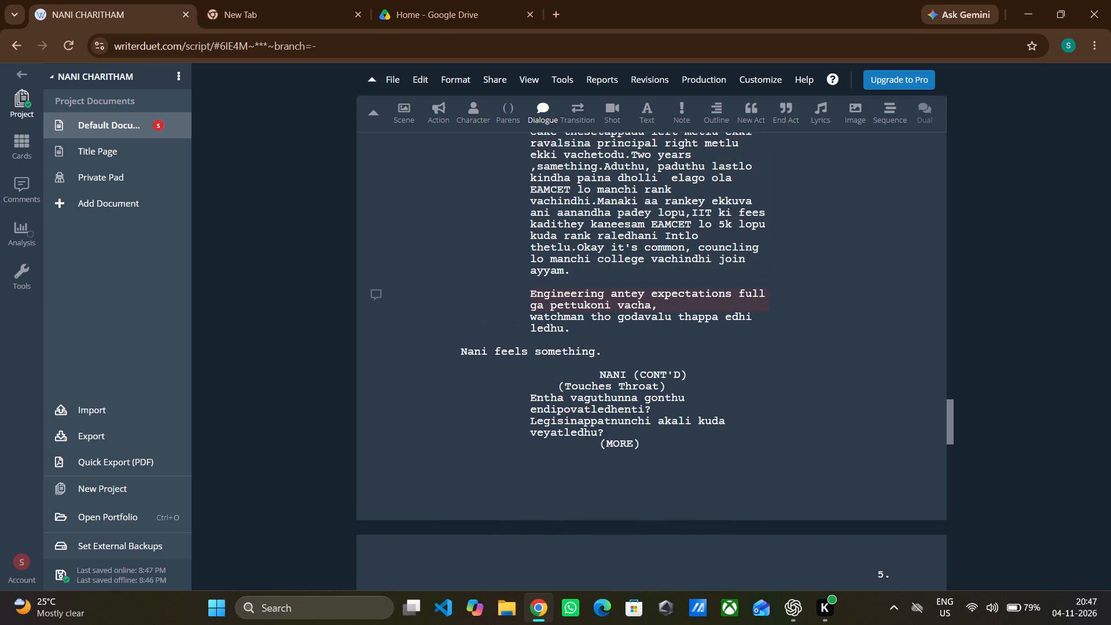
pyautogui.press('BackSpace')
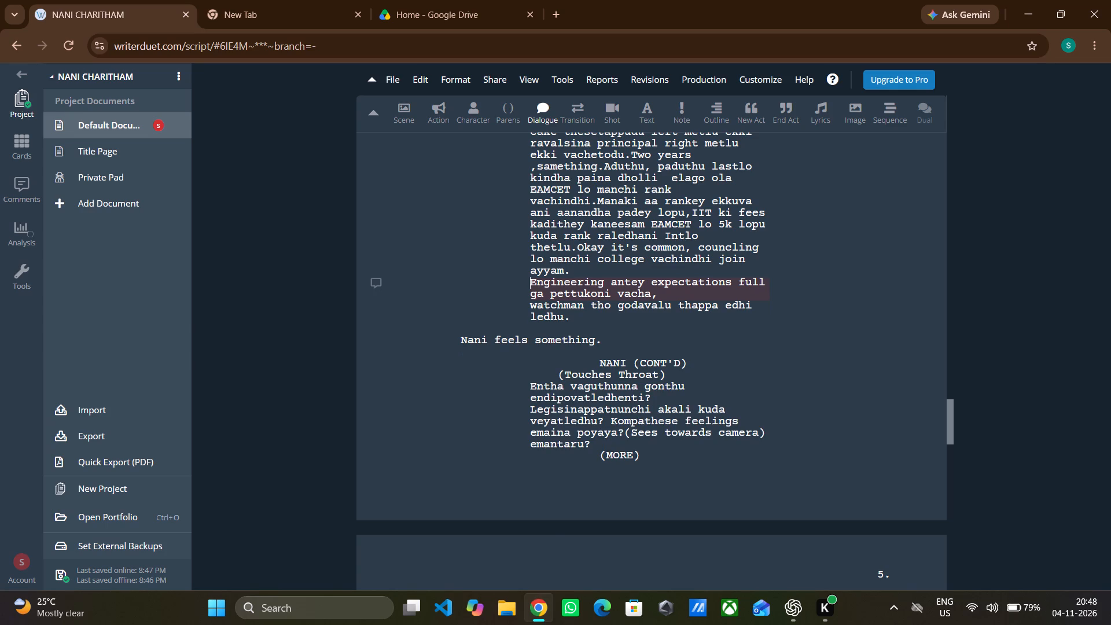
pyautogui.press('BackSpace')
# Check the page layout around Nani's bench monologue, from his page 3 dialogue to the page 5 continuation.
pyautogui.scroll(-2, 529, 282)
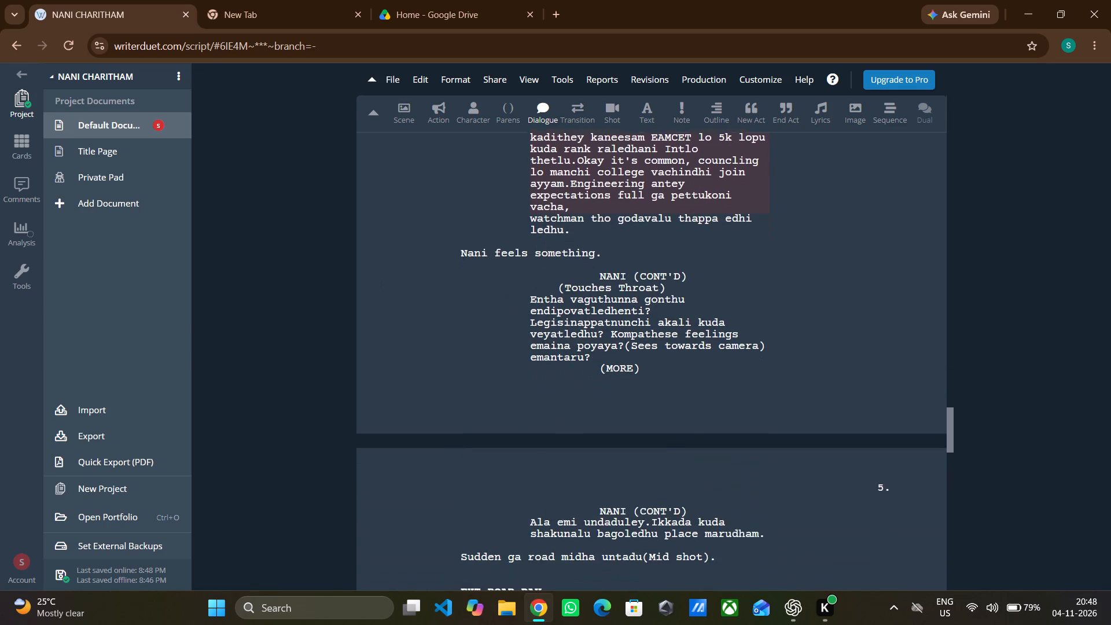
pyautogui.scroll(9, 529, 282)
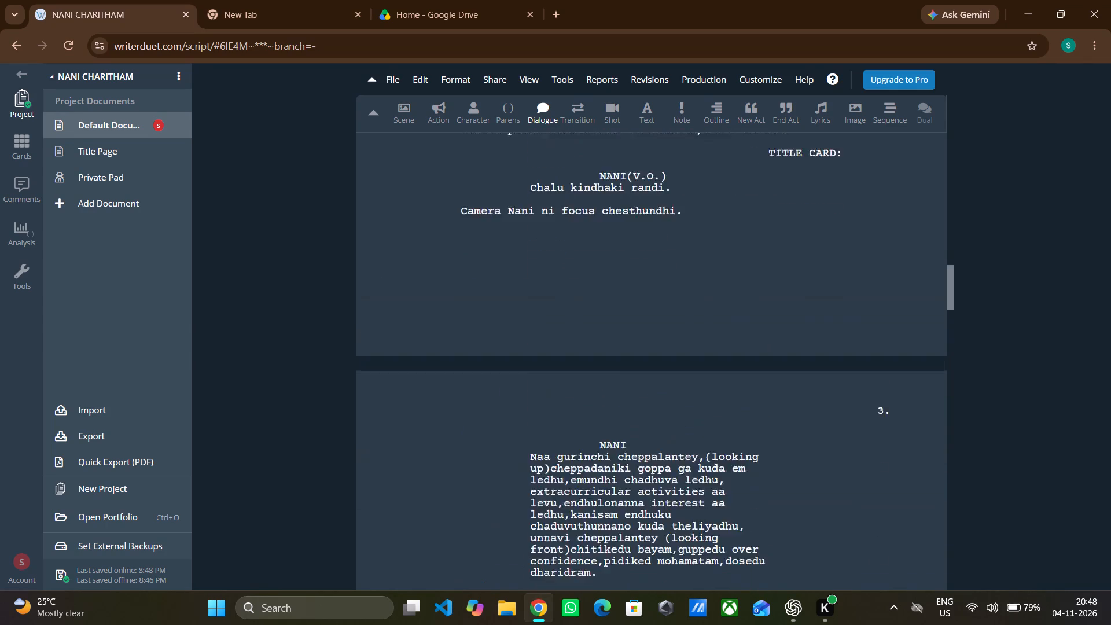
pyautogui.scroll(-6, 529, 282)
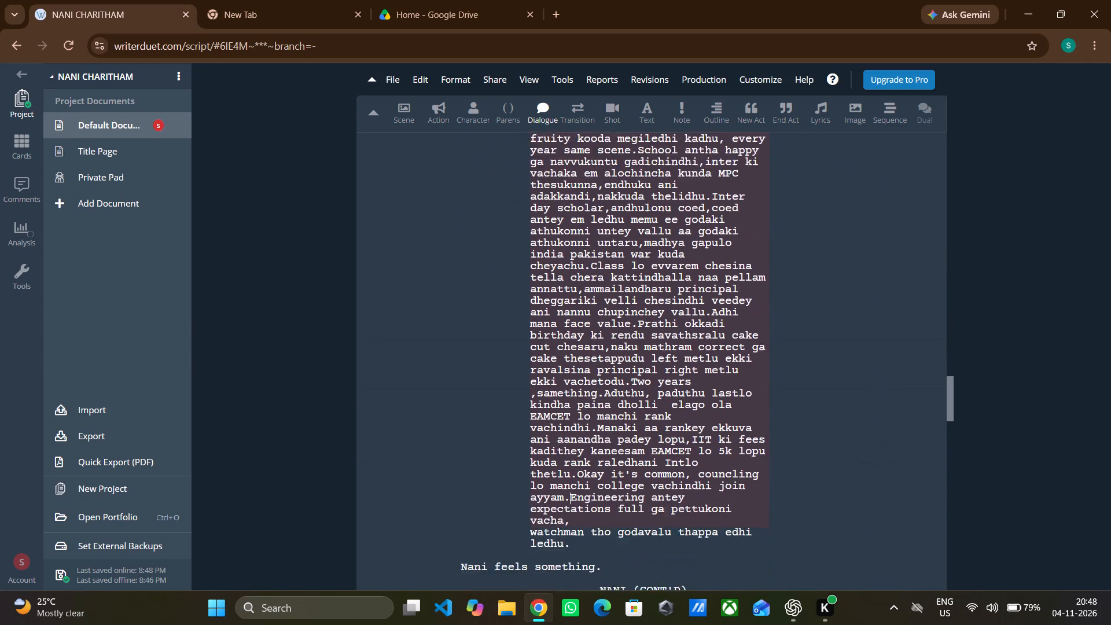
pyautogui.hscroll(-1, 529, 282)
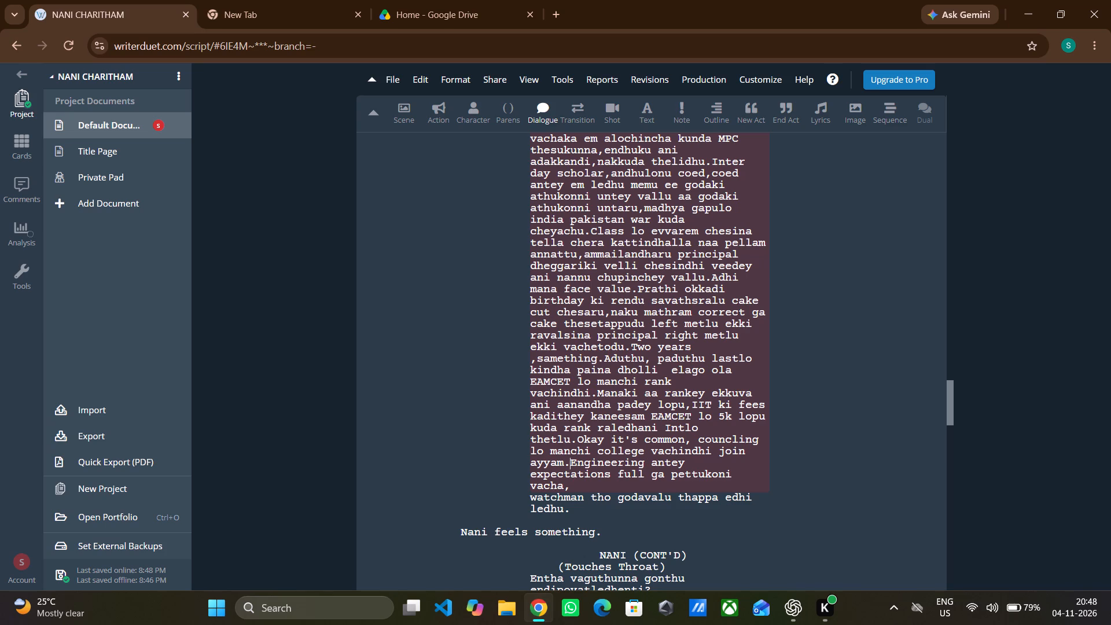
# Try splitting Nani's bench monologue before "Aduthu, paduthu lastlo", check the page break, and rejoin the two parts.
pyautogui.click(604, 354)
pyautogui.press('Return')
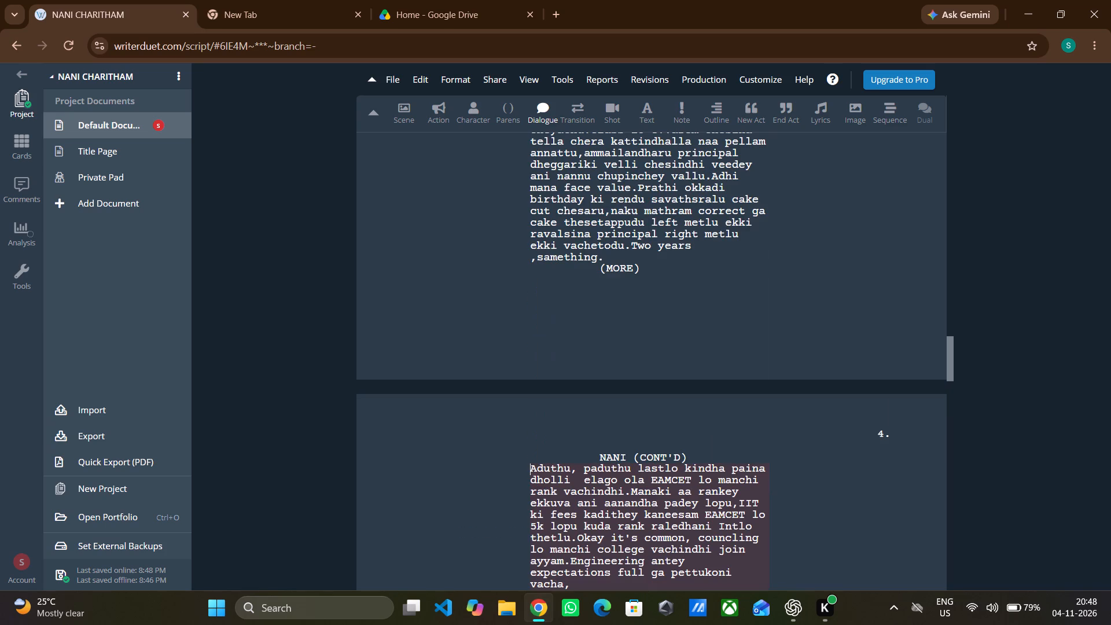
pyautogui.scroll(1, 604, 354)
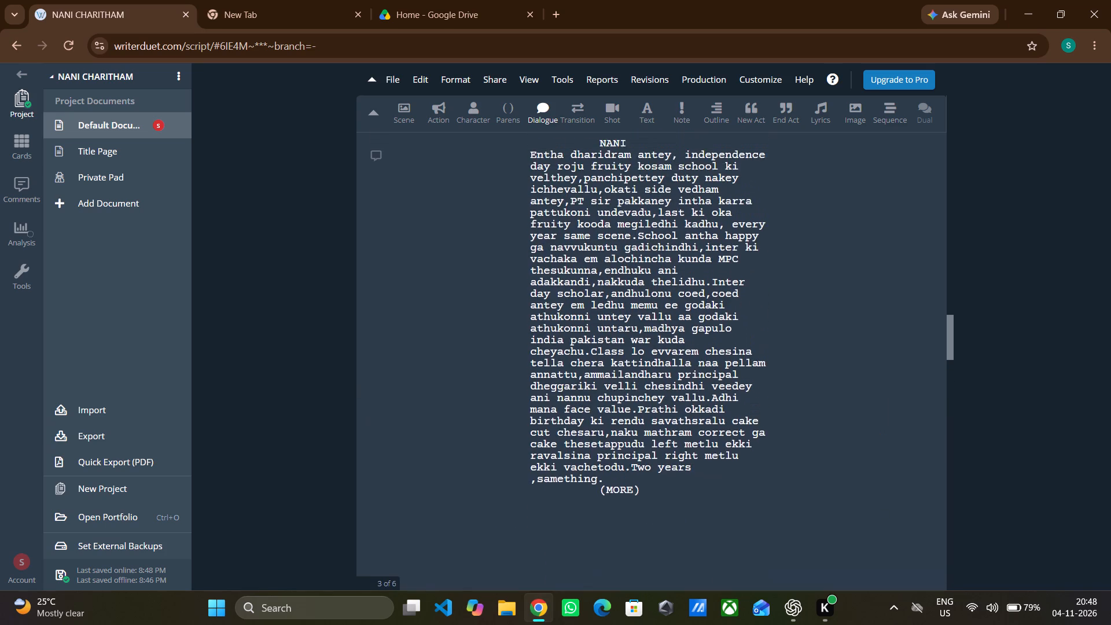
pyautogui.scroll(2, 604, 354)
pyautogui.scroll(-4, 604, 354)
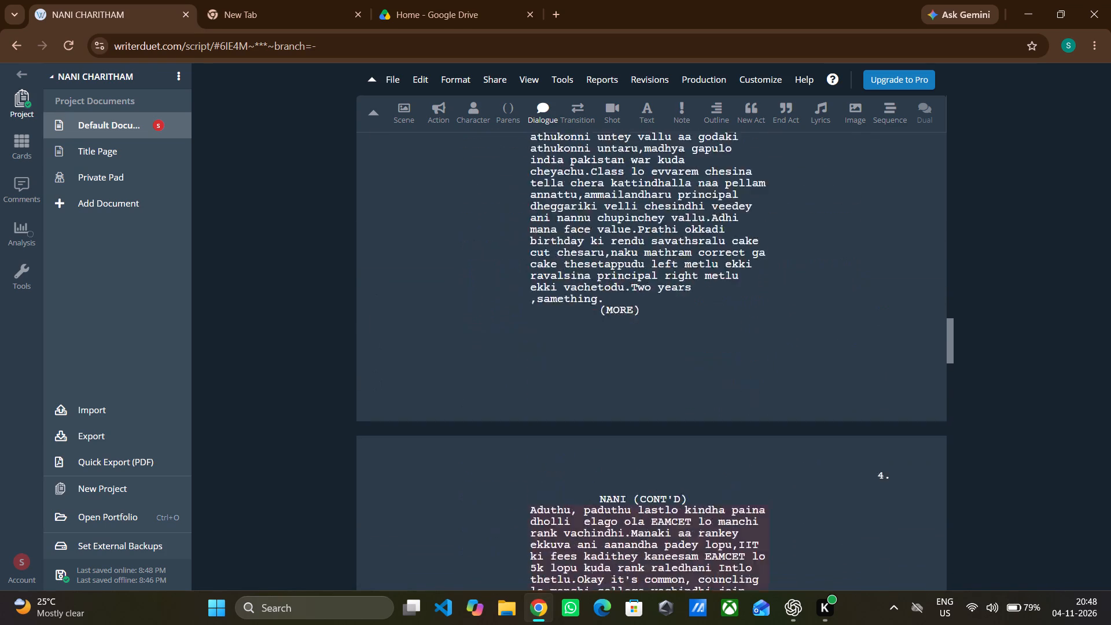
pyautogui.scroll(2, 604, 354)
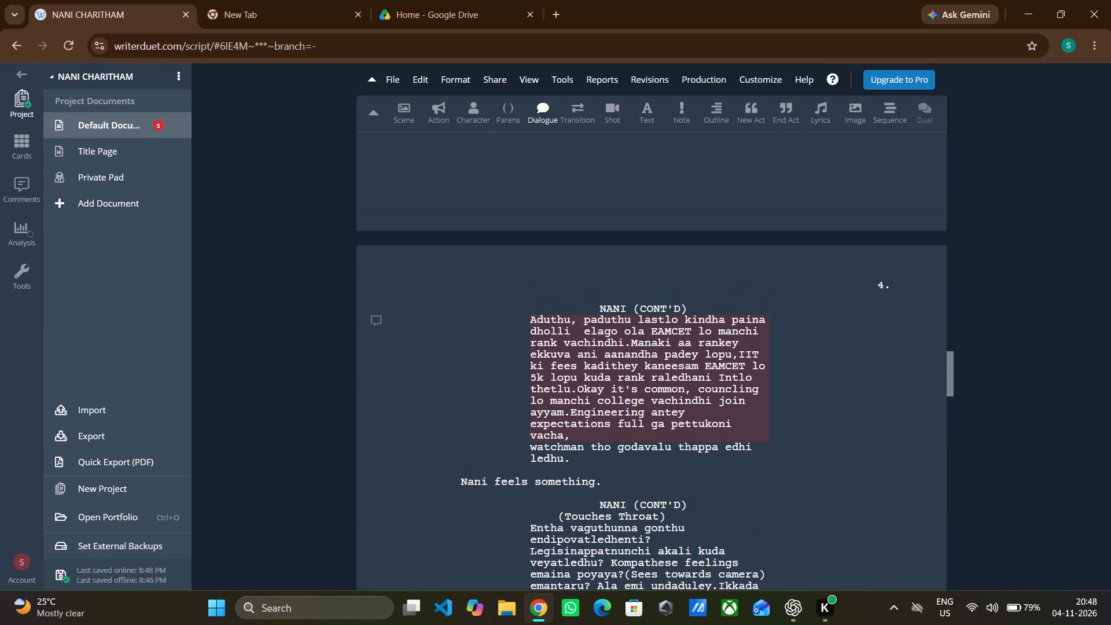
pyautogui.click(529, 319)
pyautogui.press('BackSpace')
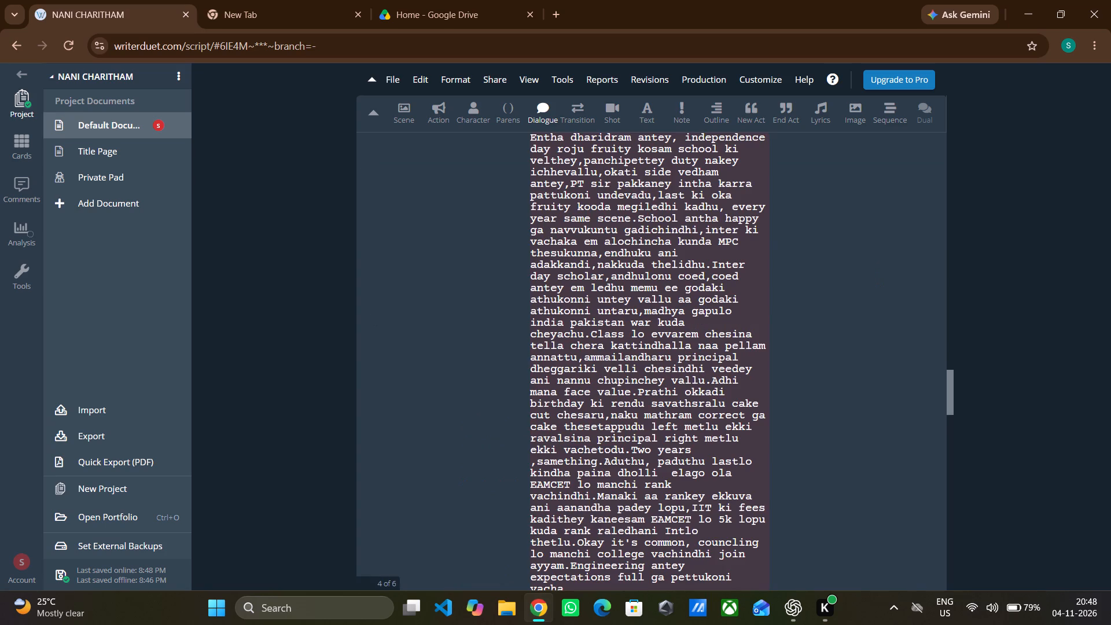
# Join the "watchman tho godavalu thappa edhi ledhu." line directly after "pettukoni vacha," without a space.
pyautogui.scroll(-1, 529, 319)
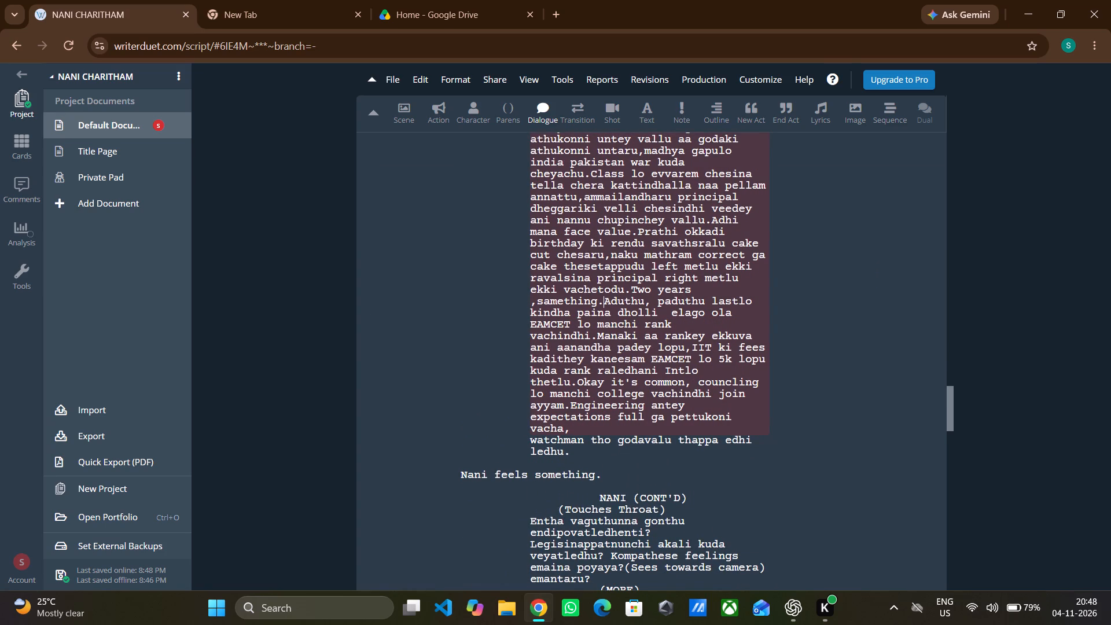
pyautogui.click(531, 439)
pyautogui.press('BackSpace')
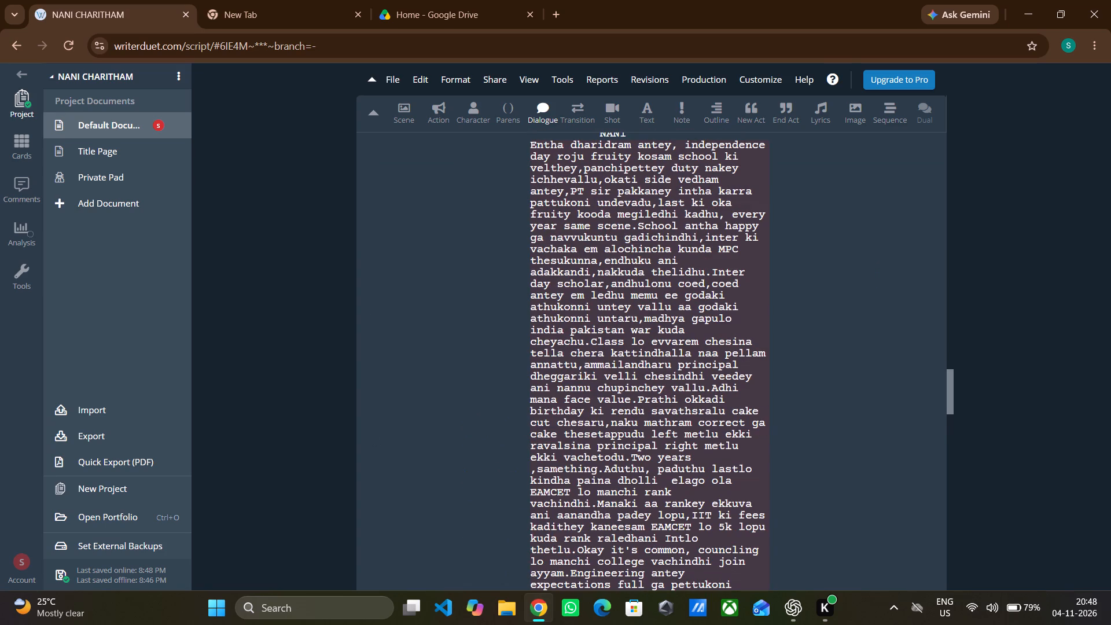
pyautogui.scroll(-2, 531, 439)
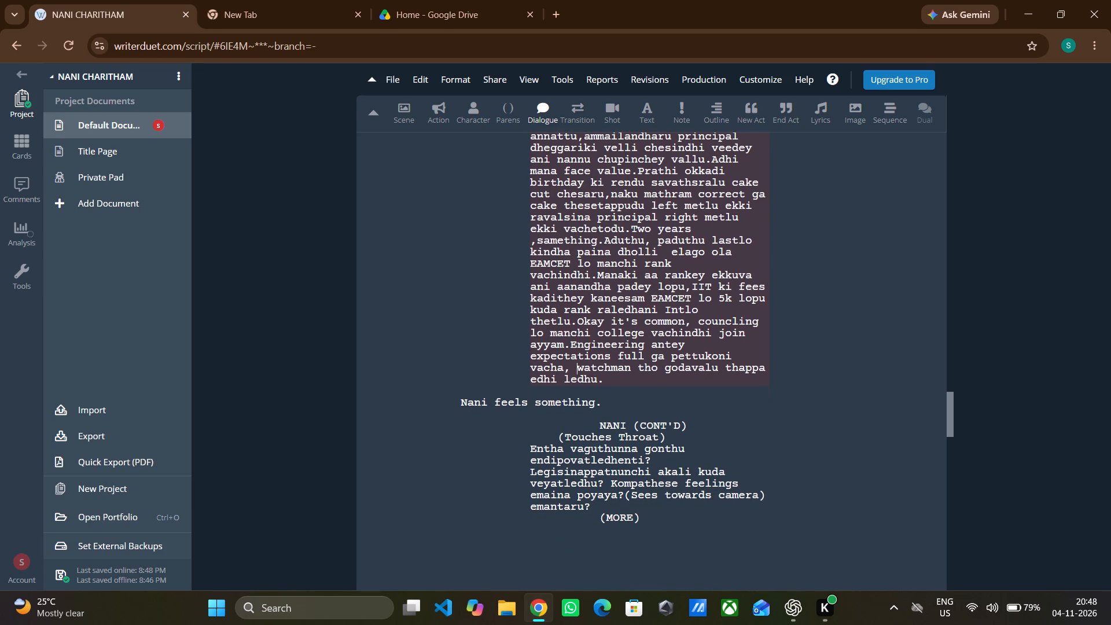
pyautogui.press('BackSpace')
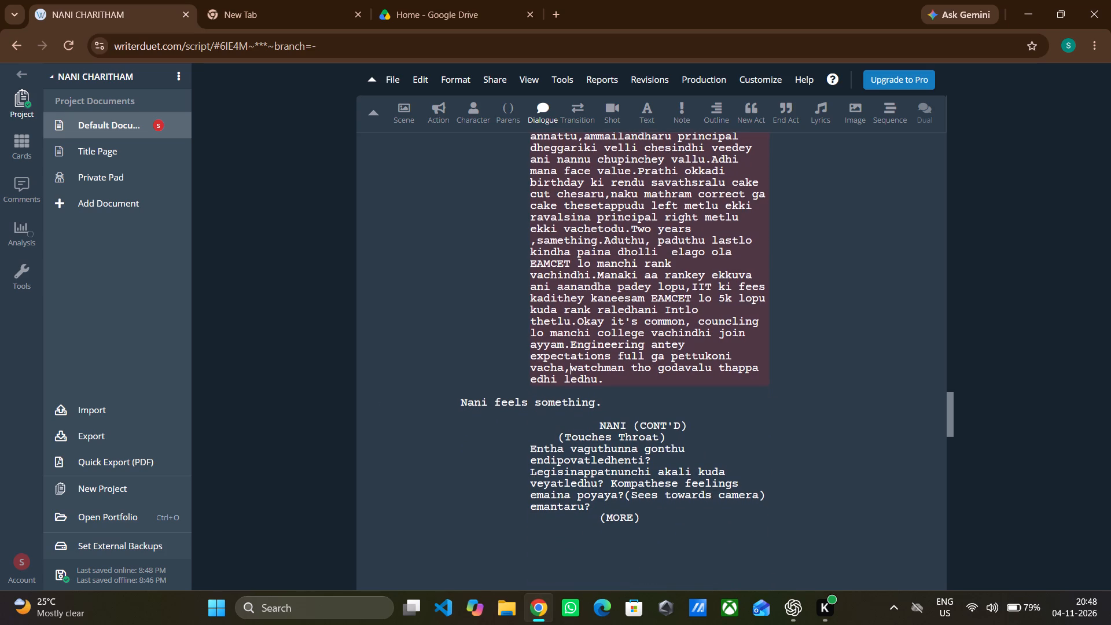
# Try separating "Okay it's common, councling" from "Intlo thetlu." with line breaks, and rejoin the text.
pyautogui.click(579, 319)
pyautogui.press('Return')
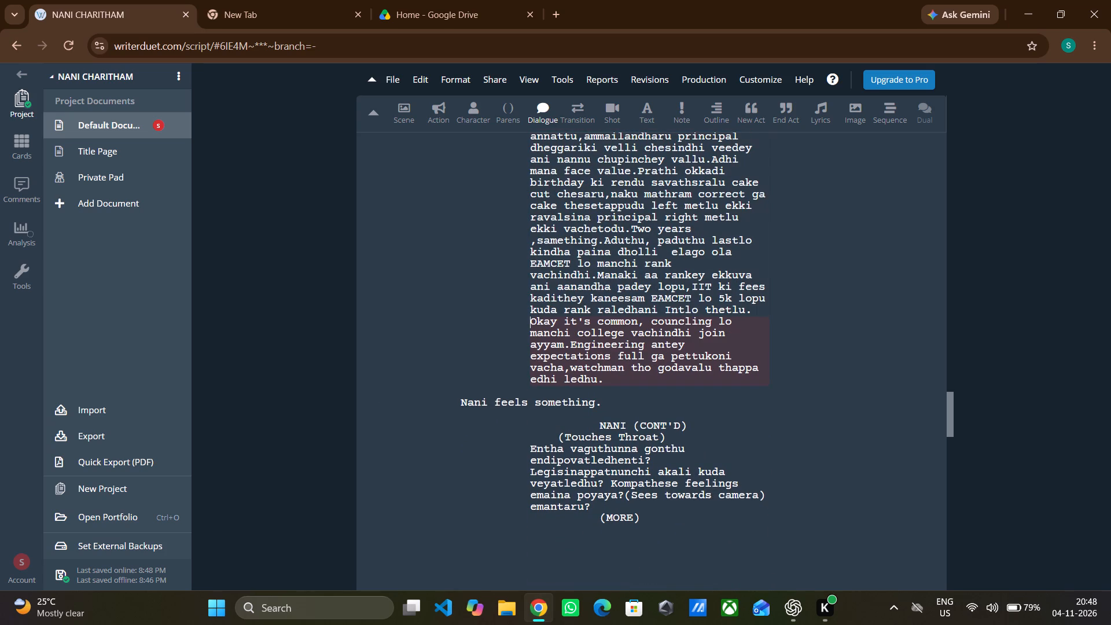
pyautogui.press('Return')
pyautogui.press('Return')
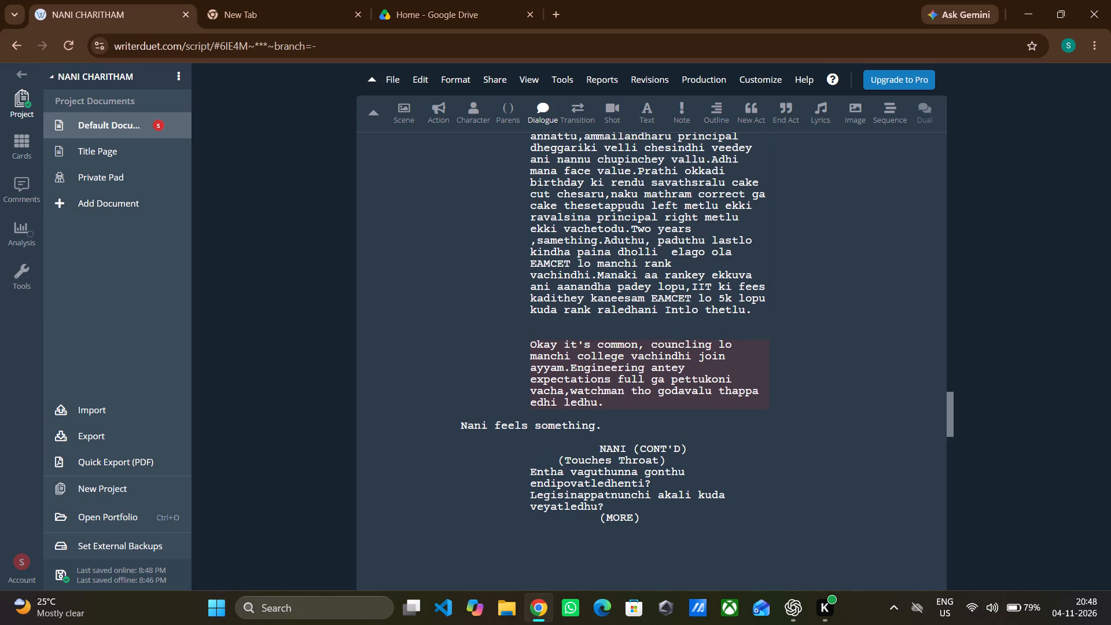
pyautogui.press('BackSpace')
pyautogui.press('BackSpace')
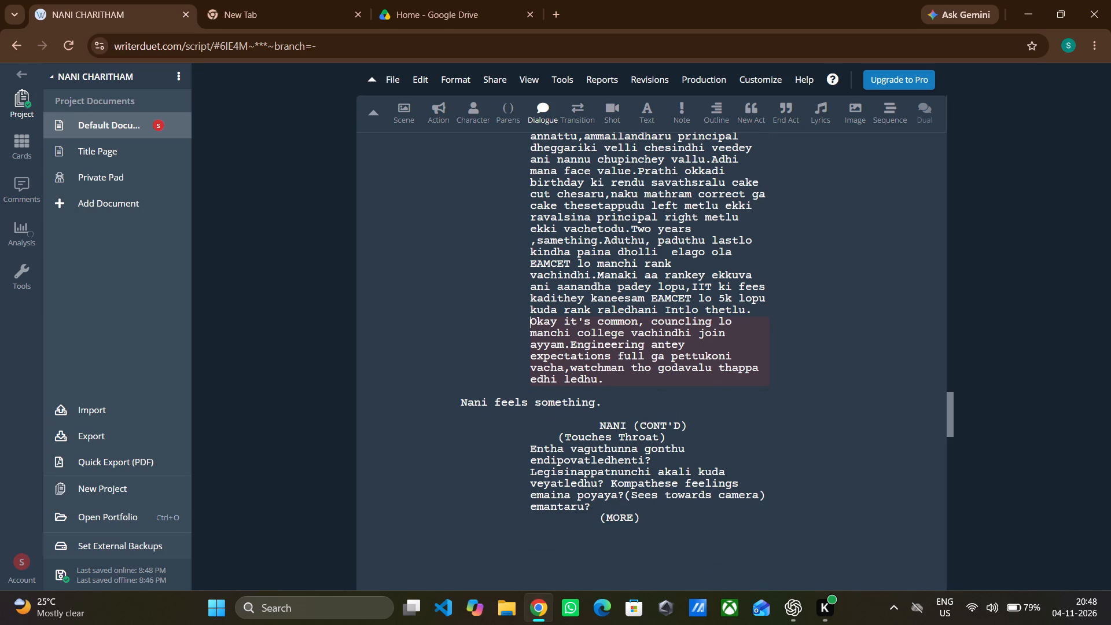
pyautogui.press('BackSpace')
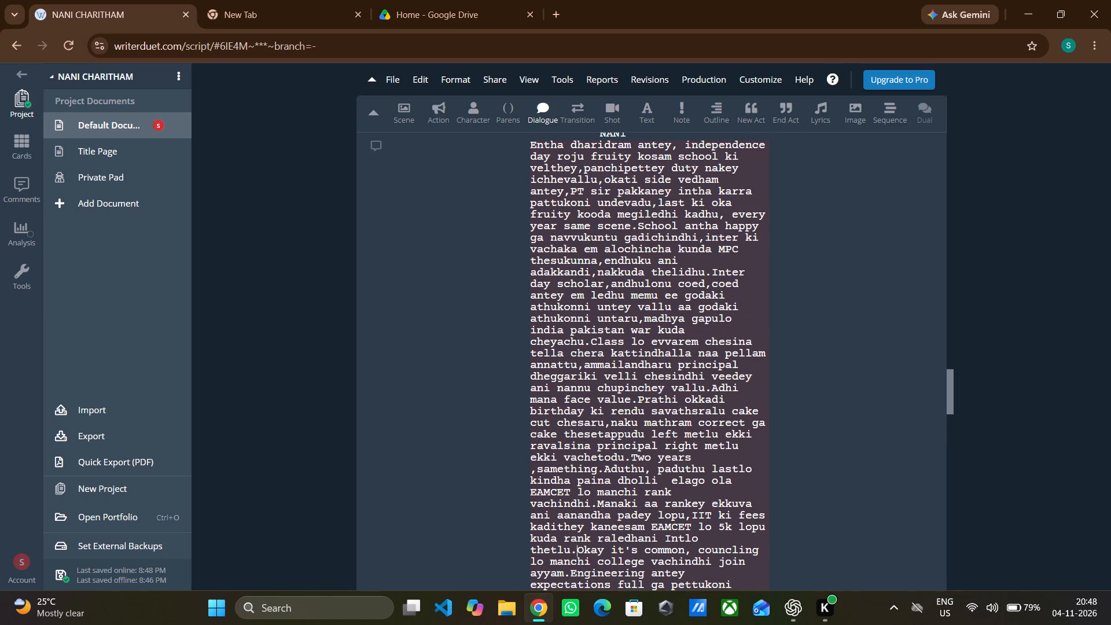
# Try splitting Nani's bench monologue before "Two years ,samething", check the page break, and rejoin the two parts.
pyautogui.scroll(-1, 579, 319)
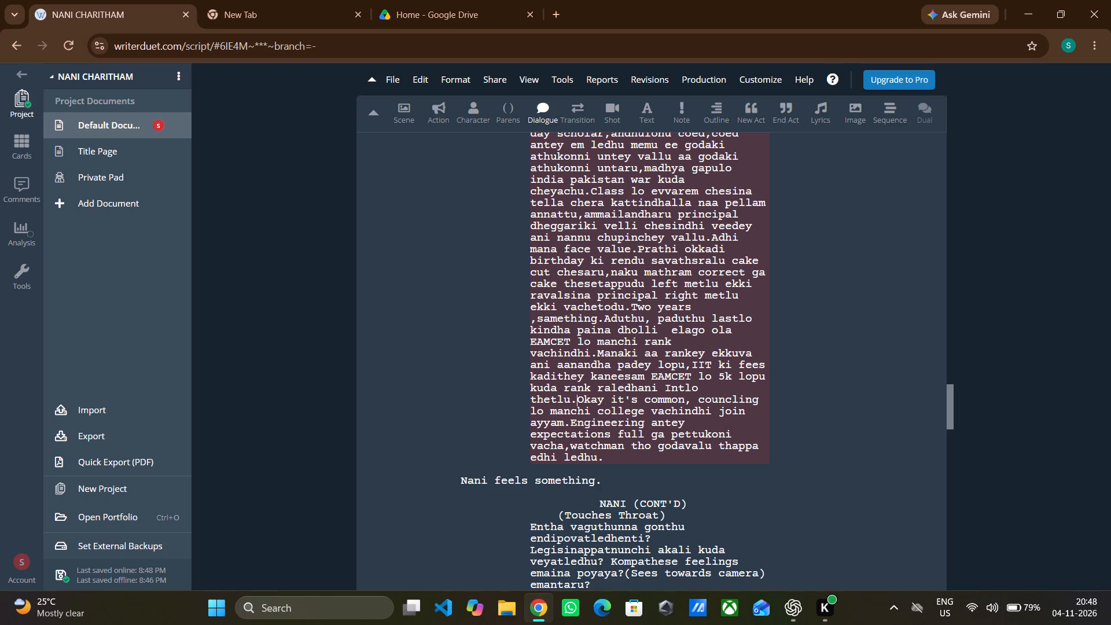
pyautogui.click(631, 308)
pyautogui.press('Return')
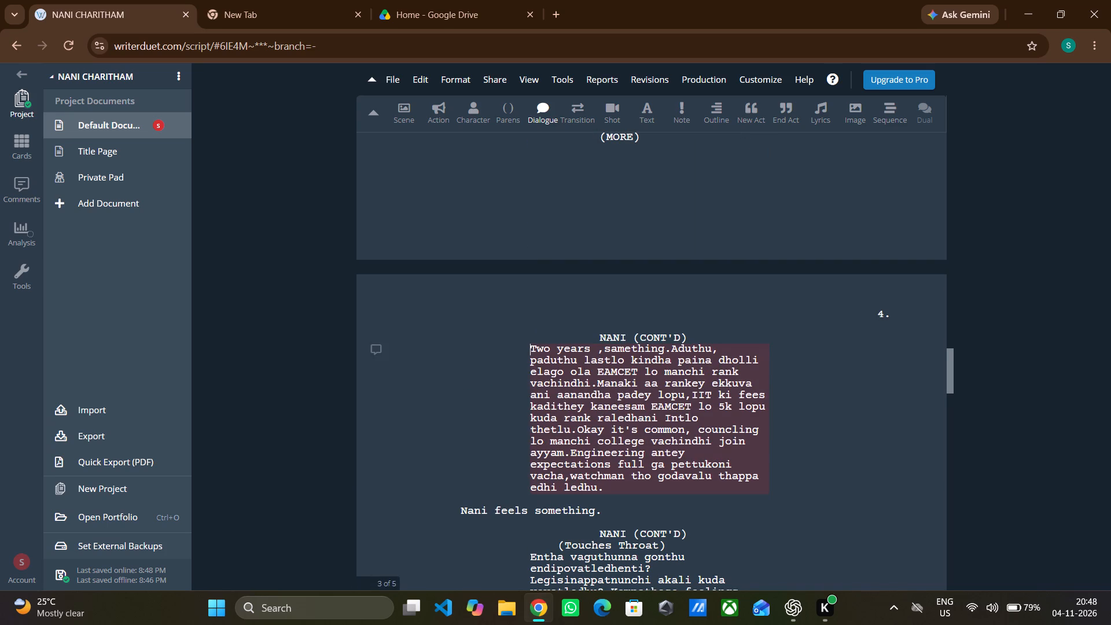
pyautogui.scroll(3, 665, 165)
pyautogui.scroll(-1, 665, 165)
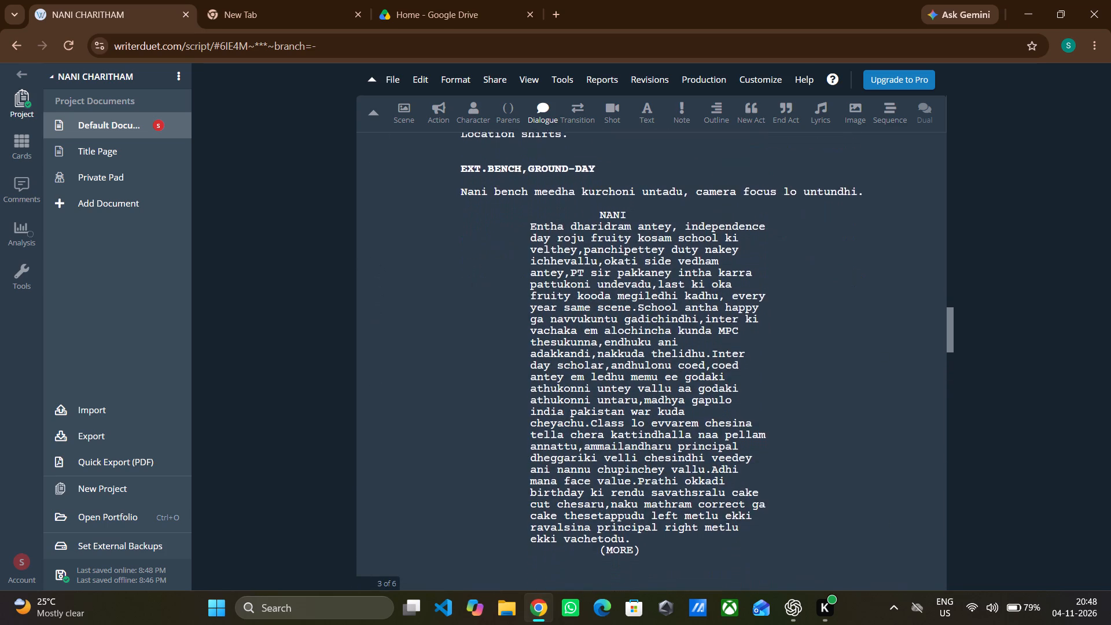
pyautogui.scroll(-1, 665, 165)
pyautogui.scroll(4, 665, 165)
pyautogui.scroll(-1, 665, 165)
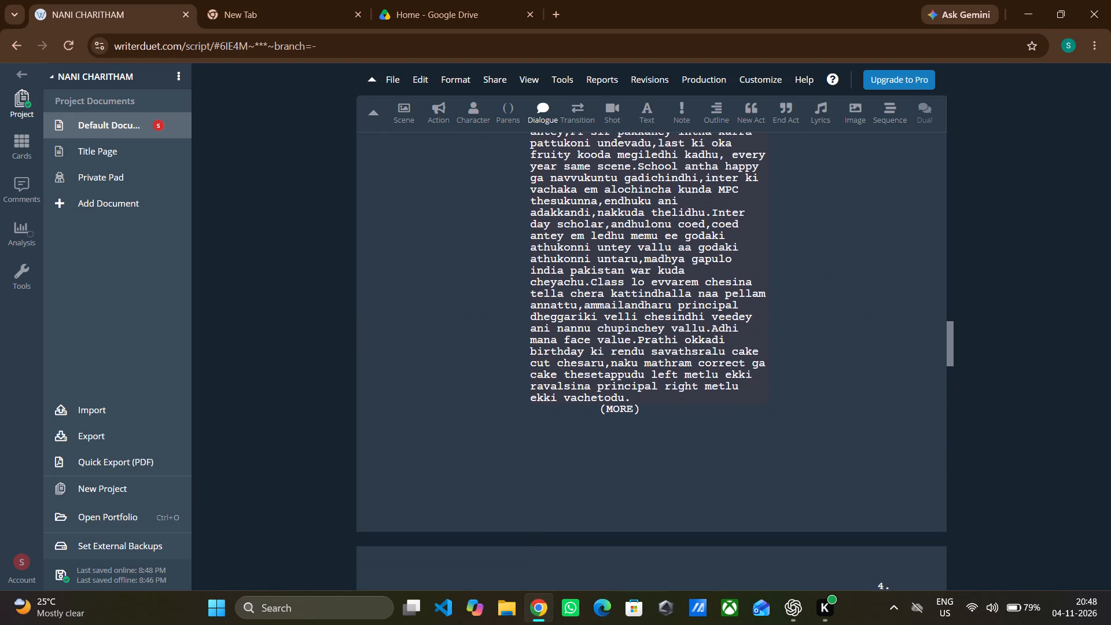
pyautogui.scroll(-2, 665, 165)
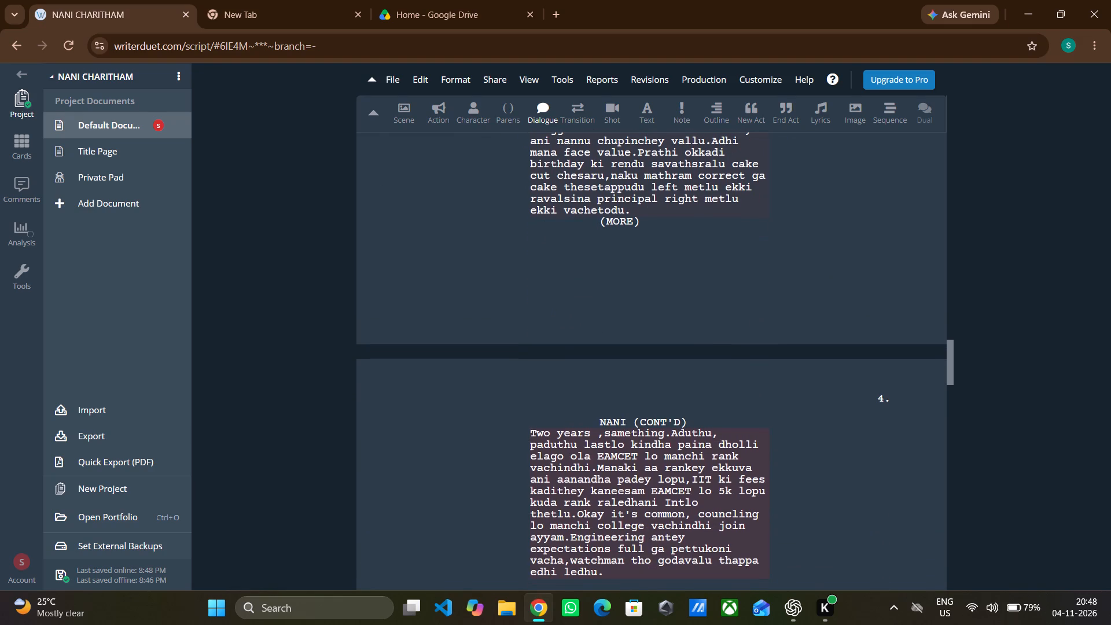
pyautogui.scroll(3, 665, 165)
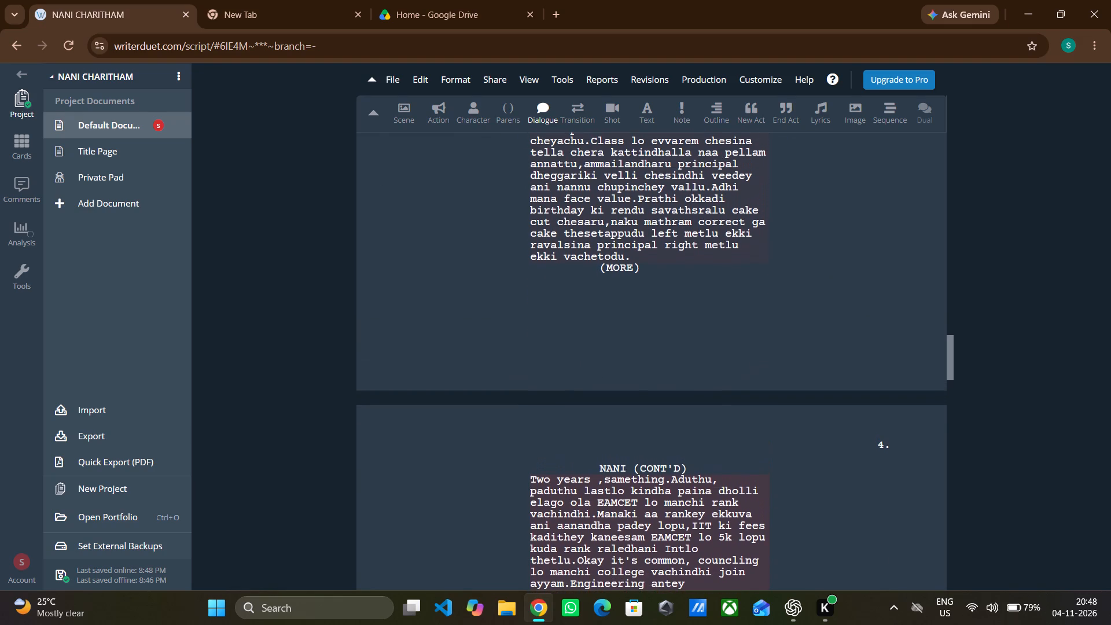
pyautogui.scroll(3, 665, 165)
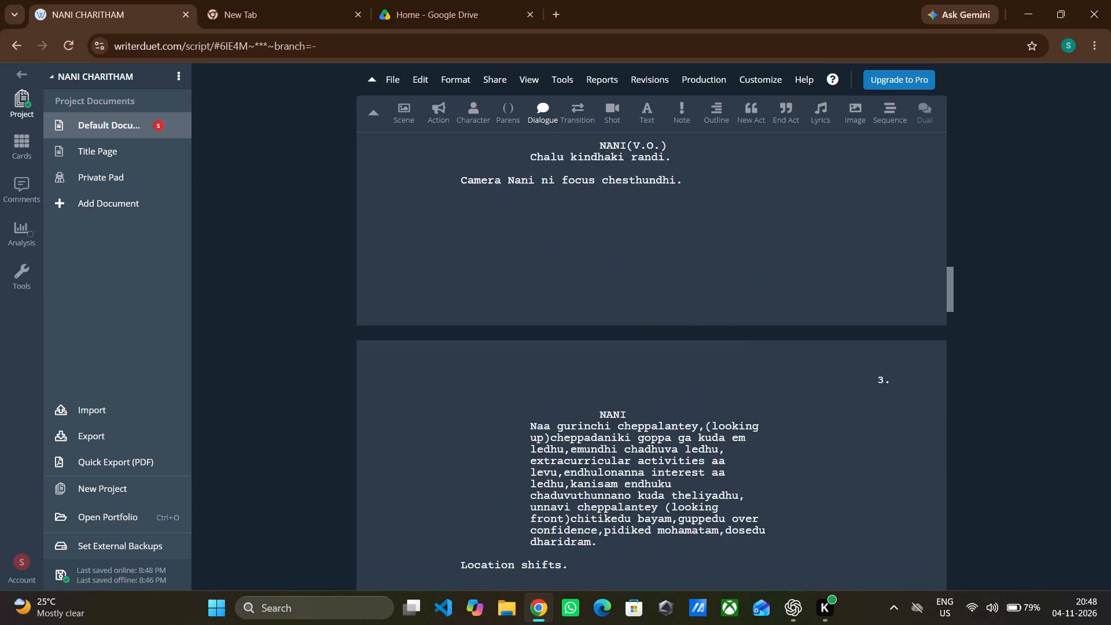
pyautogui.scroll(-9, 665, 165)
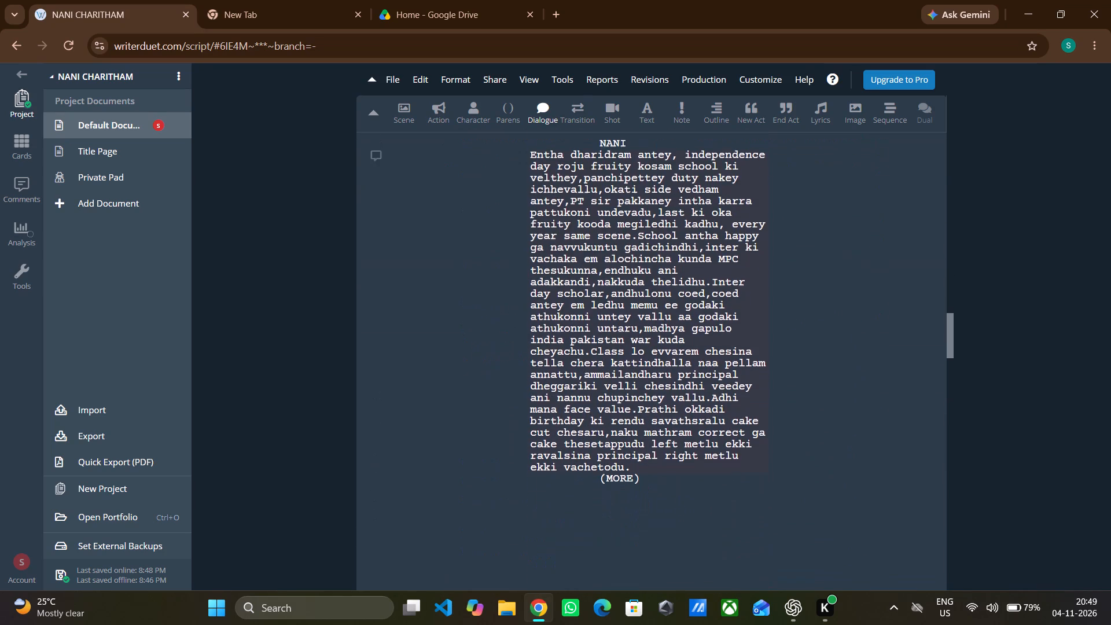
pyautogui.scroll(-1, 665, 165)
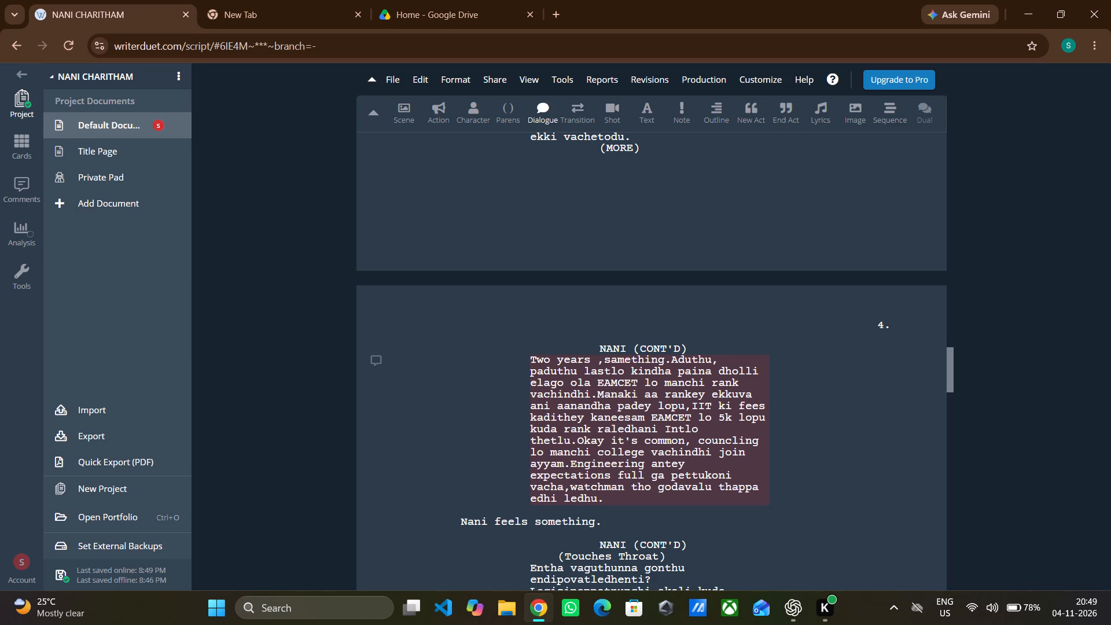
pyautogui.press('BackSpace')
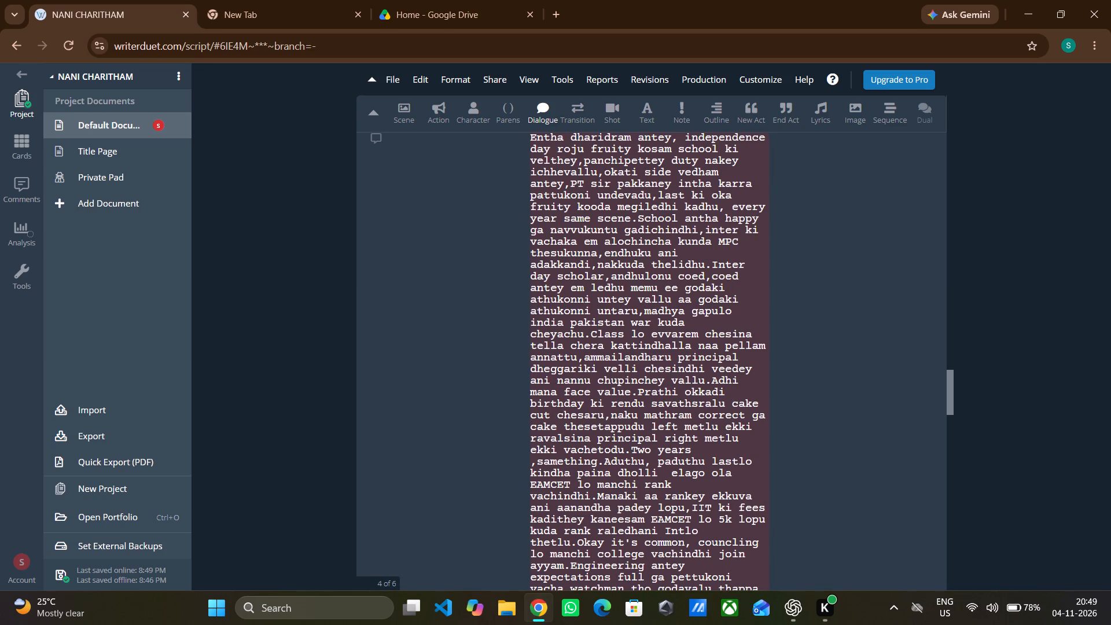
# Split Nani's bench monologue before "Manaki aa rankey ekkuva ani", directly after "EAMCET lo manchi rank vachindhi.".
pyautogui.click(599, 495)
pyautogui.press('Return')
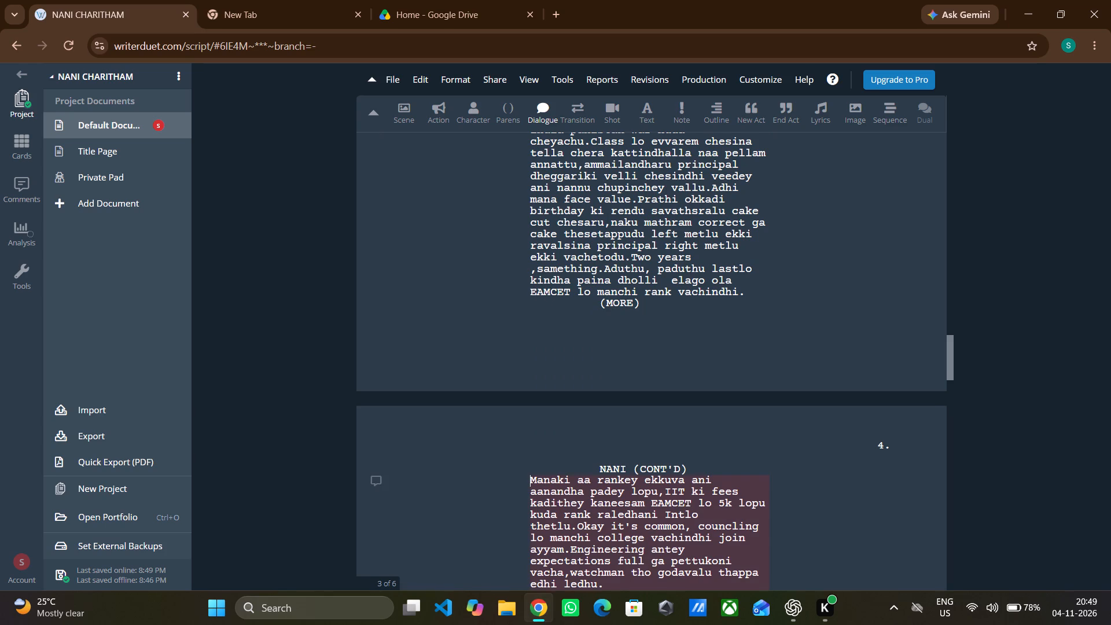
# Check the page layout from Nani's page 3 dialogue and split bench monologue through the remaining scenes to THE END.
pyautogui.scroll(4, 637, 346)
pyautogui.scroll(-1, 637, 346)
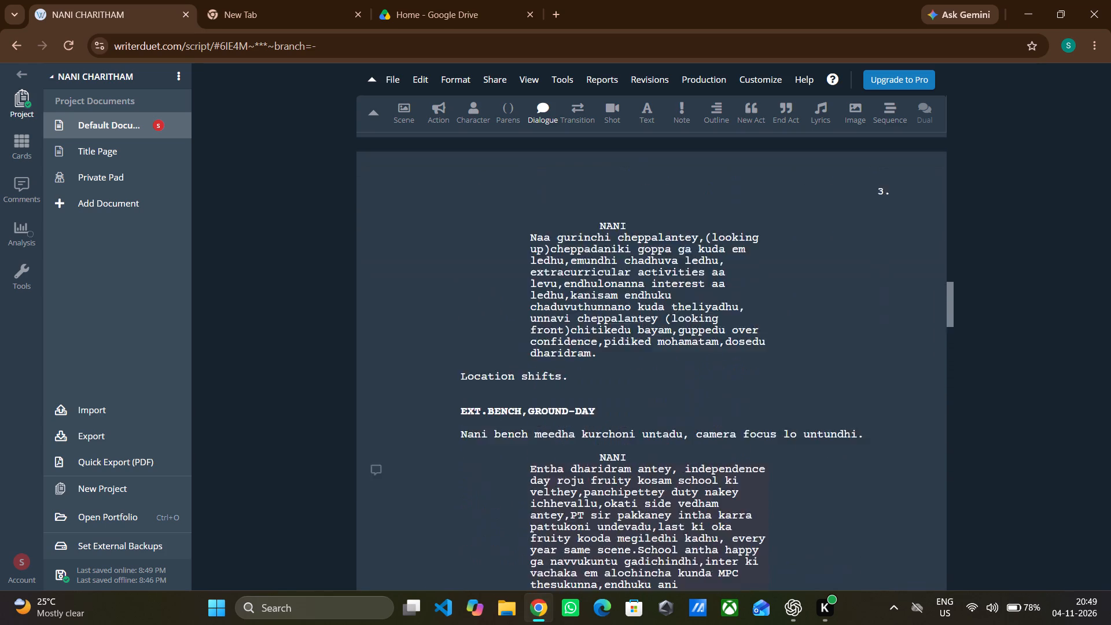
pyautogui.scroll(2, 637, 346)
pyautogui.scroll(-1, 637, 346)
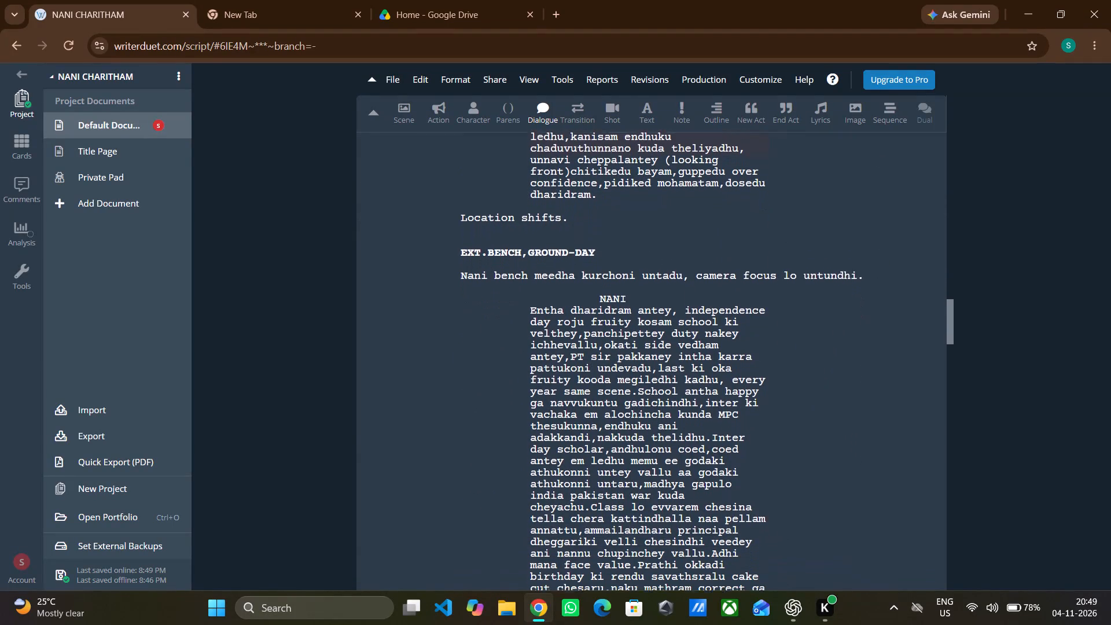
pyautogui.scroll(-3, 637, 346)
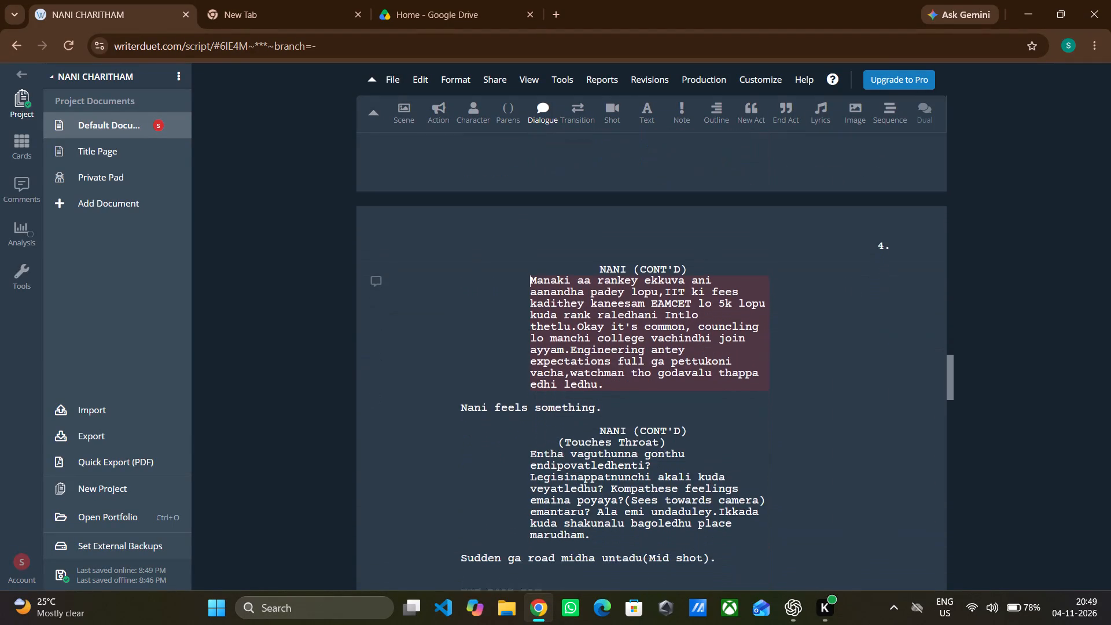
pyautogui.scroll(-4, 637, 346)
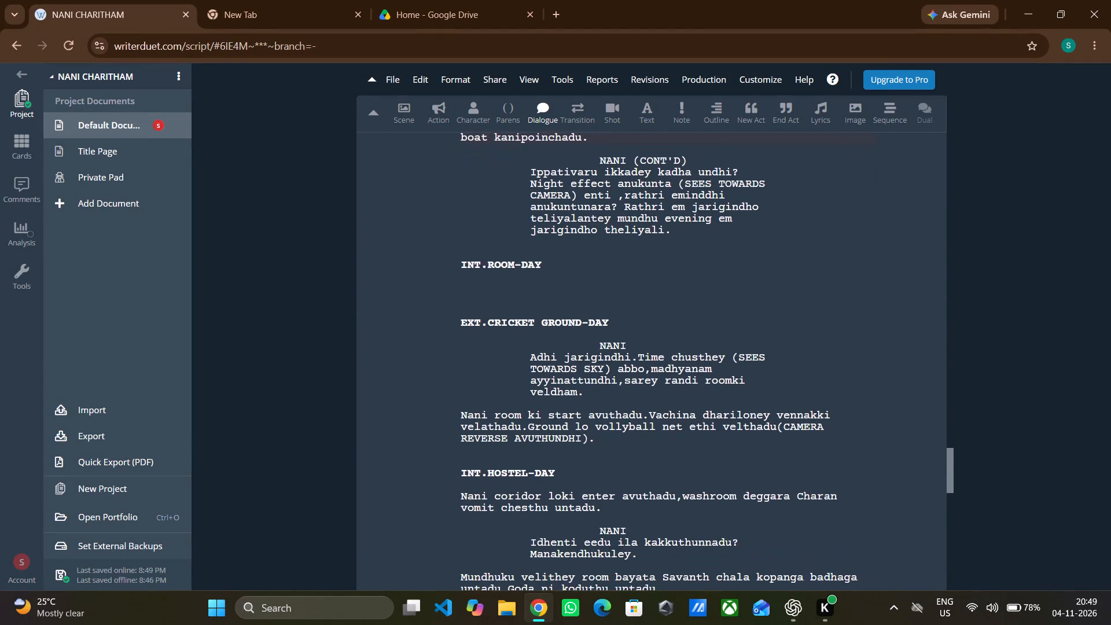
pyautogui.scroll(-4, 637, 346)
pyautogui.scroll(2, 637, 346)
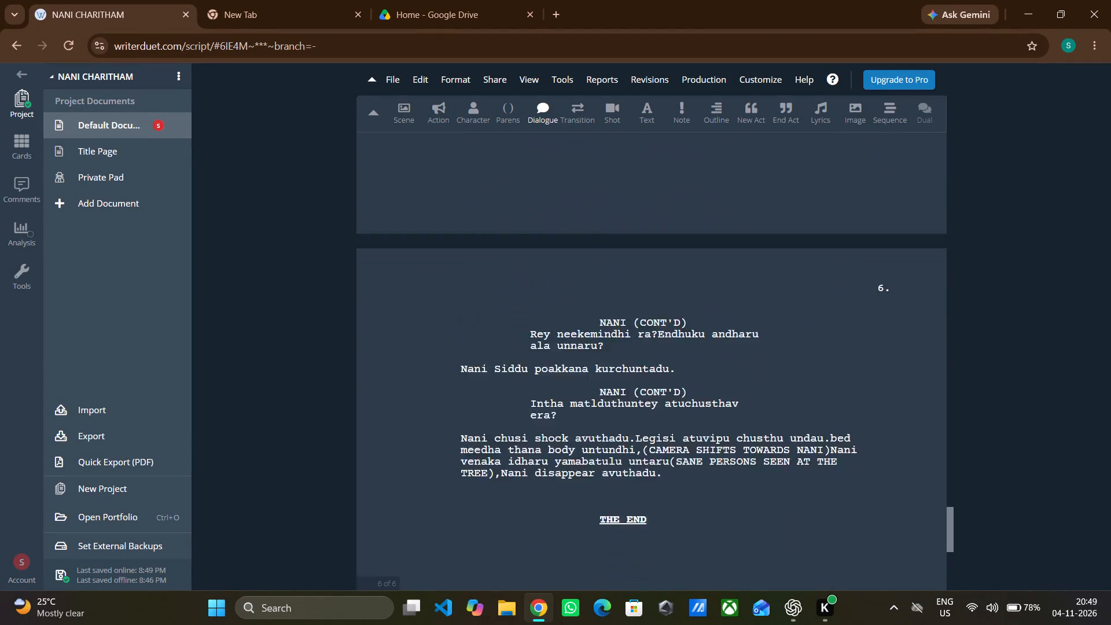
# Start editing the empty action line under the page 4 INT.ROOM-DAY heading that follows the FLASH BACK transition.
pyautogui.scroll(4, 637, 346)
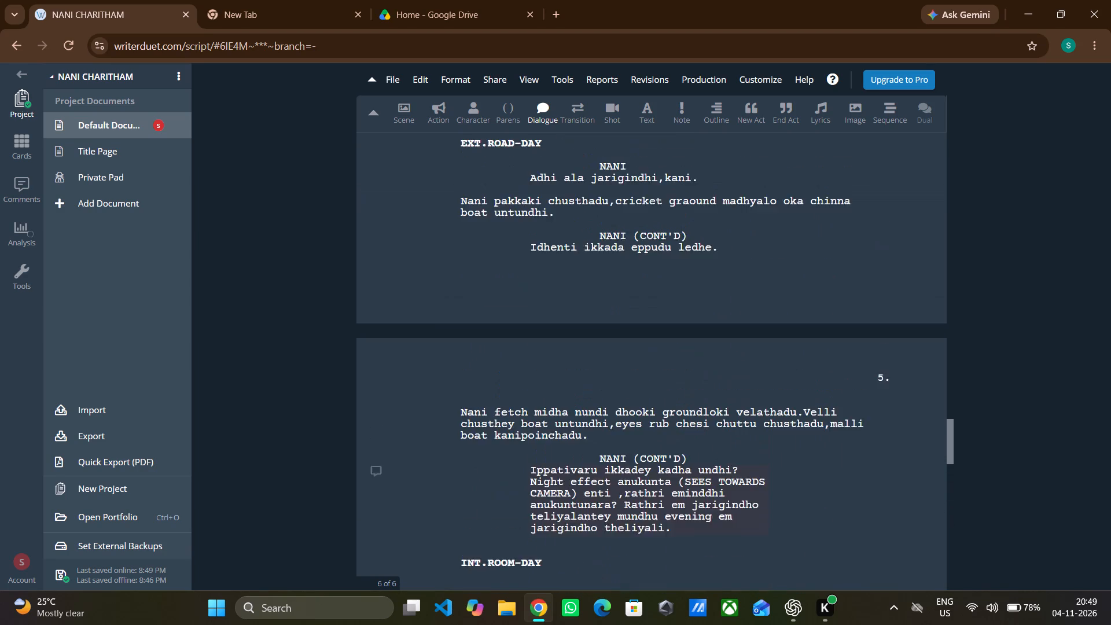
pyautogui.scroll(2, 637, 346)
pyautogui.scroll(-2, 637, 346)
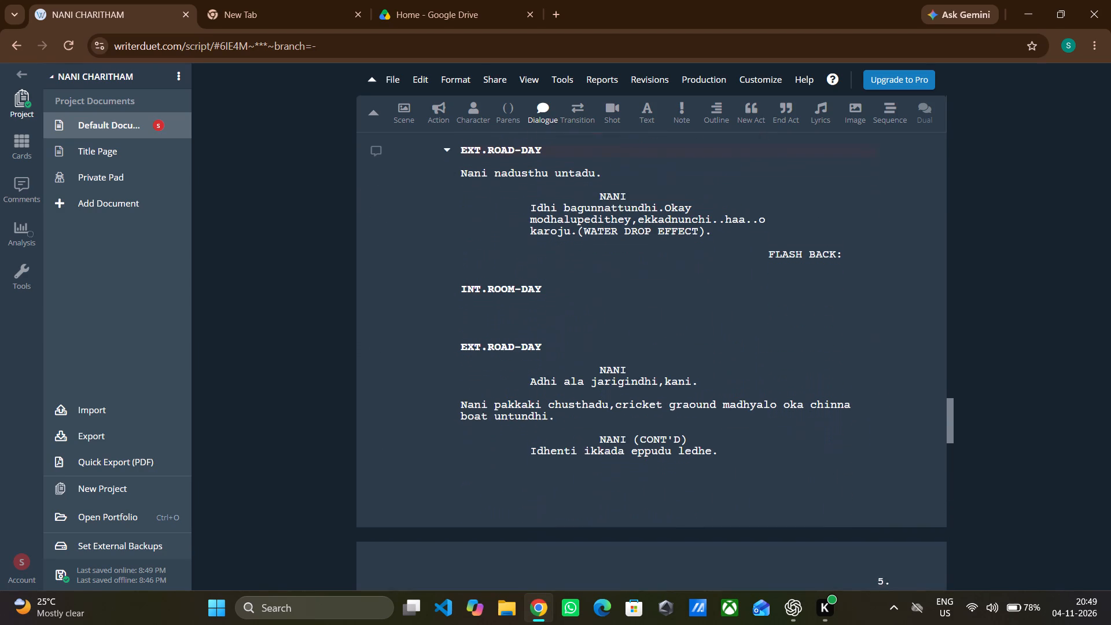
pyautogui.scroll(1, 637, 346)
pyautogui.click(597, 329)
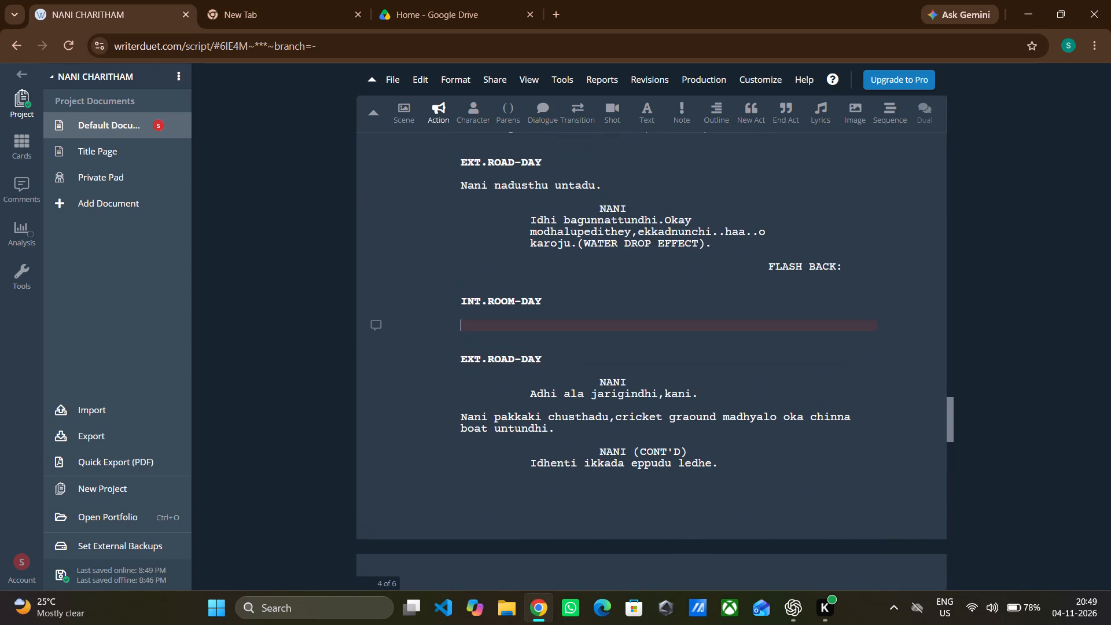
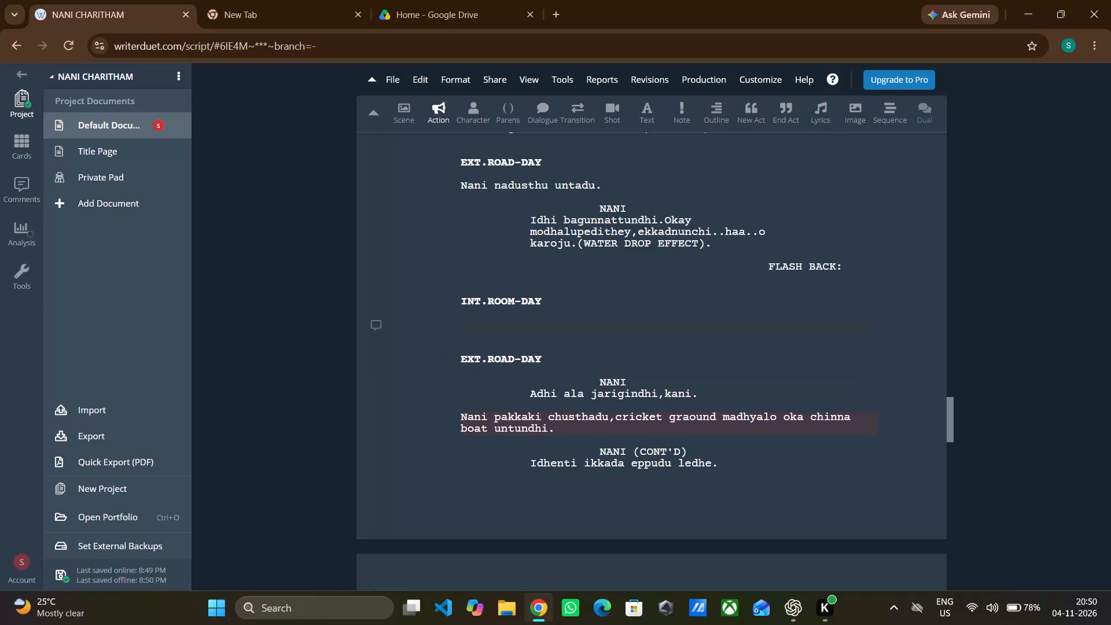
# Start editing the empty action line under the INT.ROOM-DAY heading after the FLASH BACK transition.
pyautogui.click(698, 326)
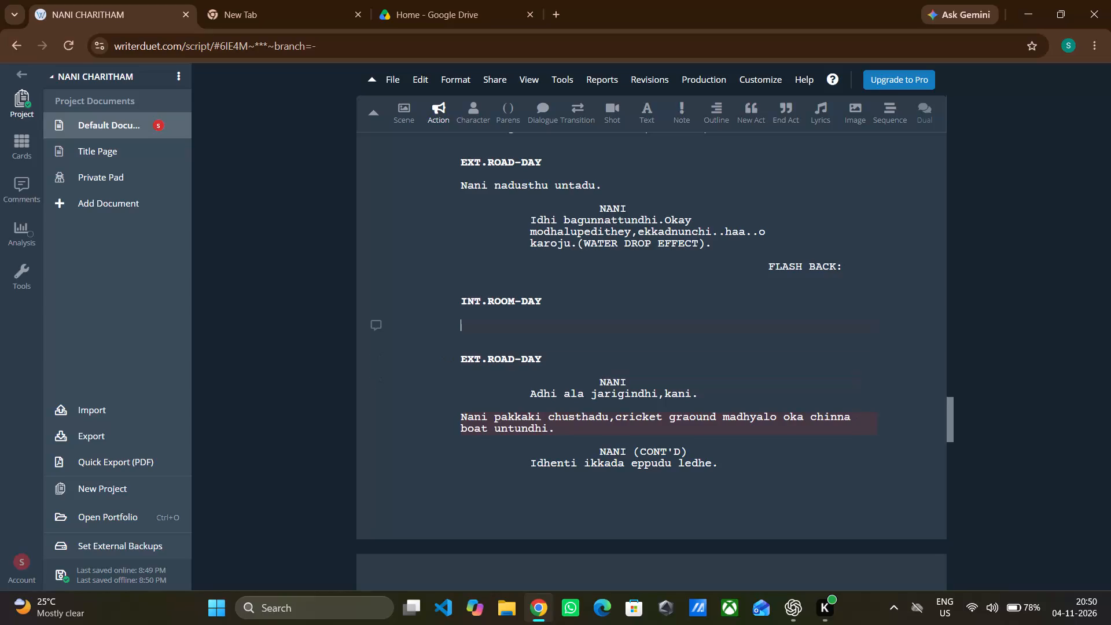
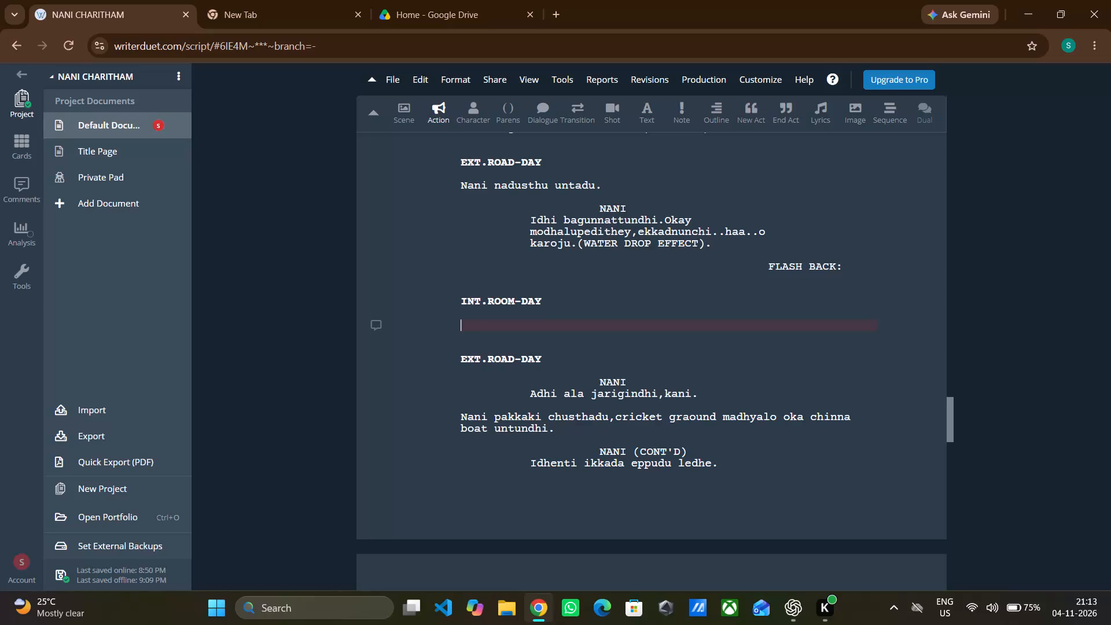
# Write the opening of the action line under INT.ROOM-DAY: "Room lo andharu phone chusthu untaru,".
pyautogui.write('room o')
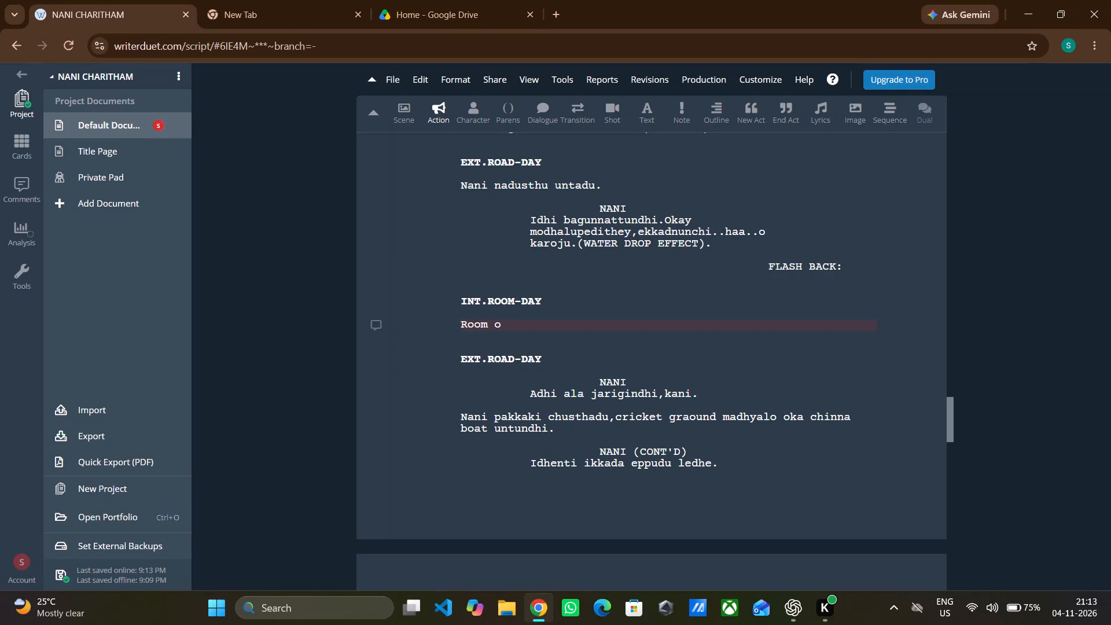
pyautogui.press('BackSpace')
pyautogui.write('lo andhar')
pyautogui.write('u')
pyautogui.press('space')
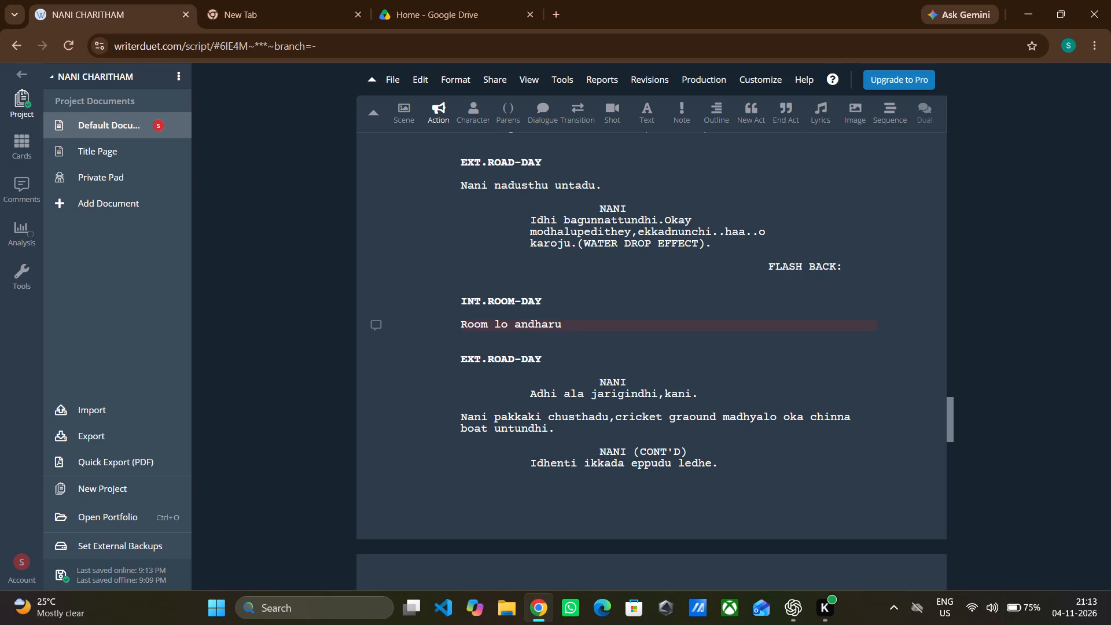
pyautogui.write('phone chusrrh')
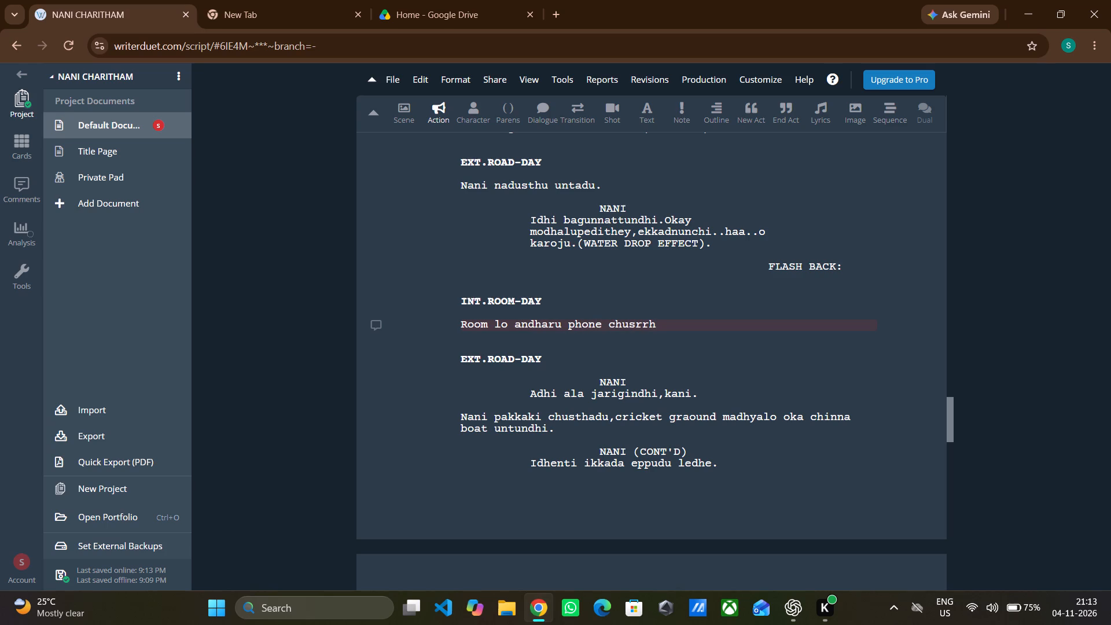
pyautogui.press('BackSpace')
pyautogui.press('BackSpace')
pyautogui.press('BackSpace')
pyautogui.write('thu untaru')
pyautogui.press(',')
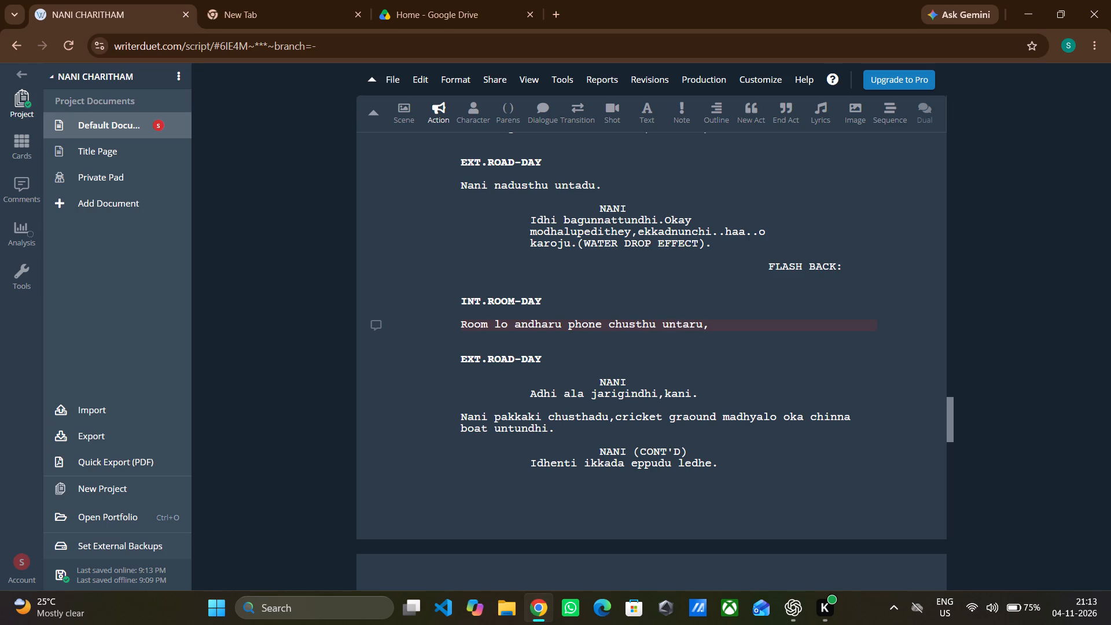
# Complete the room scene's action line with "Nani roomloki vachi phone charging enthundho chusthadu.".
pyautogui.write('Nn')
pyautogui.press('BackSpace')
pyautogui.write('ani roomloki')
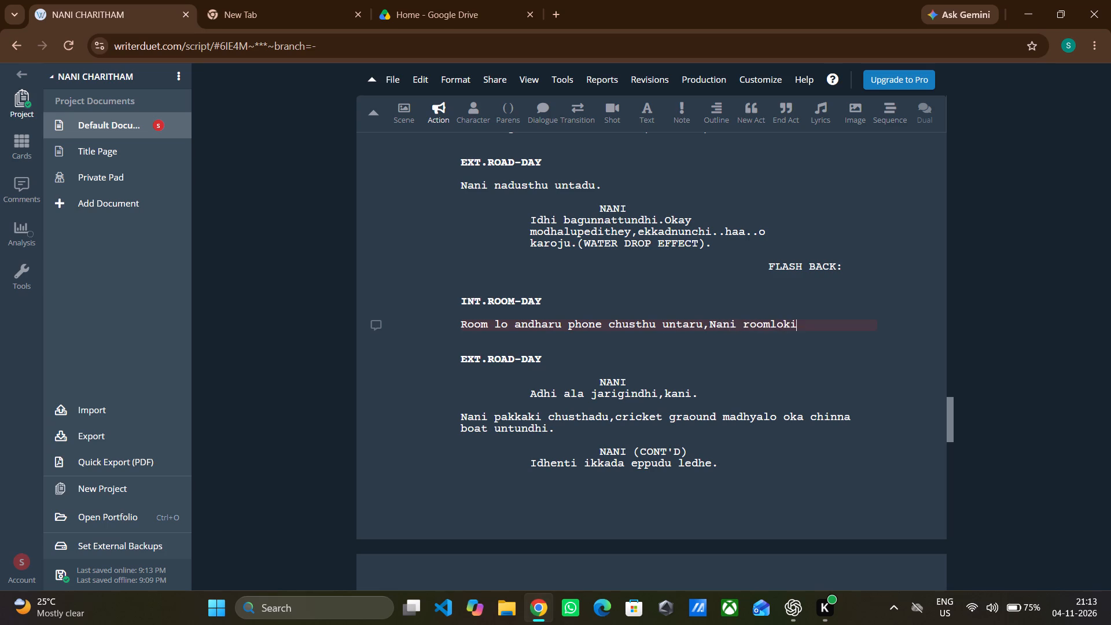
pyautogui.press('space')
pyautogui.write('vachi p')
pyautogui.write('ho')
pyautogui.write('ne chargi')
pyautogui.write('nd')
pyautogui.press('space')
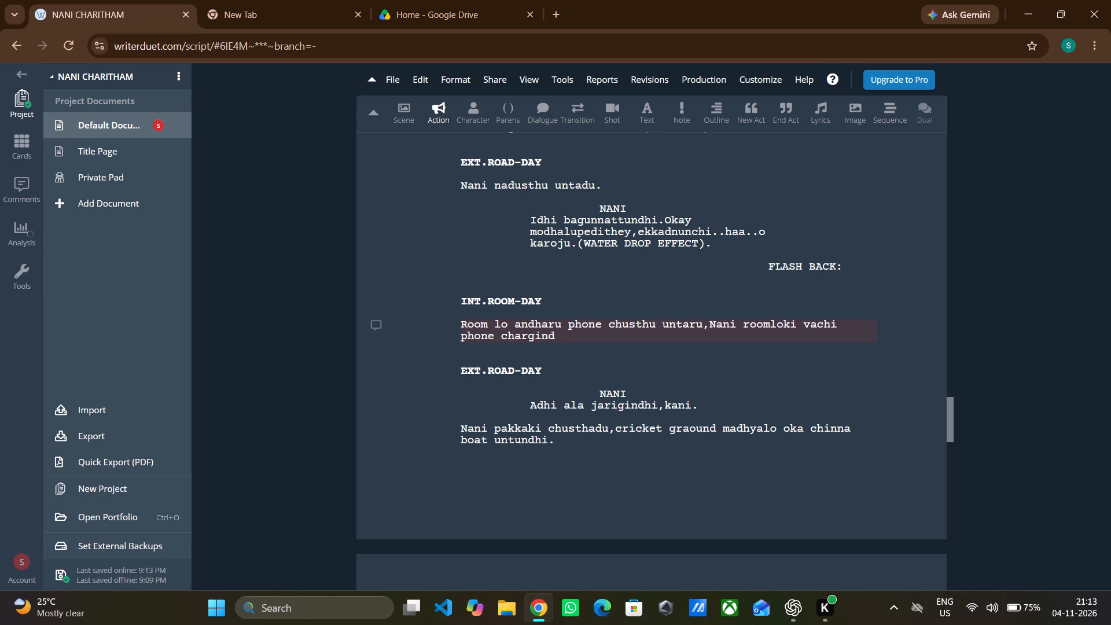
pyautogui.press('BackSpace')
pyautogui.press('BackSpace')
pyautogui.press('BackSpace')
pyautogui.press('BackSpace')
pyautogui.press('BackSpace')
pyautogui.write('ging')
pyautogui.press('space')
pyautogui.write('enthundho chusthadu')
pyautogui.press('.')
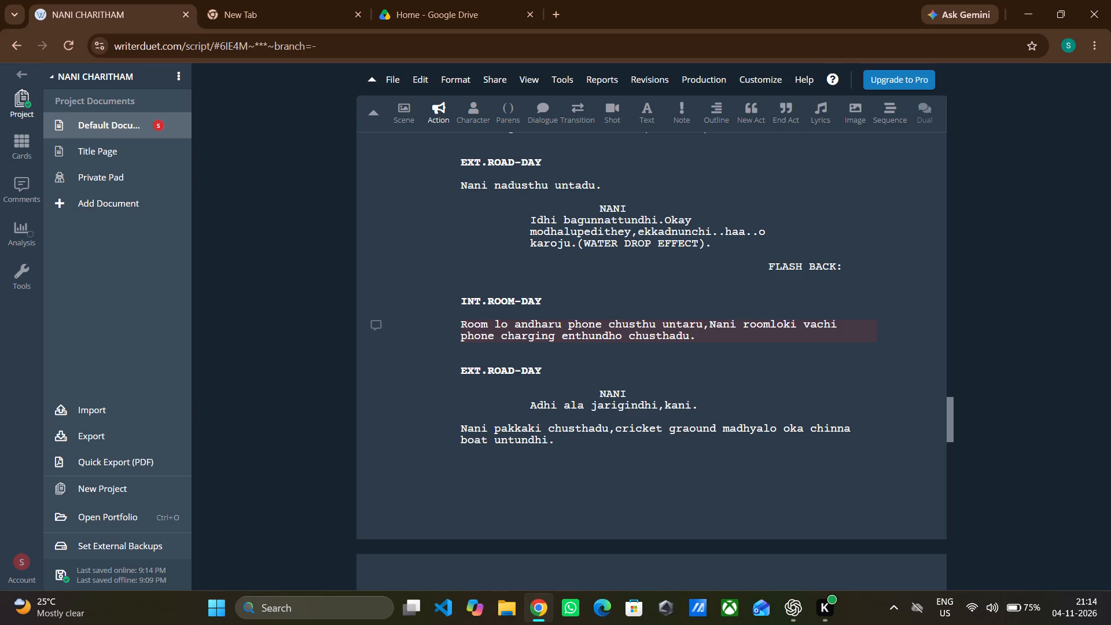
# Add a NANI character cue below the action line with the dialogue "Enthundhabba chargingu?".
pyautogui.press('Return')
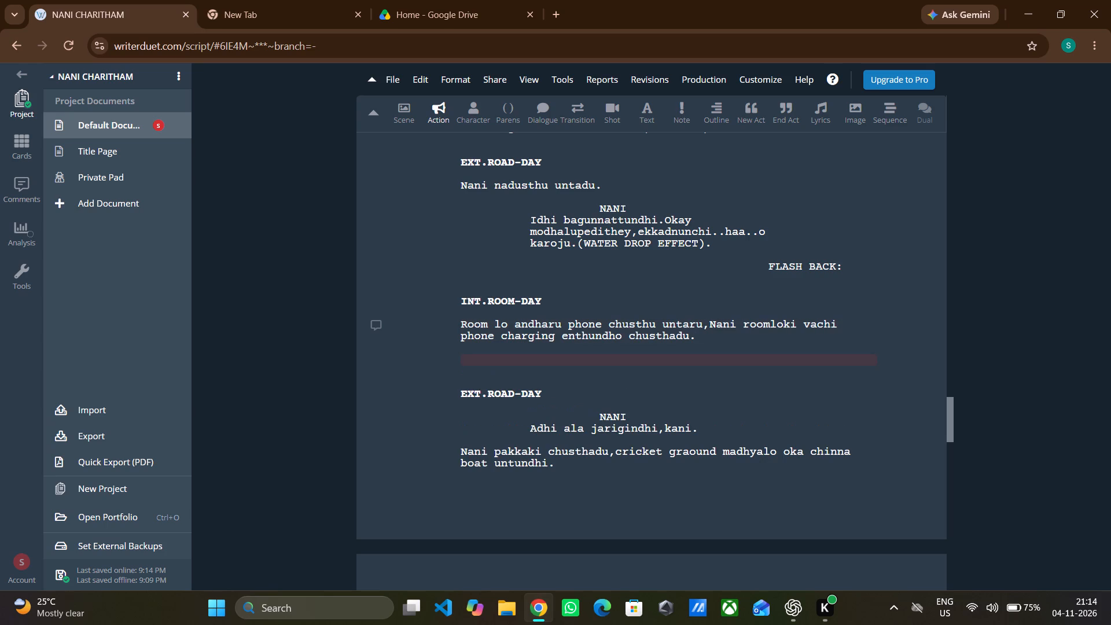
pyautogui.hotkey('ctrl', '3')
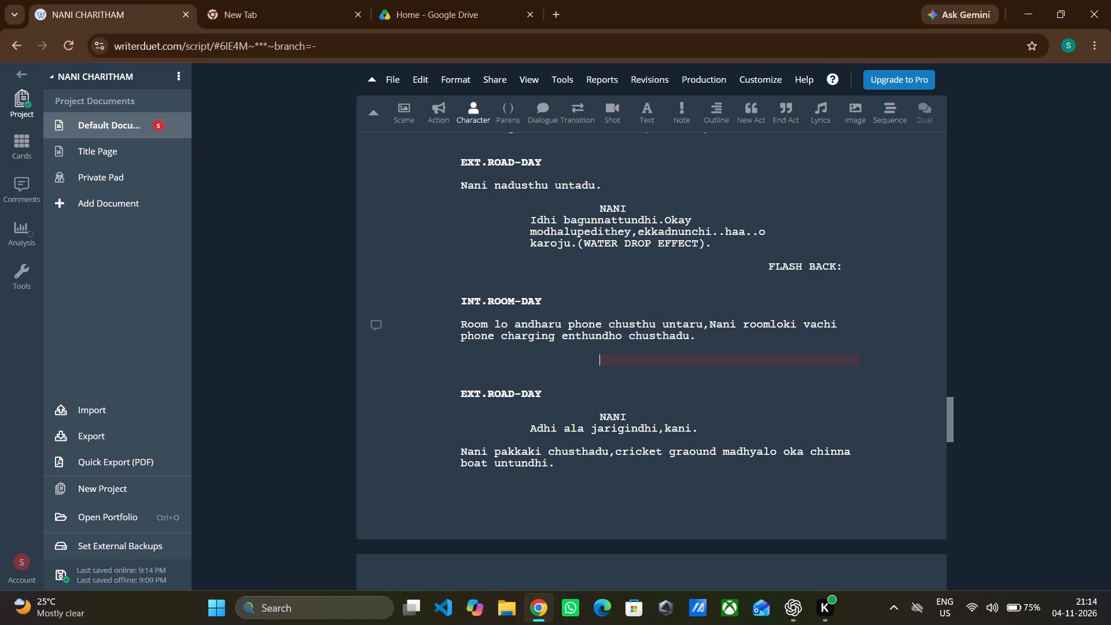
pyautogui.press('n')
pyautogui.press('Return')
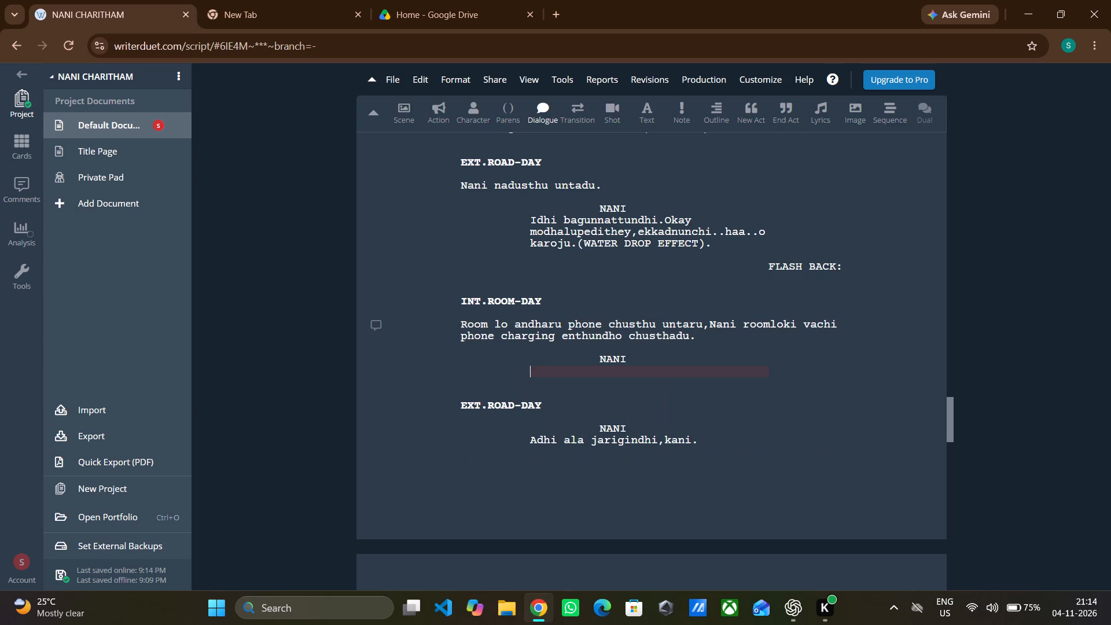
pyautogui.write('enthu')
pyautogui.press('n')
pyautogui.write('dhabba char')
pyautogui.write('gingu')
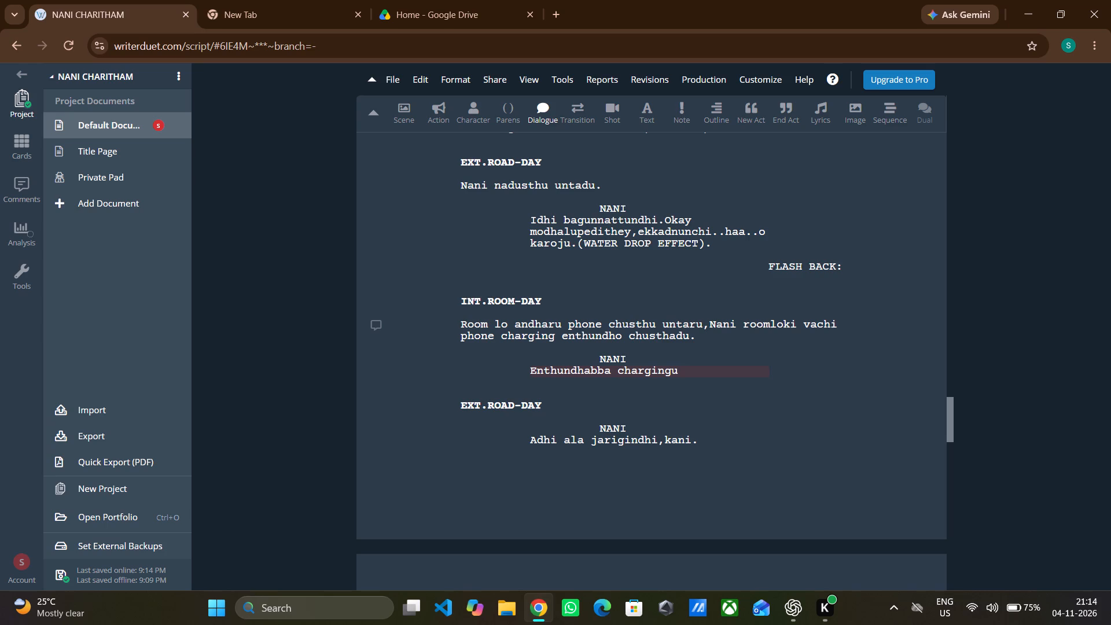
pyautogui.hotkey('shift', '?')
pyautogui.hotkey('shift', '(')
pyautogui.press('BackSpace')
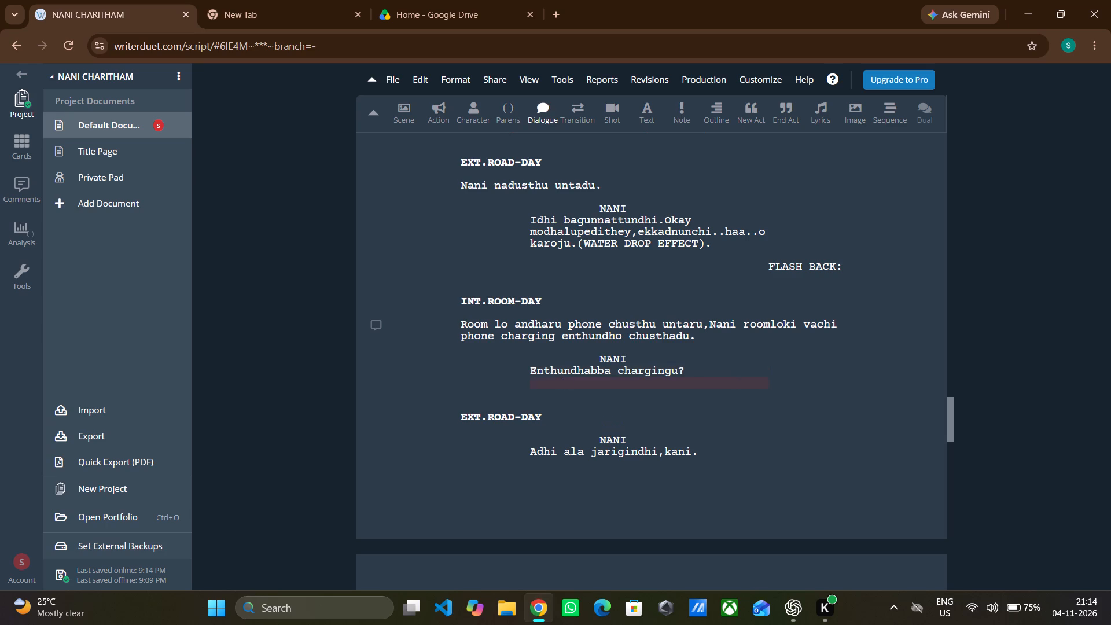
pyautogui.press('BackSpace')
# Add the action line "Nani phone thisi chusthadu." after Nani's charging question.
pyautogui.press('Return')
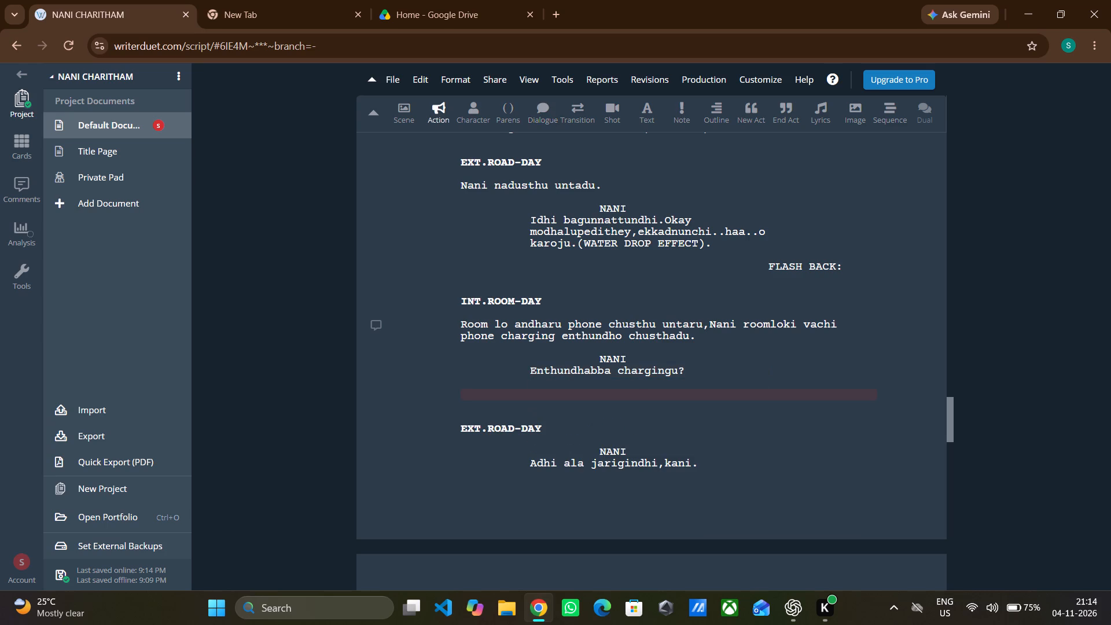
pyautogui.press('n')
pyautogui.write('ani phone')
pyautogui.press('space')
pyautogui.write('thid')
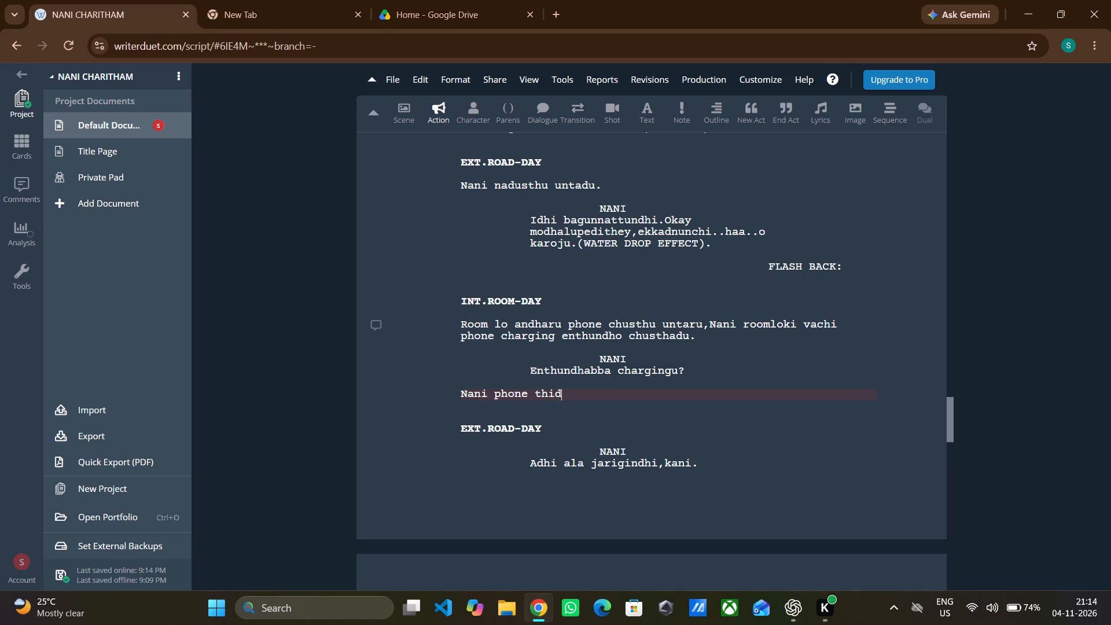
pyautogui.press('BackSpace')
pyautogui.write('si')
pyautogui.press('space')
pyautogui.write('chusthadu')
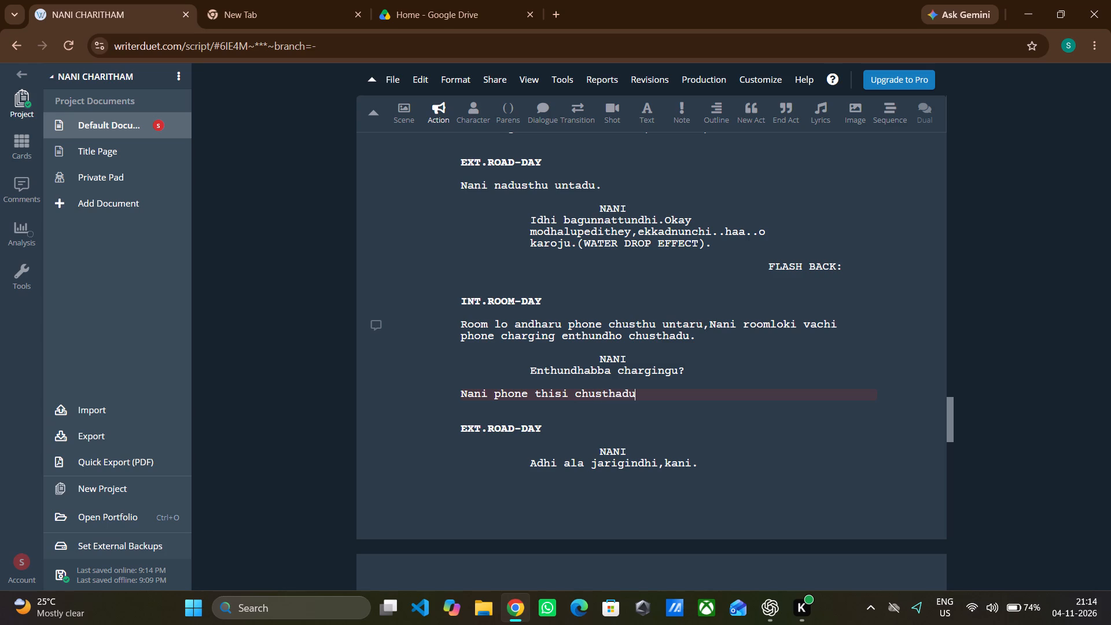
pyautogui.press(',')
pyautogui.press('BackSpace')
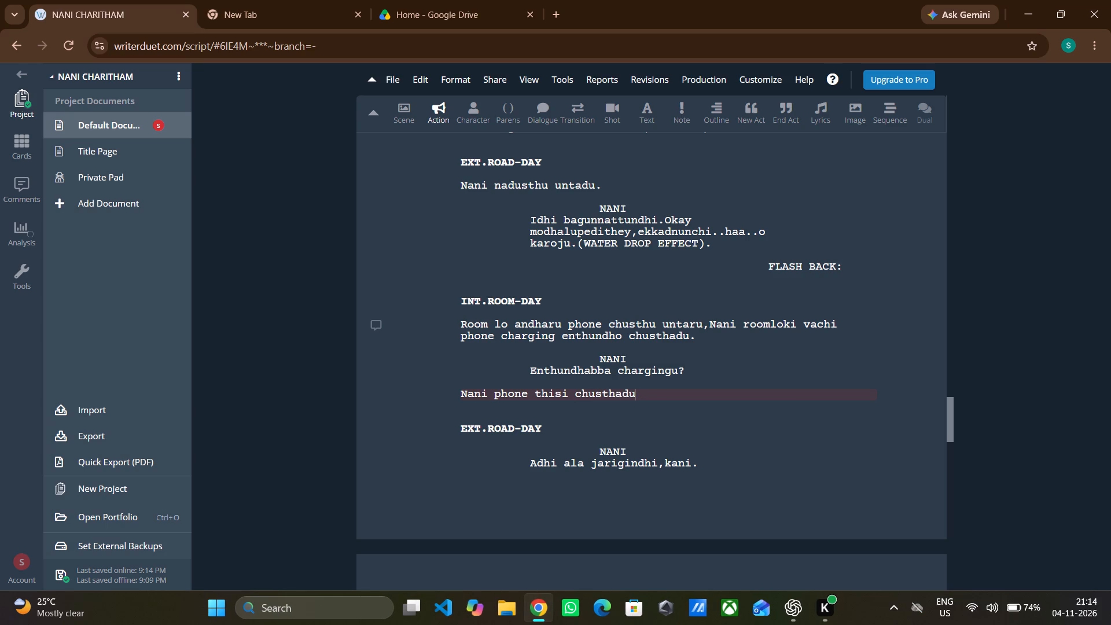
pyautogui.press('.')
# Add another NANI cue after the phone action, with the dialogue "56 undha,pedadham malli rathriki kottali ga".
pyautogui.press('Return')
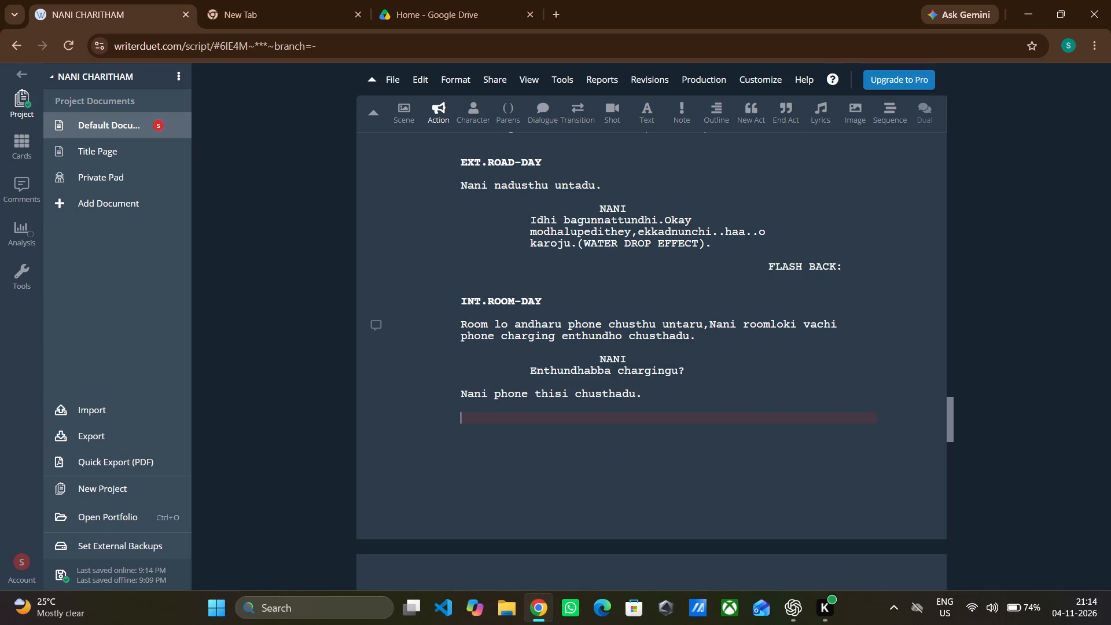
pyautogui.hotkey('ctrl', '3')
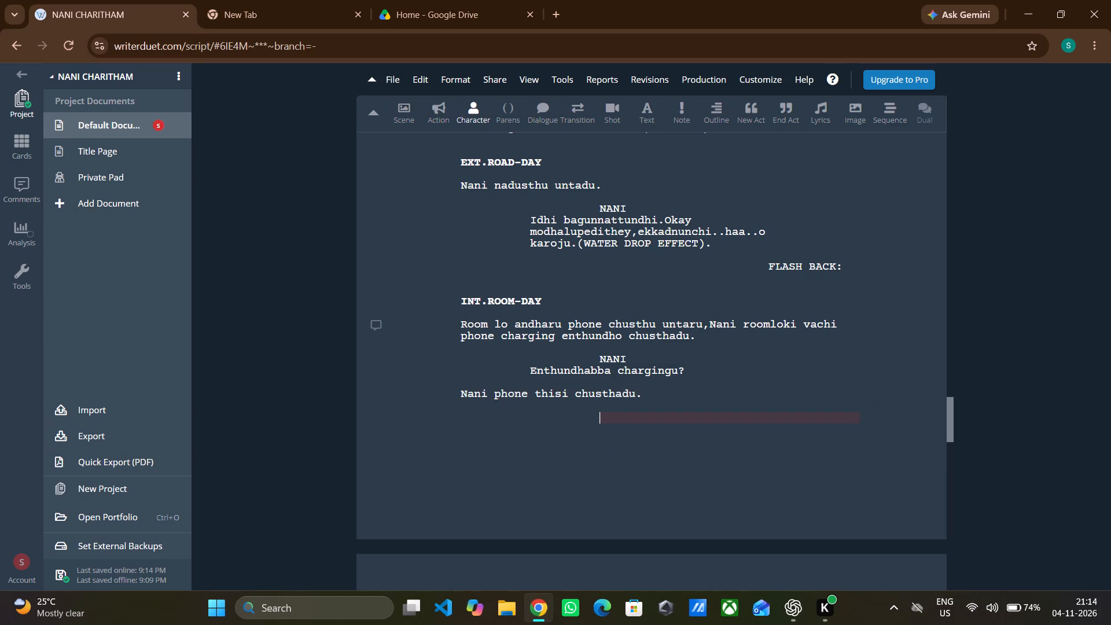
pyautogui.press('n')
pyautogui.press('Return')
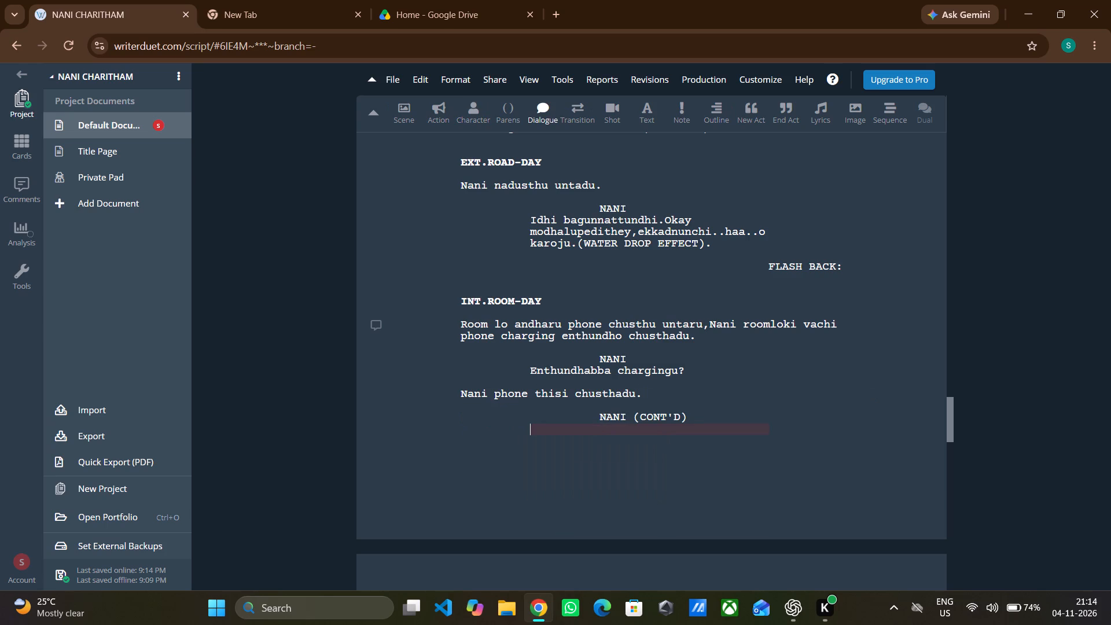
pyautogui.write('56 un')
pyautogui.write('da')
pyautogui.press('BackSpace')
pyautogui.write('ha')
pyautogui.write(',pedadham mal')
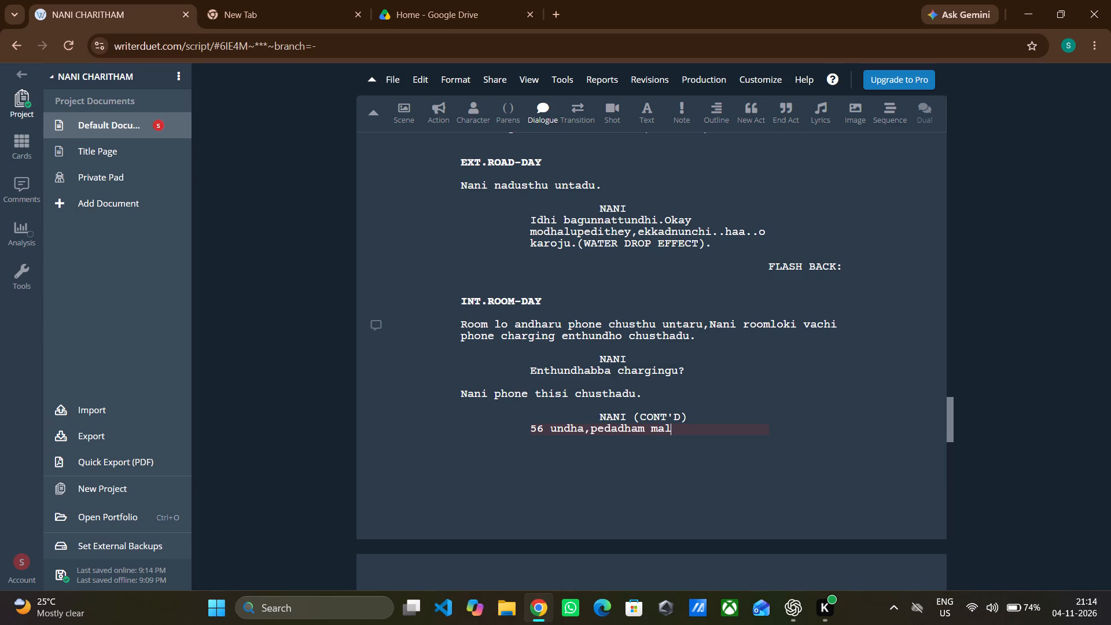
pyautogui.press('BackSpace')
pyautogui.press('BackSpace')
pyautogui.write('alli ra')
pyautogui.write('thriki l\\')
pyautogui.press('BackSpace')
pyautogui.press('BackSpace')
pyautogui.write('kottalo')
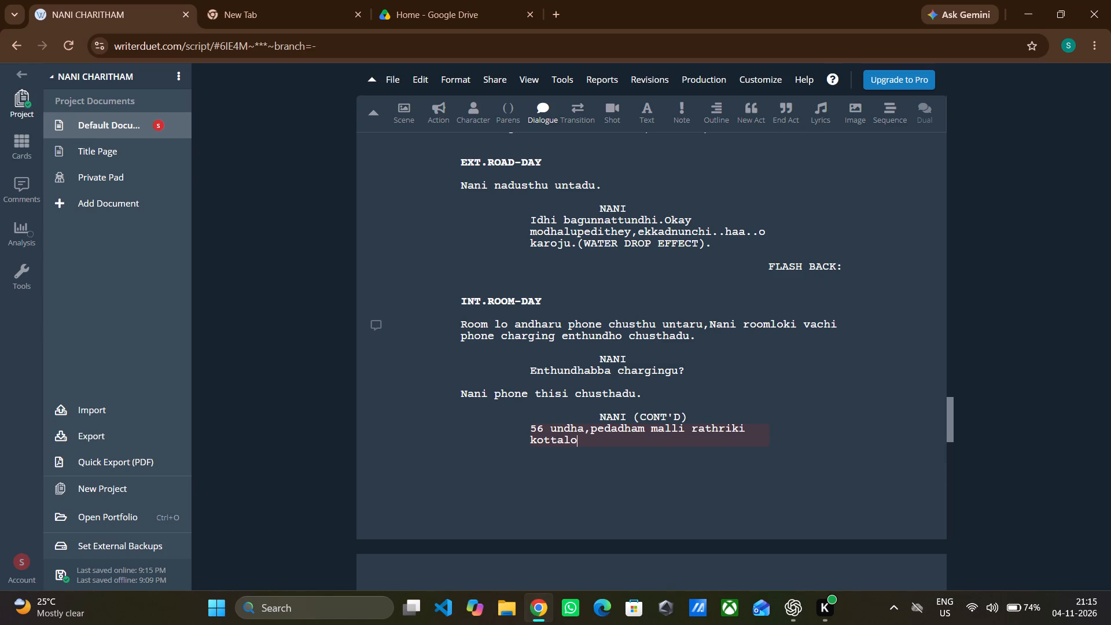
pyautogui.press('BackSpace')
pyautogui.write('i ga')
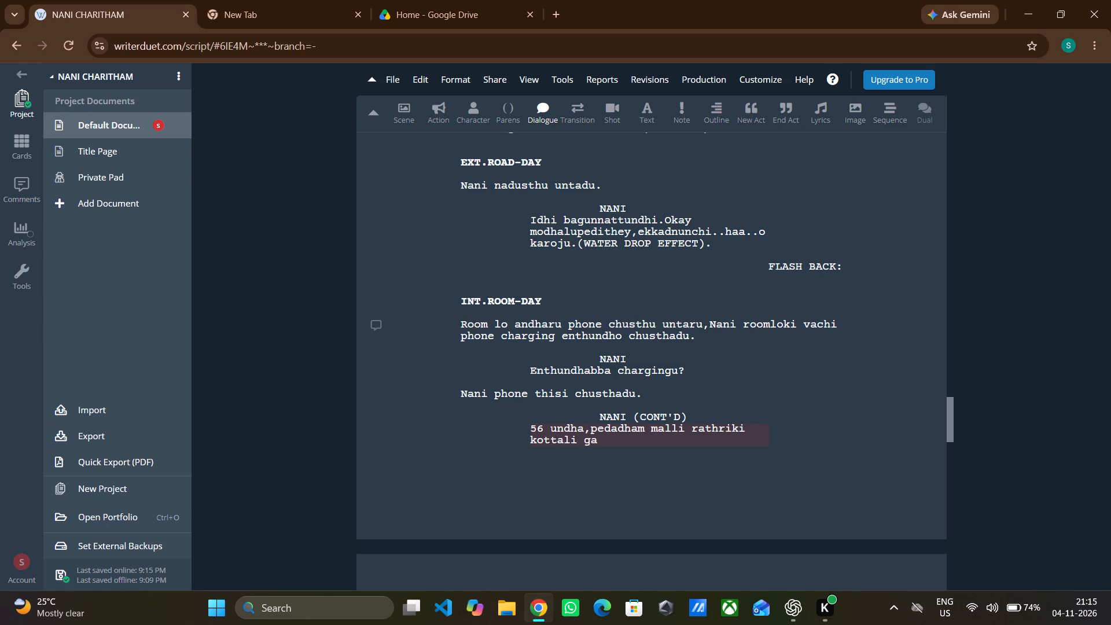
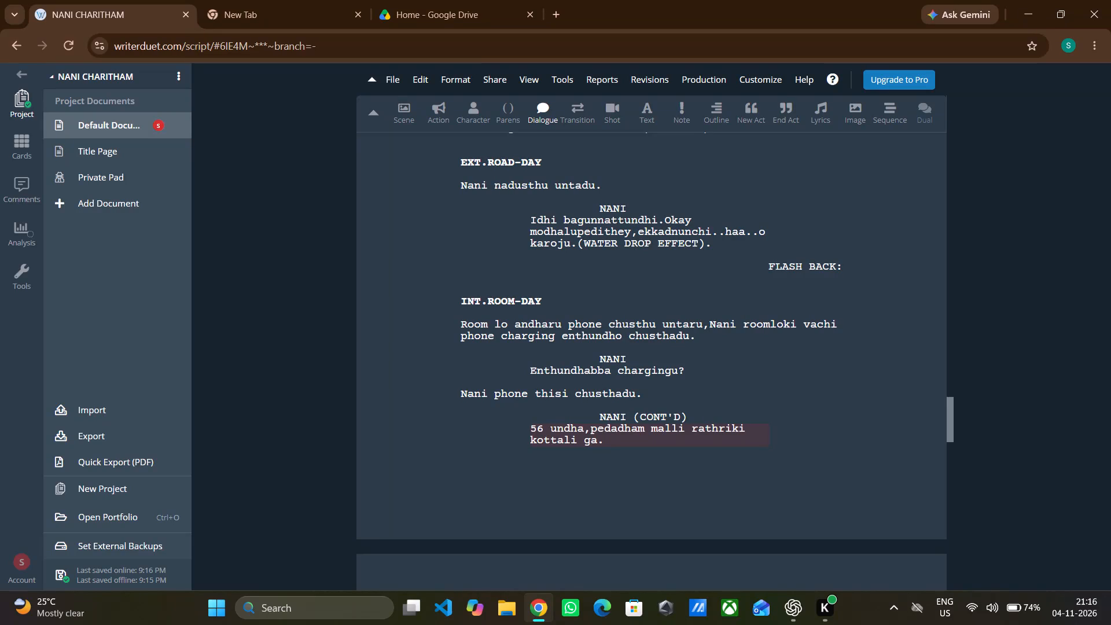
# Open the R.V.R. & J.C. College of Engineering website in a new browser tab and dismiss its Campus News popup.
pyautogui.click(559, 12)
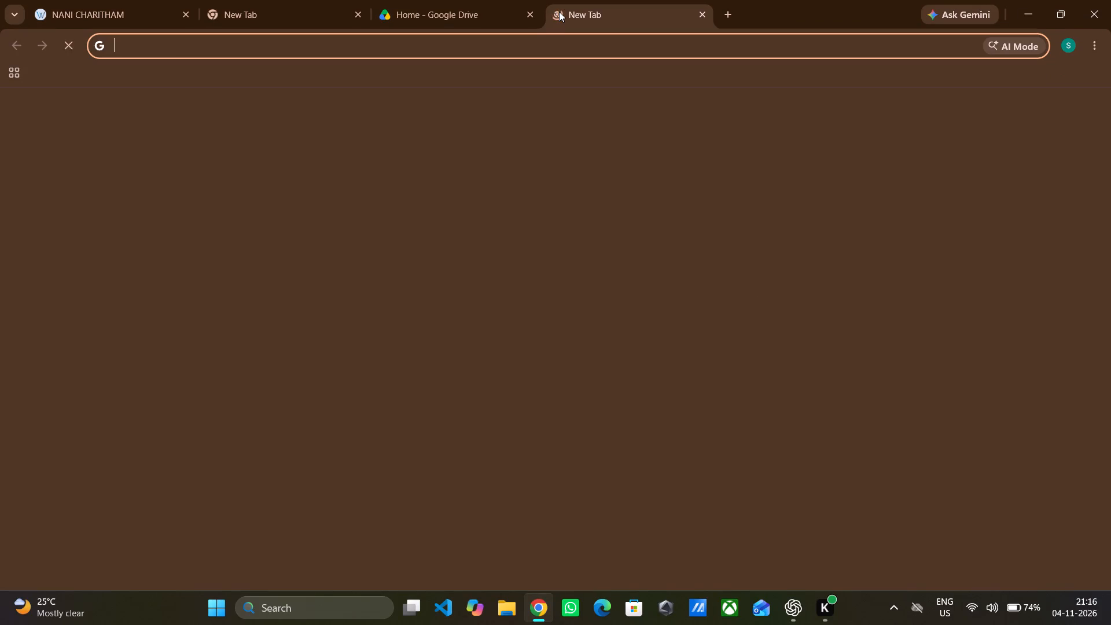
pyautogui.click(400, 321)
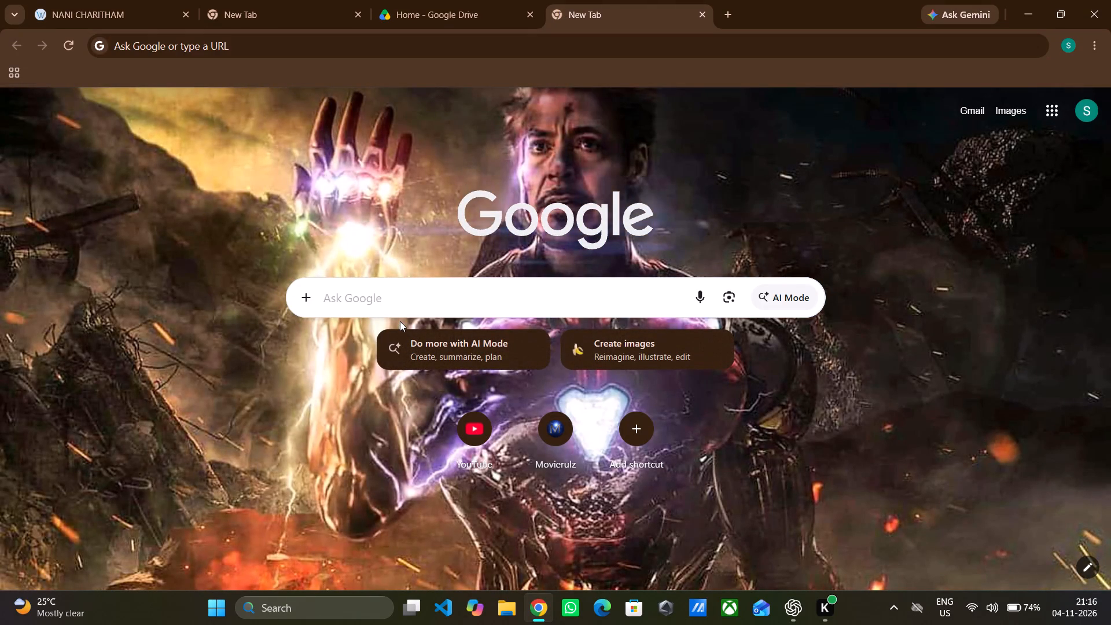
pyautogui.click(401, 308)
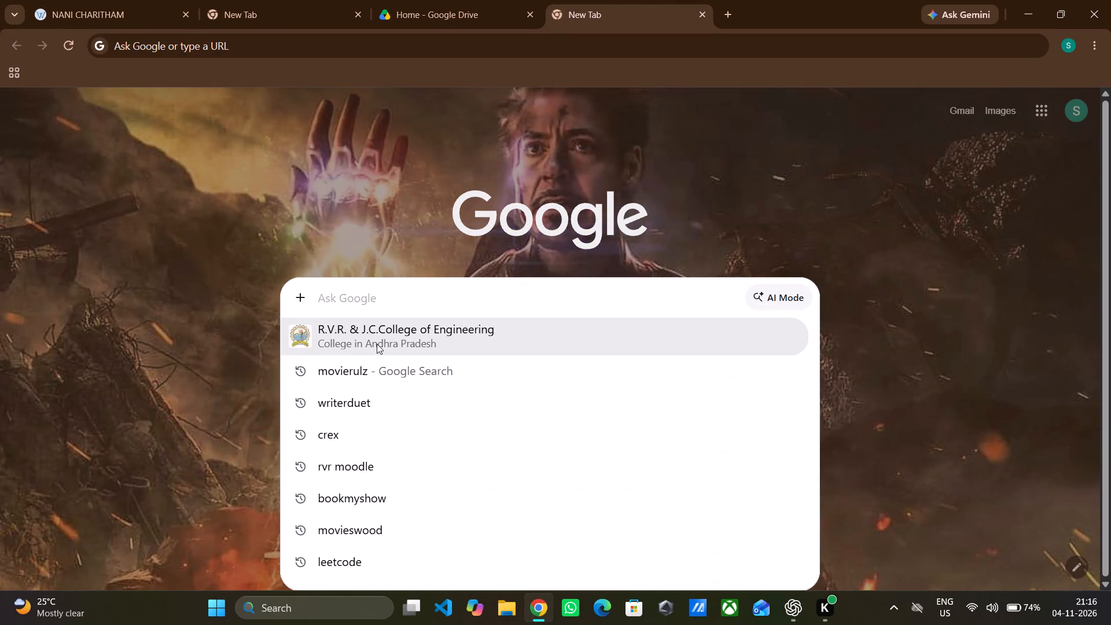
pyautogui.click(367, 353)
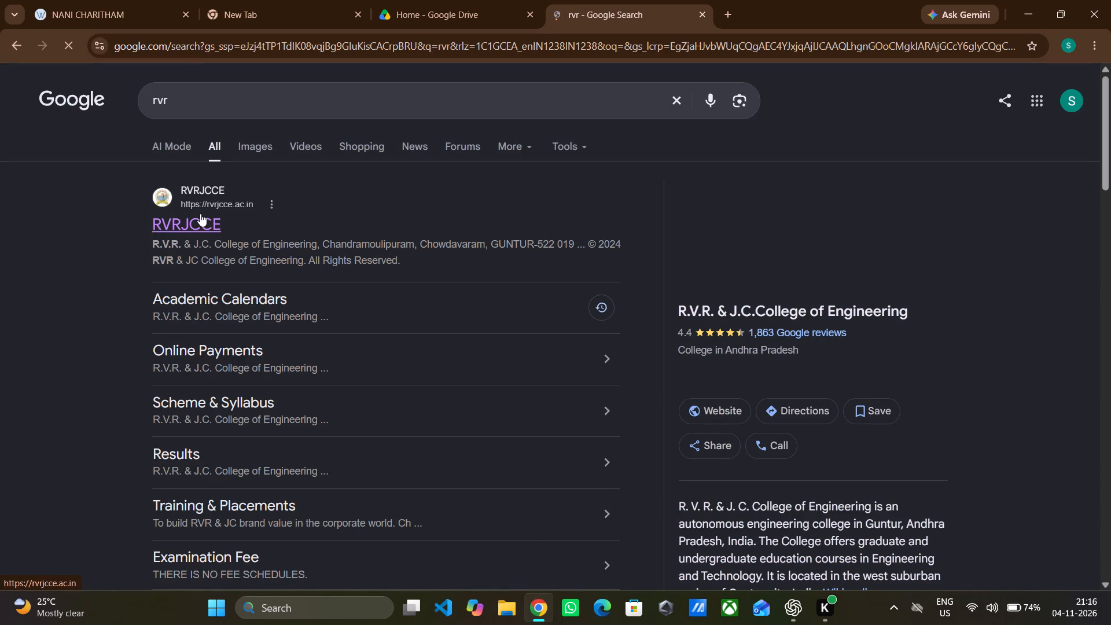
pyautogui.click(200, 214)
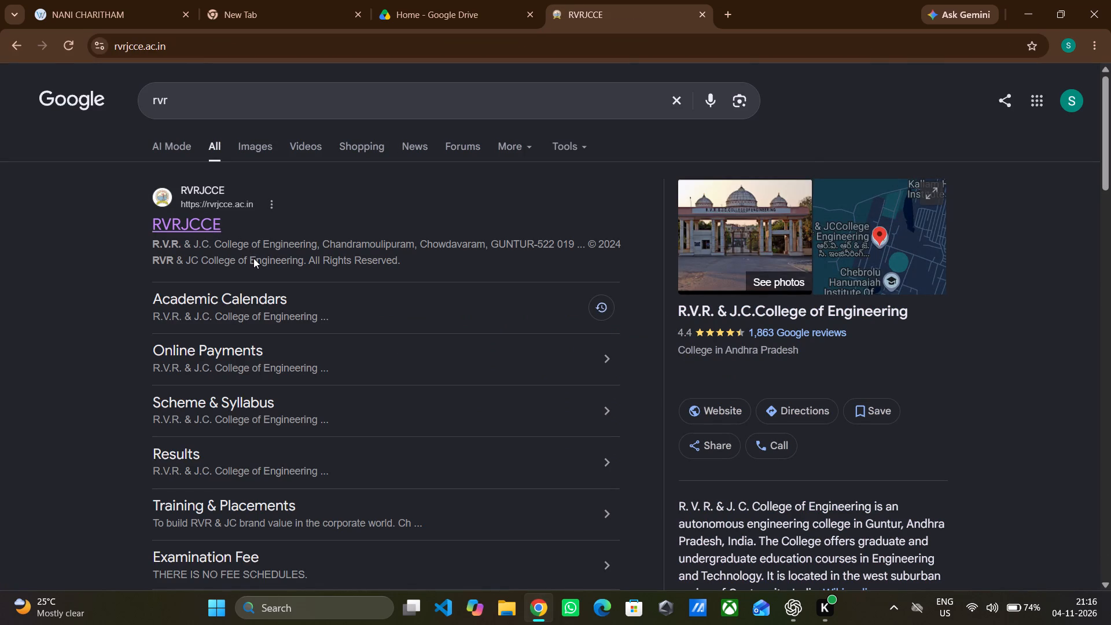
pyautogui.click(209, 226)
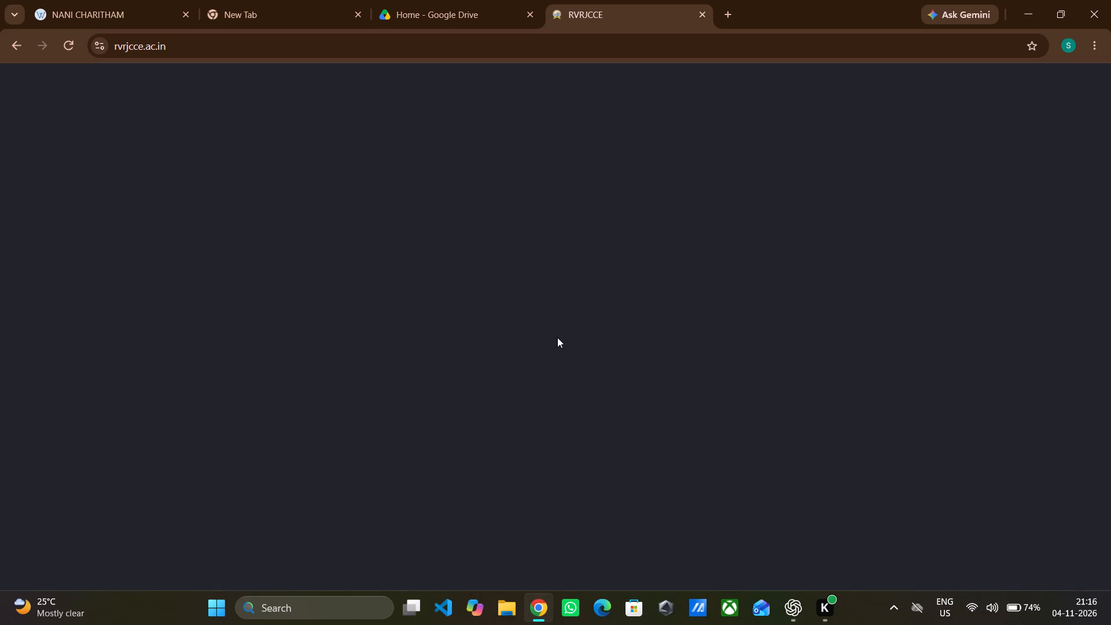
pyautogui.click(16, 38)
pyautogui.click(165, 222)
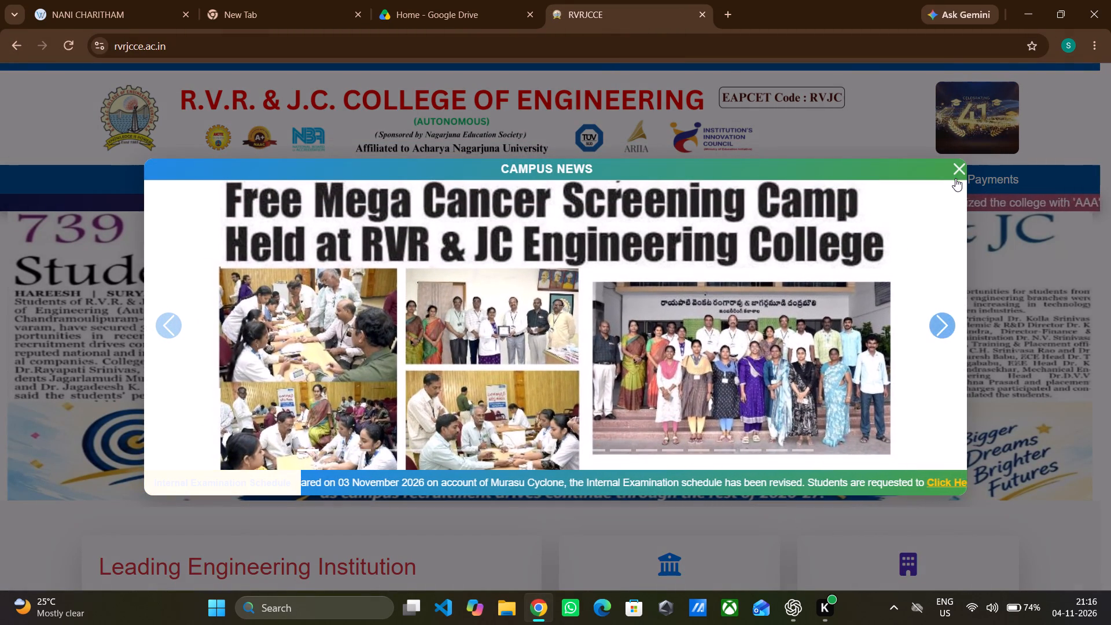
pyautogui.click(958, 170)
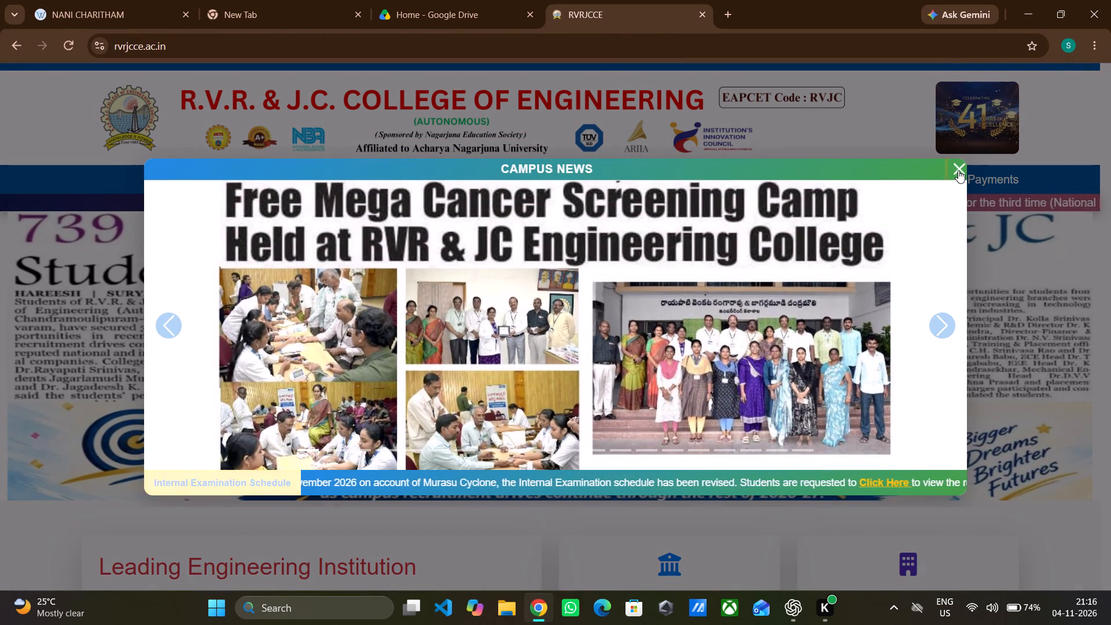
# Read the Campus News notice about class work for I-M.Tech students 2026-27, closing the document when done.
pyautogui.scroll(-4, 736, 292)
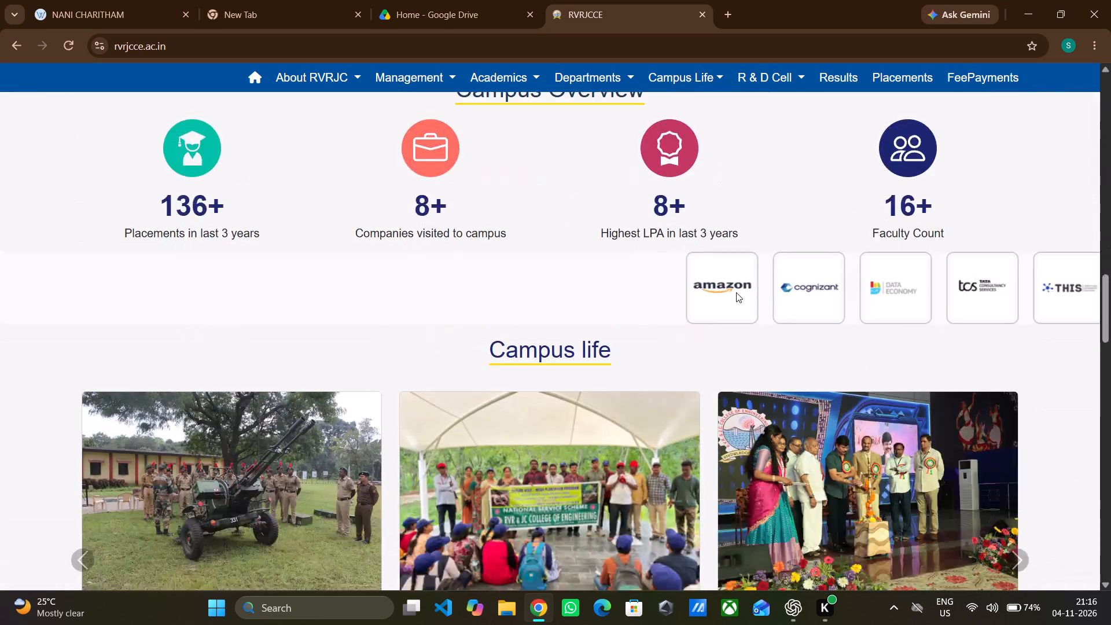
pyautogui.scroll(3, 736, 292)
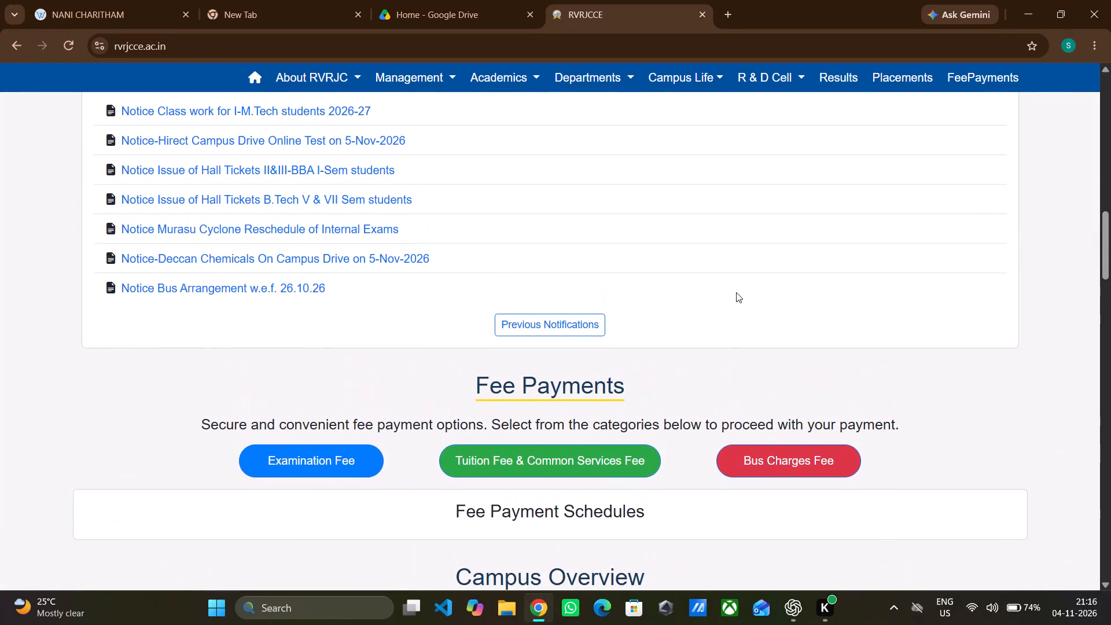
pyautogui.scroll(1, 736, 292)
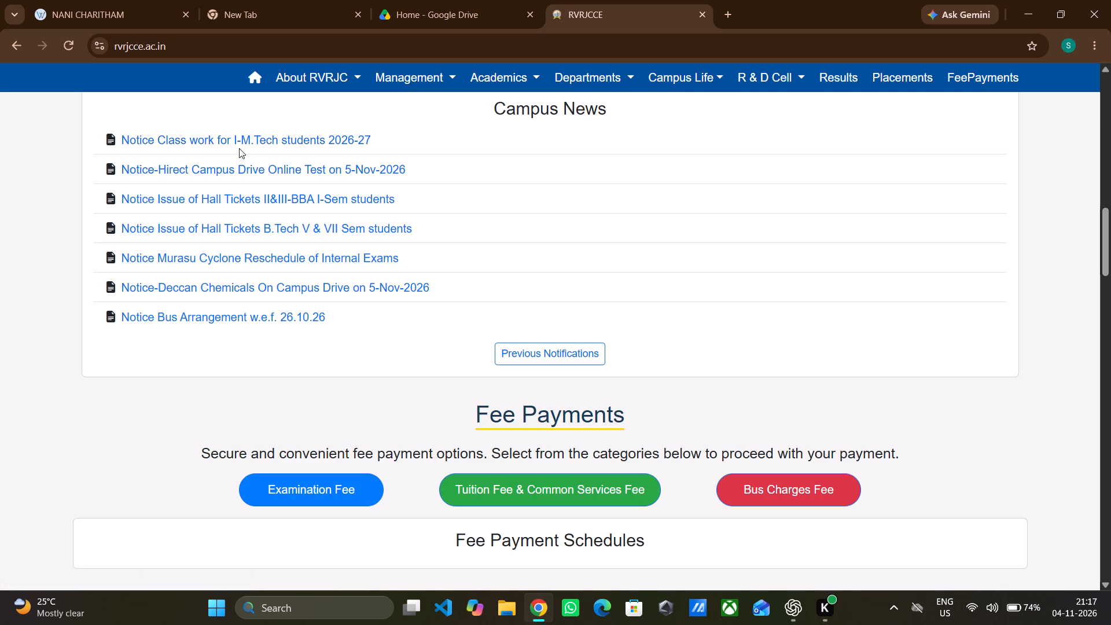
pyautogui.click(273, 141)
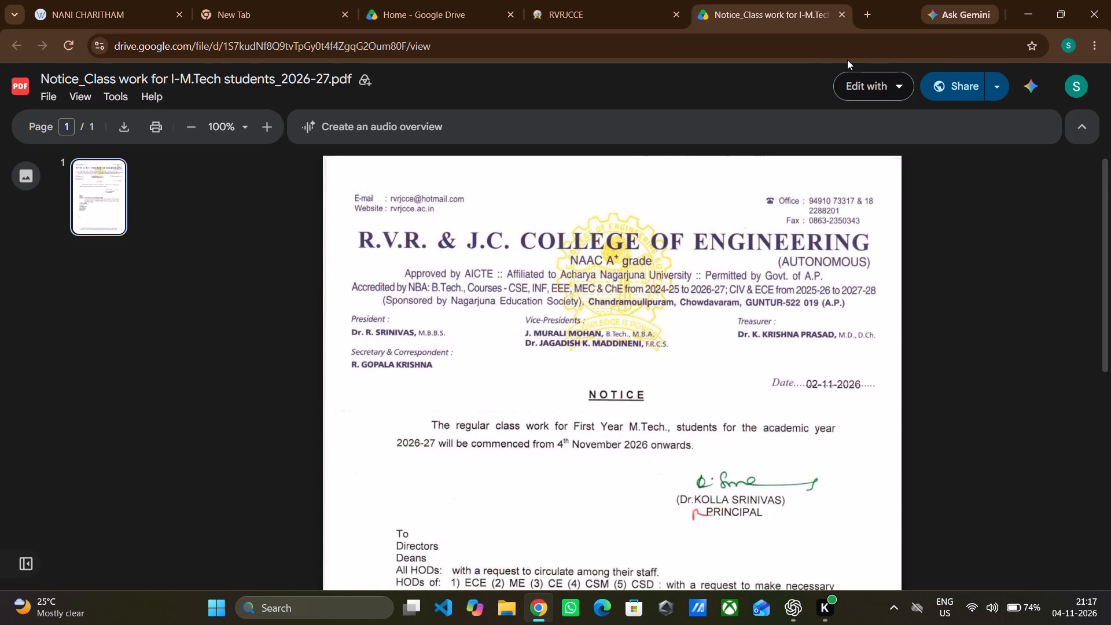
pyautogui.scroll(-2, 728, 209)
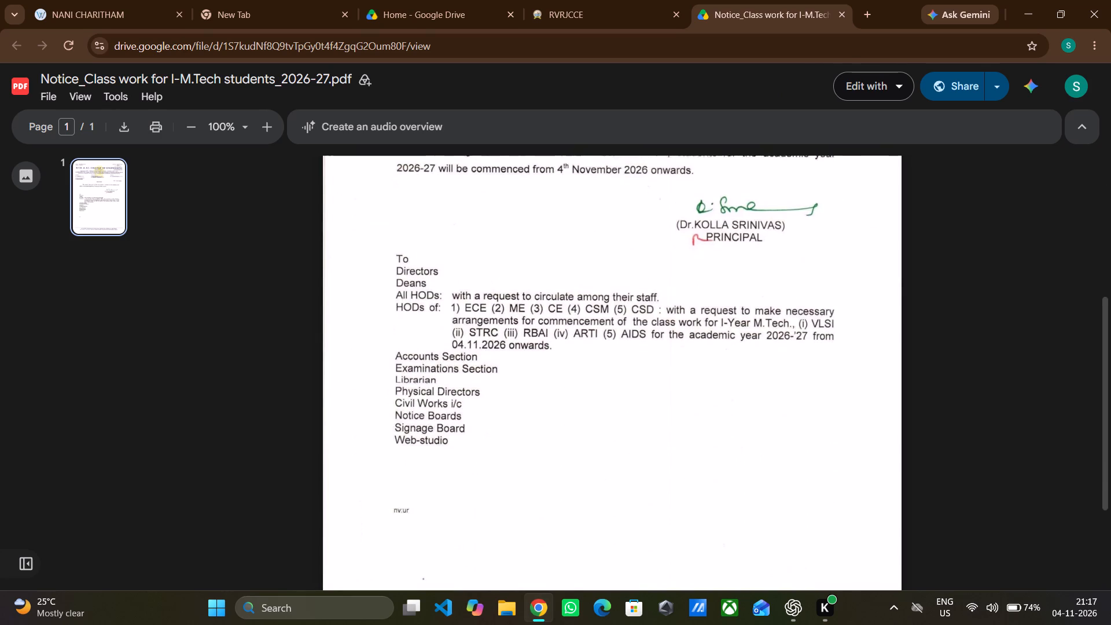
pyautogui.scroll(3, 728, 209)
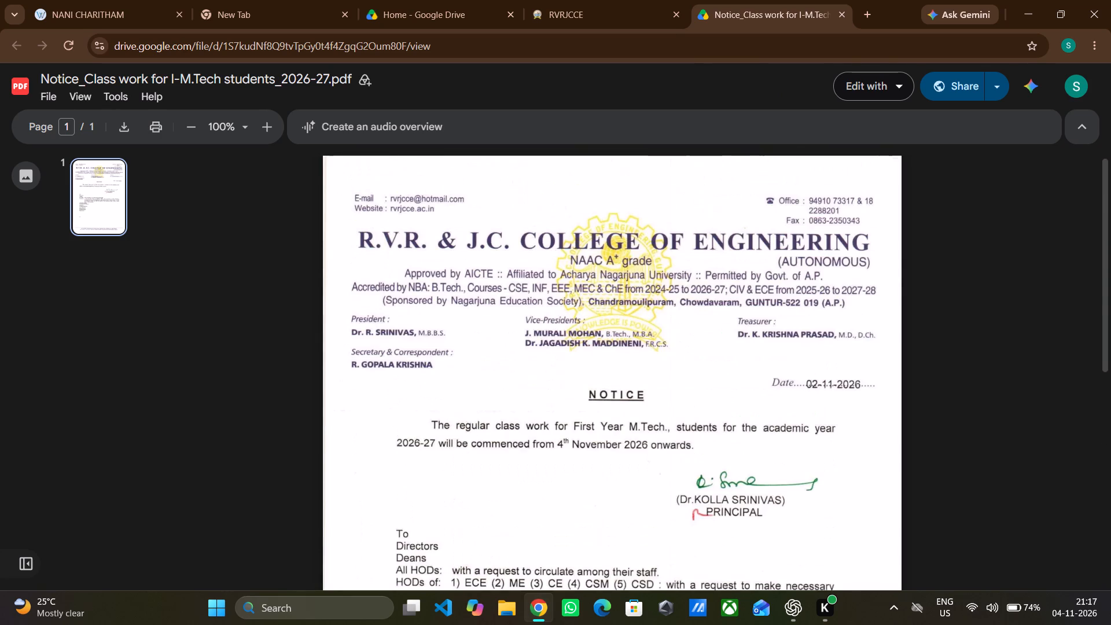
pyautogui.scroll(-1, 728, 209)
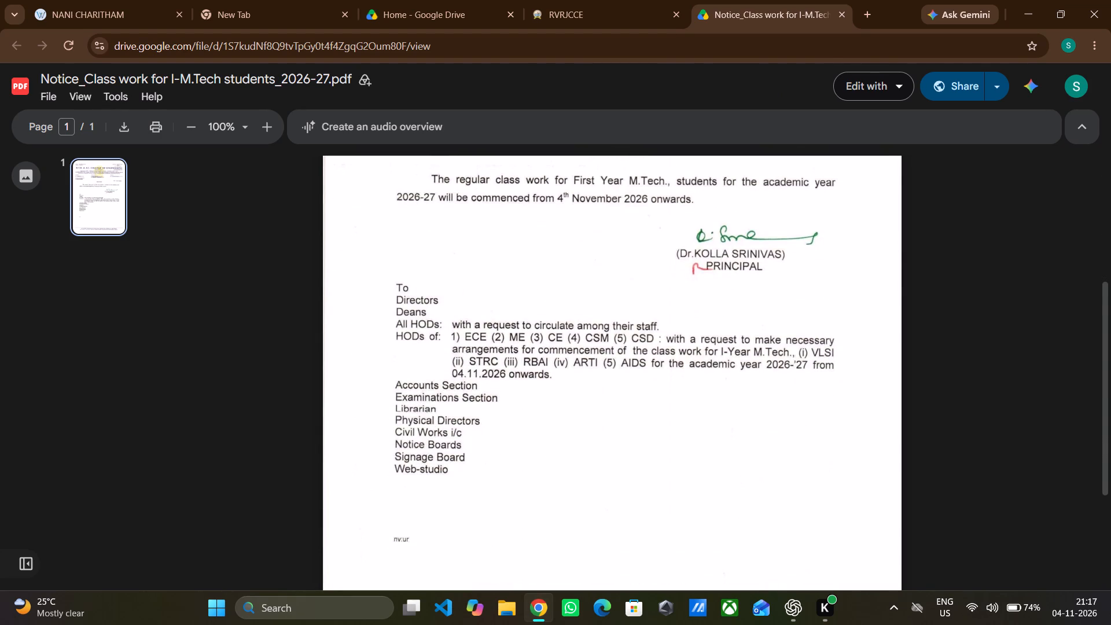
pyautogui.click(845, 11)
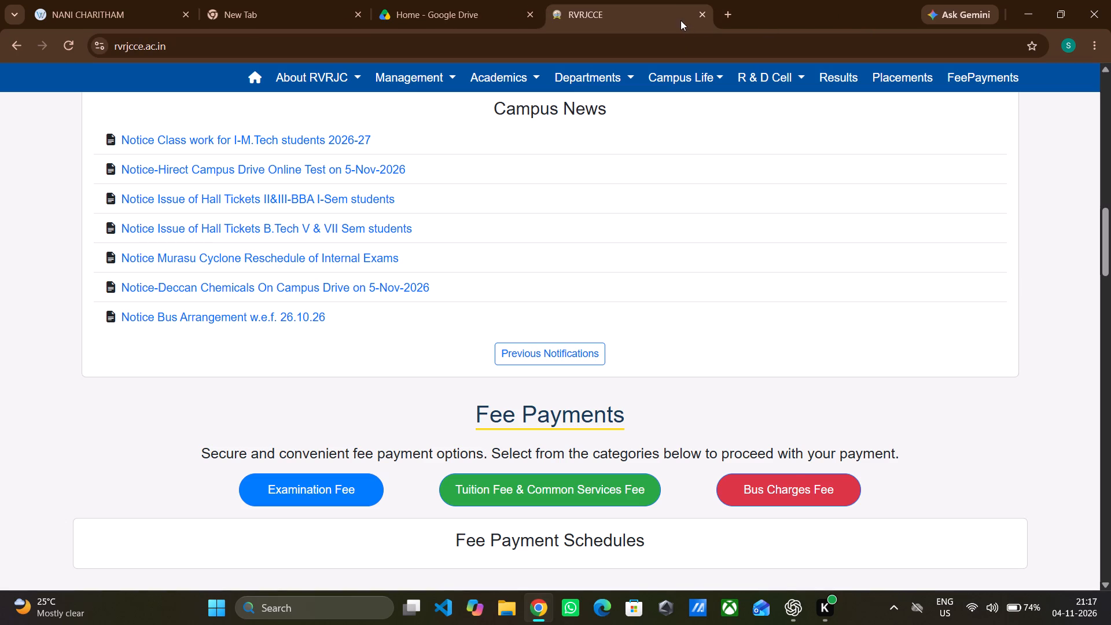
# Close the college website and return to the NANI CHARITHAM script in WriterDuet.
pyautogui.scroll(3, 483, 269)
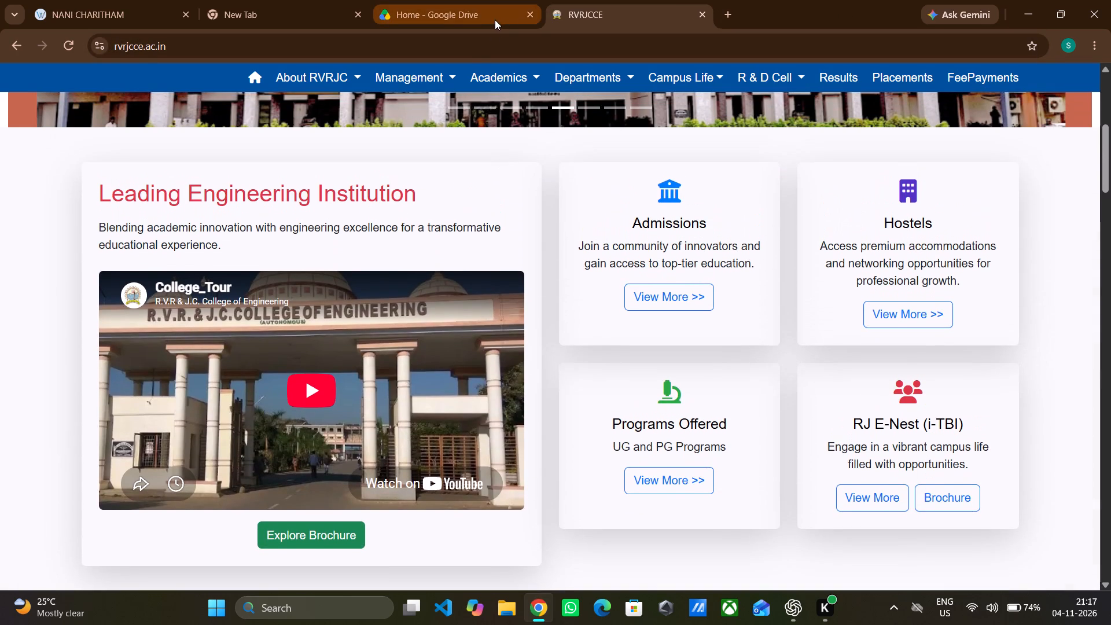
pyautogui.click(494, 19)
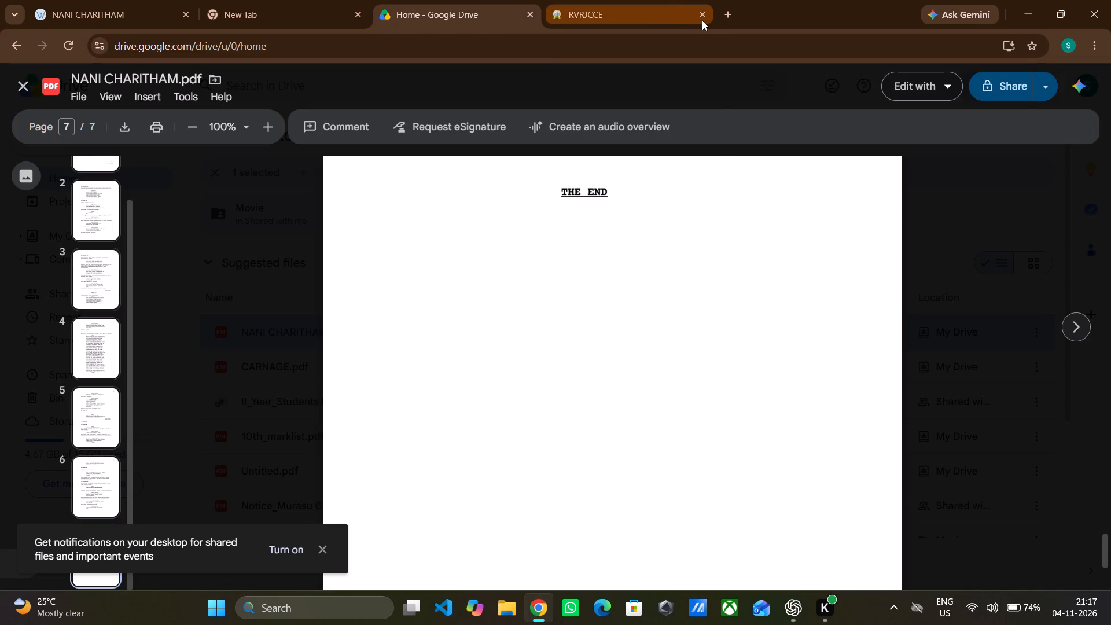
pyautogui.click(702, 20)
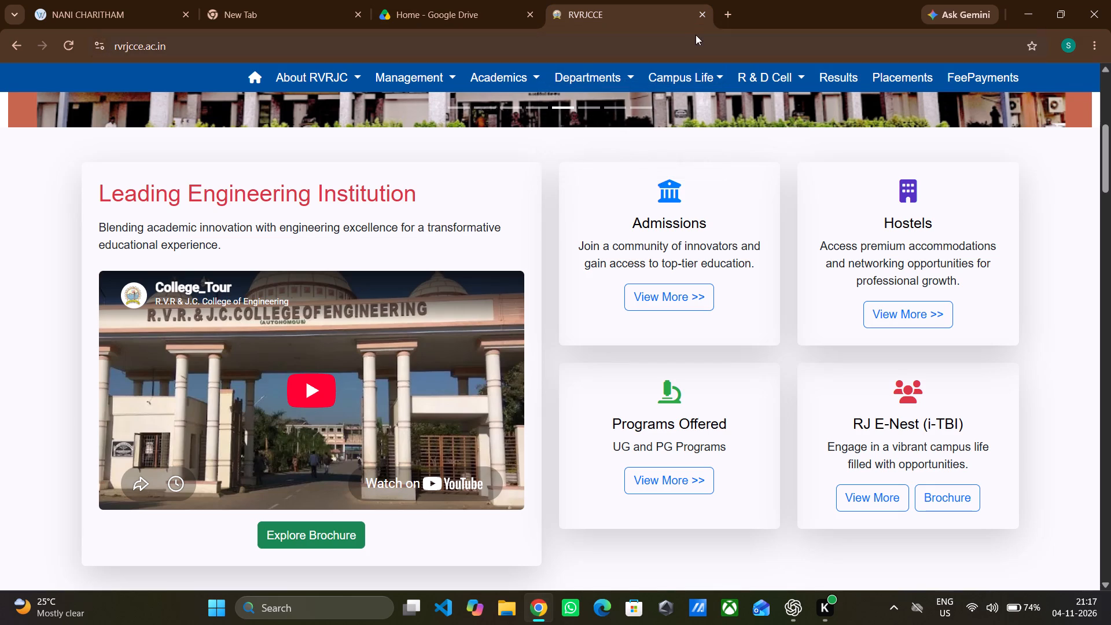
pyautogui.click(705, 17)
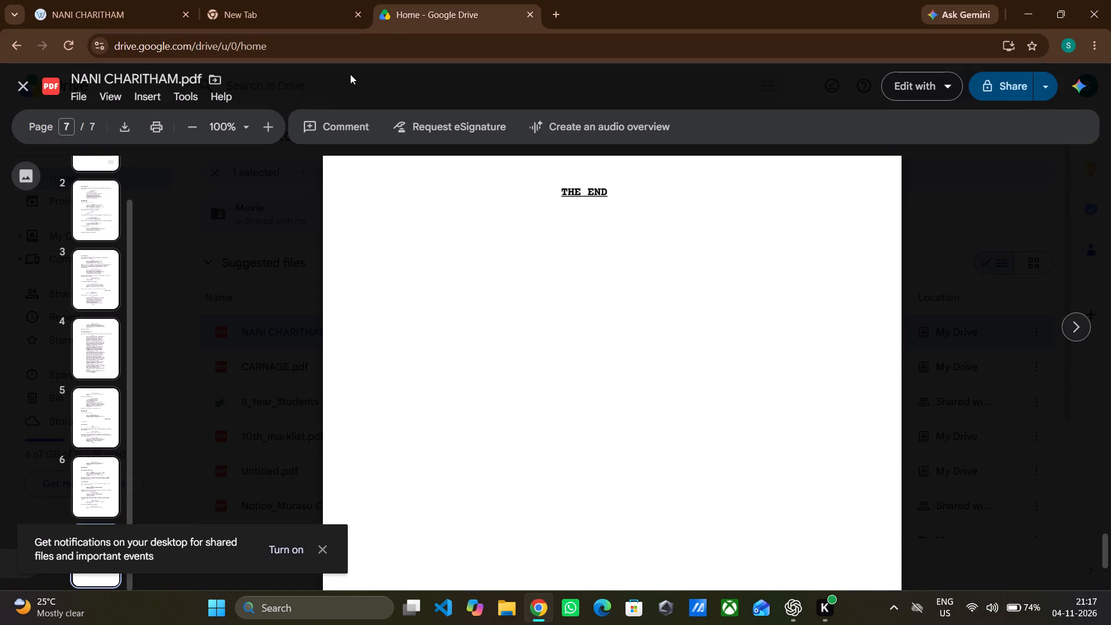
pyautogui.click(78, 20)
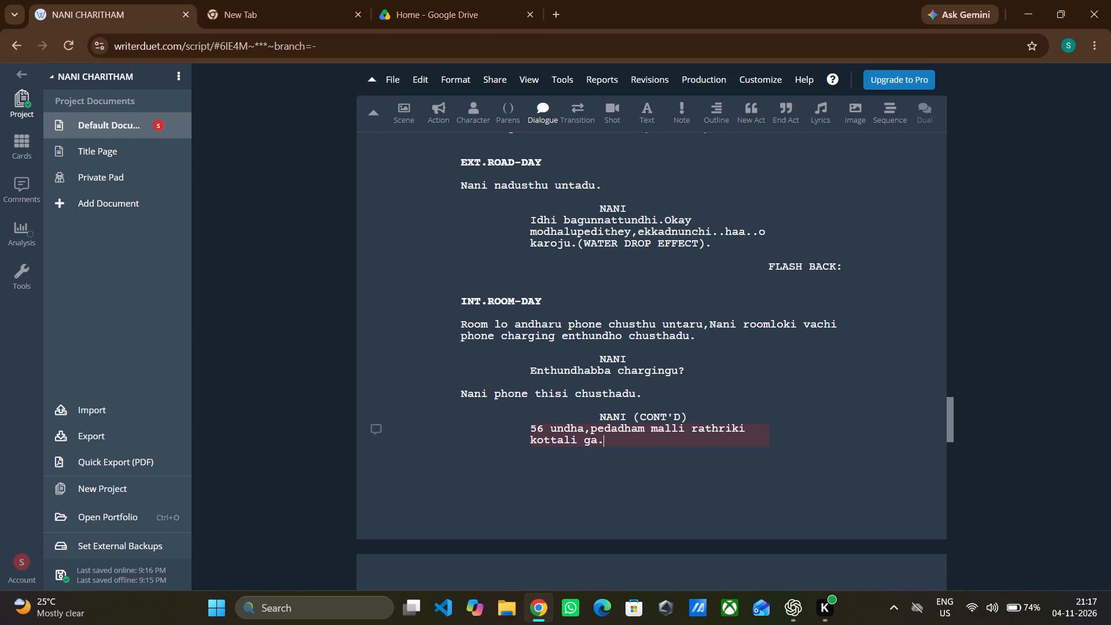
# Add an action line below Nani's "56 undha" dialogue reading "Nani switch board deggarki velthadu,already".
pyautogui.press('Return')
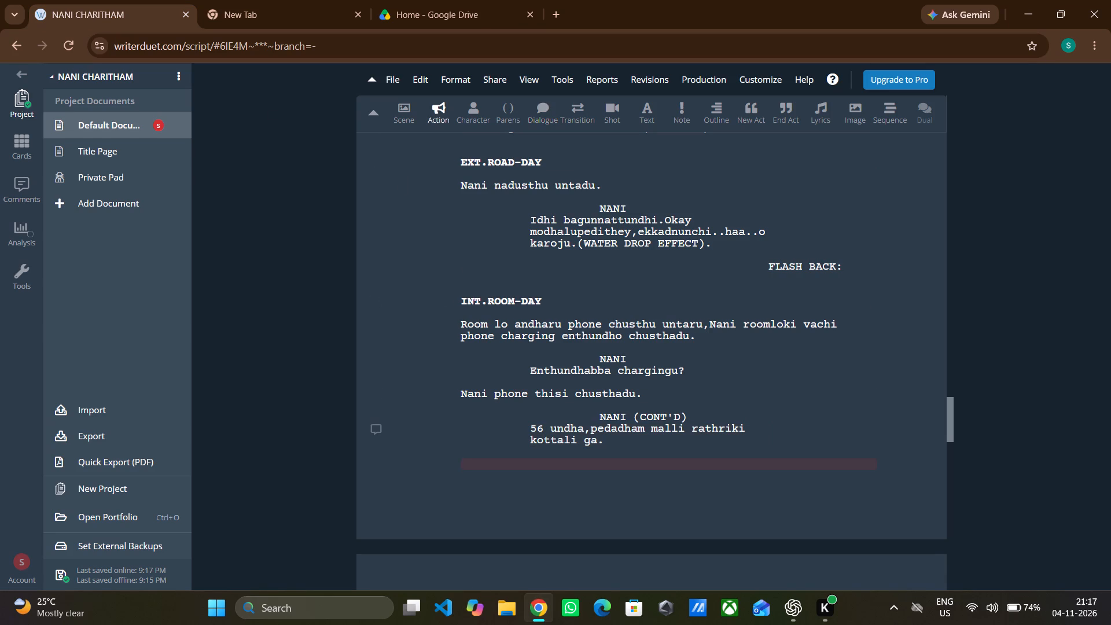
pyautogui.write('nani')
pyautogui.press('space')
pyautogui.write('swit')
pyautogui.write('ch')
pyautogui.press('space')
pyautogui.write('board')
pyautogui.press('space')
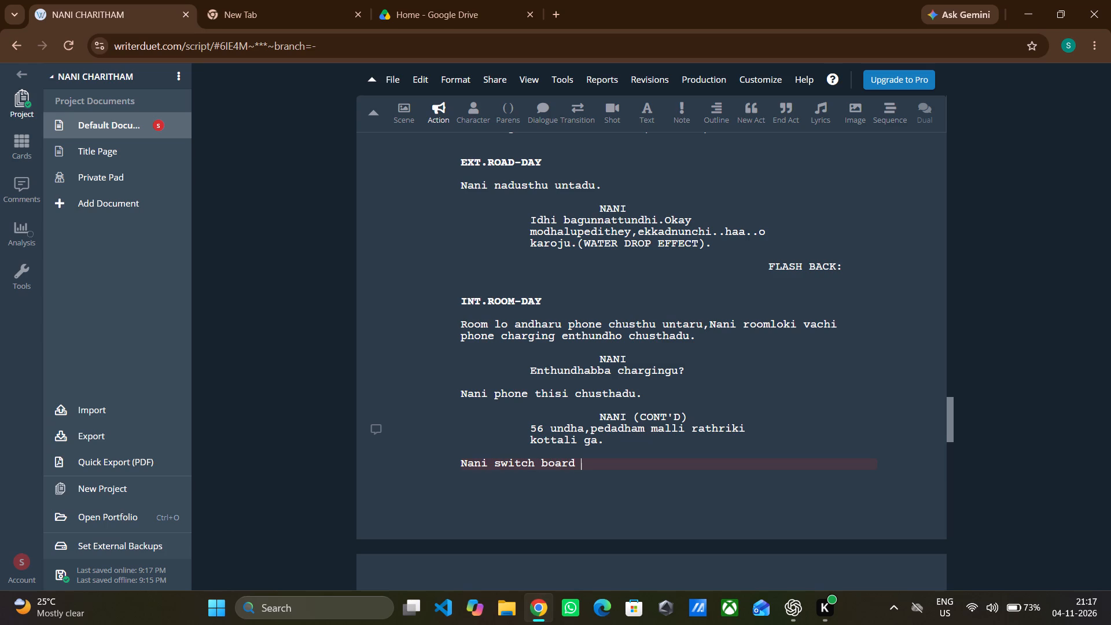
pyautogui.write('deggar')
pyautogui.write('ki')
pyautogui.press('space')
pyautogui.write('velthadu')
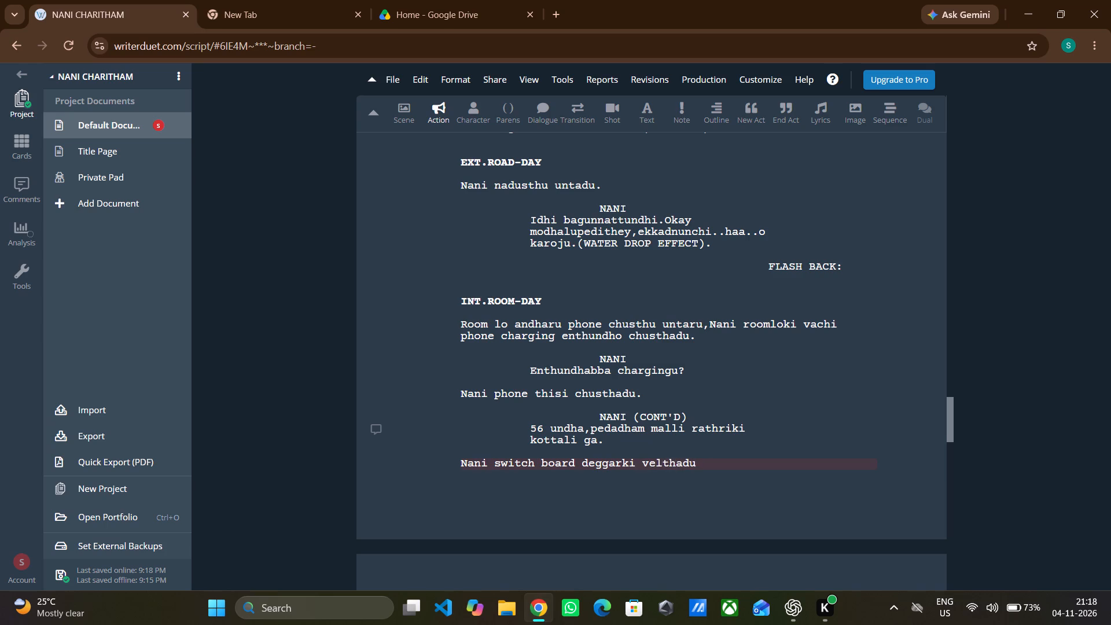
pyautogui.press(',')
pyautogui.write('already')
pyautogui.press('space')
# Review the following script pages, including the empty INT.ROOM-DAY, EXT.CRICKET GROUND-DAY and INT.HOSTEL-DAY scenes.
pyautogui.scroll(-5, 606, 451)
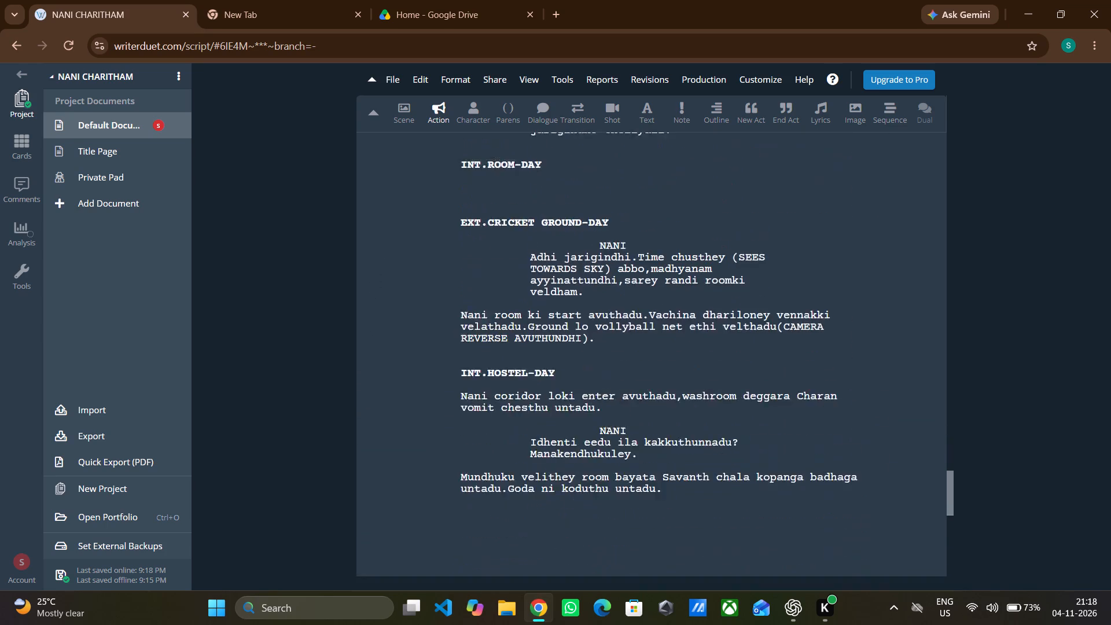
pyautogui.scroll(-2, 606, 451)
pyautogui.scroll(4, 606, 451)
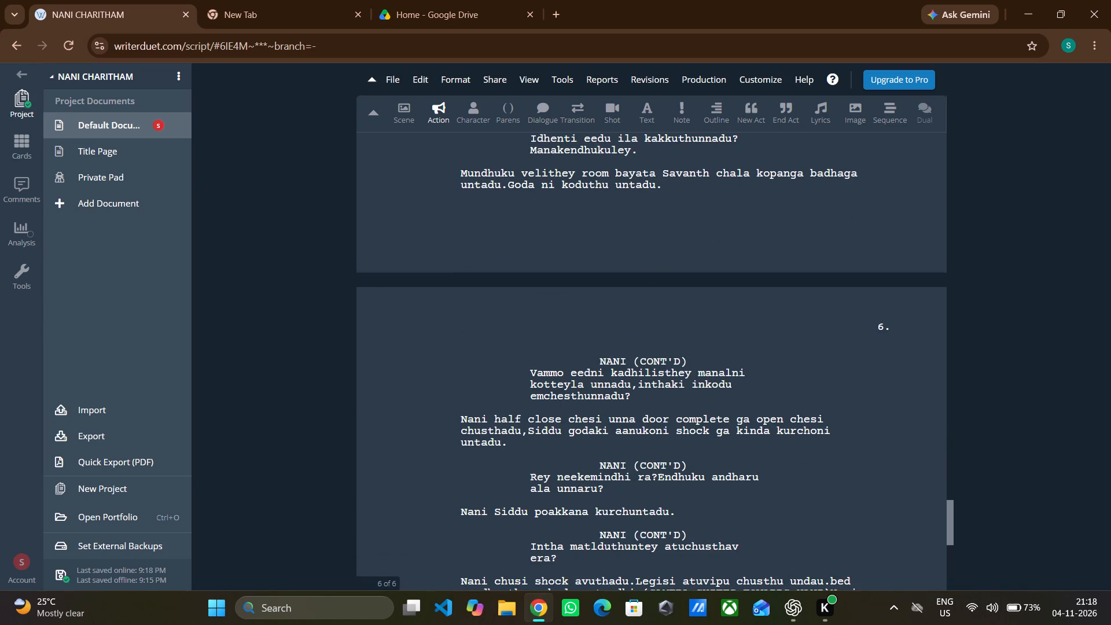
pyautogui.scroll(4, 606, 451)
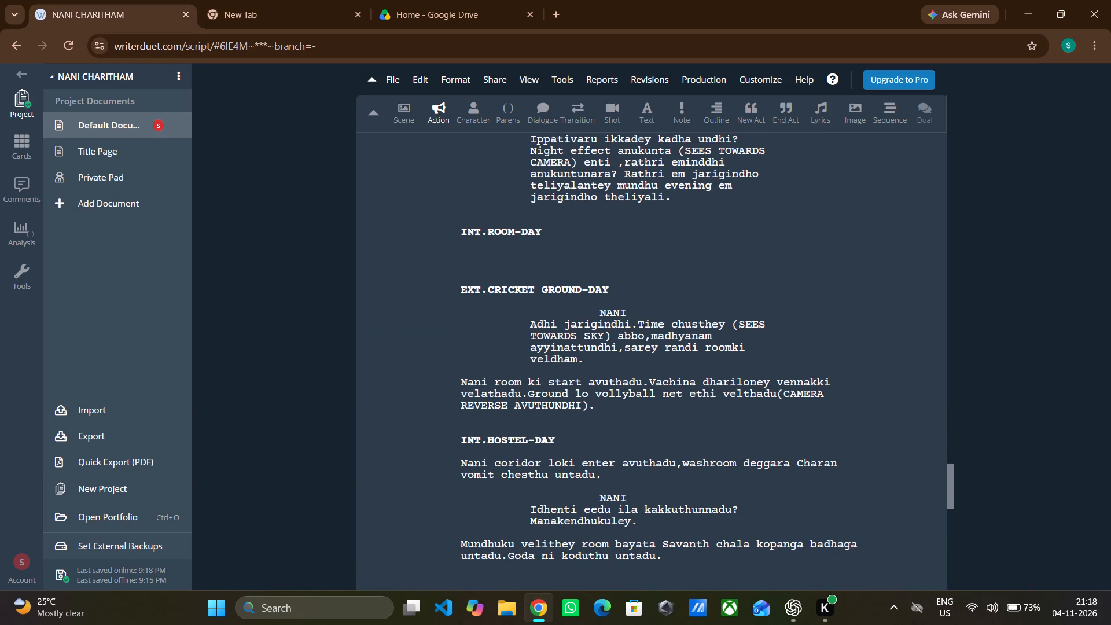
pyautogui.scroll(-1, 606, 451)
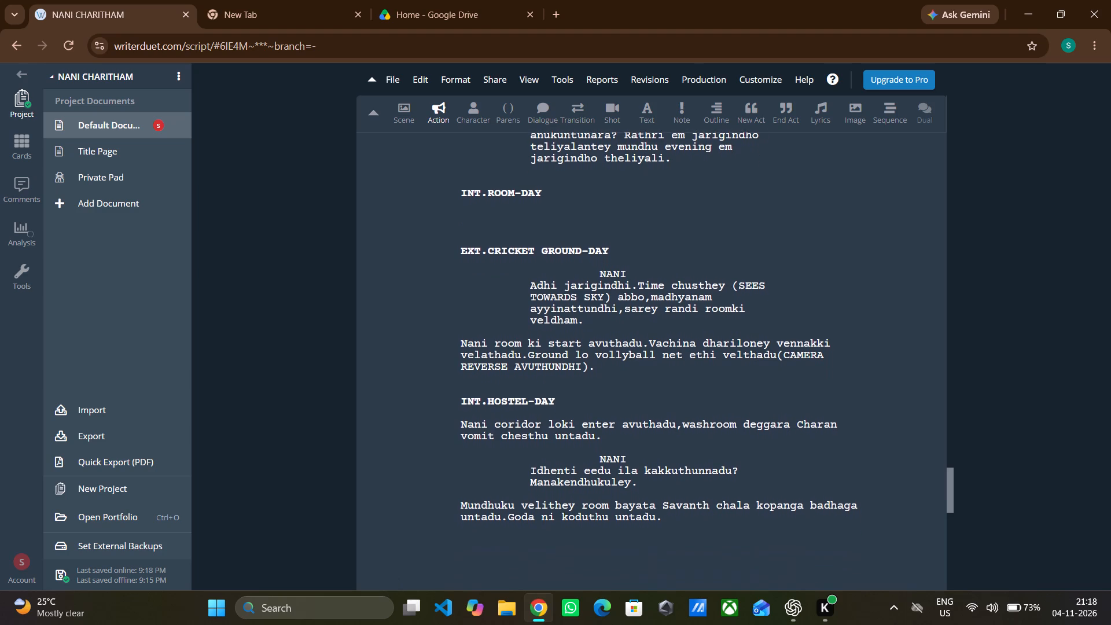
# Review the INT.HOSTEL-DAY scene and the final page through to THE END.
pyautogui.scroll(-1, 606, 374)
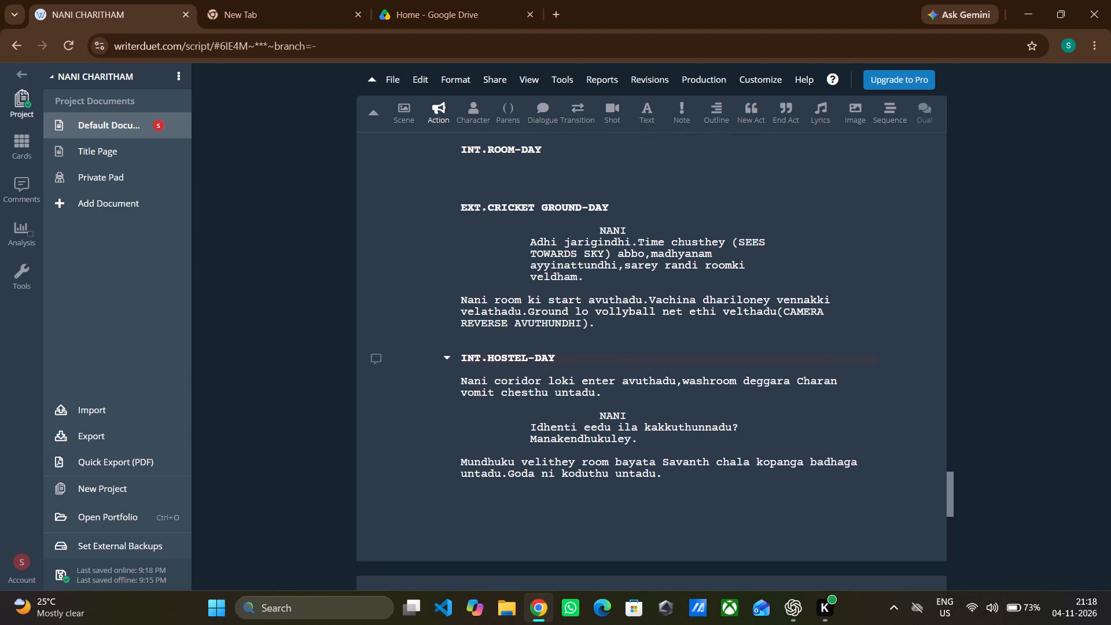
pyautogui.scroll(-1, 606, 374)
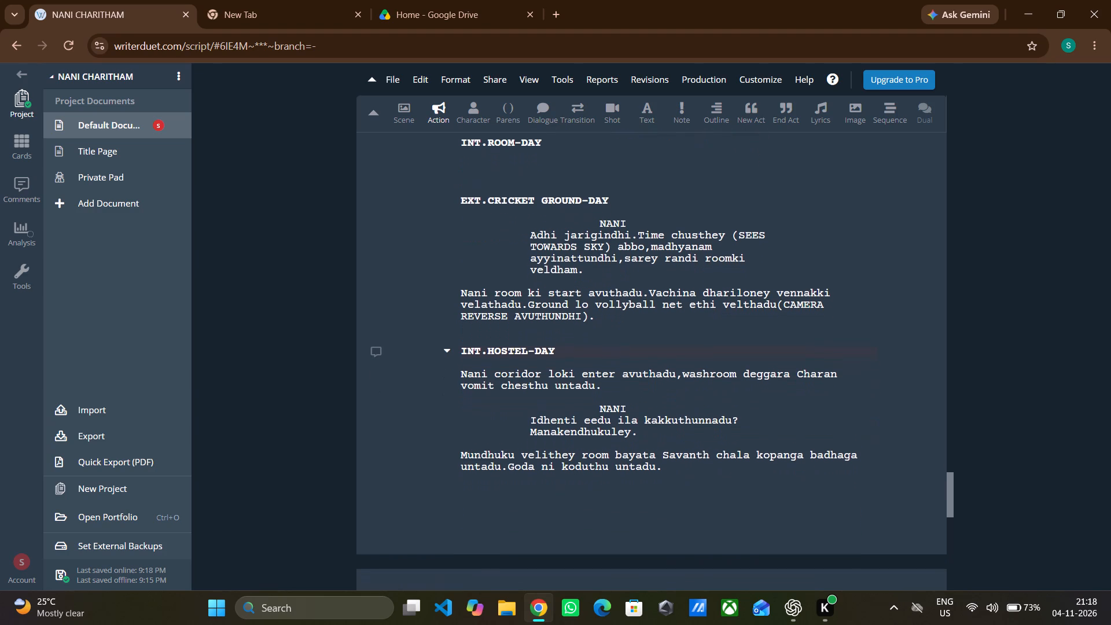
pyautogui.scroll(-2, 606, 374)
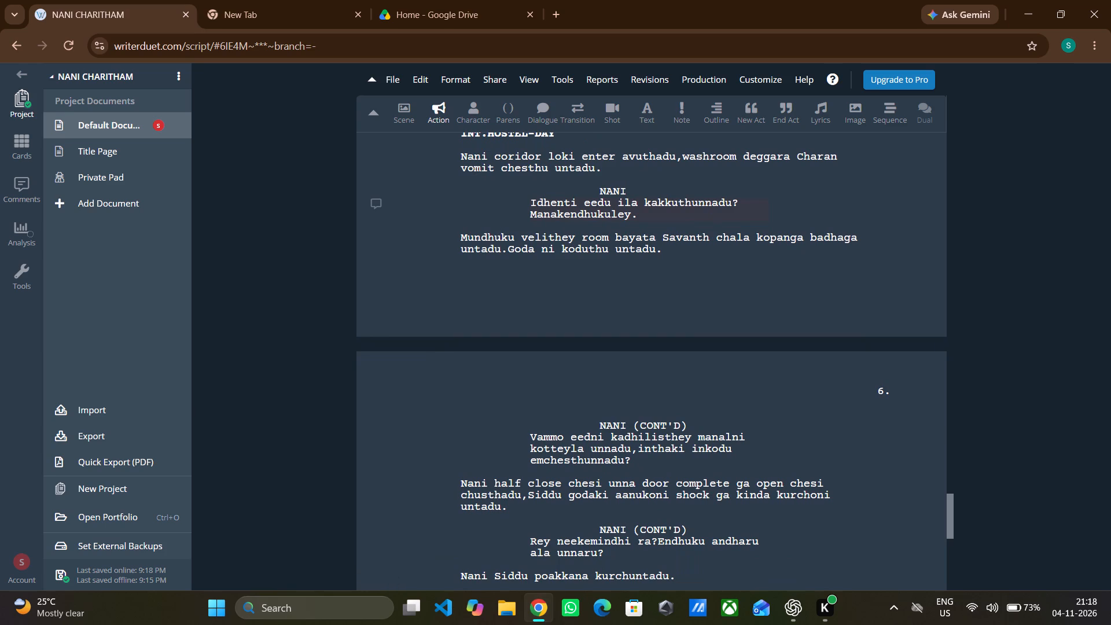
pyautogui.scroll(-2, 606, 374)
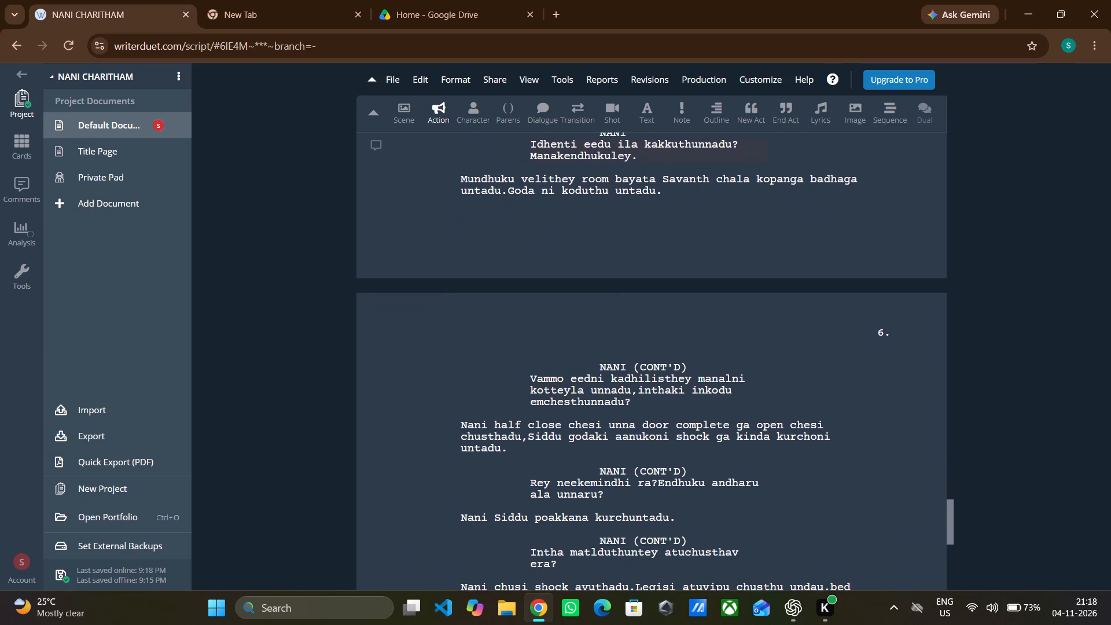
pyautogui.scroll(-1, 606, 374)
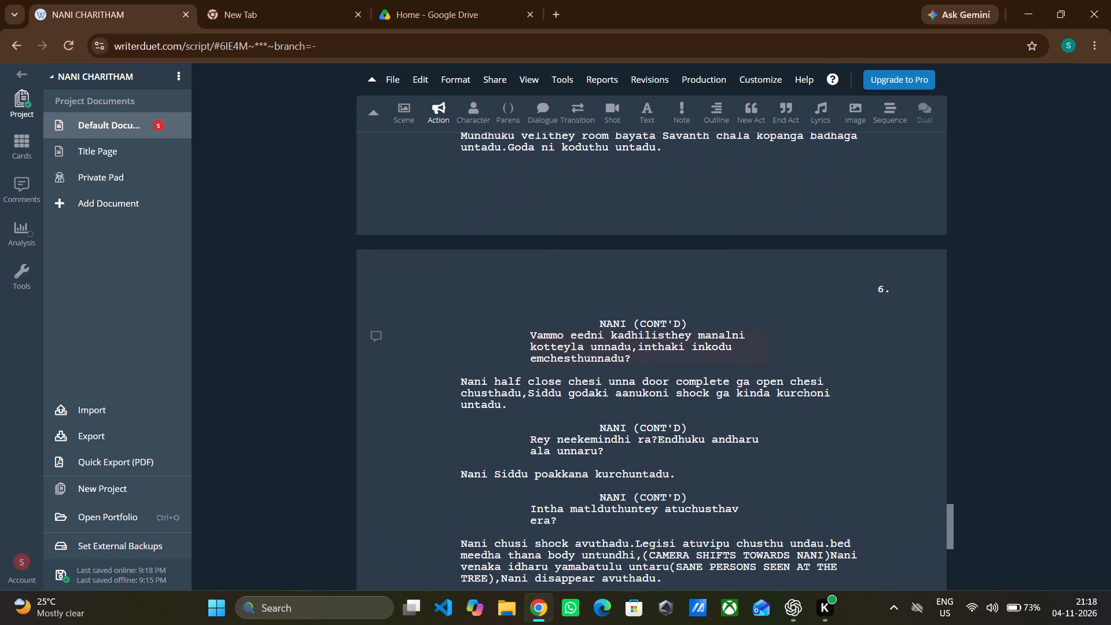
pyautogui.scroll(-1, 606, 374)
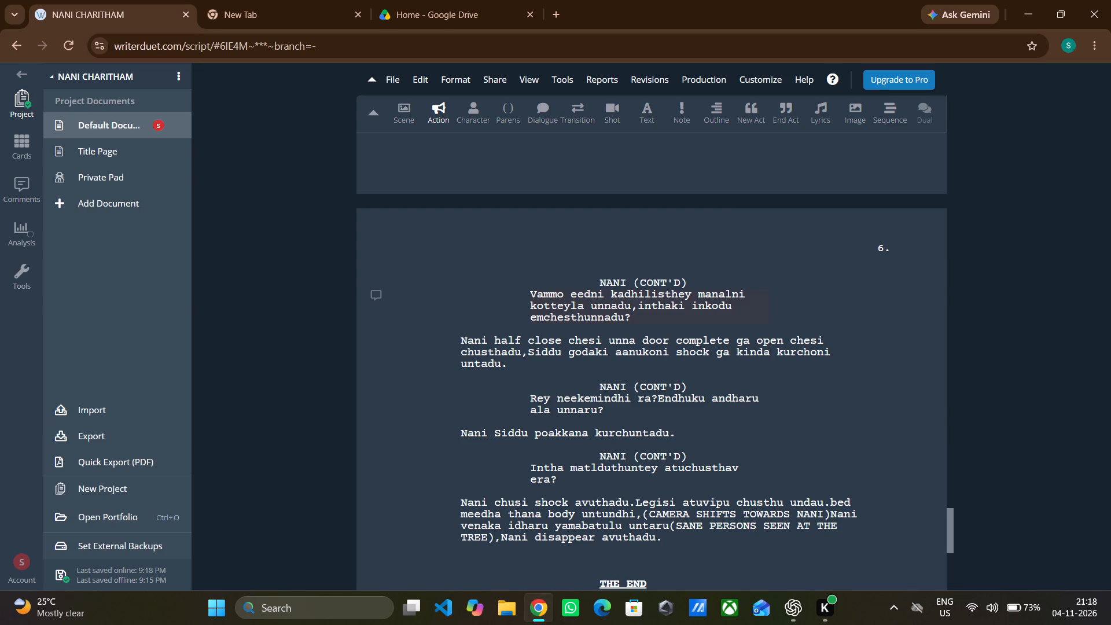
# Complete the action line after "Nani switch board deggarki velthadu,already" with "Savanth charging pettukoni chatting chesthu untadu.".
pyautogui.scroll(6, 606, 374)
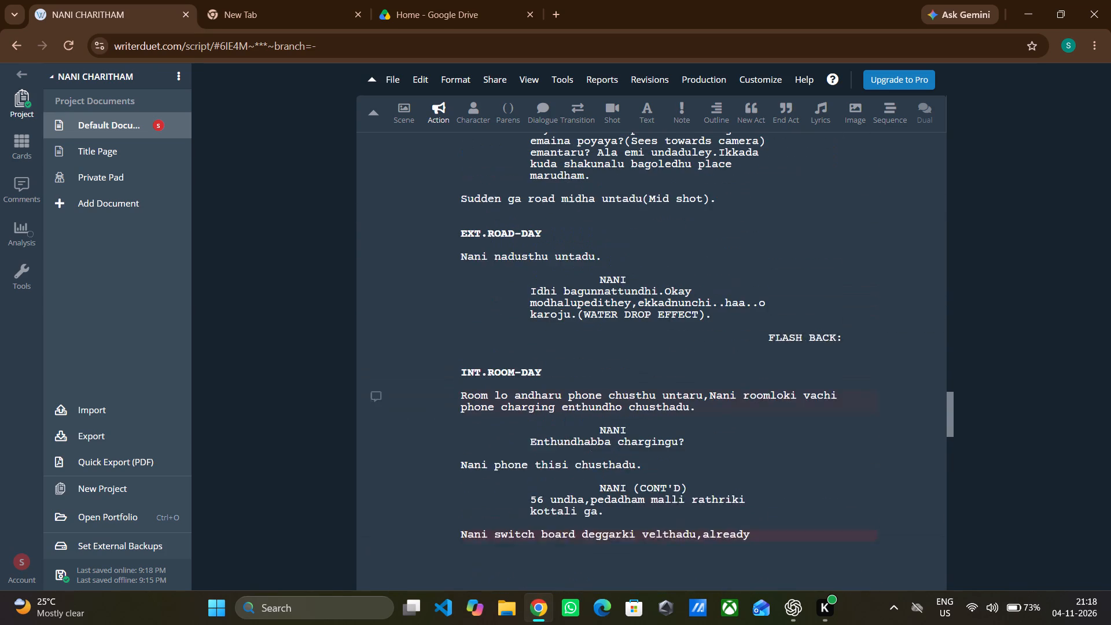
pyautogui.scroll(-3, 606, 374)
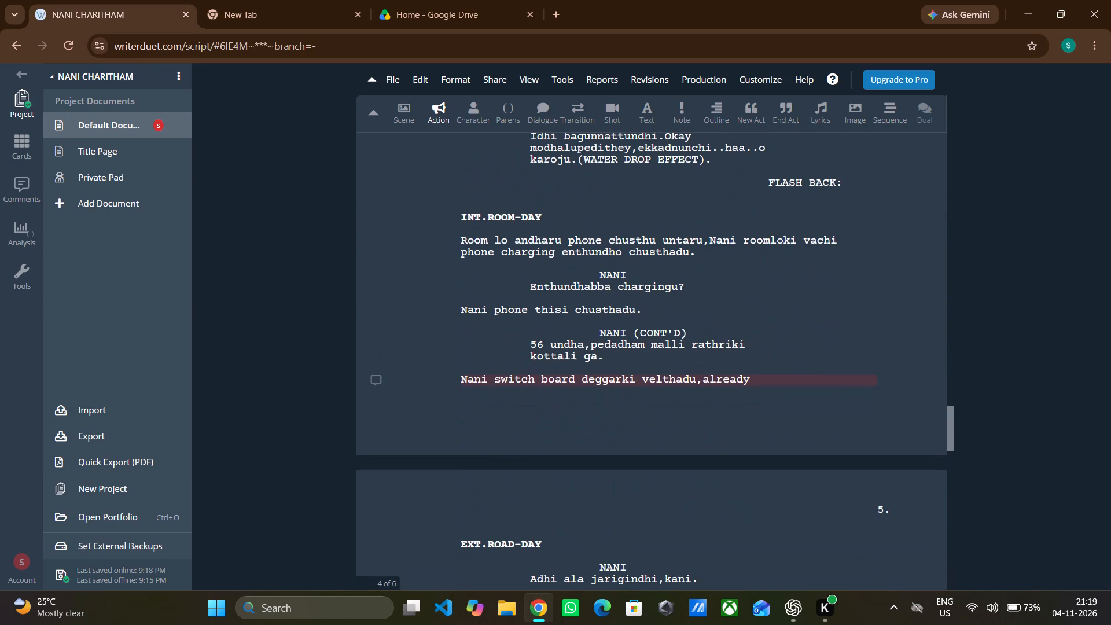
pyautogui.write('Sa')
pyautogui.write('vanth')
pyautogui.press('space')
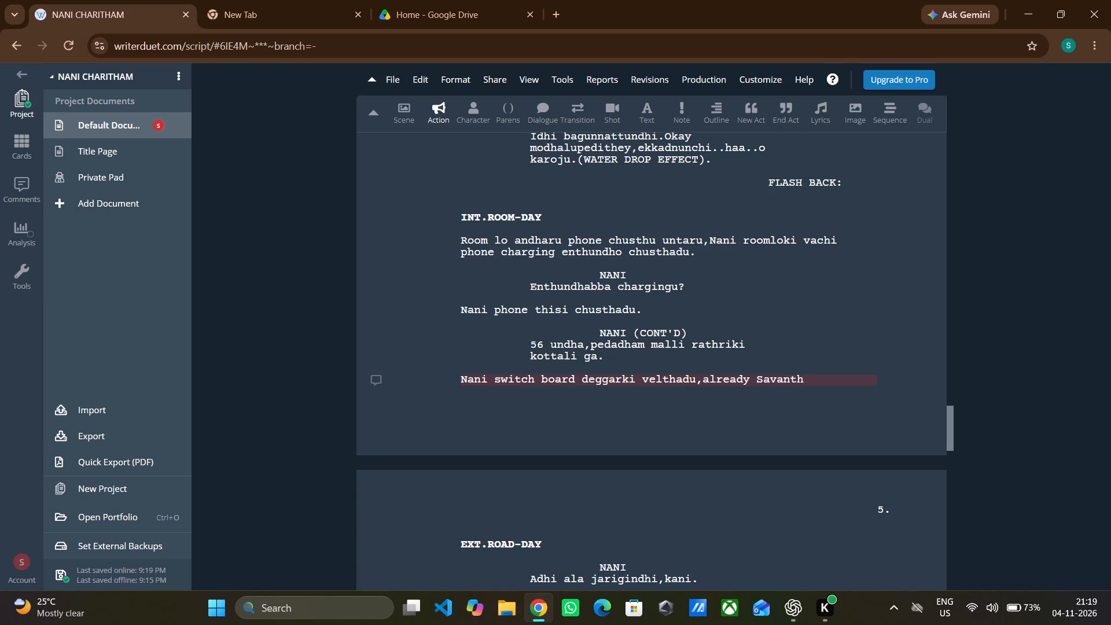
pyautogui.write('char')
pyautogui.write('gi')
pyautogui.write('ng')
pyautogui.press('space')
pyautogui.write('pe')
pyautogui.write('ttukoni')
pyautogui.press('space')
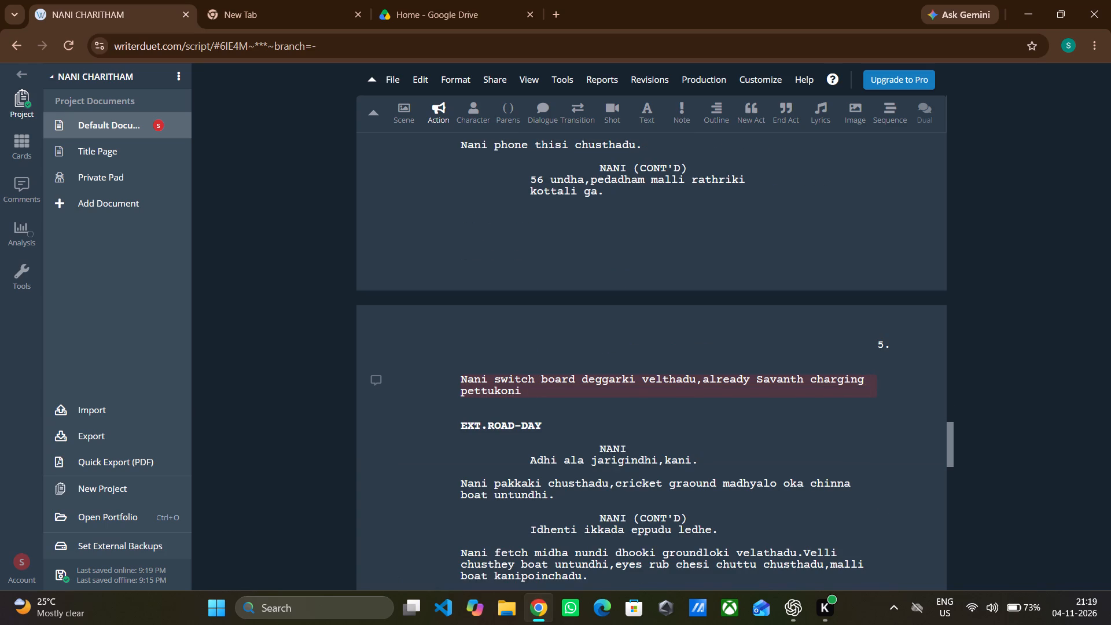
pyautogui.write('chatti')
pyautogui.write('nh')
pyautogui.press('BackSpace')
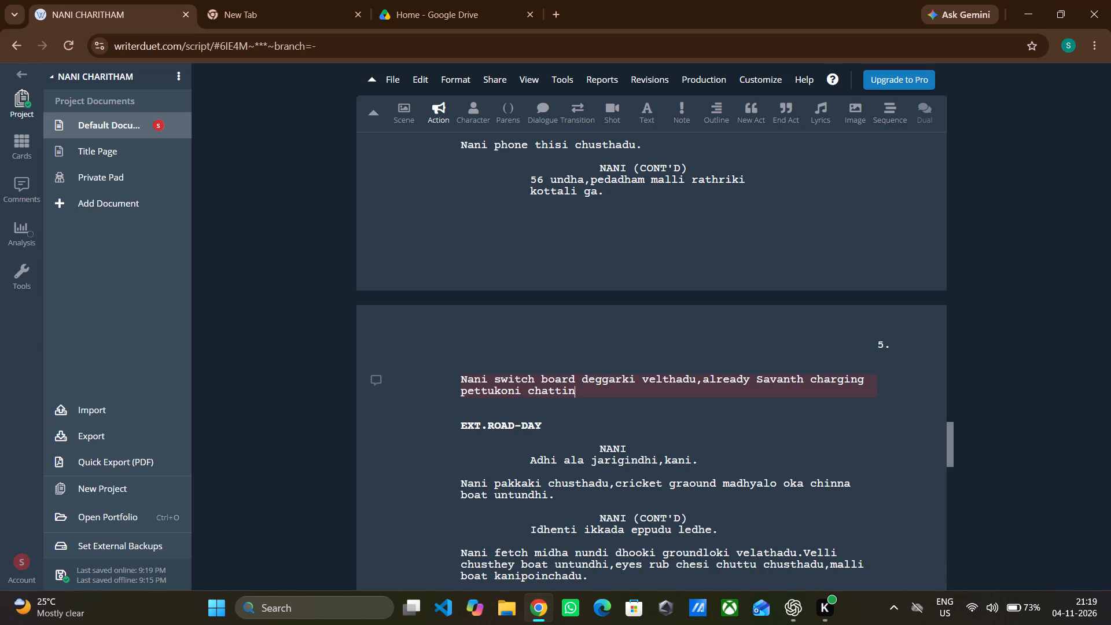
pyautogui.write('g')
pyautogui.press('space')
pyautogui.write('chesthu um')
pyautogui.press('BackSpace')
pyautogui.write('ntau')
pyautogui.press('BackSpace')
pyautogui.write('du')
pyautogui.press(',')
pyautogui.press('BackSpace')
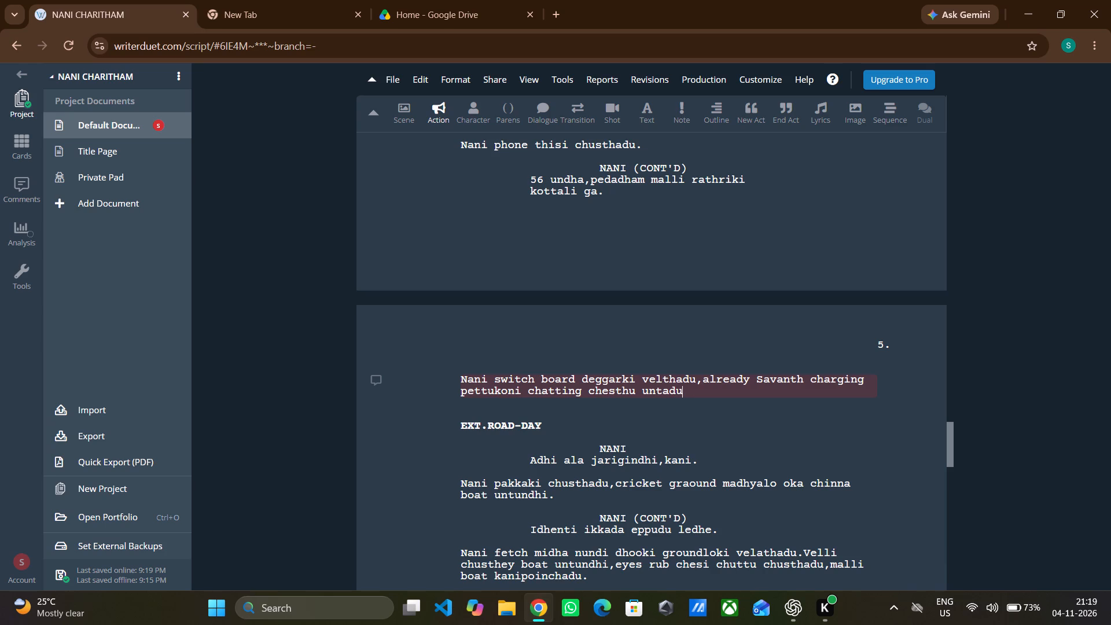
pyautogui.press('.')
pyautogui.press('Return')
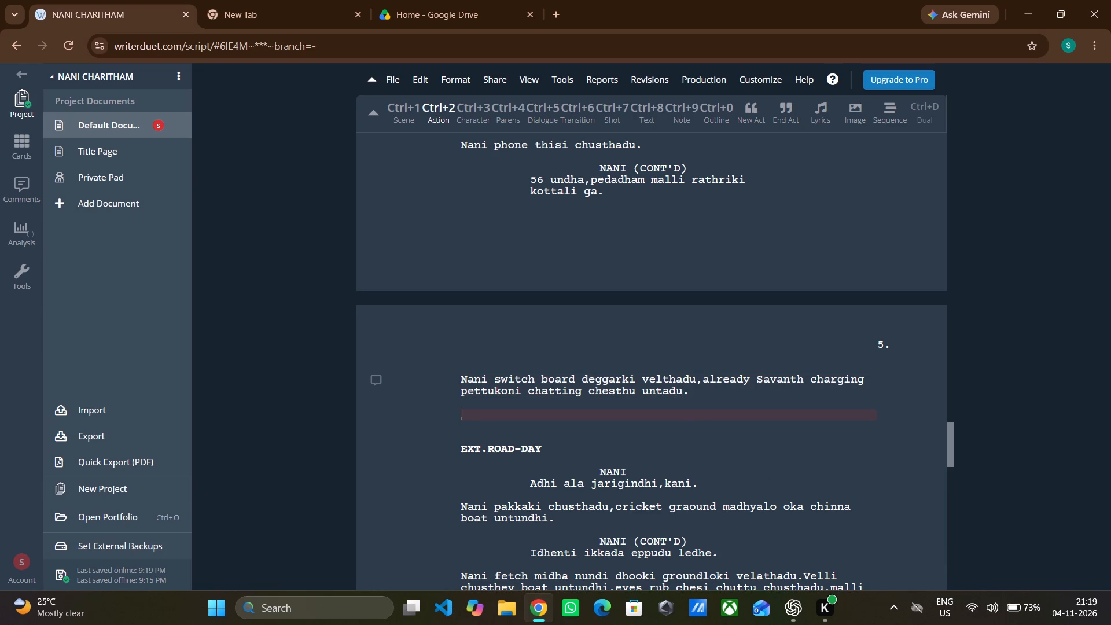
# Add a NANI dialogue below the switch board action line reading "Enthundhira?".
pyautogui.hotkey('ctrl', '3')
pyautogui.press('Return')
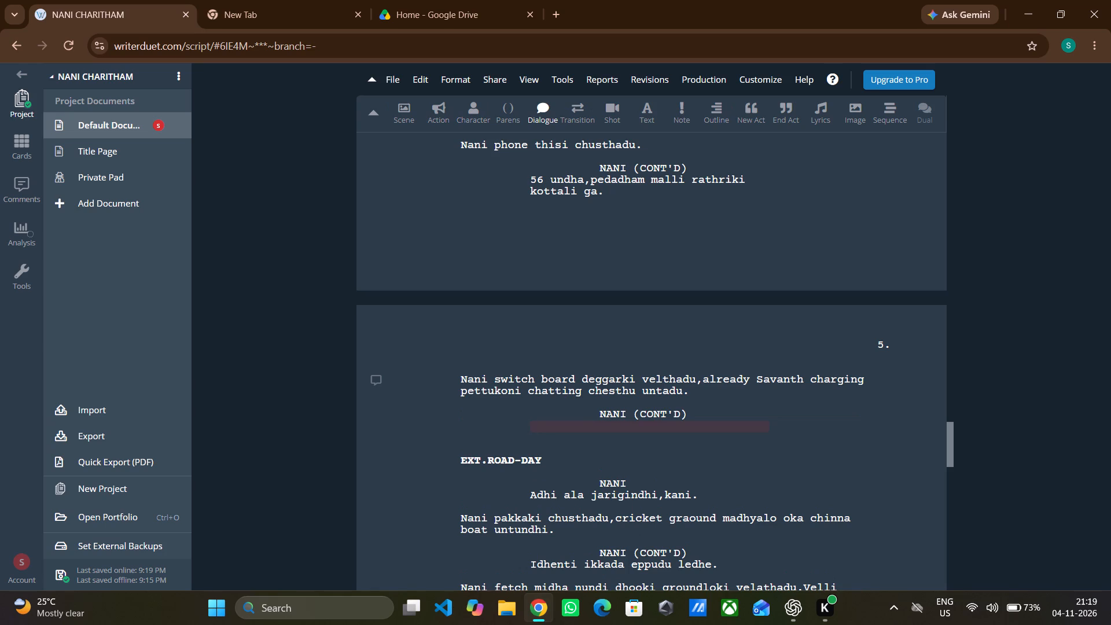
pyautogui.write('enthundhira')
pyautogui.hotkey('shift', '?')
pyautogui.press('Return')
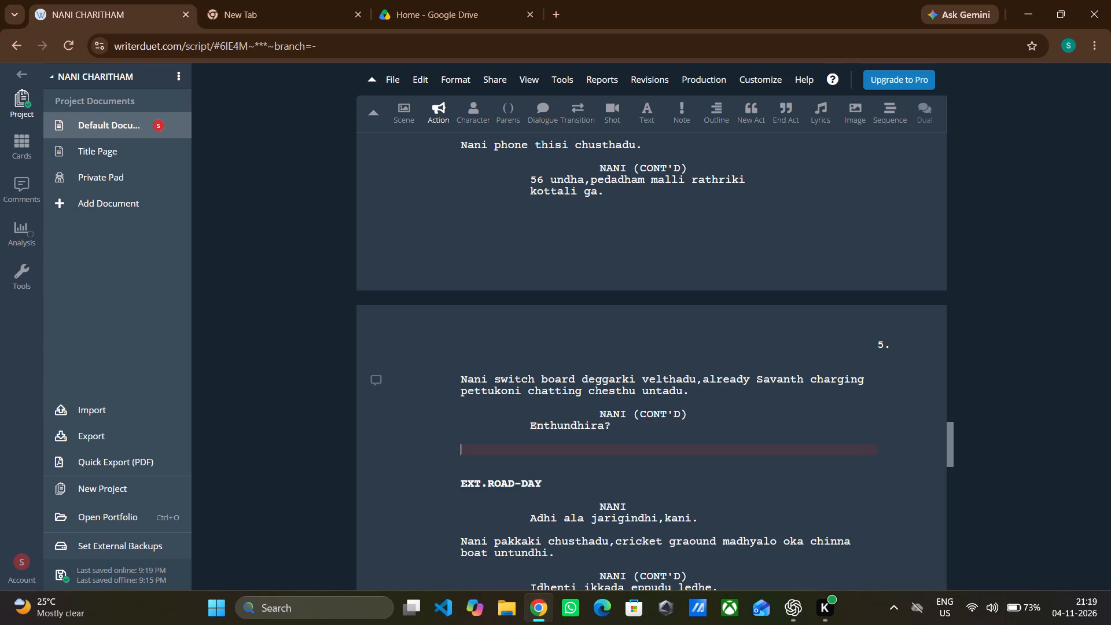
# Add a SAVANTH dialogue reply below Nani's "Enthundhira?" reading "30.".
pyautogui.hotkey('ctrl', '3')
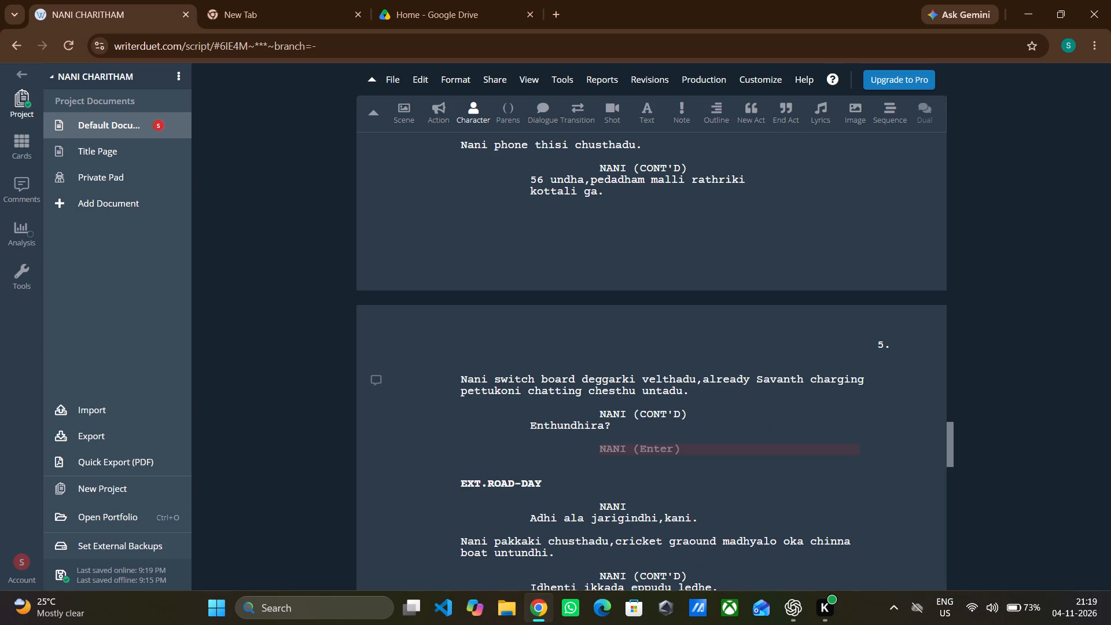
pyautogui.write('sa')
pyautogui.write('vanth')
pyautogui.press('Return')
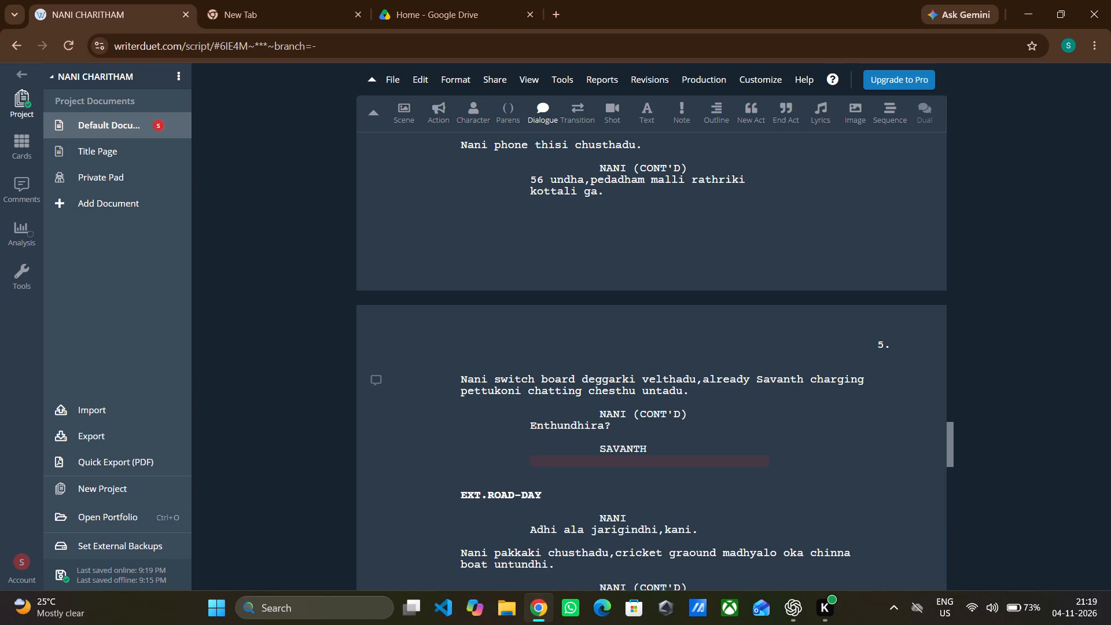
pyautogui.write('30')
pyautogui.press('.')
pyautogui.press('Return')
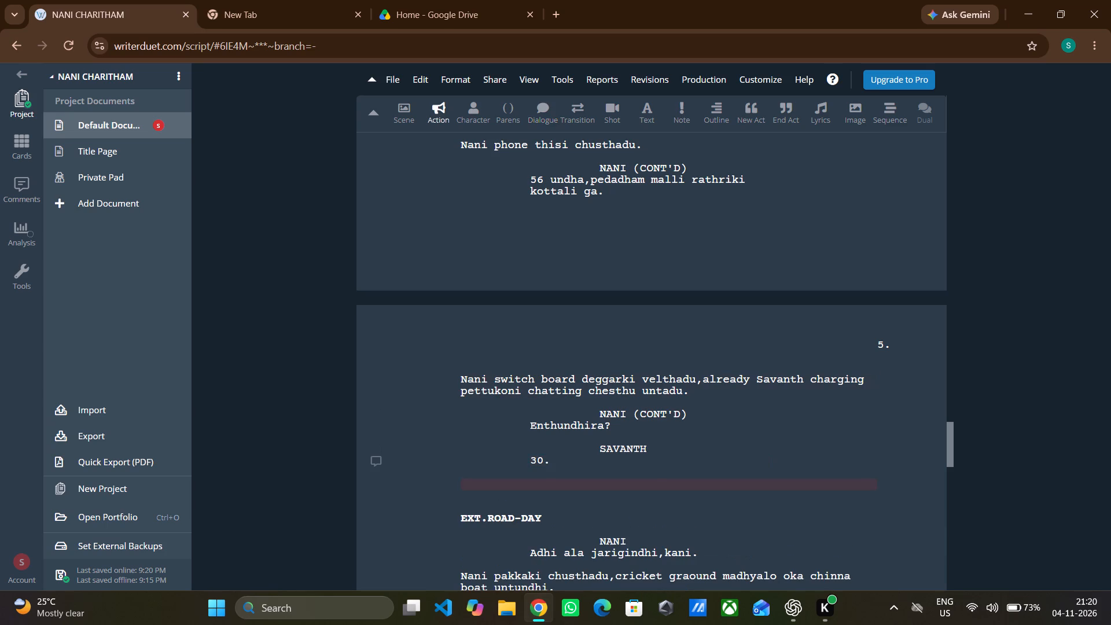
# Add a NANI dialogue below Savanth's "30." reply, beginning with "Mari".
pyautogui.hotkey('ctrl', '3')
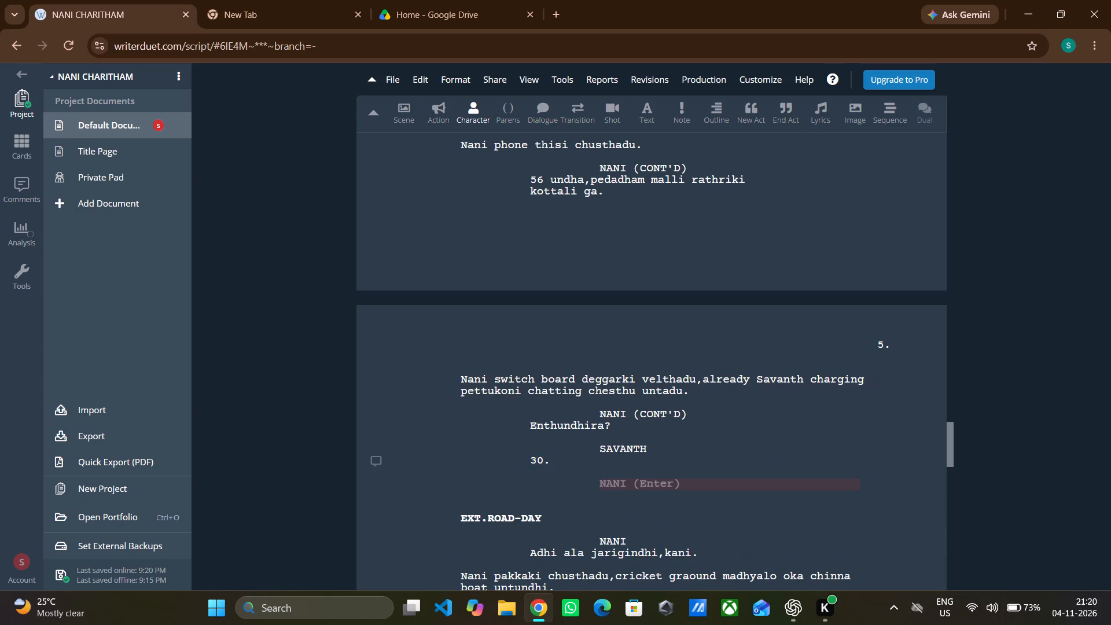
pyautogui.press('Return')
pyautogui.write('mari')
pyautogui.press('space')
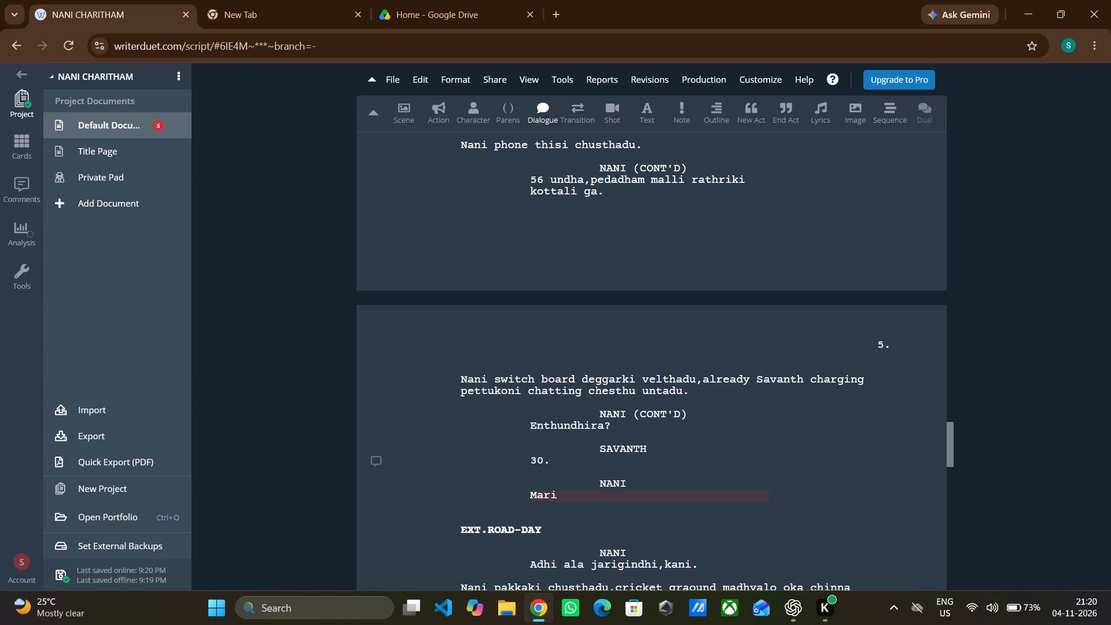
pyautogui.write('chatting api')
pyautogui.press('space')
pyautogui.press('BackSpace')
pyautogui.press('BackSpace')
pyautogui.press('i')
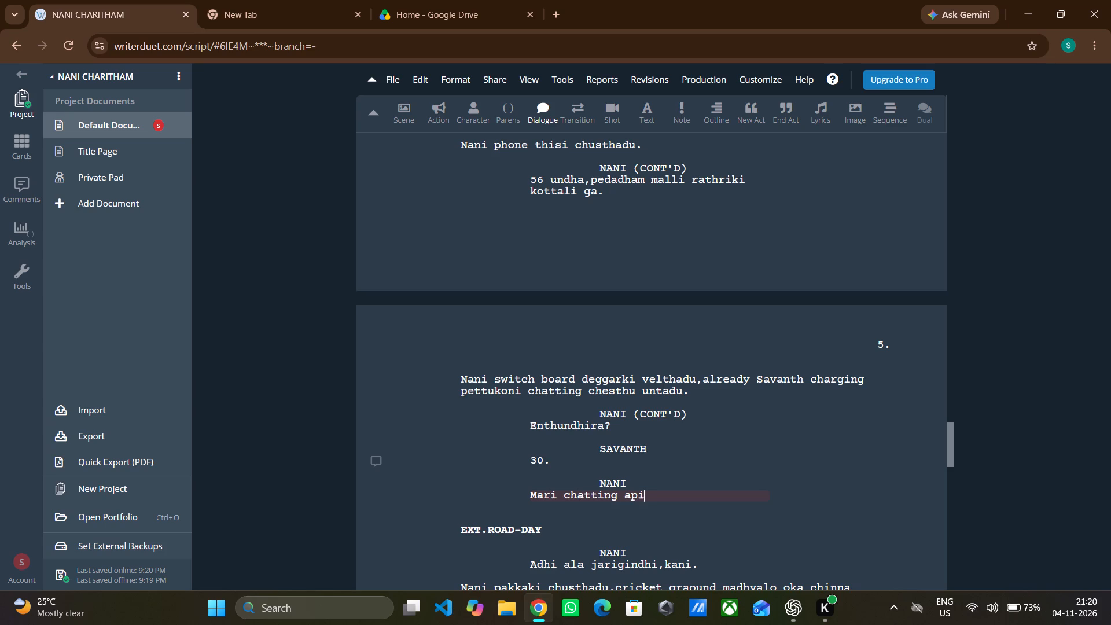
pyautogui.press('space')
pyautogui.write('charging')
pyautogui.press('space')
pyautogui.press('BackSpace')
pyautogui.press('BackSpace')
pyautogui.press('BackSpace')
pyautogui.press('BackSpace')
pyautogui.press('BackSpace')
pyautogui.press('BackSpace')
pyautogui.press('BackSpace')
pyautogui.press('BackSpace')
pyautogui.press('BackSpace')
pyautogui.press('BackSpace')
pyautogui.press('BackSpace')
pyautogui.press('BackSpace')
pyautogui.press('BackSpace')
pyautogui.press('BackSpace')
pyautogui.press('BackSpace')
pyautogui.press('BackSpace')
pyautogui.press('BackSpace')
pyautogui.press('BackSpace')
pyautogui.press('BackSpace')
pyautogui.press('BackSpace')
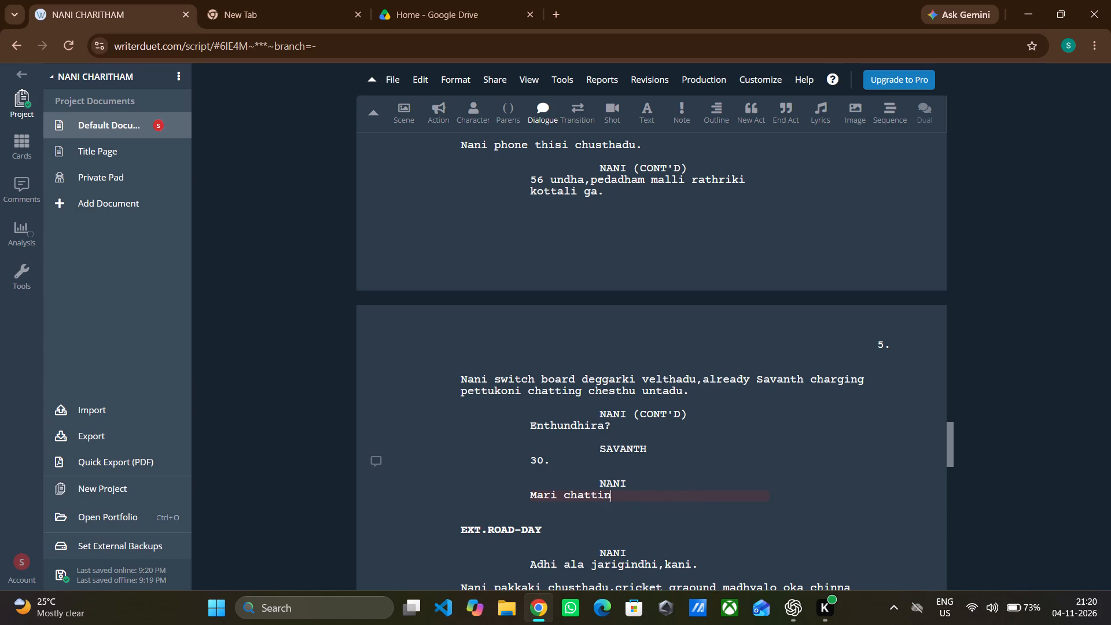
# Complete Nani's dialogue after "Mari" with "chatting apacchukadhara?".
pyautogui.press('space')
pyautogui.write('chatting apa')
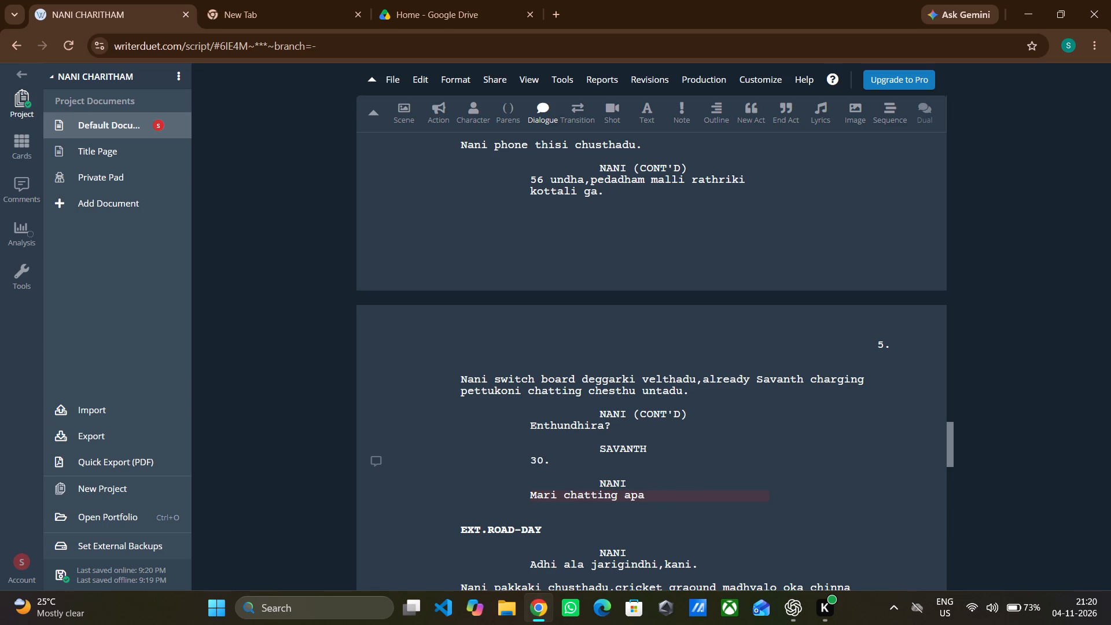
pyautogui.press('BackSpace')
pyautogui.write('acchukadhara')
pyautogui.hotkey('shift', '?')
pyautogui.press('Return')
# Add a SAVANTH dialogue reply below Nani's chatting question reading "Rey elipo ikkadnunchi.".
pyautogui.hotkey('ctrl', '3')
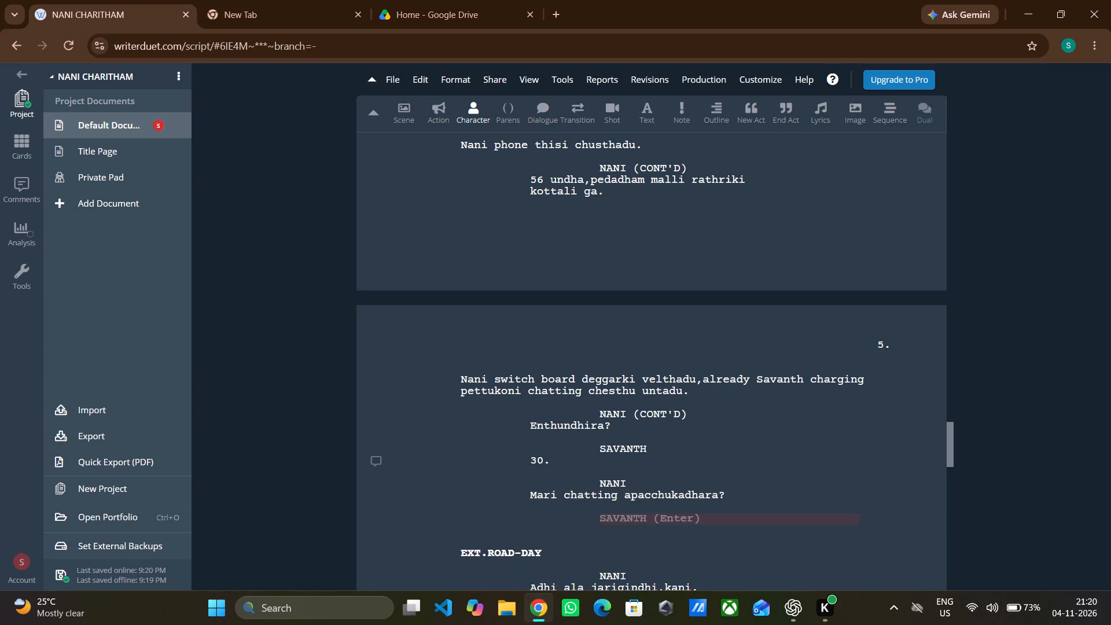
pyautogui.press('Return')
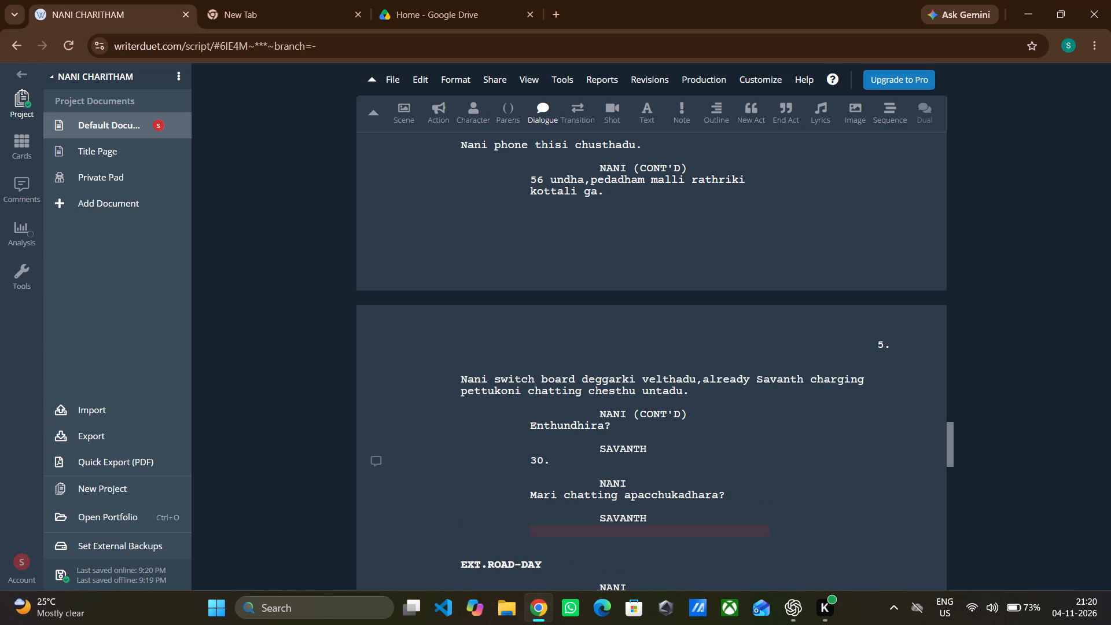
pyautogui.write('rey')
pyautogui.press('space')
pyautogui.write('el')
pyautogui.write('ipo')
pyautogui.press('space')
pyautogui.write('ikkadnunchi')
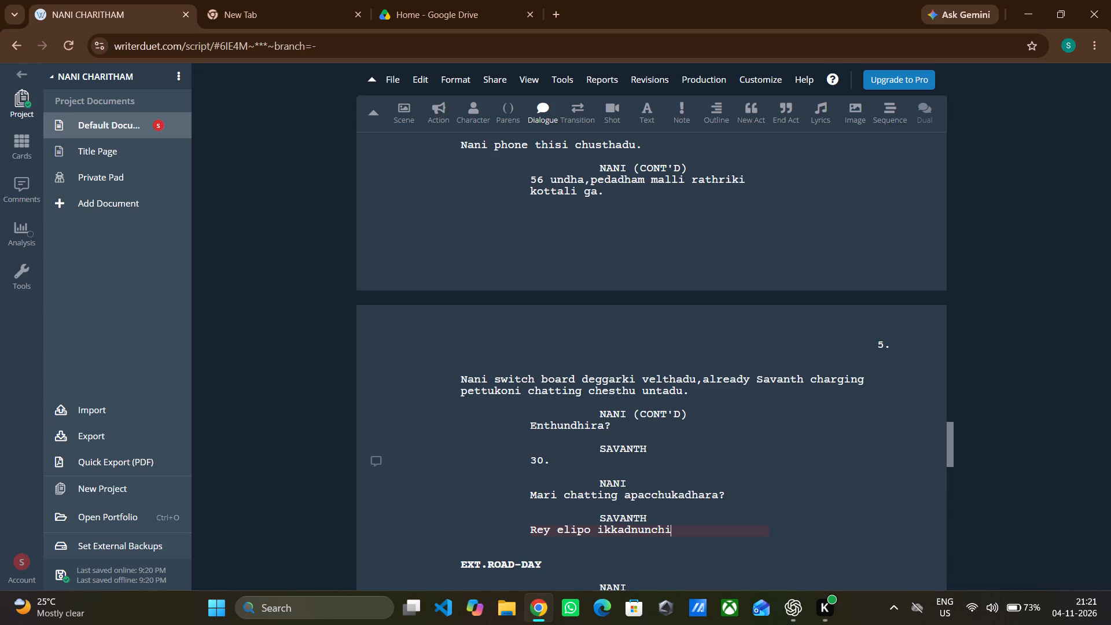
pyautogui.hotkey('shift', '?')
pyautogui.press('BackSpace')
pyautogui.press('.')
pyautogui.press('Return')
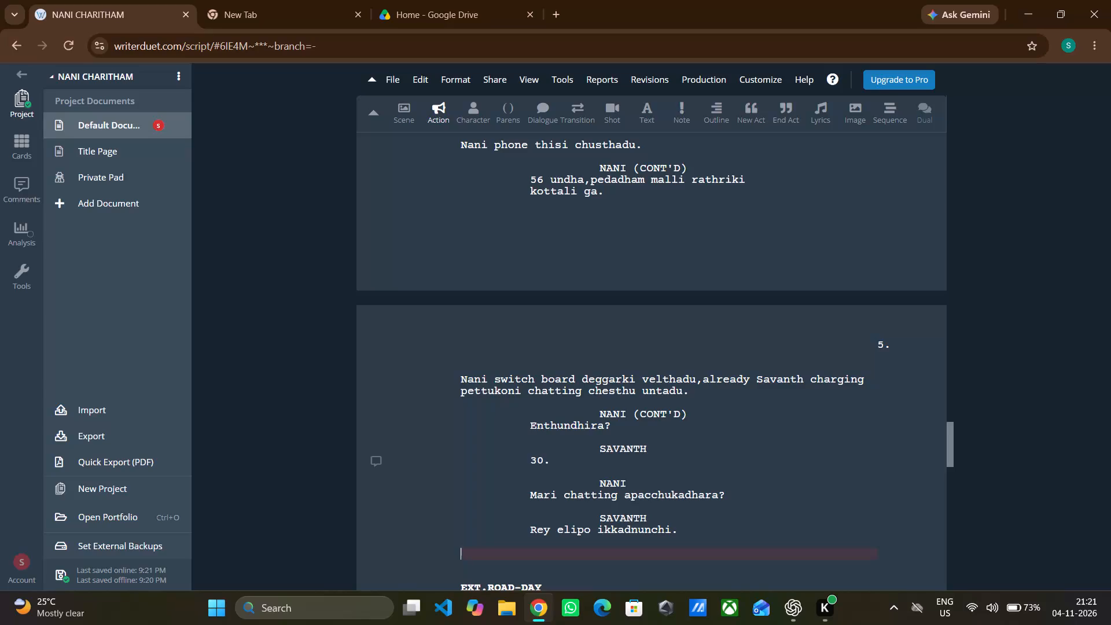
# Add a NANI dialogue below Savanth's reply reading "Brathakanira phone ni inka 24 gantalu okatey pana.".
pyautogui.hotkey('ctrl', '3')
pyautogui.press('Return')
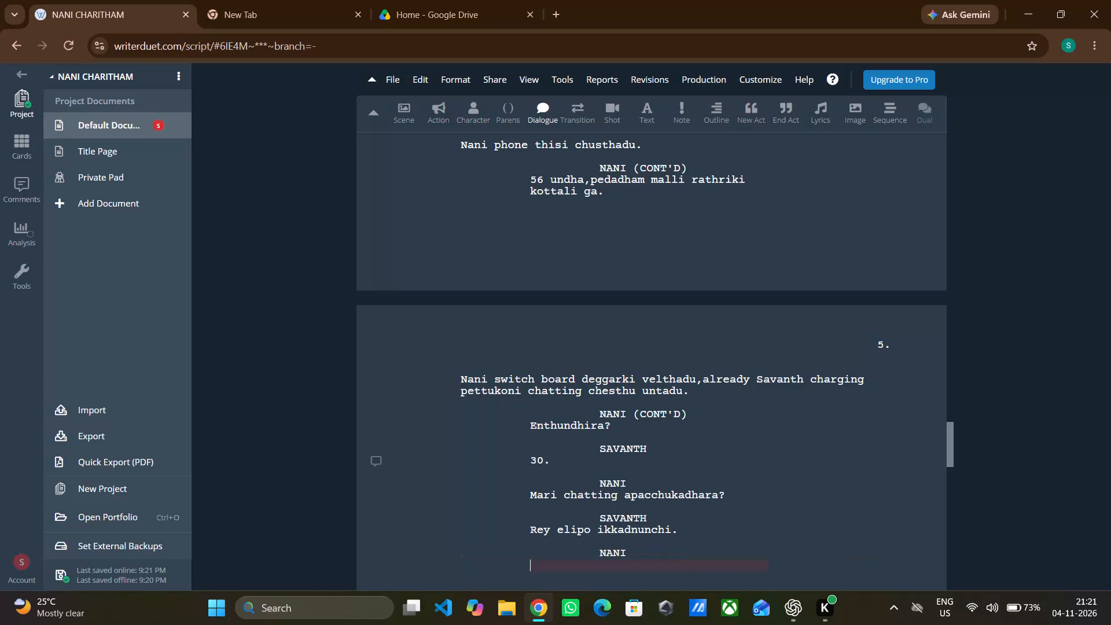
pyautogui.write('ba')
pyautogui.press('BackSpace')
pyautogui.write('rathakania')
pyautogui.press('BackSpace')
pyautogui.write('ra phone')
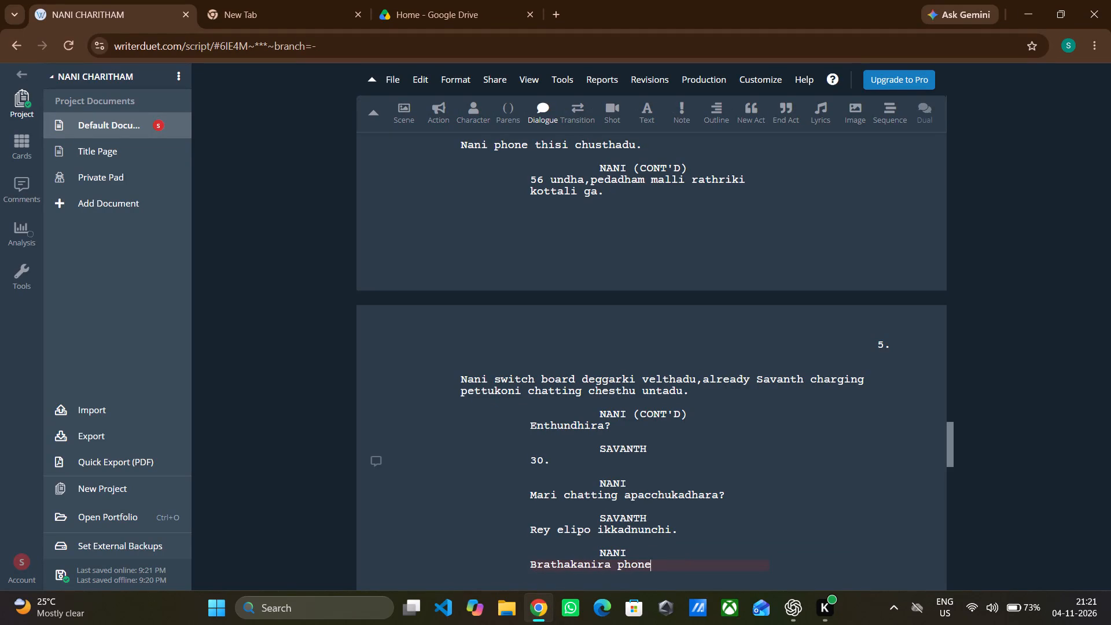
pyautogui.press('space')
pyautogui.write('ni inka')
pyautogui.press('space')
pyautogui.write('24')
pyautogui.press('space')
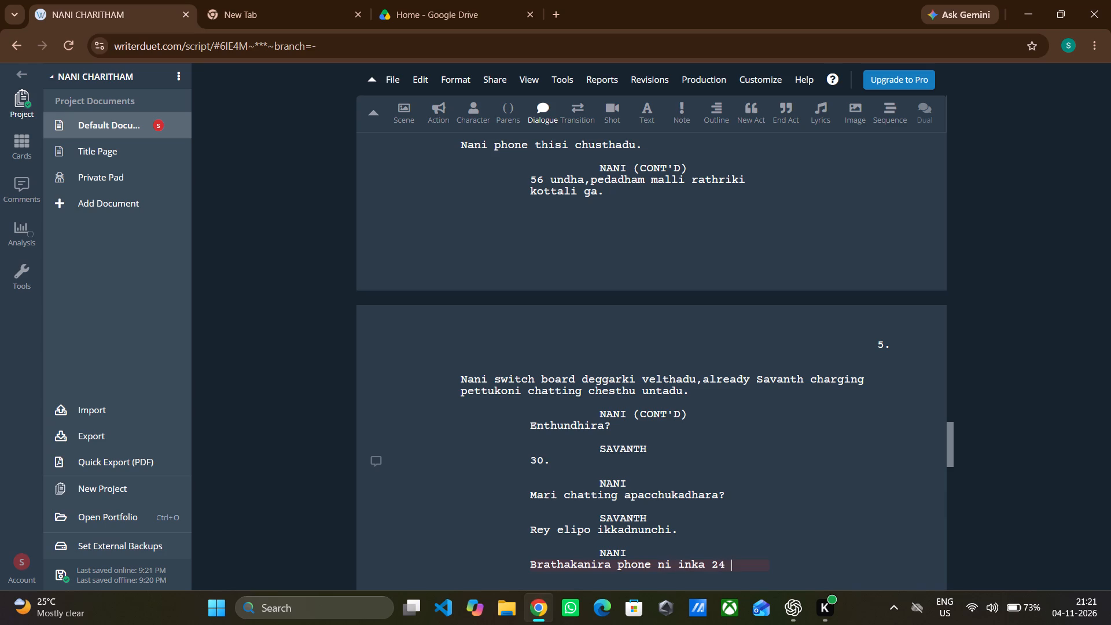
pyautogui.write('gantalu')
pyautogui.press('space')
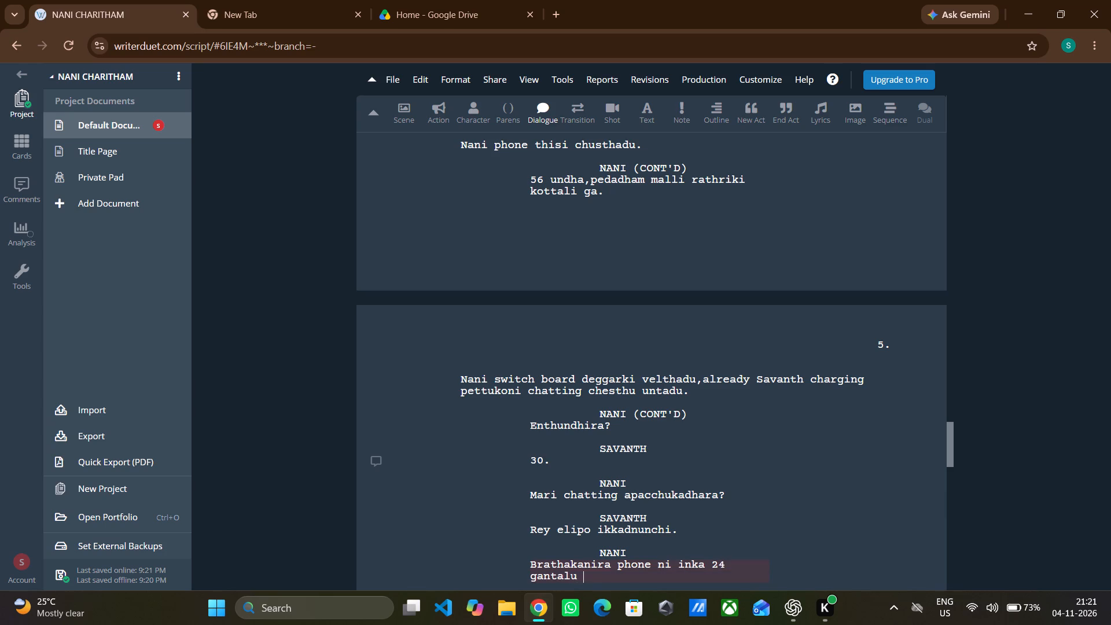
pyautogui.write('okatey pana')
pyautogui.press('.')
pyautogui.press('Return')
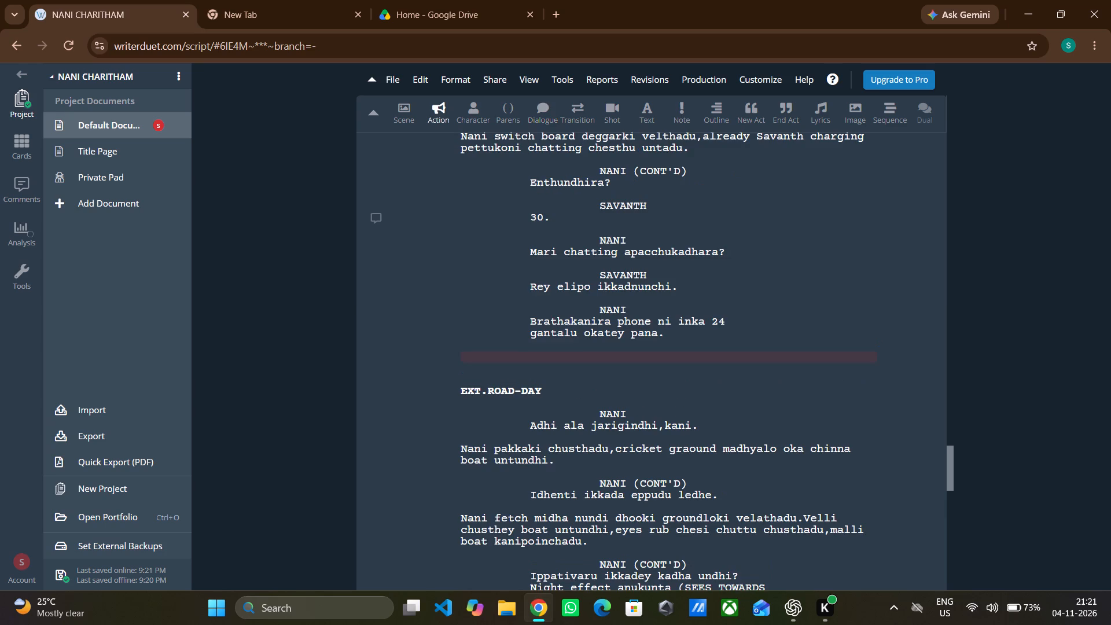
# Write an action line below Nani's dialogue reading "Nani akkadnunchi inko switch board deggaraki velthadu.".
pyautogui.write('nan')
pyautogui.write('i akkadnuncu')
pyautogui.press('BackSpace')
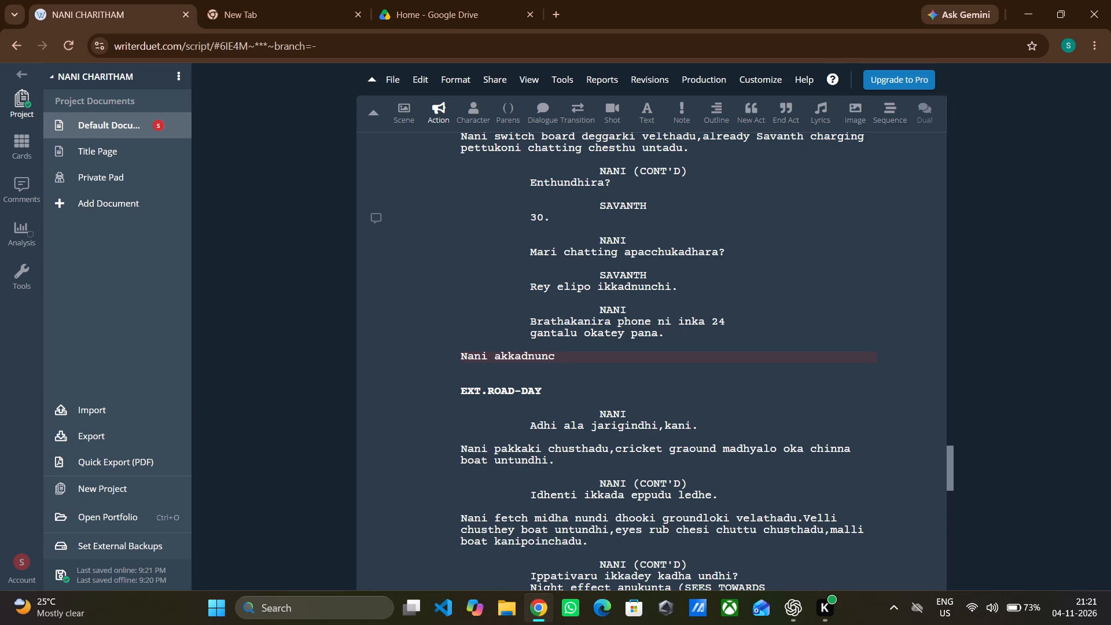
pyautogui.write('hi in')
pyautogui.write('ko')
pyautogui.press('space')
pyautogui.write('swith')
pyautogui.press('BackSpace')
pyautogui.press('BackSpace')
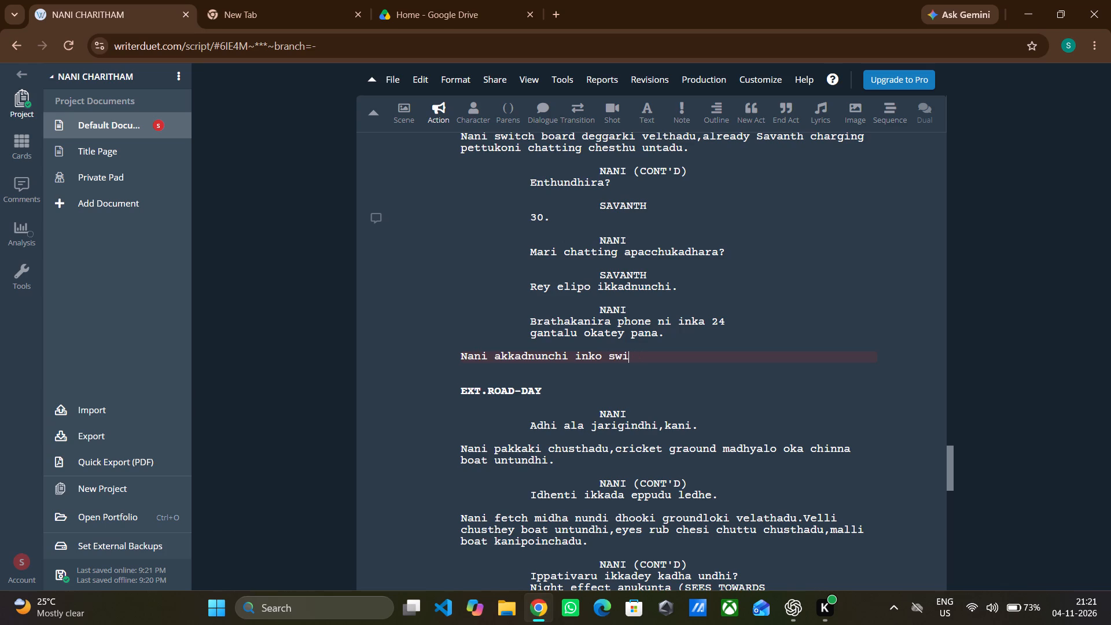
pyautogui.write('tch board deggaraki velthadu')
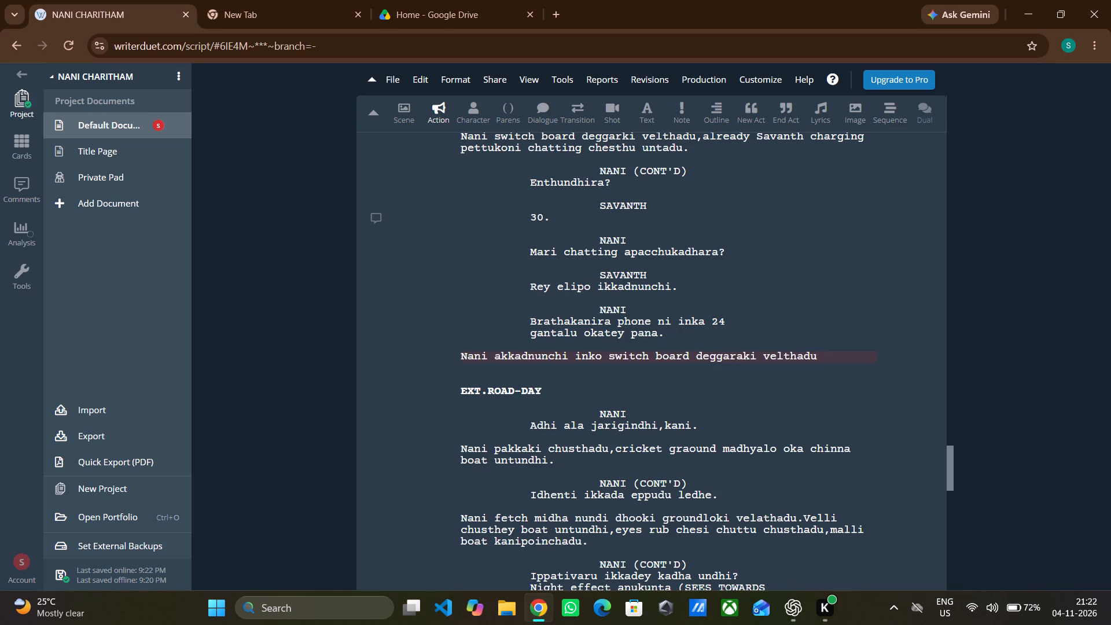
pyautogui.press('.')
pyautogui.press('Return')
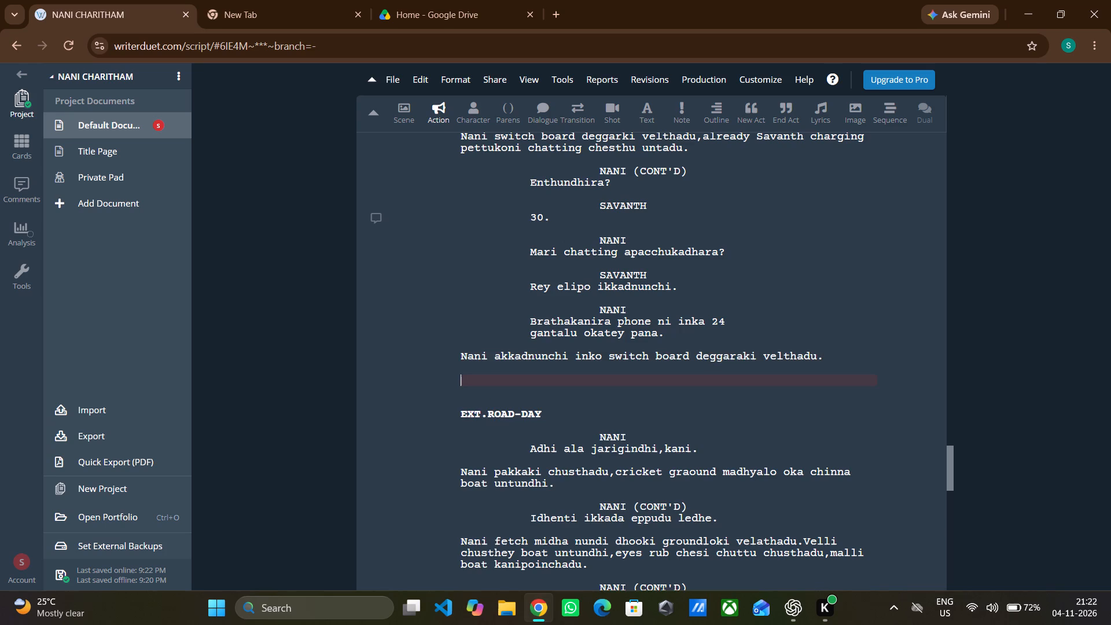
# Add a NANI dialogue below the second switch board action line reading "Kali,ikkadapettukundham.".
pyautogui.hotkey('ctrl', '3')
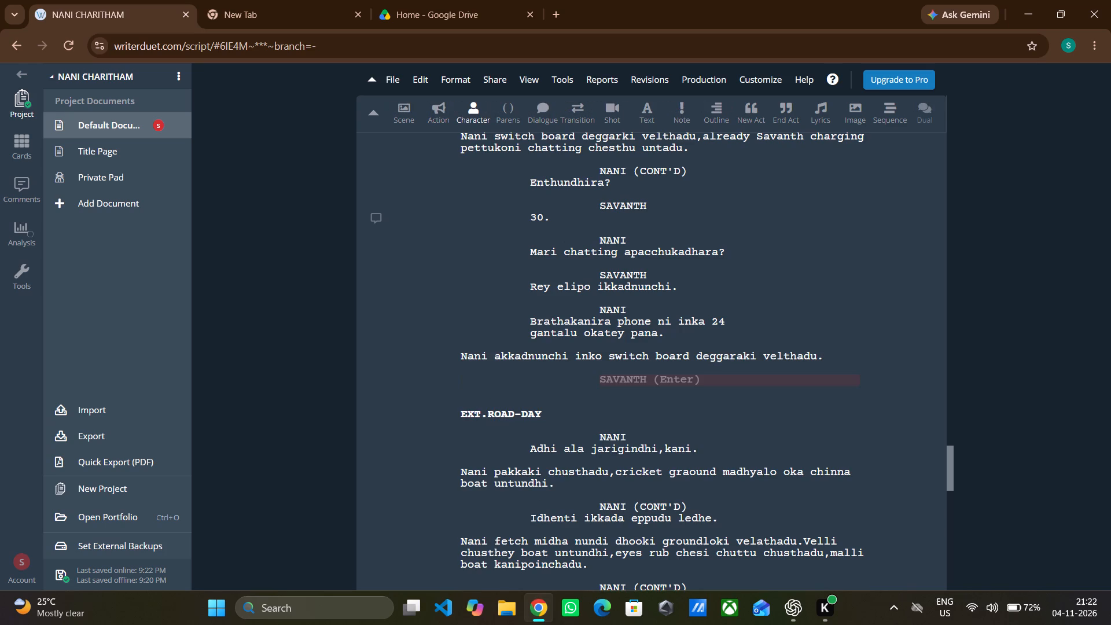
pyautogui.press('n')
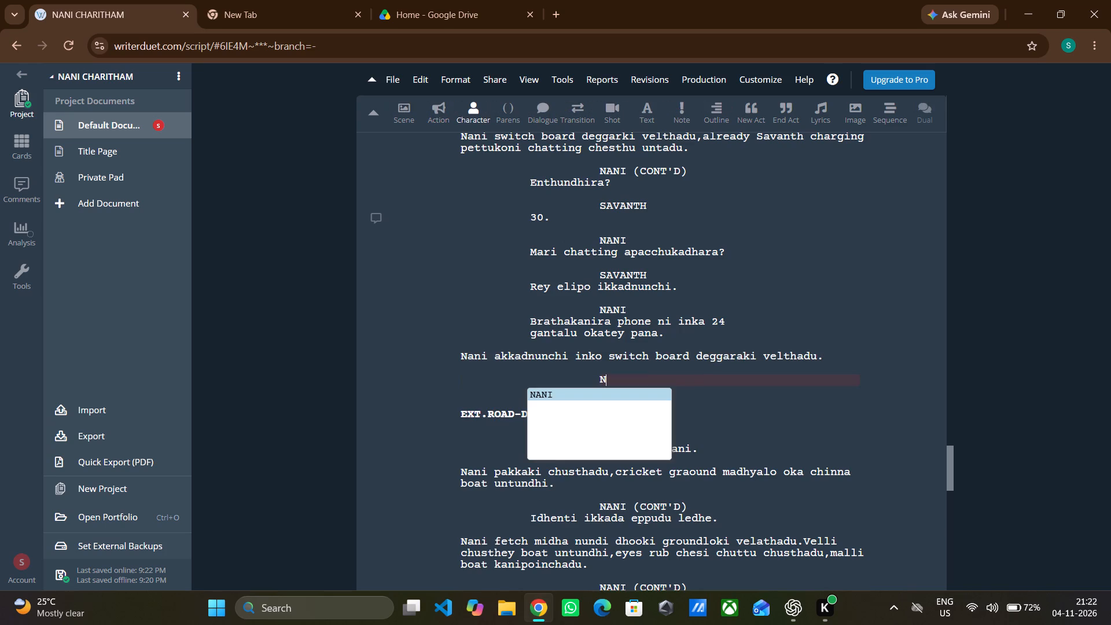
pyautogui.press('Return')
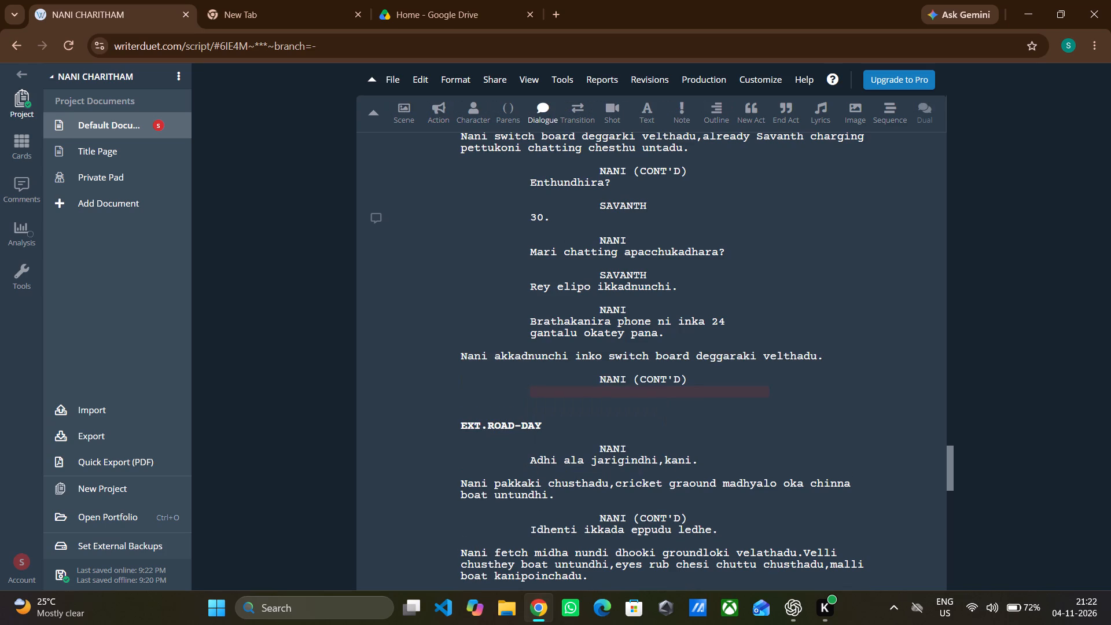
pyautogui.write('kaliy')
pyautogui.press('BackSpace')
pyautogui.write('ey')
pyautogui.press('space')
pyautogui.press('l')
pyautogui.press('e')
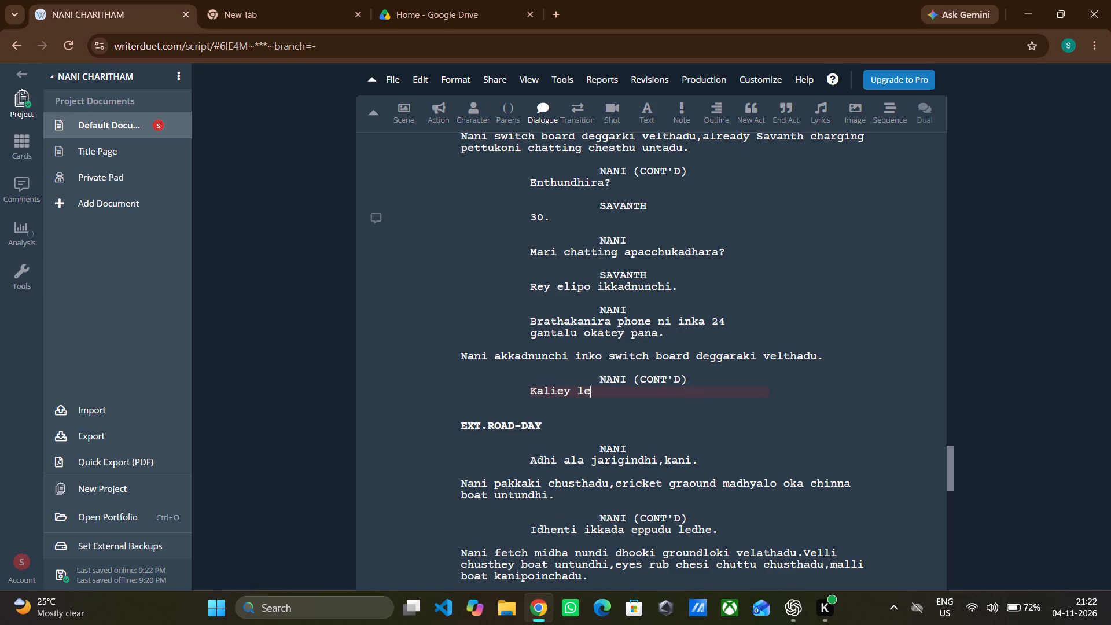
pyautogui.write('y i')
pyautogui.press('BackSpace')
pyautogui.press('BackSpace')
pyautogui.press('BackSpace')
pyautogui.press('BackSpace')
pyautogui.press('BackSpace')
pyautogui.press('BackSpace')
pyautogui.press('BackSpace')
pyautogui.press('BackSpace')
pyautogui.write(',ikkadapettukundham.')
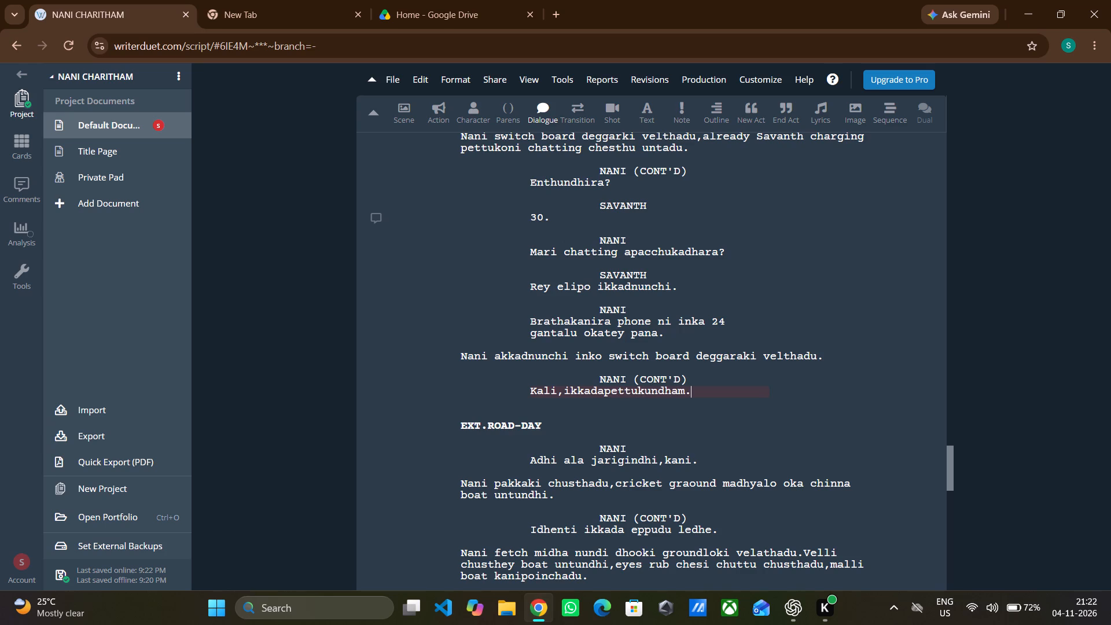
pyautogui.press('Return')
# Add a SIDDU dialogue below Nani's "Kali,ikkadapettukundham." line reading "Rey,rey,rey, enthundhi ra?".
pyautogui.hotkey('ctrl', '3')
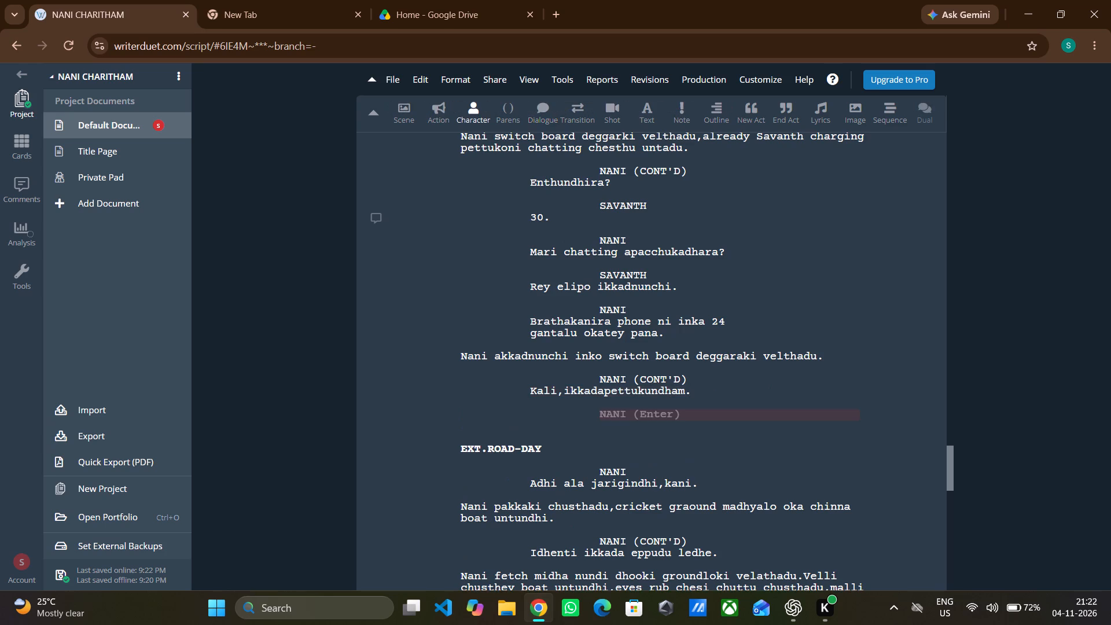
pyautogui.write('si')
pyautogui.write('ddu')
pyautogui.press('Return')
pyautogui.write('re')
pyautogui.press('y')
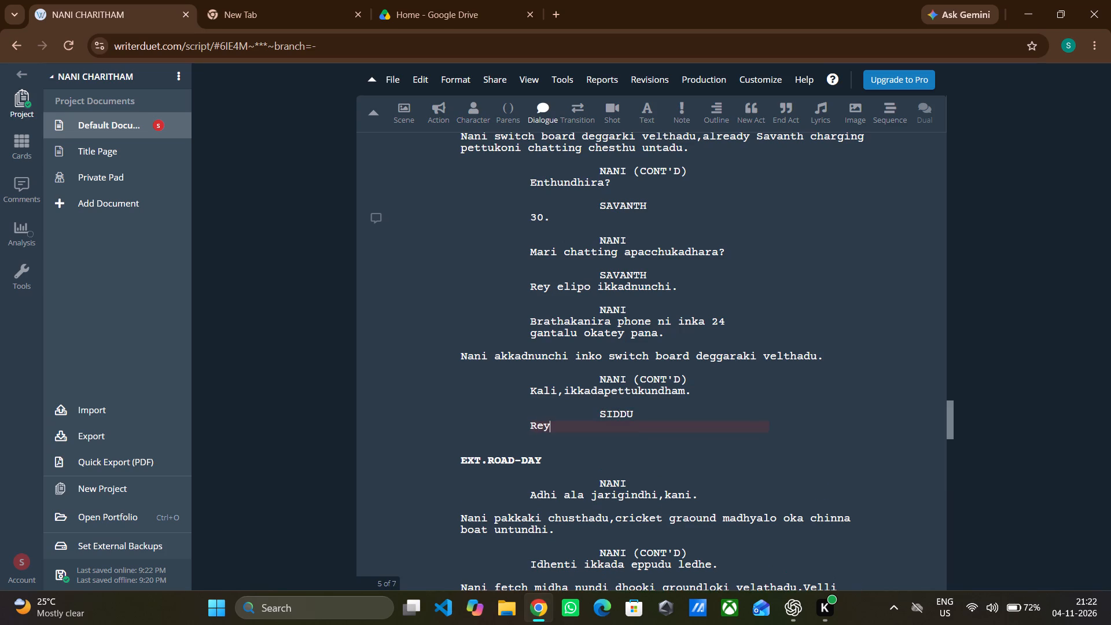
pyautogui.write(',anai')
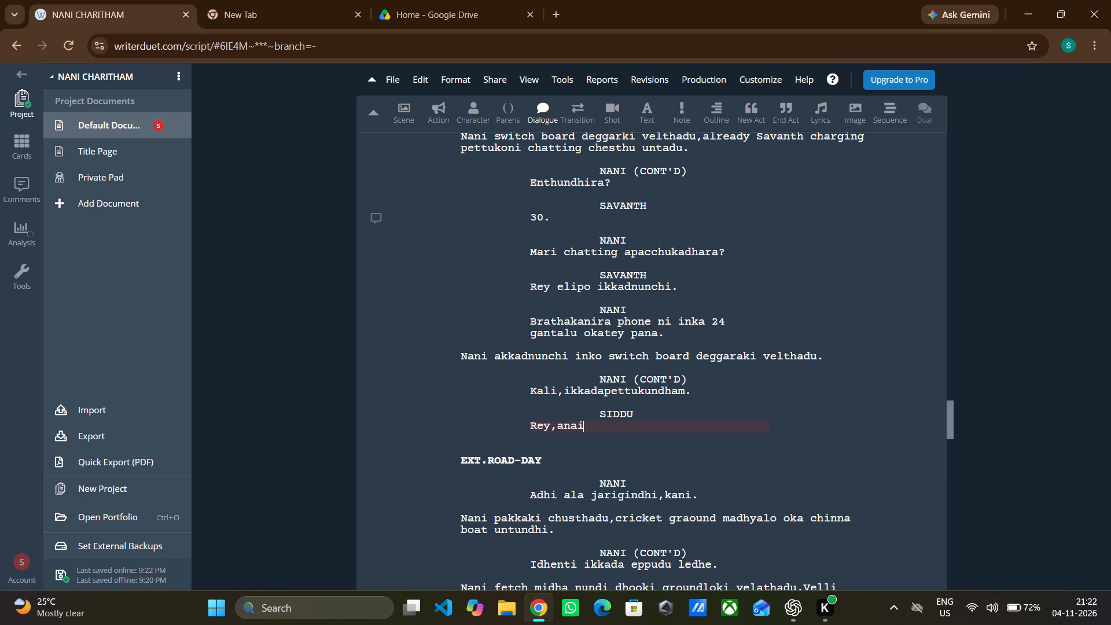
pyautogui.press('BackSpace')
pyautogui.press('BackSpace')
pyautogui.press('BackSpace')
pyautogui.press('BackSpace')
pyautogui.write('rey')
pyautogui.press('space')
pyautogui.press('BackSpace')
pyautogui.write(',rey')
pyautogui.press('.')
pyautogui.press('BackSpace')
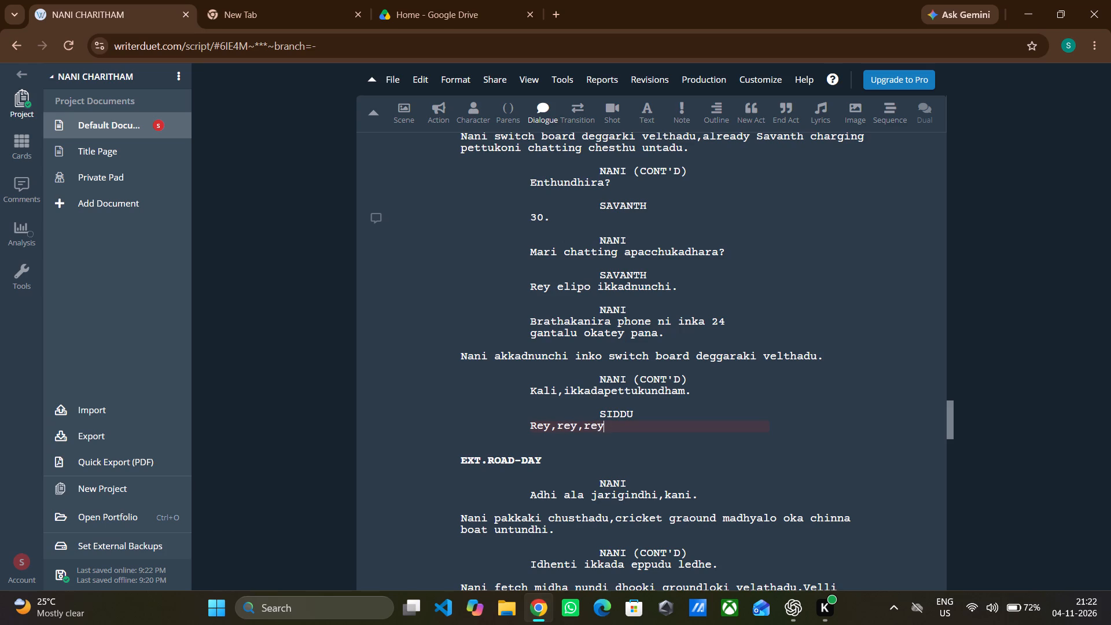
pyautogui.write(', enthundhi ra?')
pyautogui.press('Return')
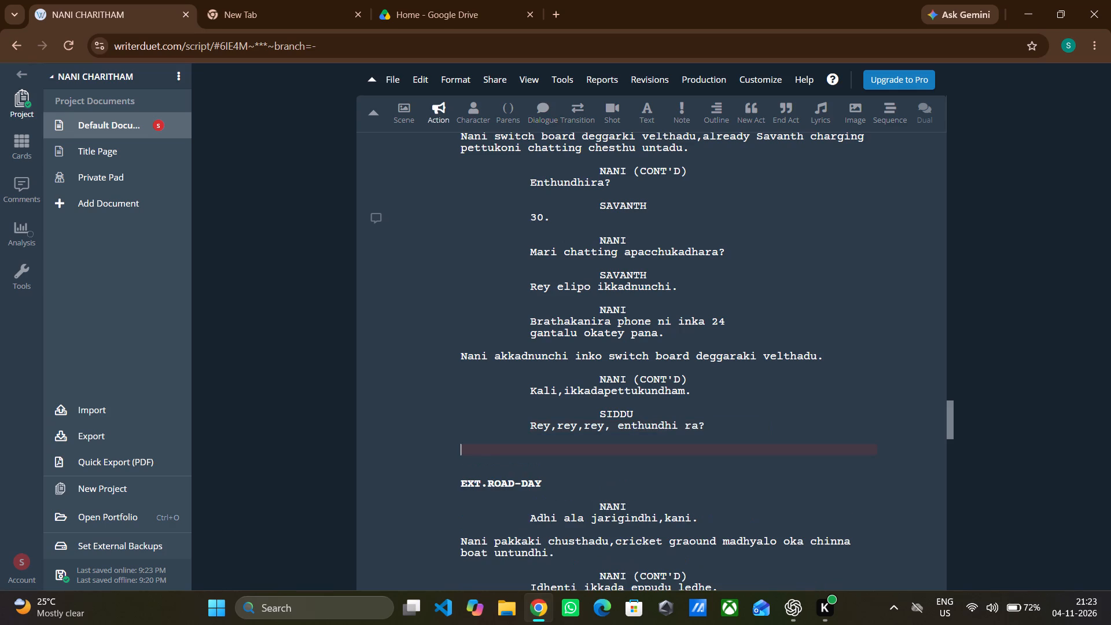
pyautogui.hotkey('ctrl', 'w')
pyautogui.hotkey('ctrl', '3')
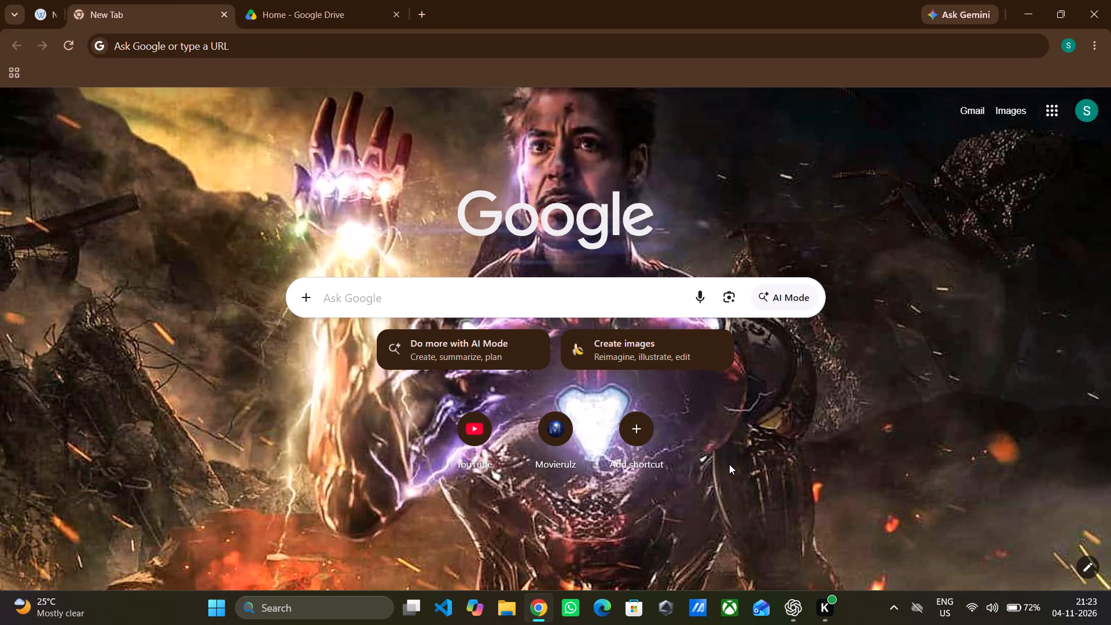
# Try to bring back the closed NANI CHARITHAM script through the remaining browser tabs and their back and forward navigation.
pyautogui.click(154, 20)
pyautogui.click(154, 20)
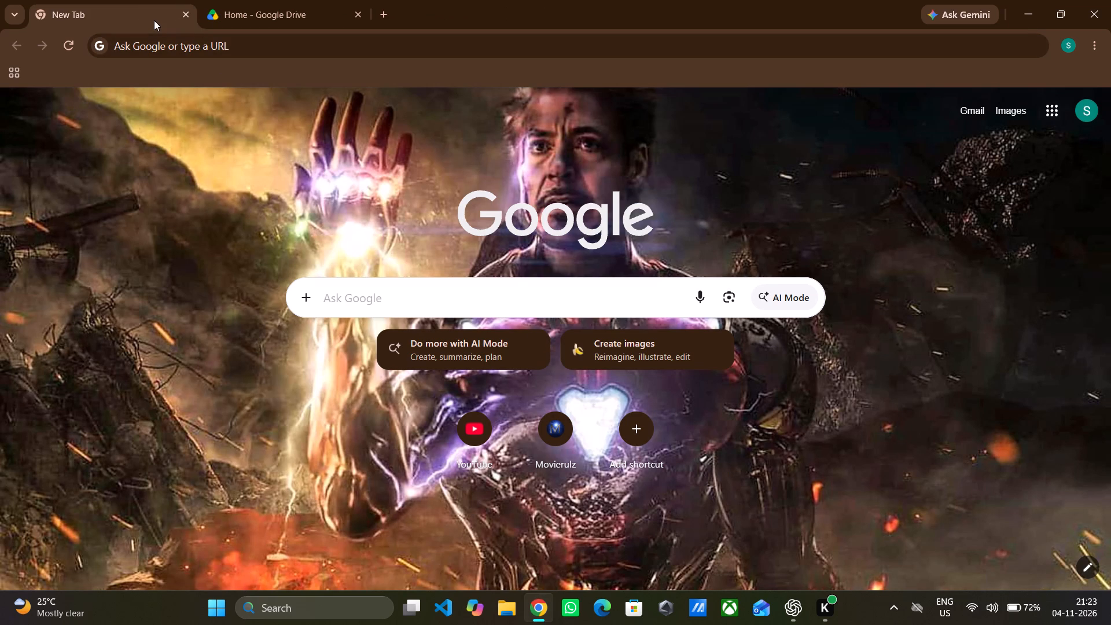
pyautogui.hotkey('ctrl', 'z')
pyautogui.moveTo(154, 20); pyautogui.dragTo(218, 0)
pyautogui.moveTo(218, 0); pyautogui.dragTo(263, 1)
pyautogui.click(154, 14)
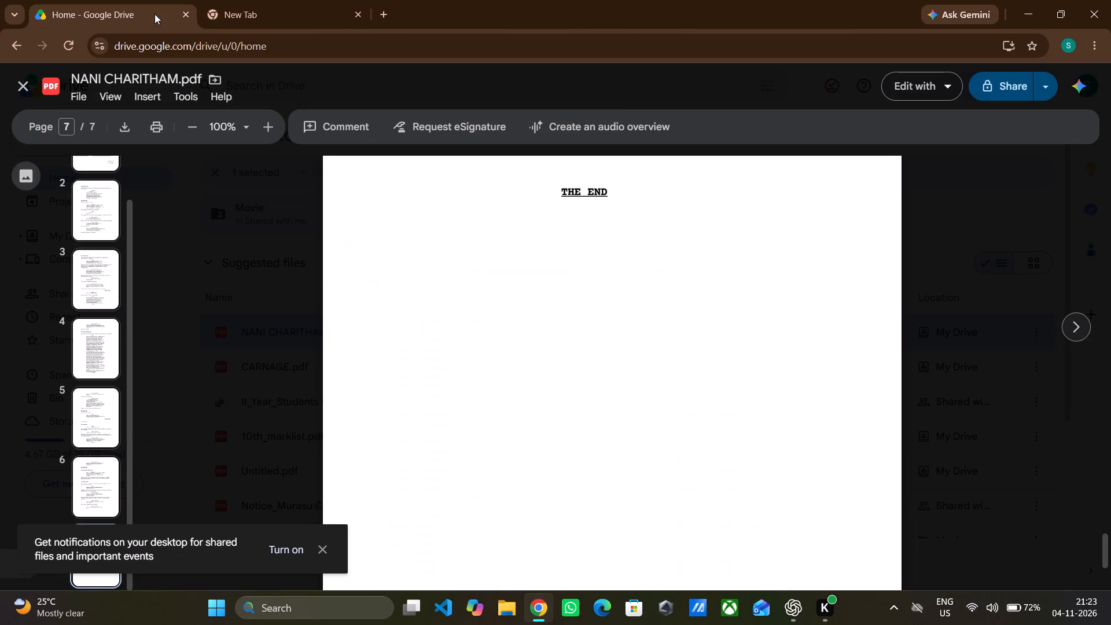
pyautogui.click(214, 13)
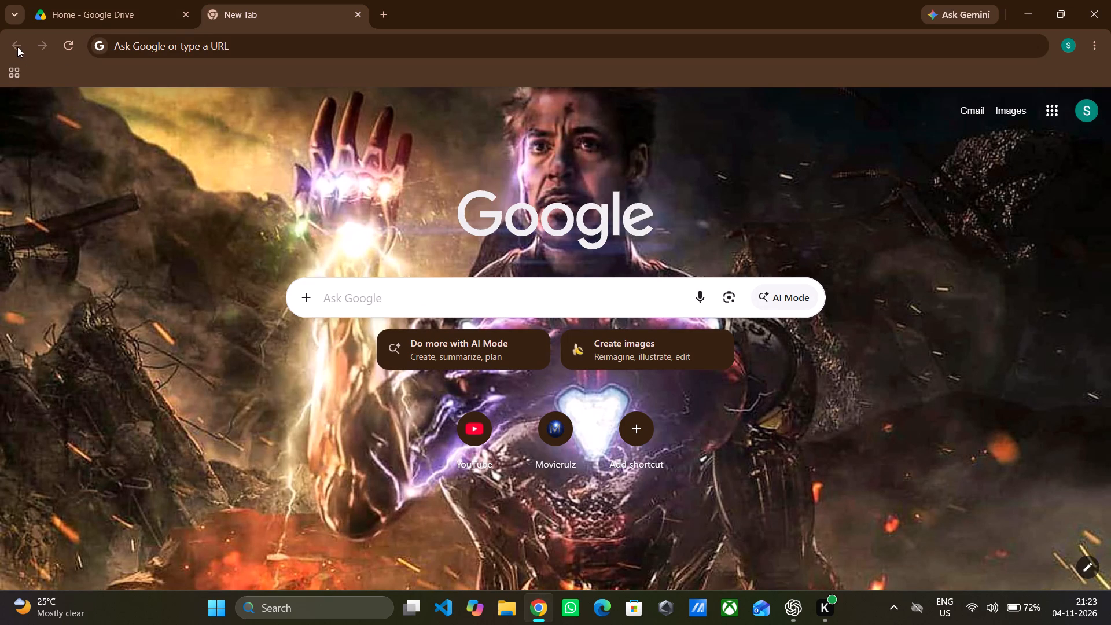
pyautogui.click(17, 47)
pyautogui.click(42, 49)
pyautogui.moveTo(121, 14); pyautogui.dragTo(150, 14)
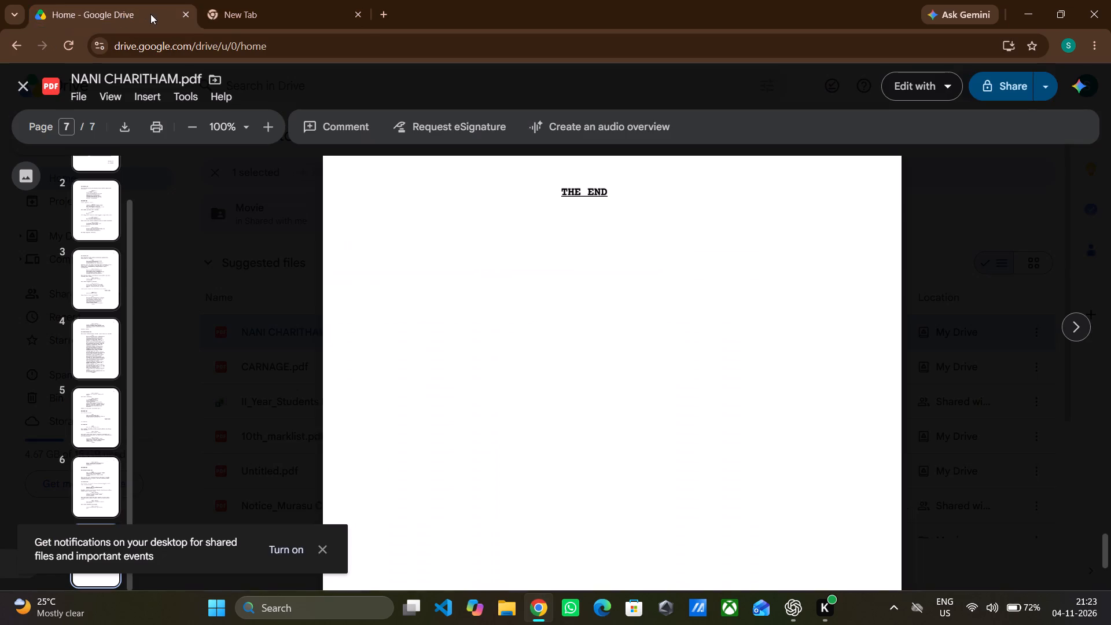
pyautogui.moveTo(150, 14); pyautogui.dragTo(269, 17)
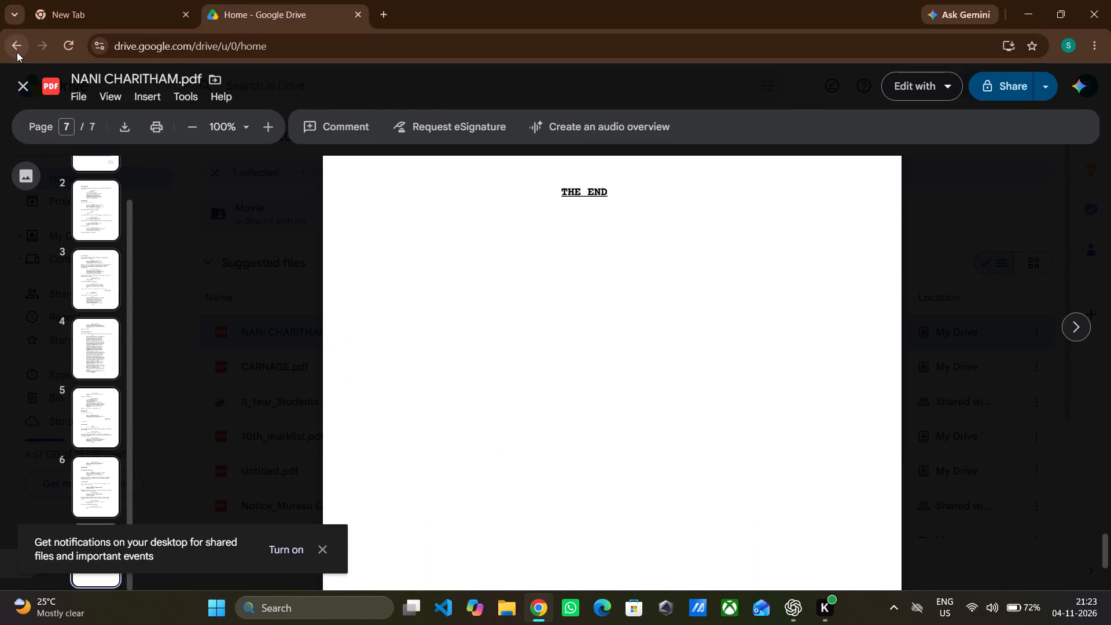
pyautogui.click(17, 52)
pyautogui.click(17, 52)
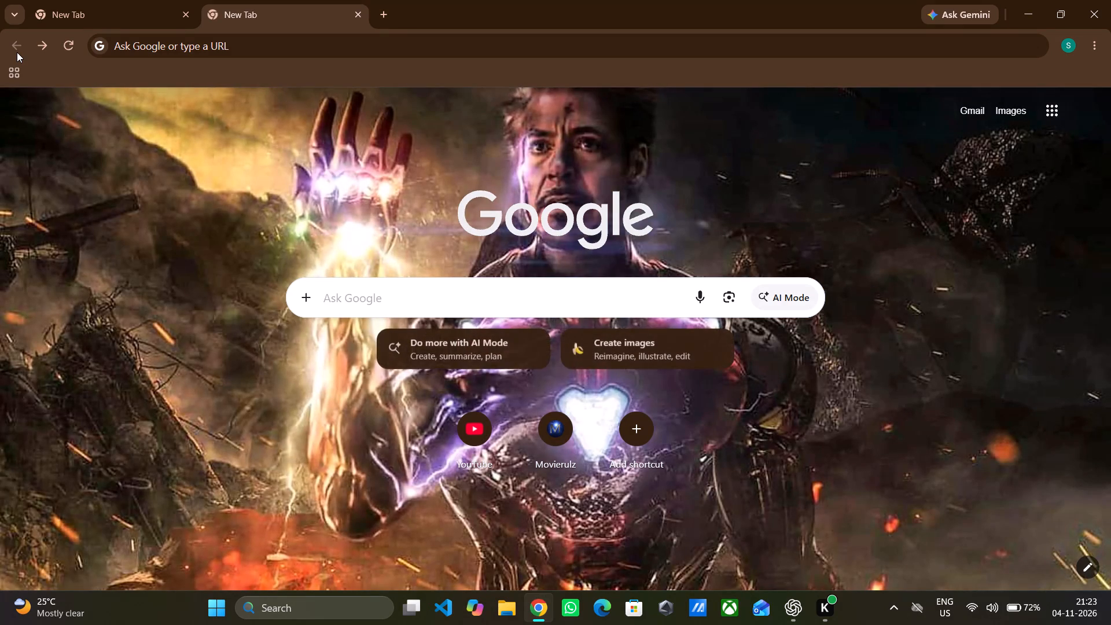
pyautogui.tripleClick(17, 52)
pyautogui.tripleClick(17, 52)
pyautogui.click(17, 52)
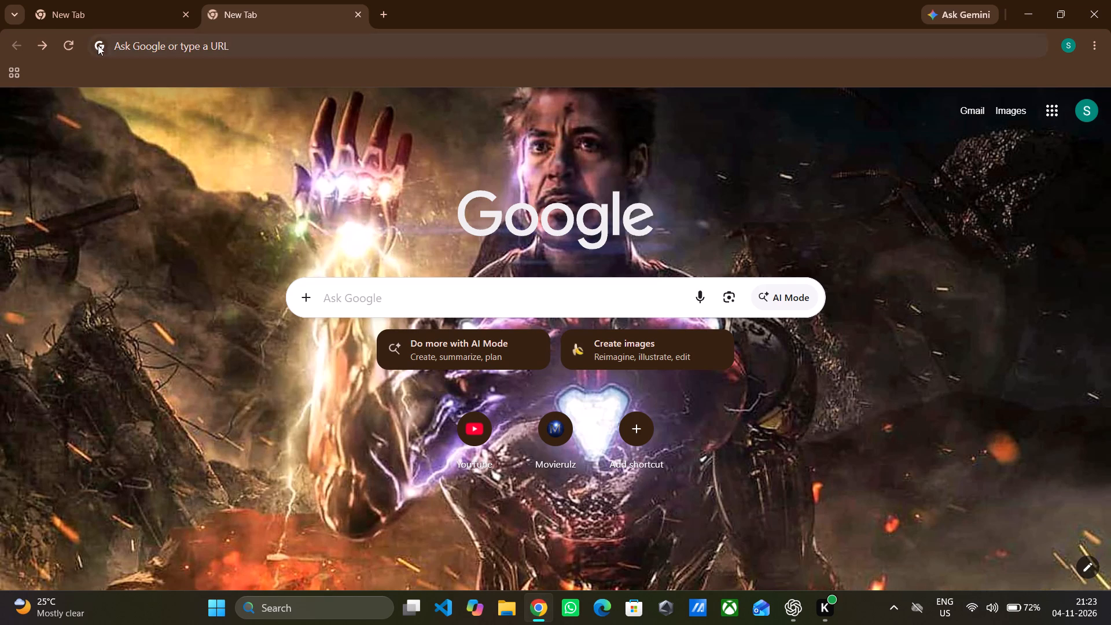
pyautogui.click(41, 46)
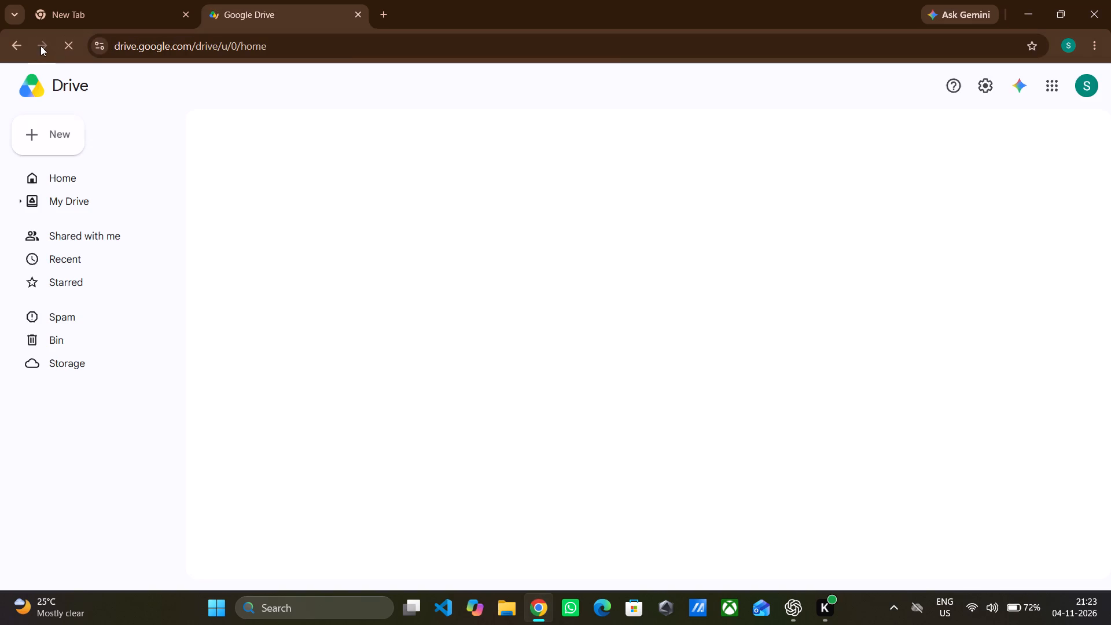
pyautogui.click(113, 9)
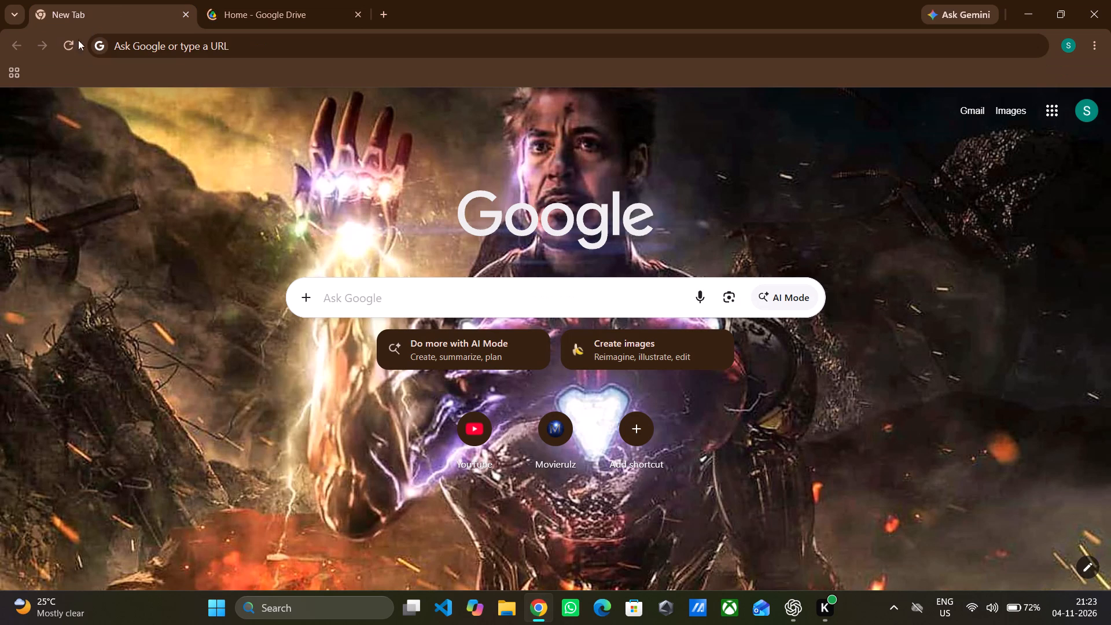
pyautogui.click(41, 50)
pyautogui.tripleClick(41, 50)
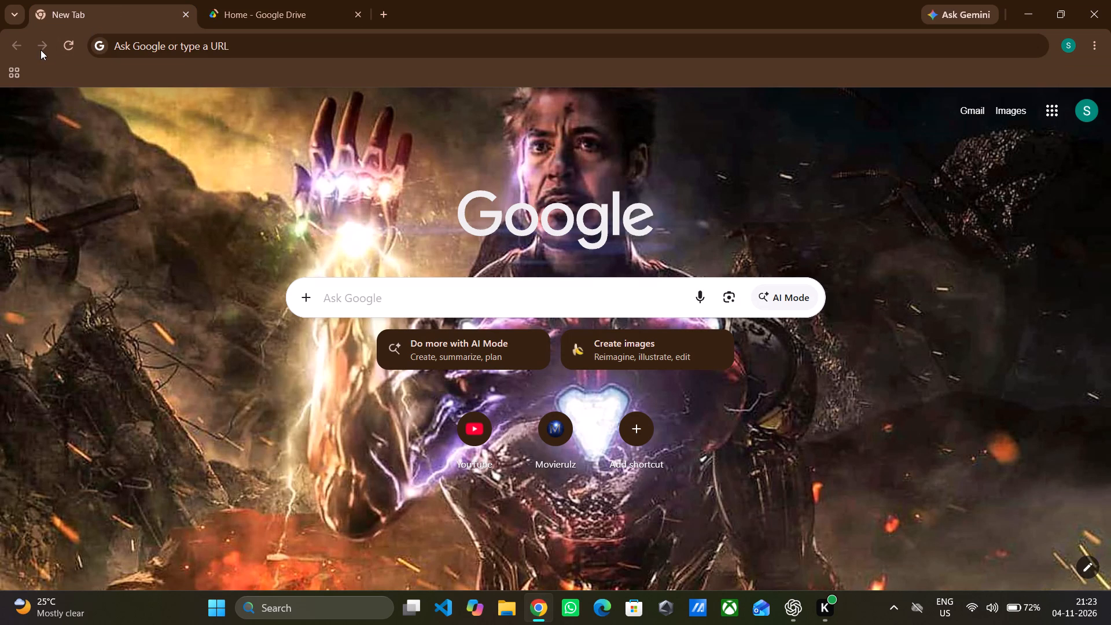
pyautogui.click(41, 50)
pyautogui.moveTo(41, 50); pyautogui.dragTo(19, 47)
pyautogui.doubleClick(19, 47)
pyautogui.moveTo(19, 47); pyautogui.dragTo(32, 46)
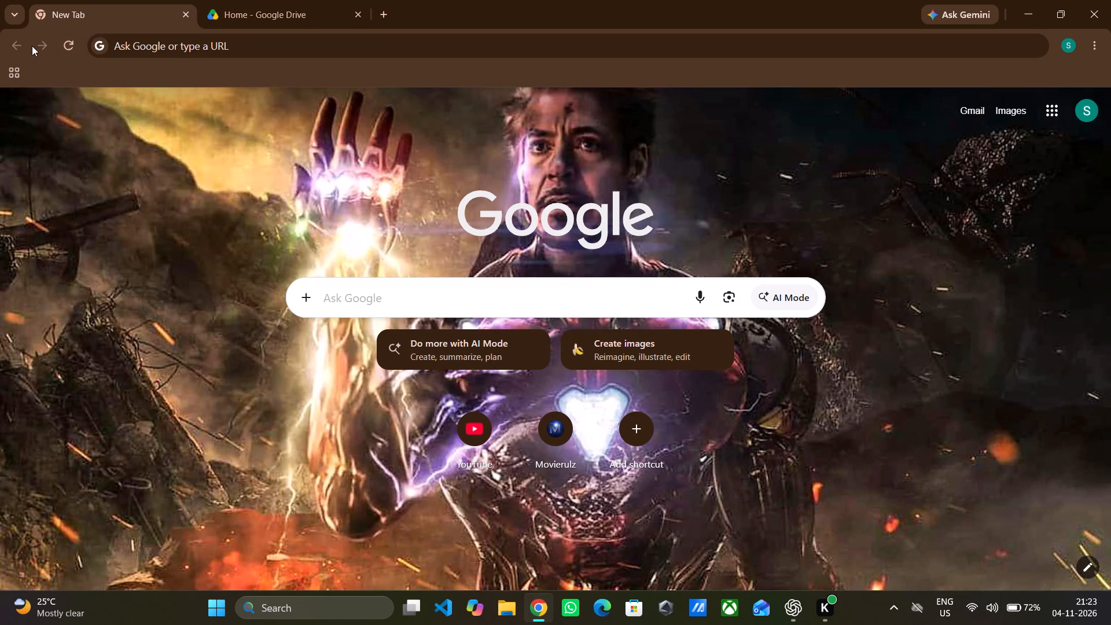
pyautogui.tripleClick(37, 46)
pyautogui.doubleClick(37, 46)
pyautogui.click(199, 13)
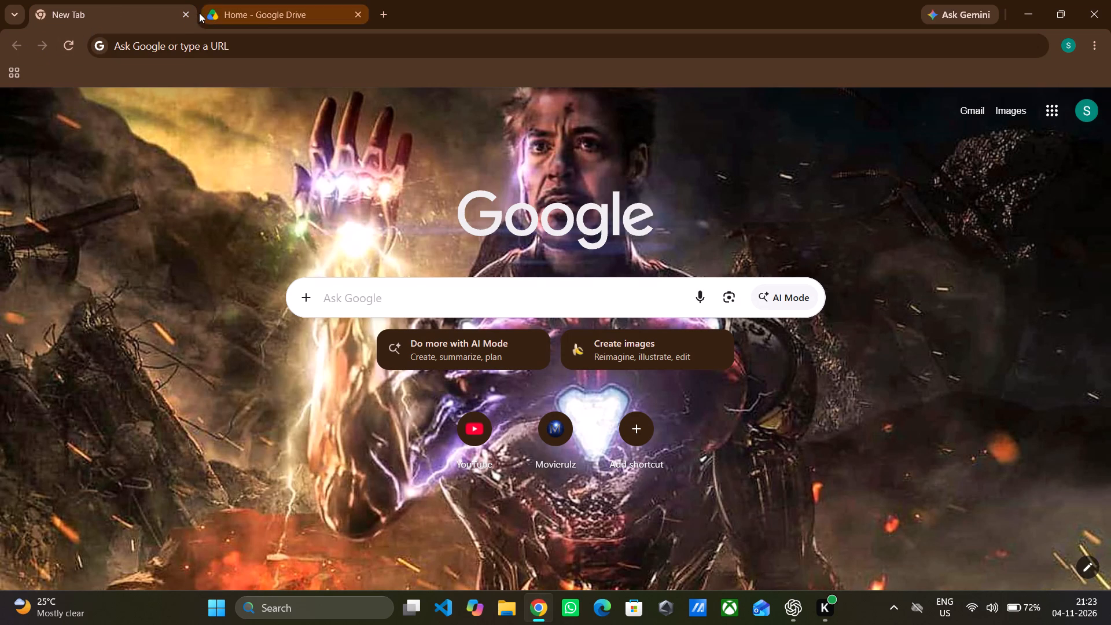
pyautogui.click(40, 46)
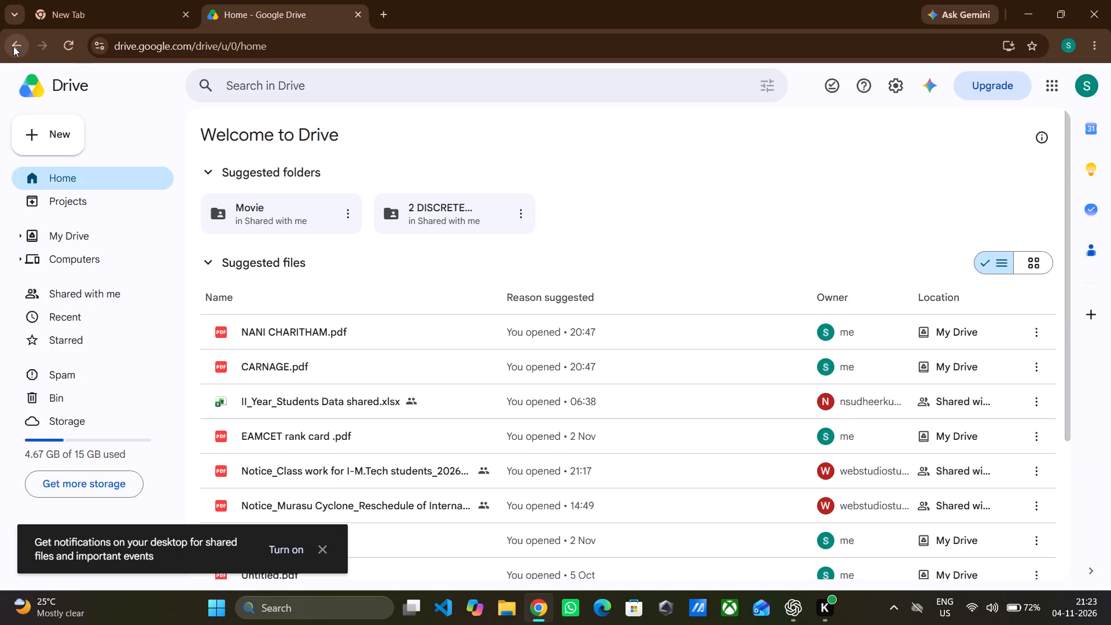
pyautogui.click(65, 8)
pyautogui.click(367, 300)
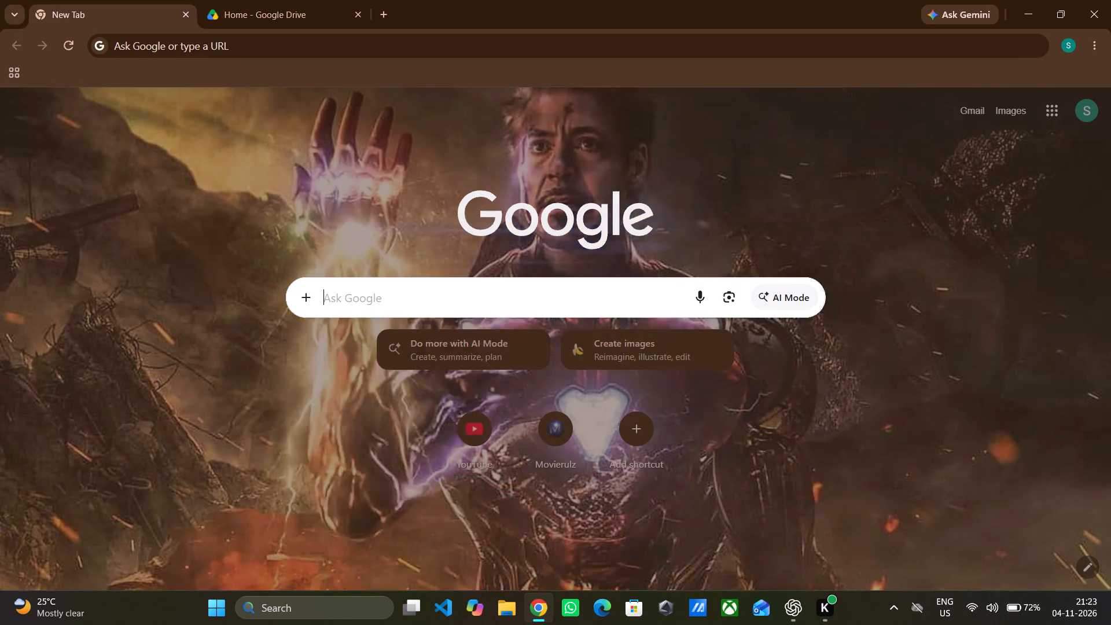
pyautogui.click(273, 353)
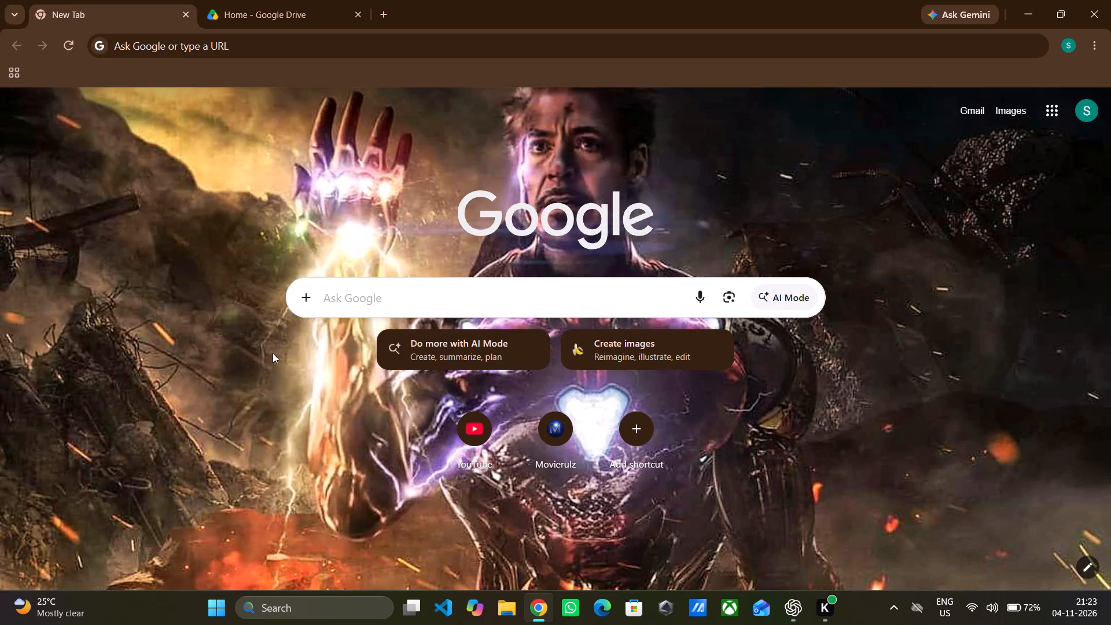
# Reopen the NANI CHARITHAM script on writerduet.com from the browsing history.
pyautogui.hotkey('ctrl', 'h')
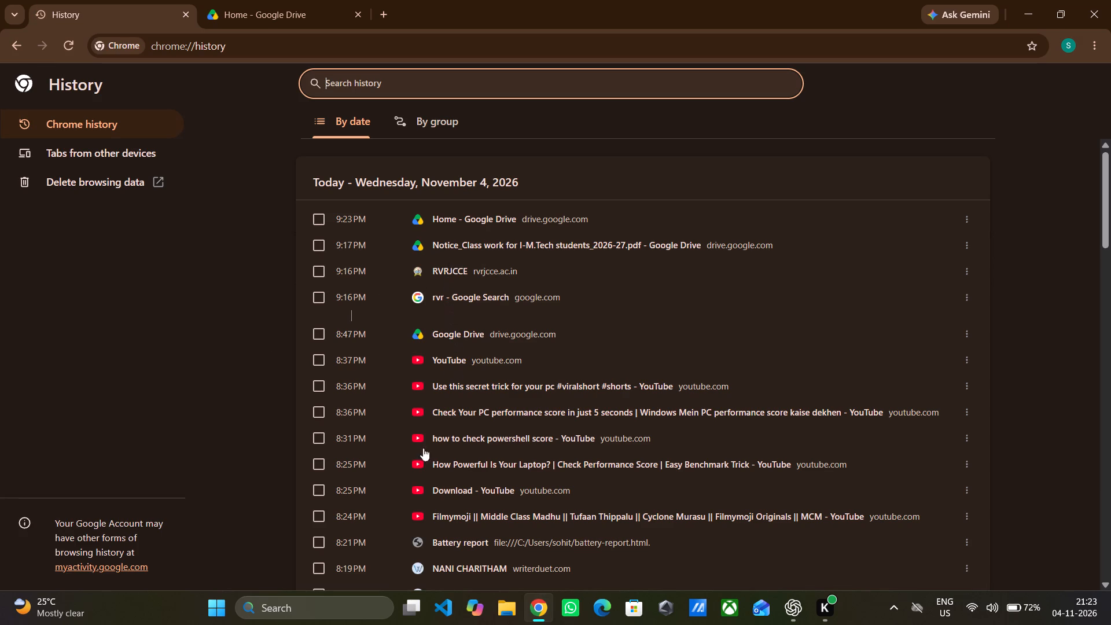
pyautogui.click(450, 566)
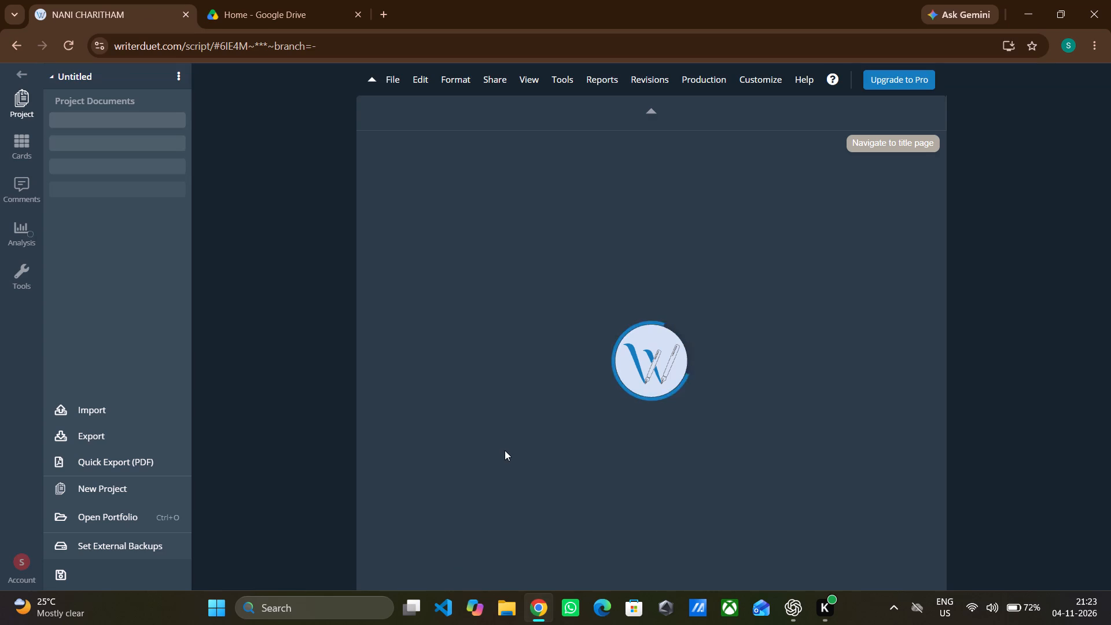
# Look through the reopened screenplay, from the ending back to the opening EXT.HOSTEL-DAY scene, to check the saved text.
pyautogui.scroll(-2, 505, 450)
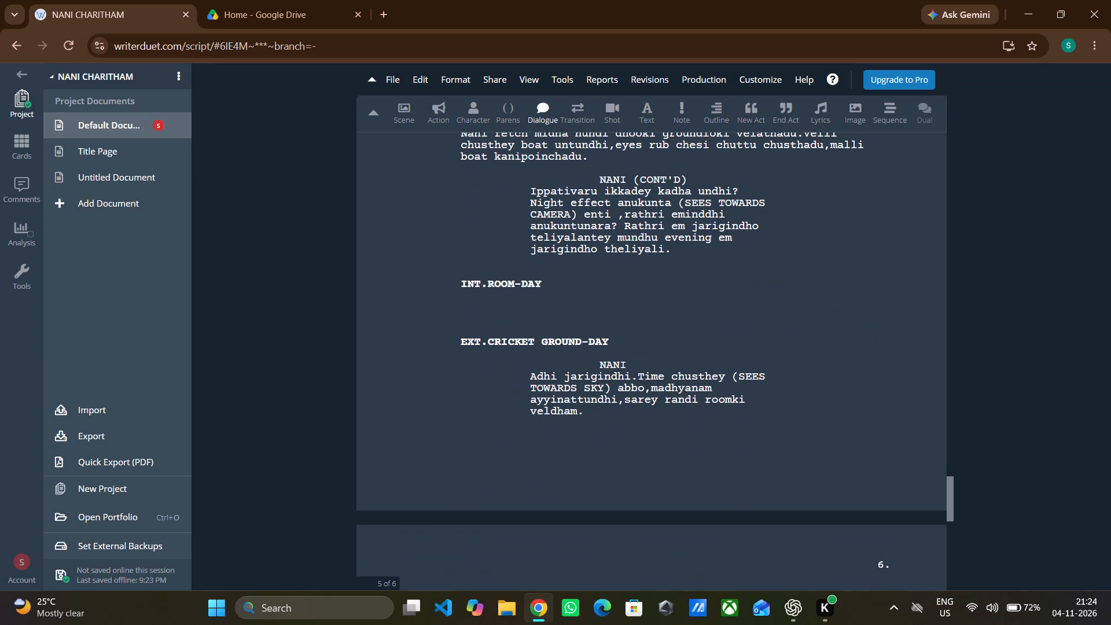
pyautogui.scroll(-1, 505, 450)
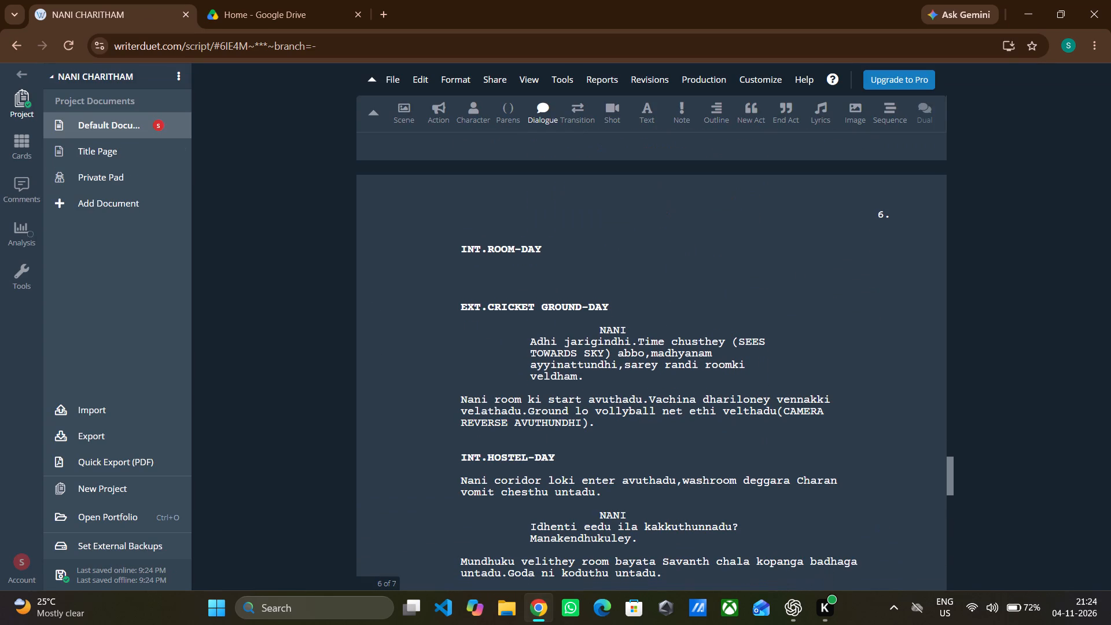
pyautogui.scroll(-3, 505, 450)
pyautogui.scroll(2, 505, 450)
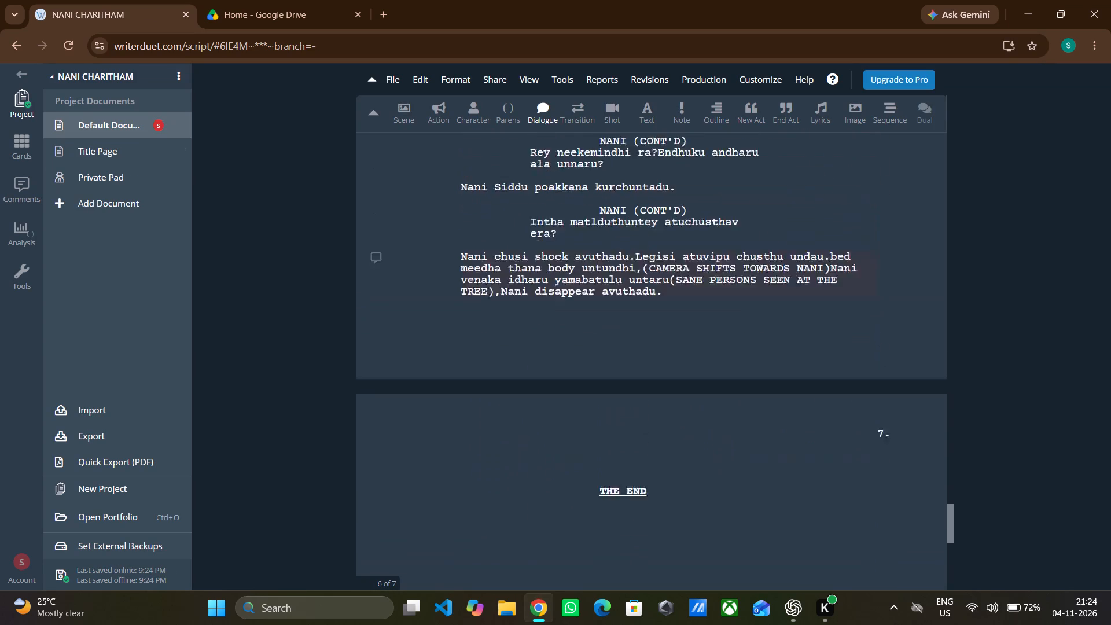
pyautogui.scroll(3, 505, 450)
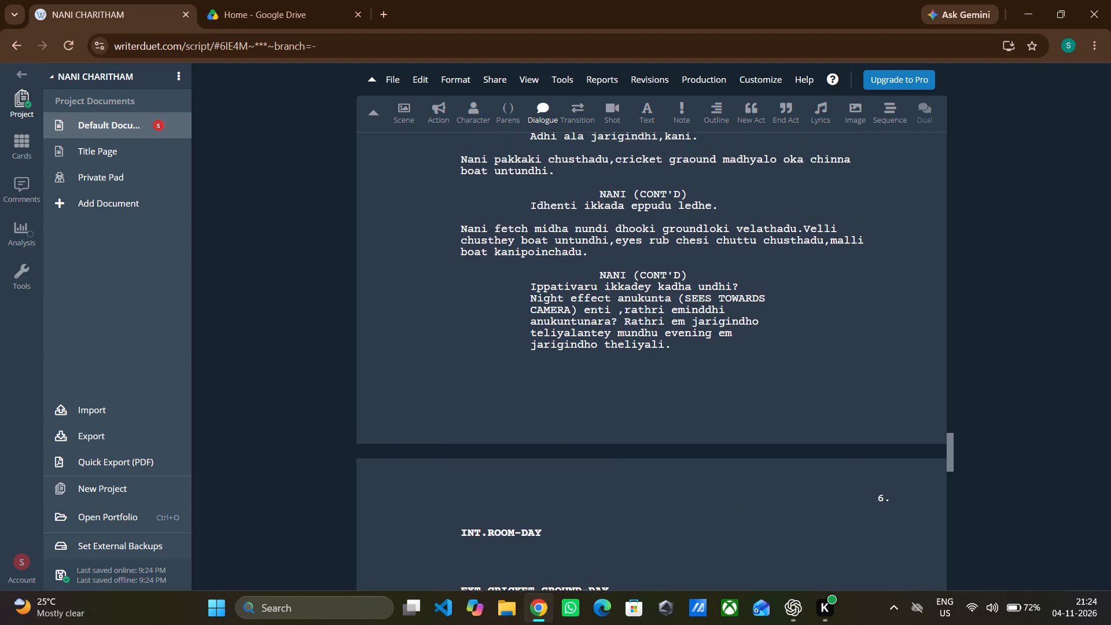
pyautogui.scroll(4, 505, 450)
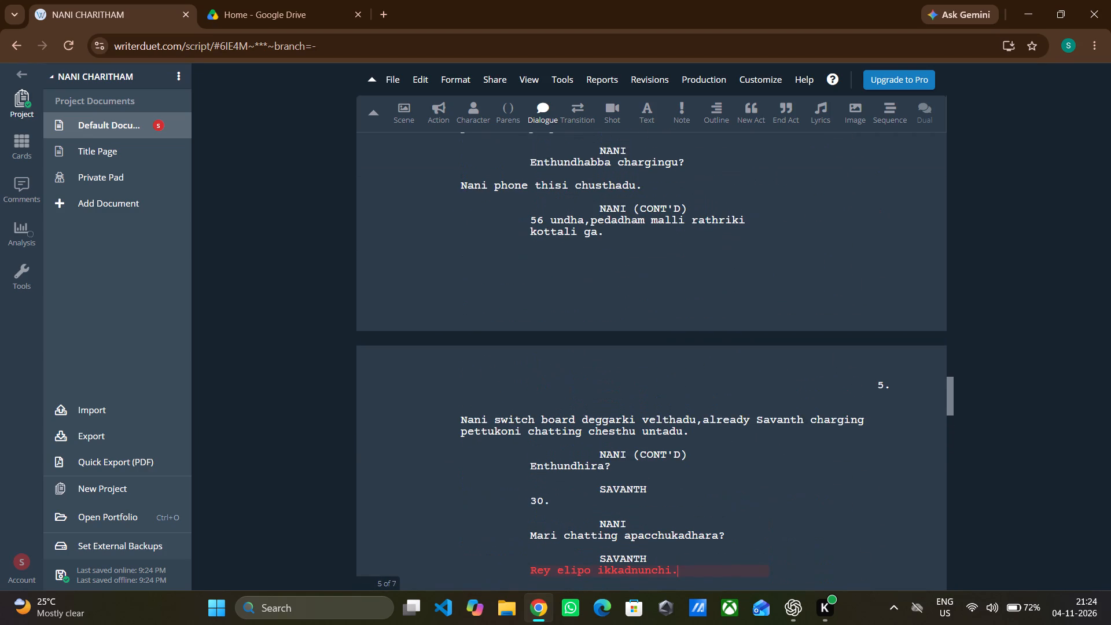
pyautogui.scroll(3, 505, 450)
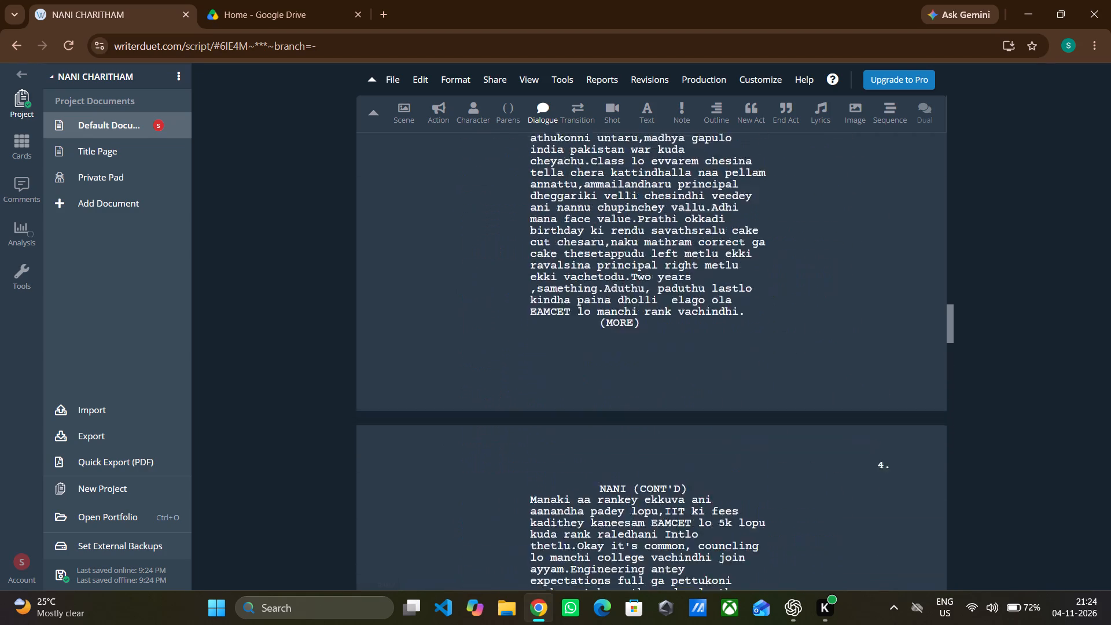
pyautogui.scroll(9, 505, 450)
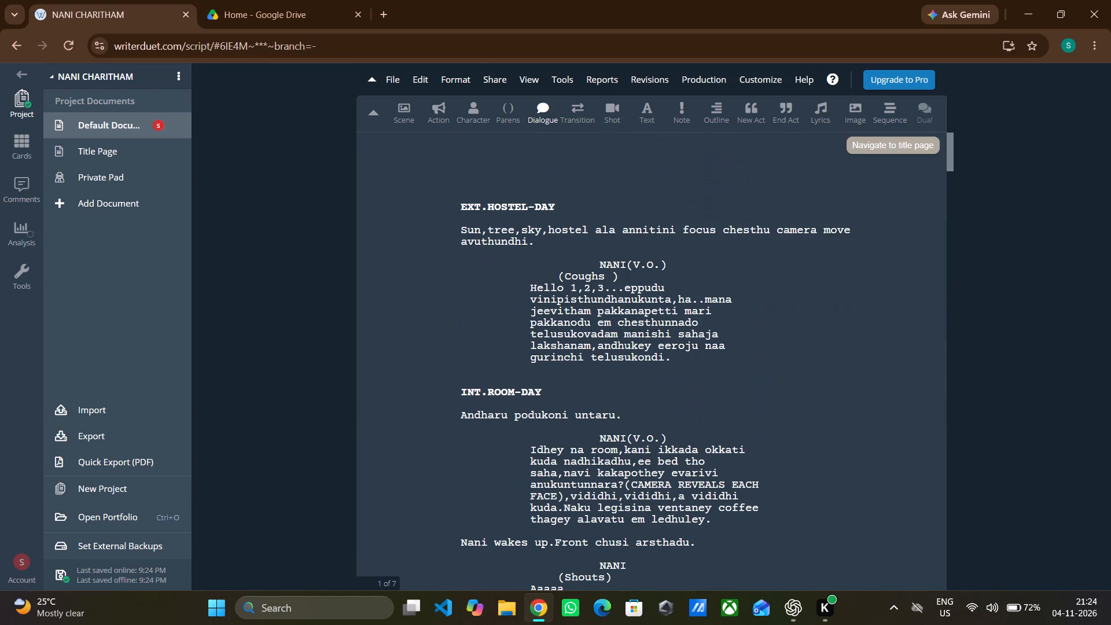
pyautogui.scroll(-1, 505, 450)
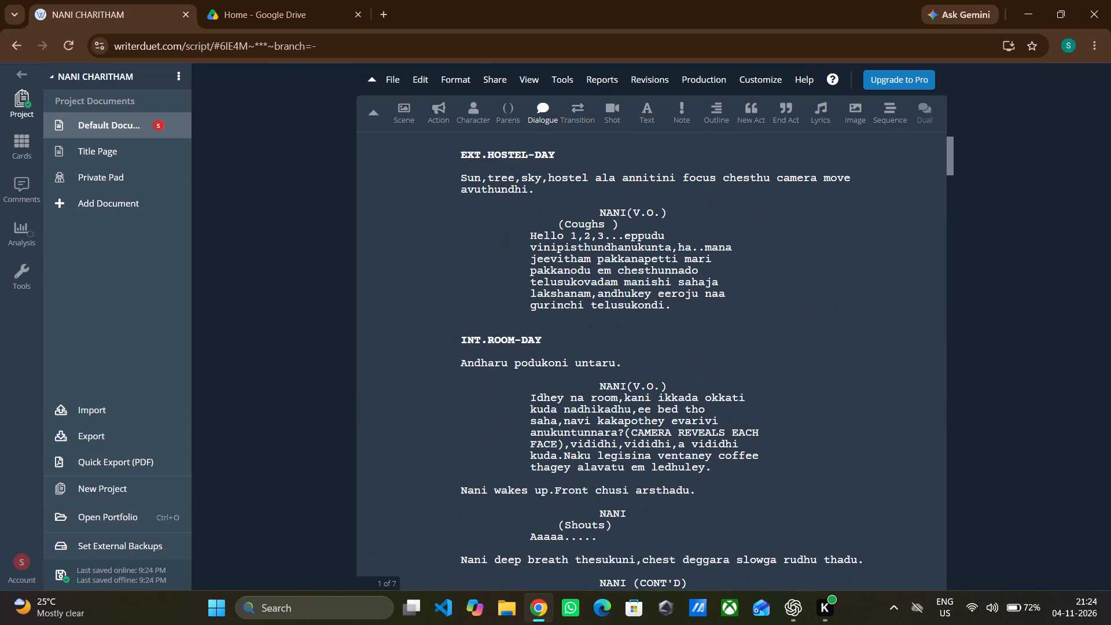
# Look through the screenplay from the opening EXT.HOSTEL-DAY scene to Nani and Savanth's charging scene on page 5.
pyautogui.scroll(-4, 505, 450)
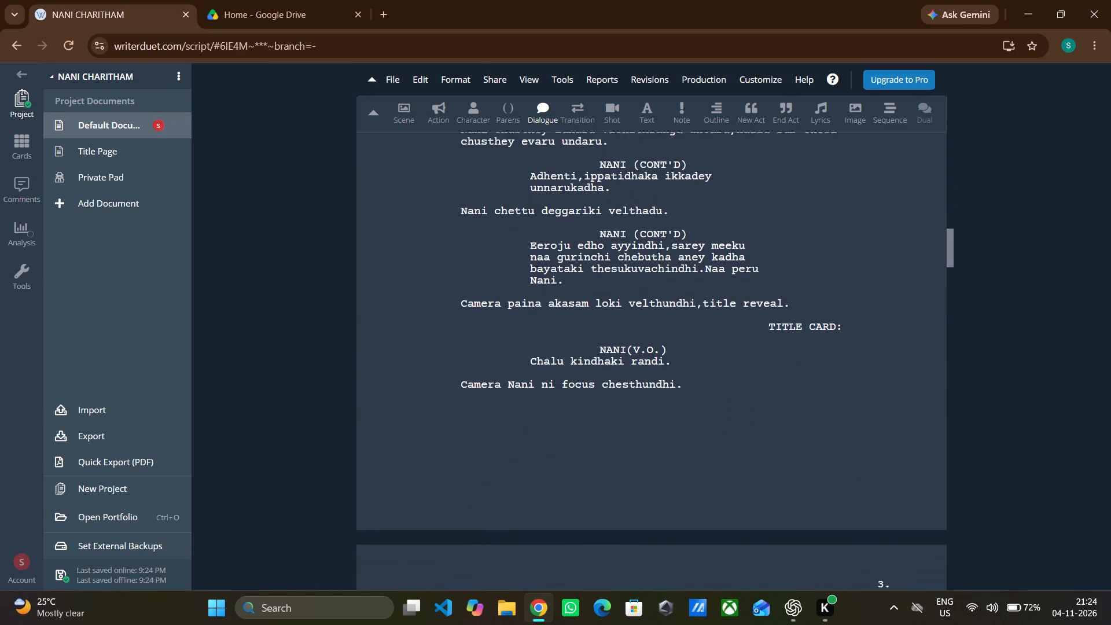
pyautogui.scroll(-4, 505, 450)
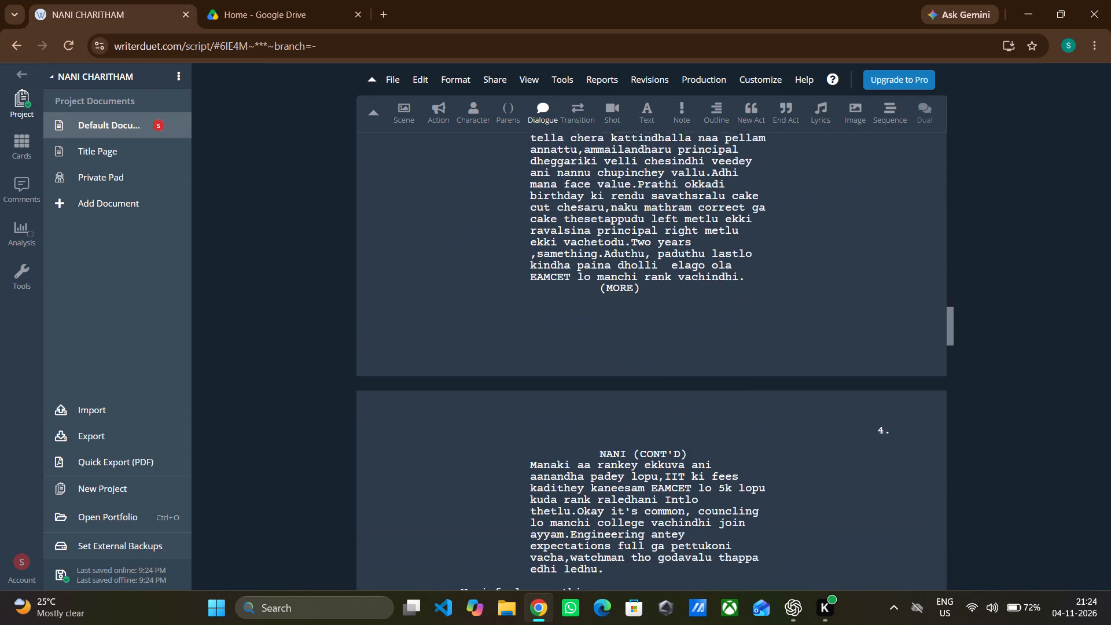
pyautogui.scroll(-3, 505, 450)
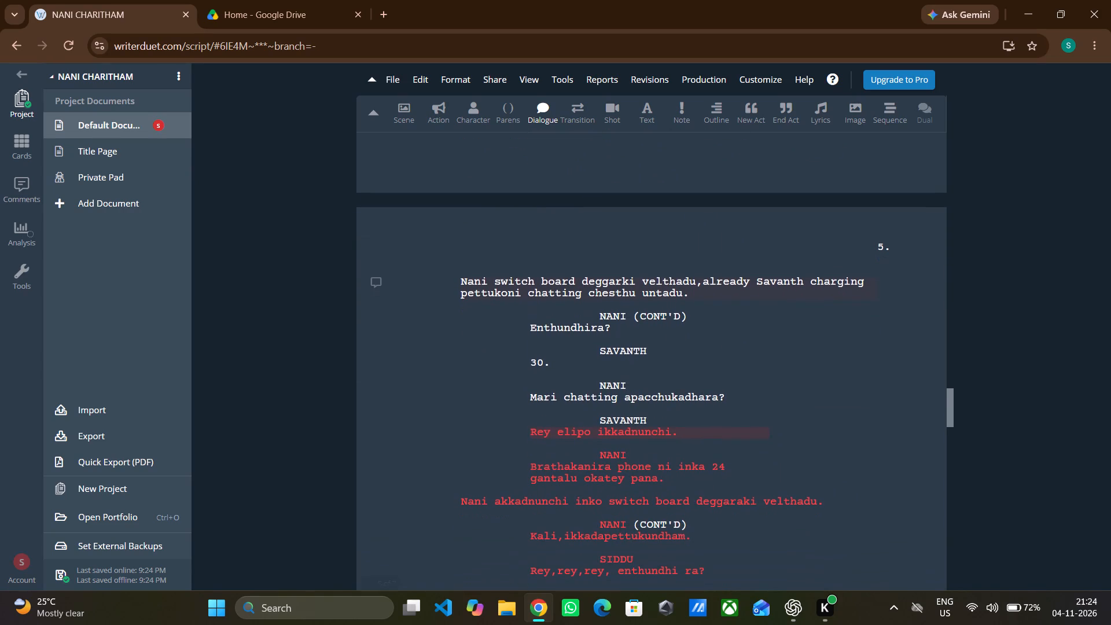
# Examine the red-coloured lines of the charging scene, from Savanth's "Rey elipo ikkadnunchi." to Nani's continued dialogue.
pyautogui.click(550, 436)
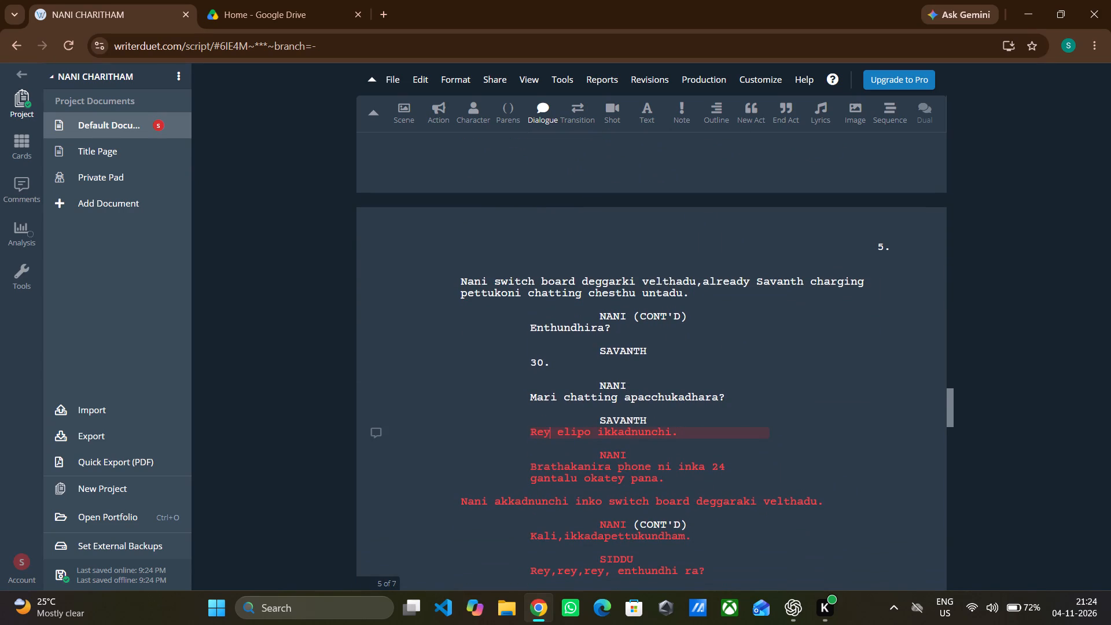
pyautogui.click(595, 469)
pyautogui.click(618, 450)
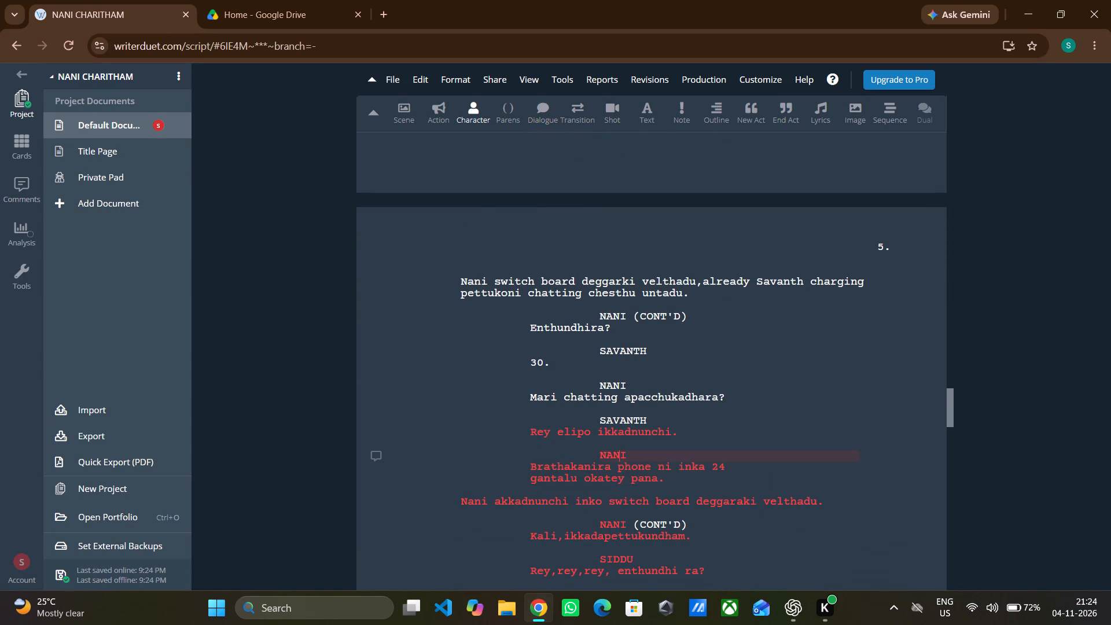
pyautogui.click(606, 524)
pyautogui.click(529, 430)
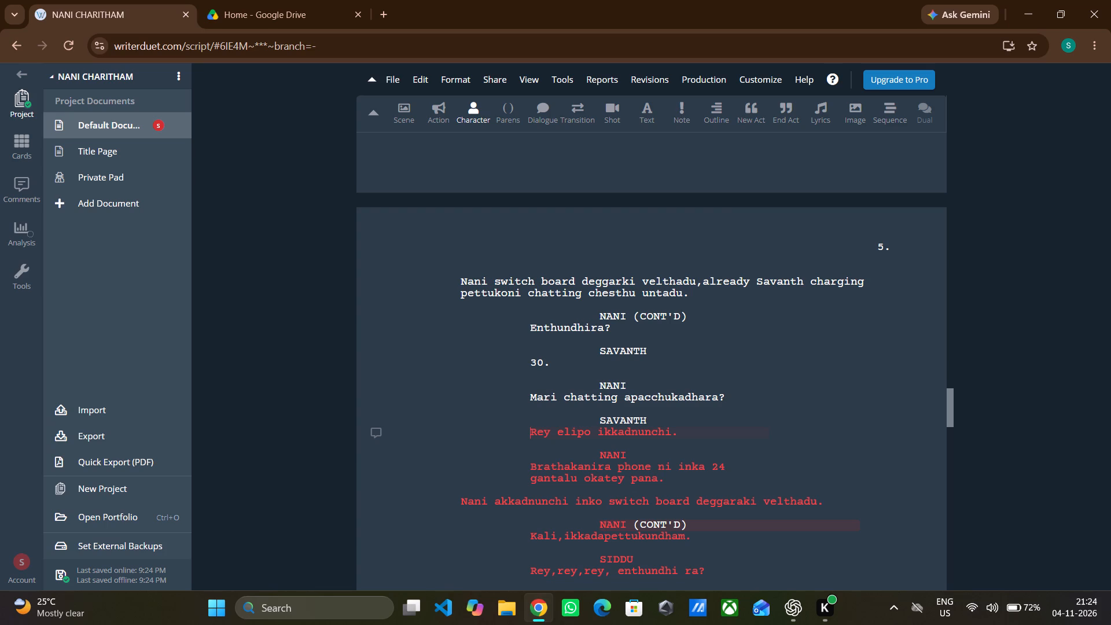
pyautogui.moveTo(529, 430); pyautogui.dragTo(553, 429)
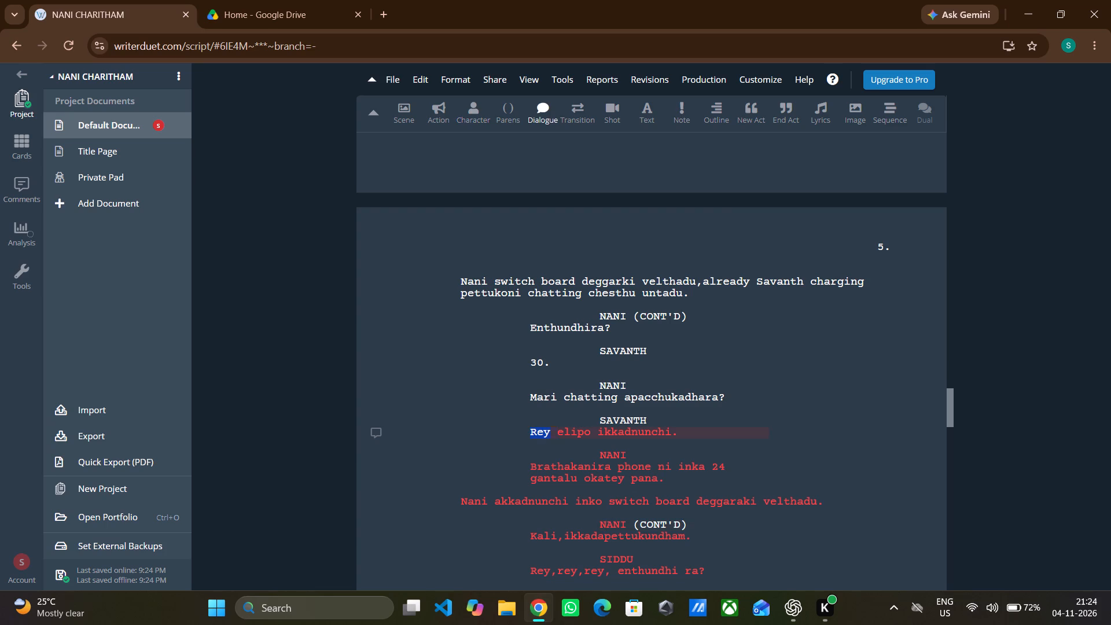
pyautogui.moveTo(553, 429); pyautogui.dragTo(687, 436)
pyautogui.click(687, 436)
# Add a NANI dialogue below Siddu's "Rey,rey,rey, enthundhi ra?" line reading "56.".
pyautogui.scroll(-2, 665, 489)
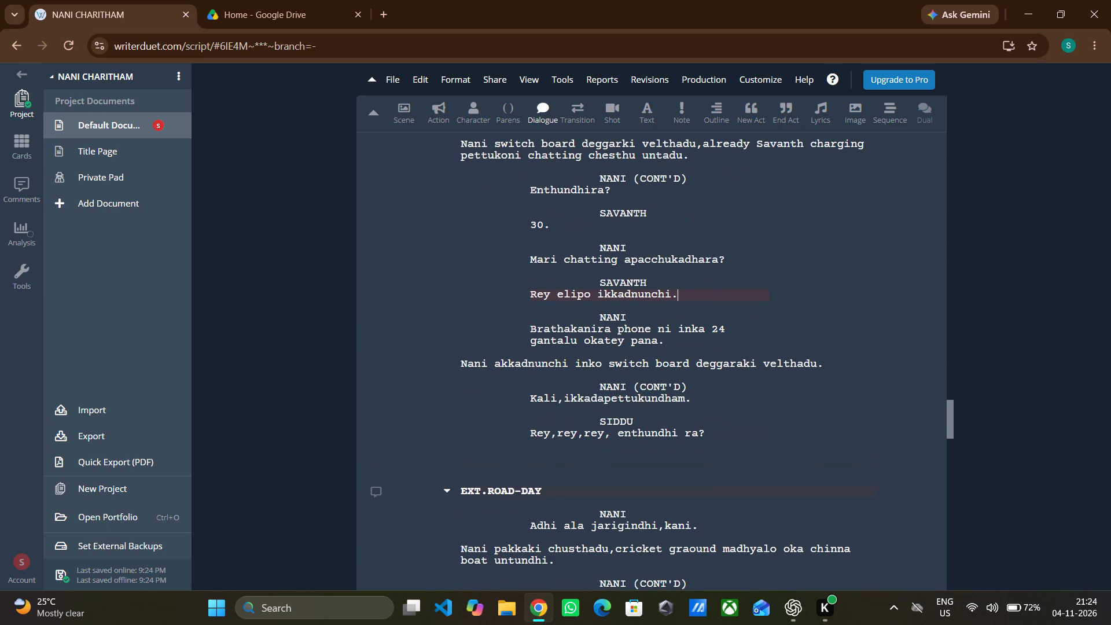
pyautogui.scroll(-1, 665, 489)
pyautogui.click(731, 415)
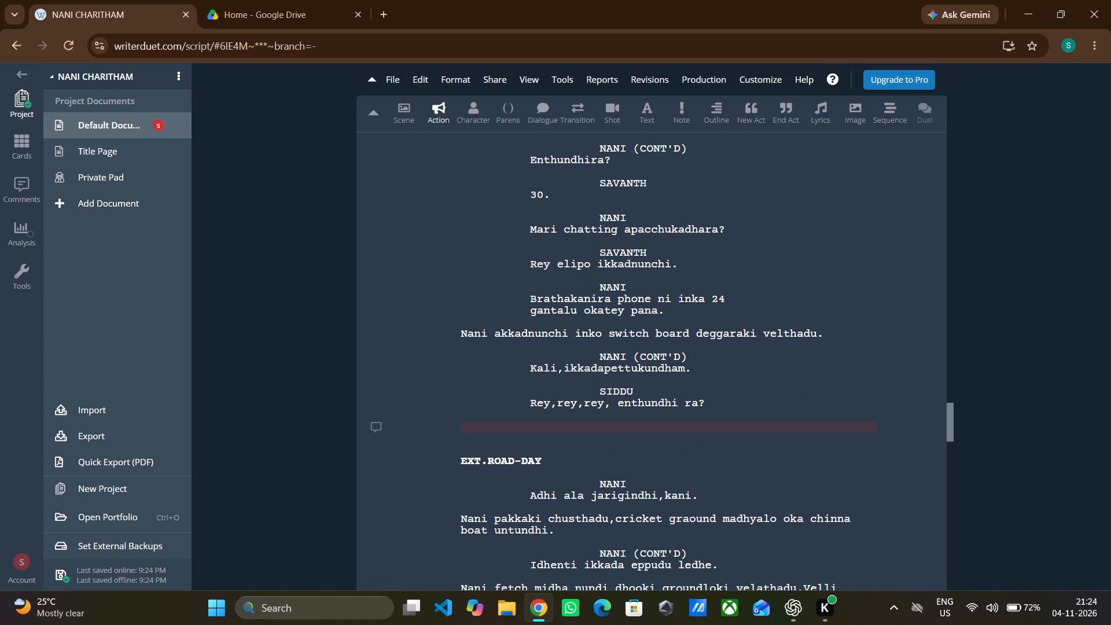
pyautogui.hotkey('ctrl', '3')
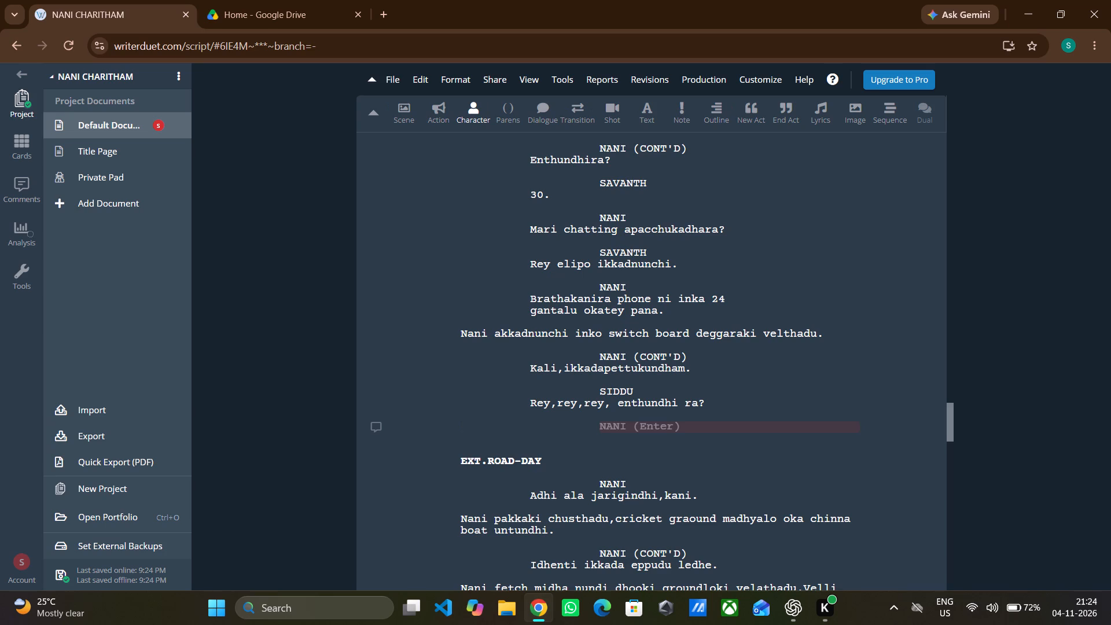
pyautogui.press('Return')
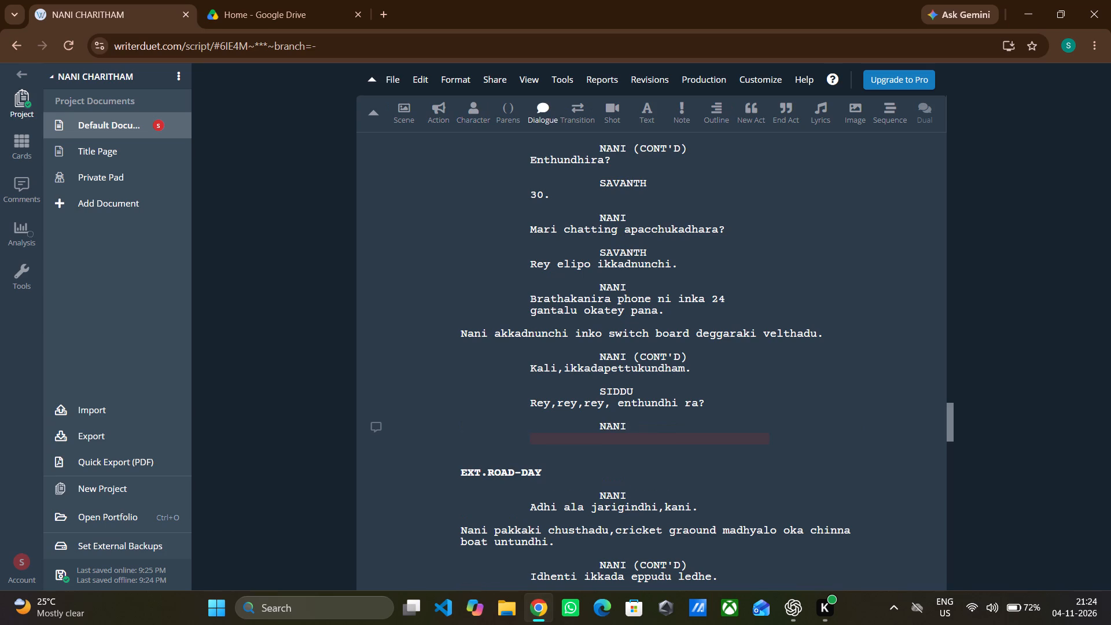
pyautogui.write('56')
pyautogui.press('.')
pyautogui.press('Return')
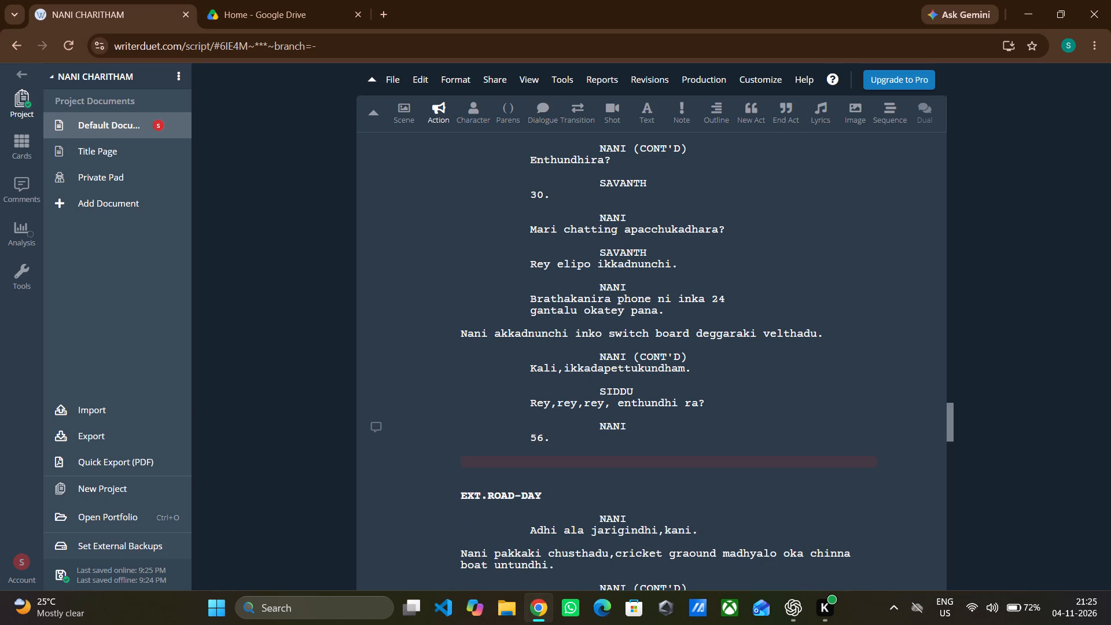
# Add a SIDDU dialogue below Nani's "56." line reading "Nadhi 12 ey undhi nenu pettukunta.".
pyautogui.hotkey('ctrl', '3')
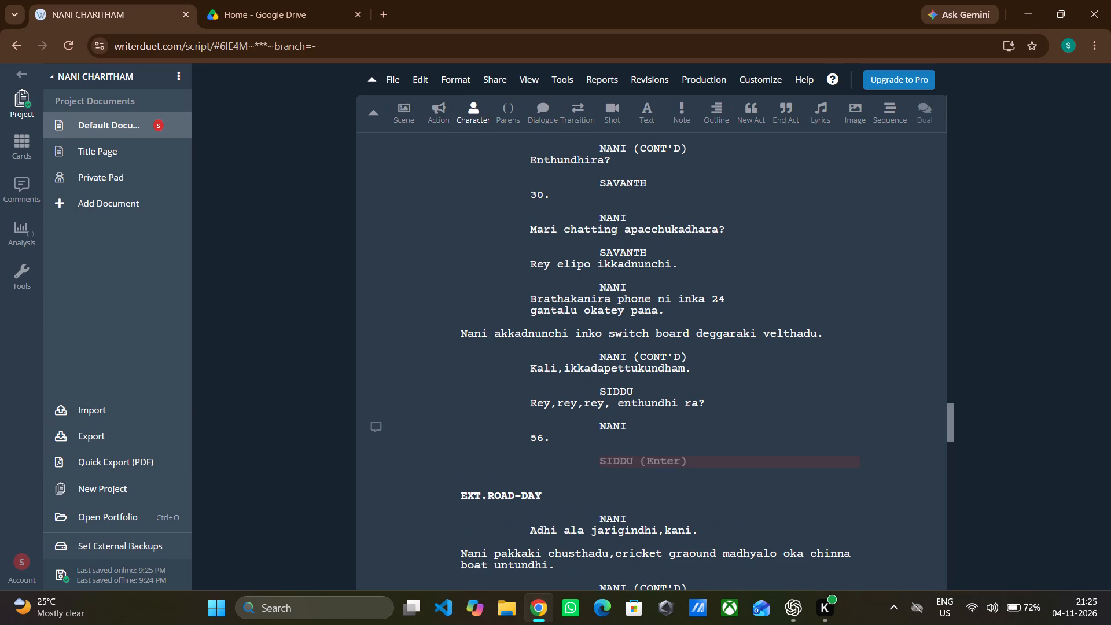
pyautogui.press('Return')
pyautogui.write('nadhi')
pyautogui.press('space')
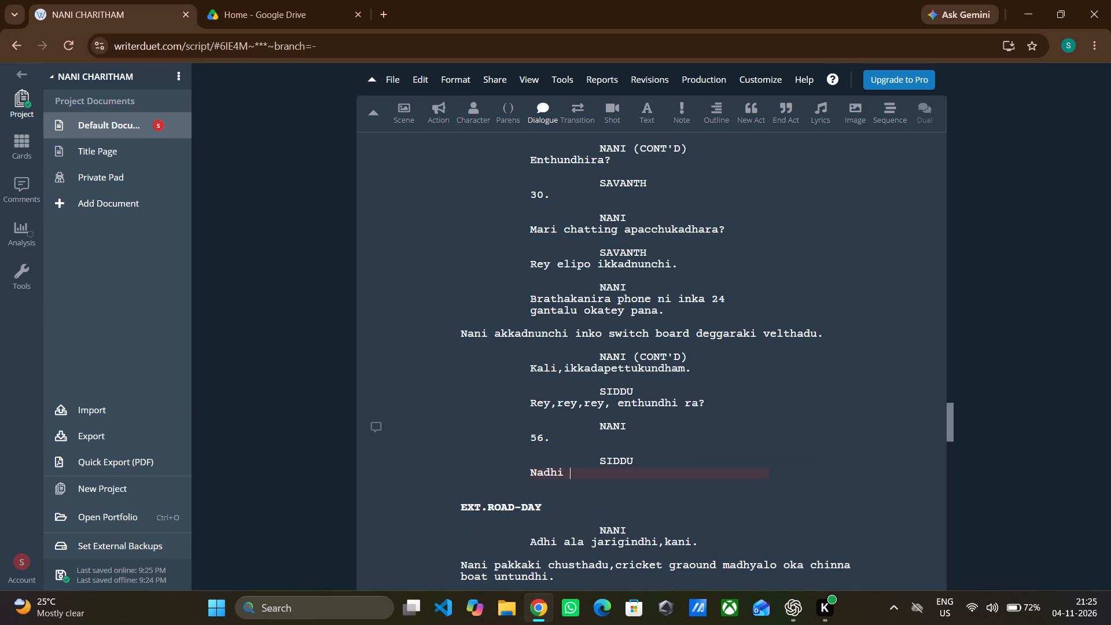
pyautogui.write('12')
pyautogui.press('space')
pyautogui.write('ey undhi')
pyautogui.press('space')
pyautogui.write('nenu')
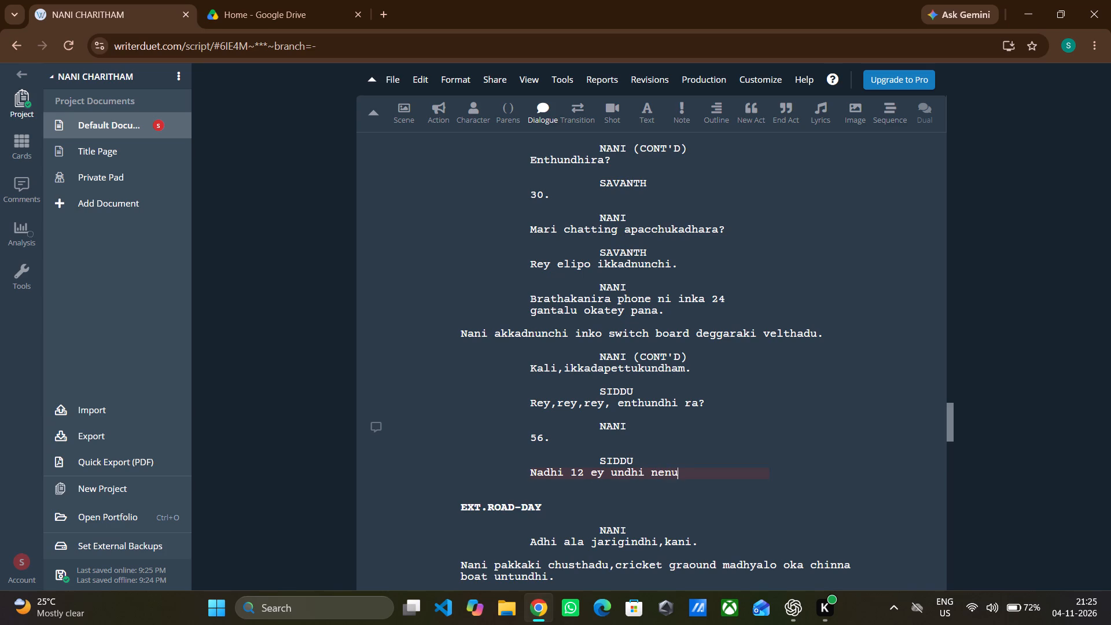
pyautogui.press('space')
pyautogui.press('o')
pyautogui.press('BackSpace')
pyautogui.write('pettukunta')
pyautogui.press('.')
pyautogui.press('Return')
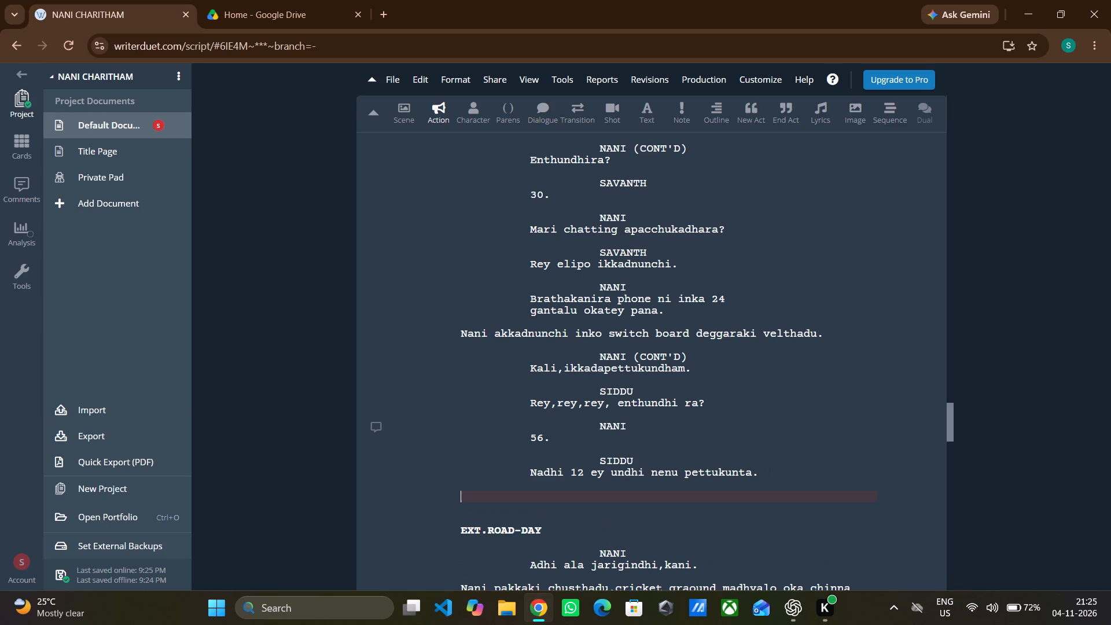
# Add a NANI dialogue in reply to Siddu reading "Pettuko manadhi 56 undhi.".
pyautogui.hotkey('ctrl', '3')
pyautogui.press('Return')
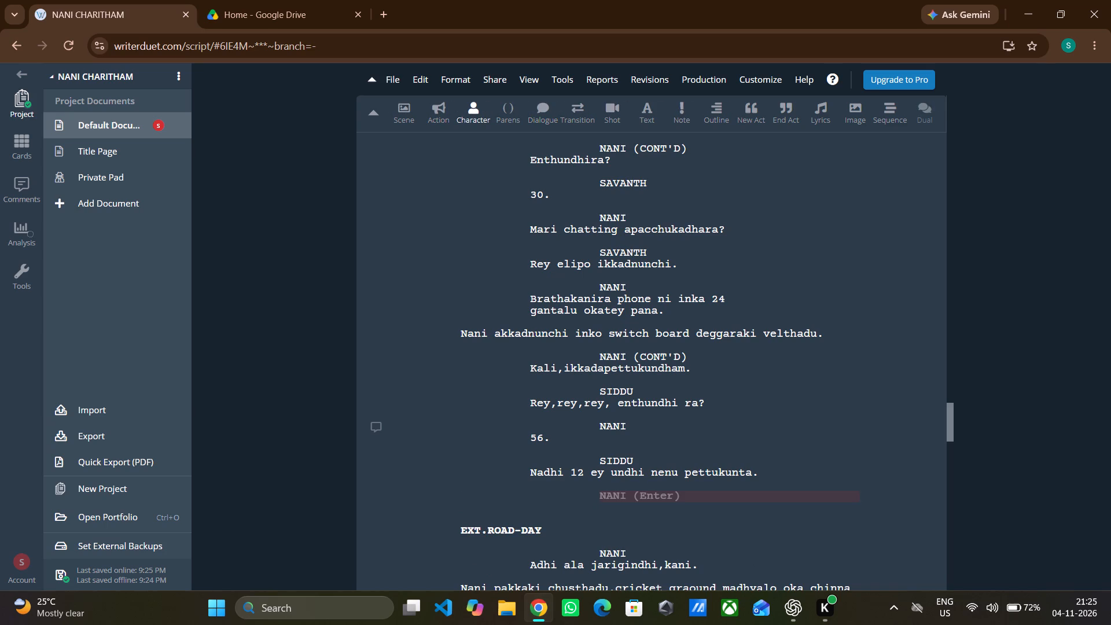
pyautogui.write('pettuko')
pyautogui.press('space')
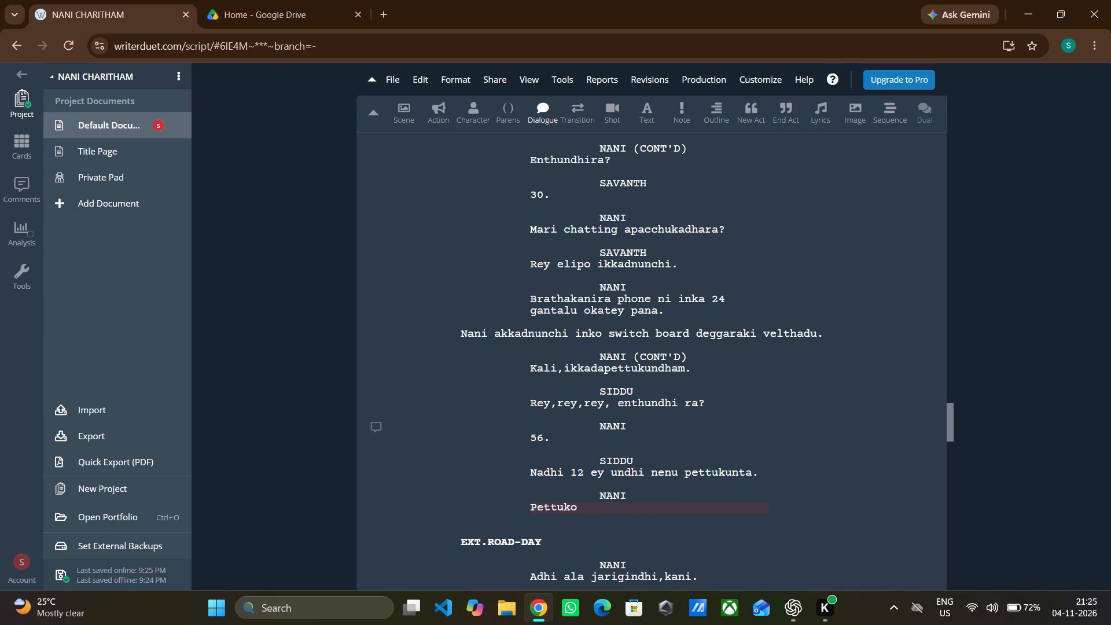
pyautogui.write('manadhi')
pyautogui.press('space')
pyautogui.write('56 undhi.')
pyautogui.press('Return')
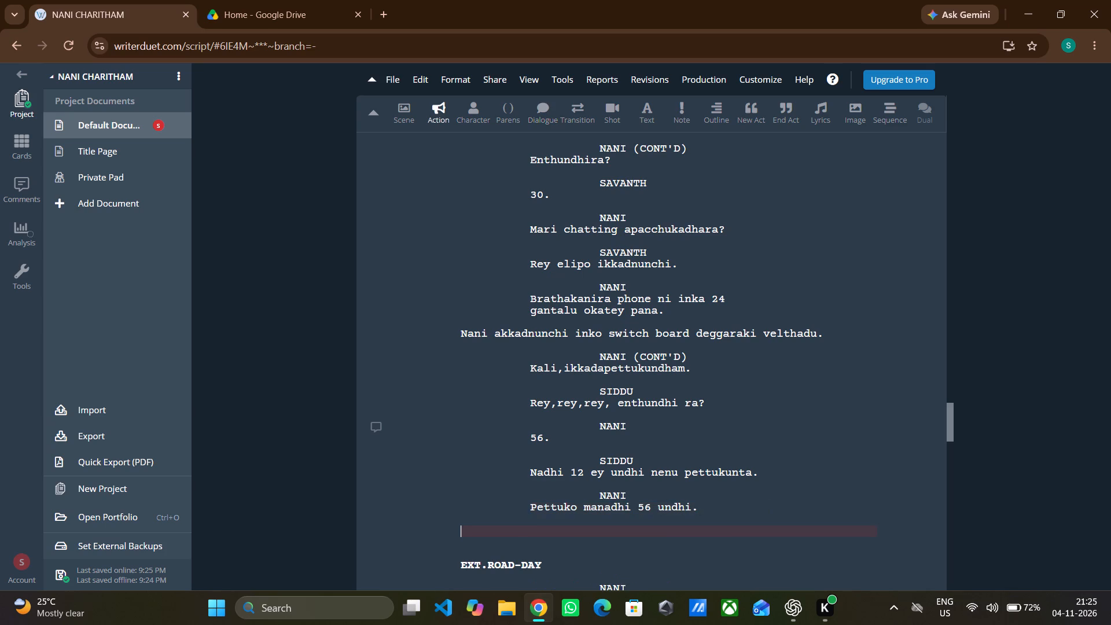
# Write an action line below Nani's reply reading "Nani malli chusthadu ee sari 17 untundhi.".
pyautogui.write('nani')
pyautogui.press('space')
pyautogui.write('malli')
pyautogui.press('space')
pyautogui.write('chusthadu ee sari')
pyautogui.press('space')
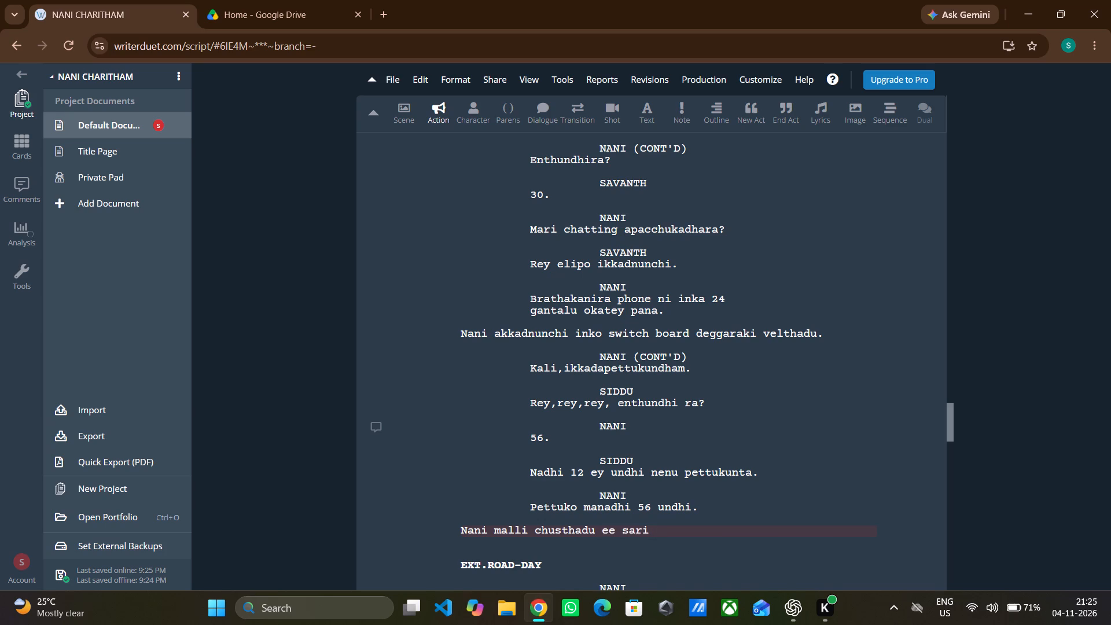
pyautogui.write('17 un')
pyautogui.write('tundhi.')
pyautogui.press('Return')
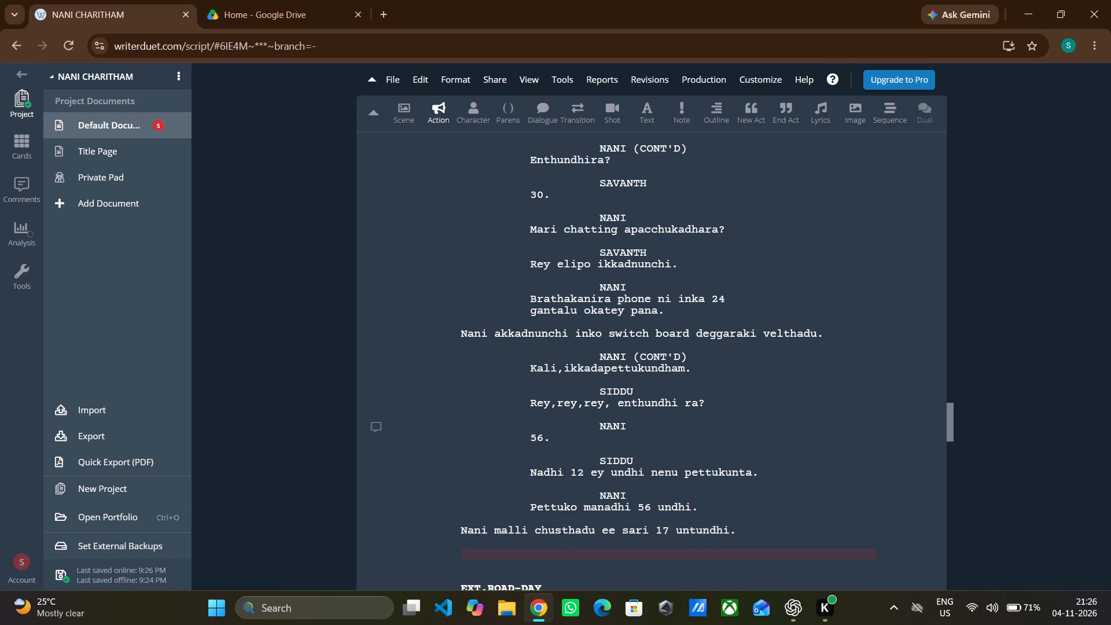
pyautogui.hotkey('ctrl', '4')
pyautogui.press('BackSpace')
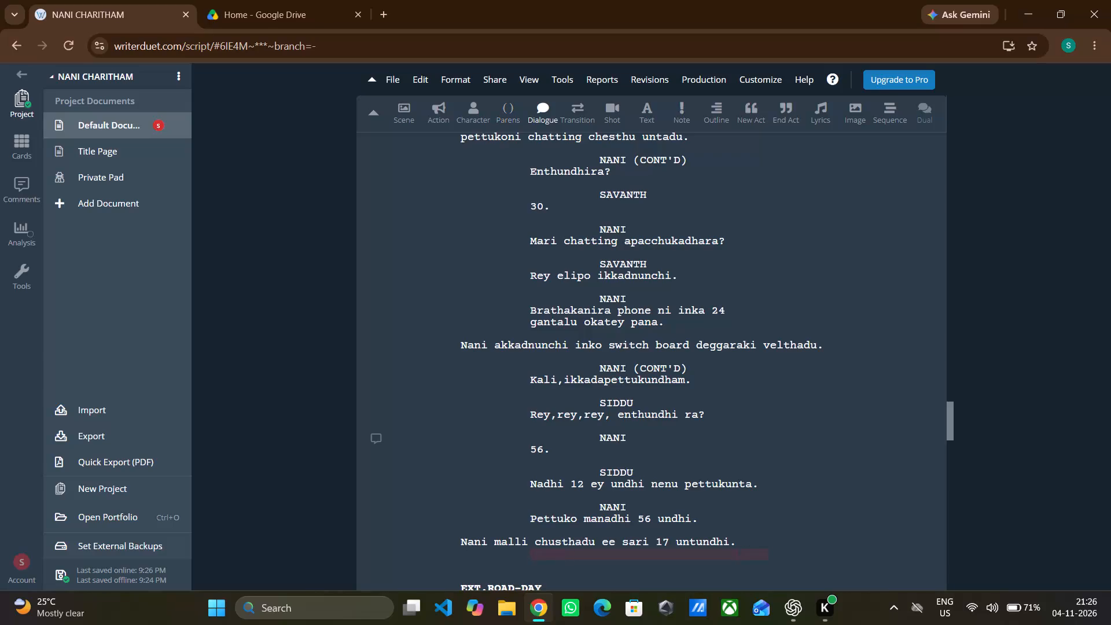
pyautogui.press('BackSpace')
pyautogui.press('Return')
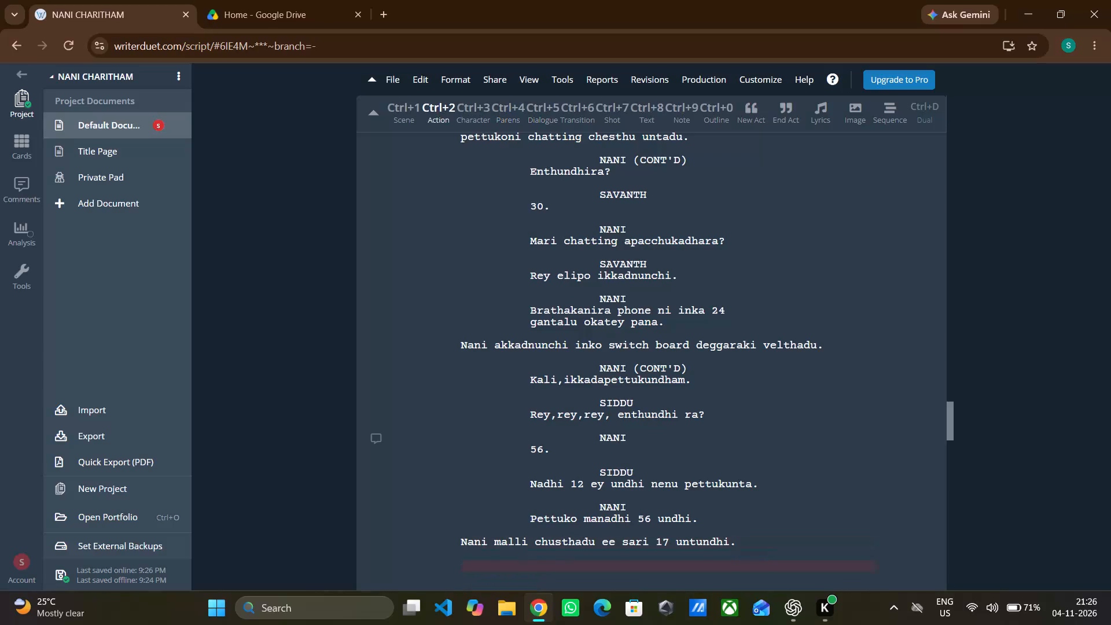
# Add a NANI dialogue below the "ee sari 17 untundhi" action line reading "Entra 17 ki padipoyindhi,aagu nenu peetukunta.".
pyautogui.hotkey('ctrl', '3')
pyautogui.press('n')
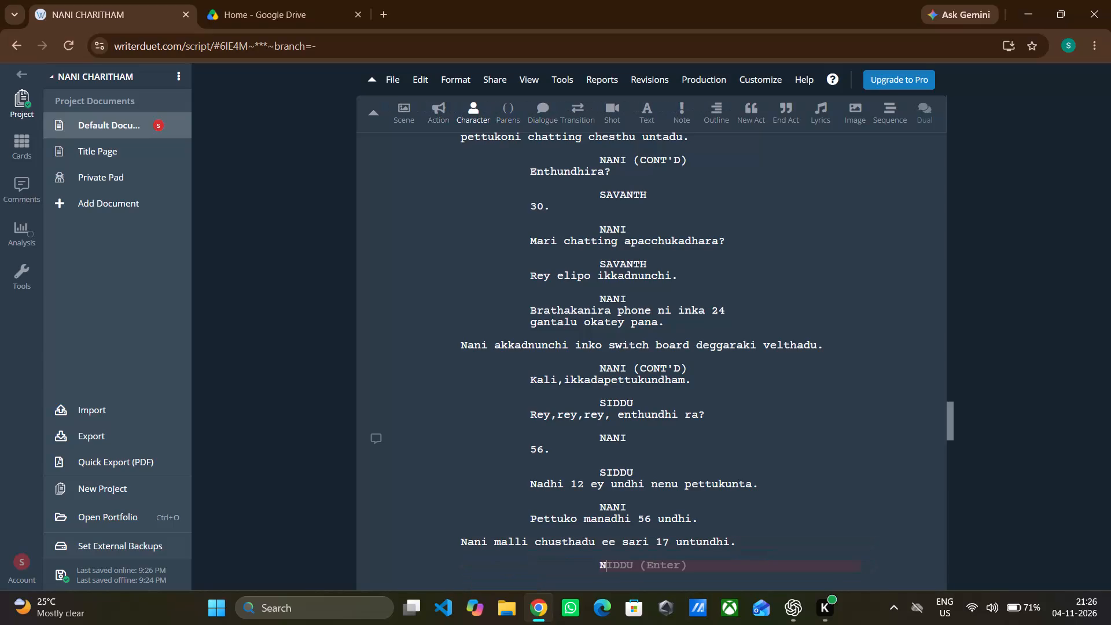
pyautogui.press('Return')
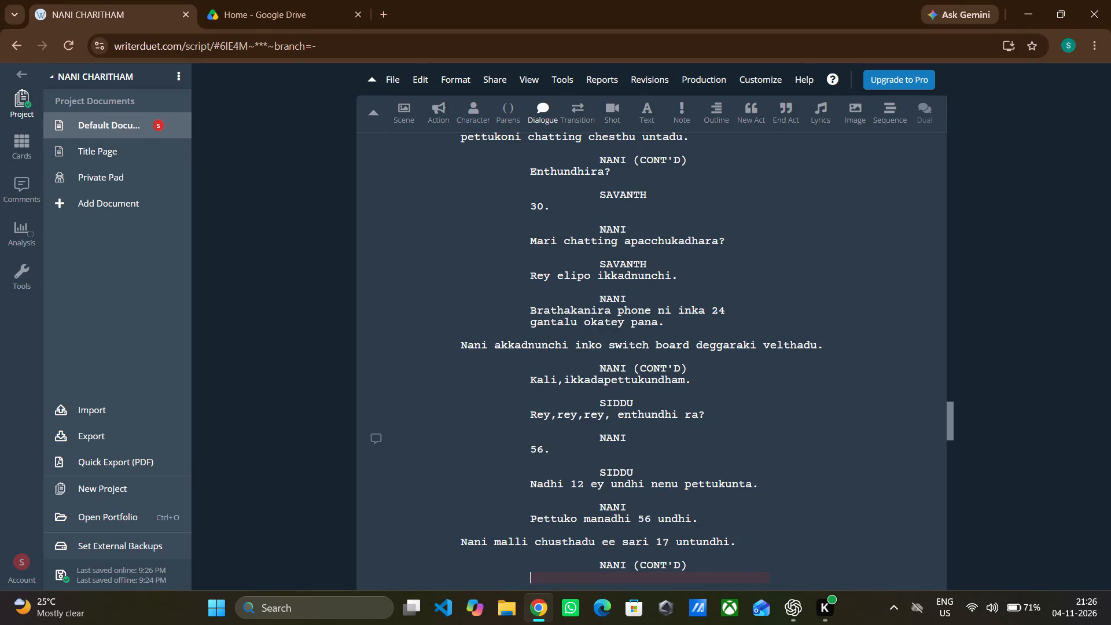
pyautogui.write('entra')
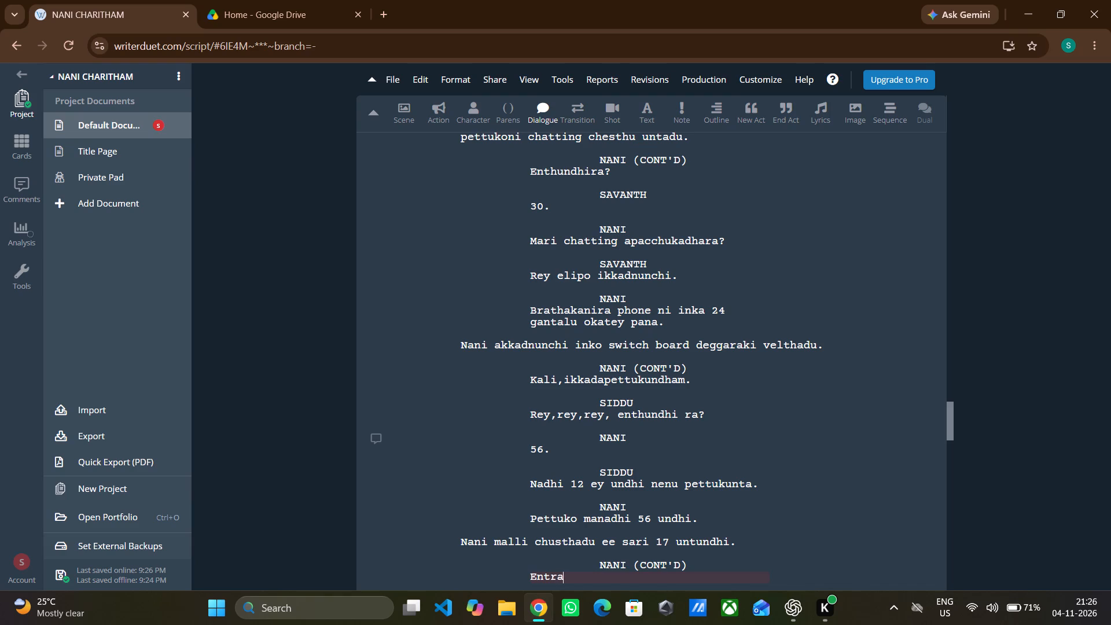
pyautogui.press('space')
pyautogui.write('17 ki padipo')
pyautogui.write('yindhi')
pyautogui.press(',')
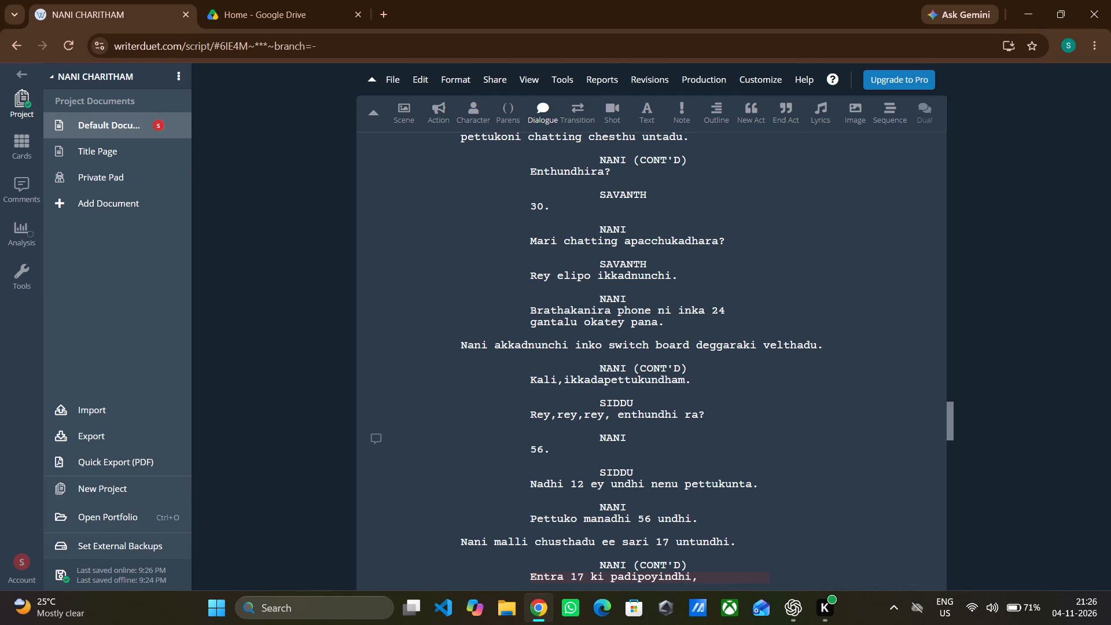
pyautogui.write('aagu nenu peetuki')
pyautogui.press('BackSpace')
pyautogui.write('unta')
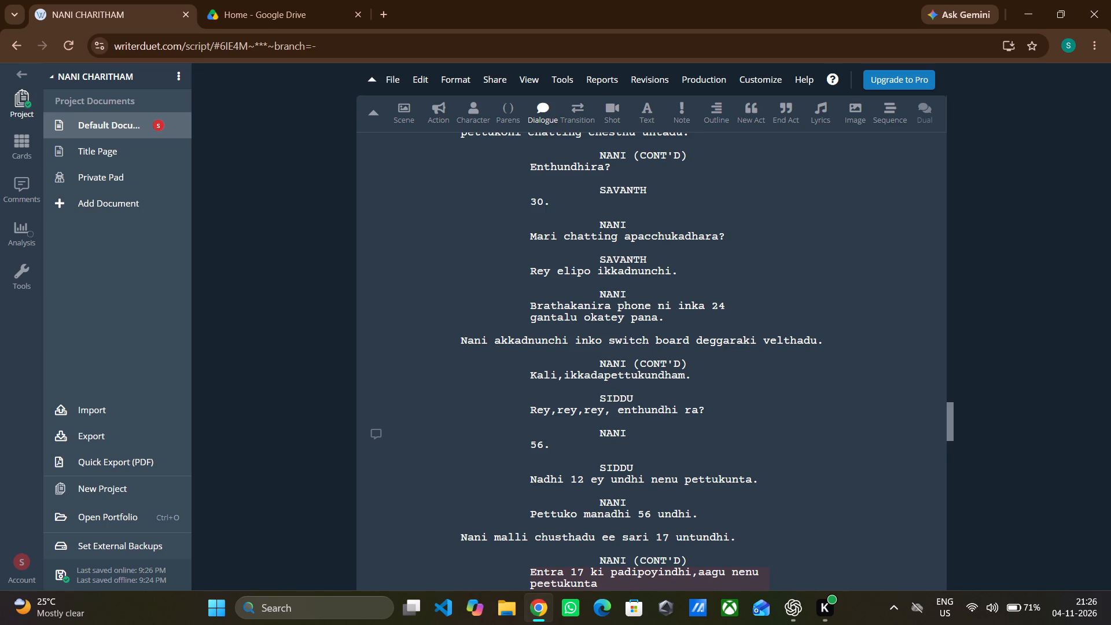
pyautogui.press('.')
pyautogui.press('Return')
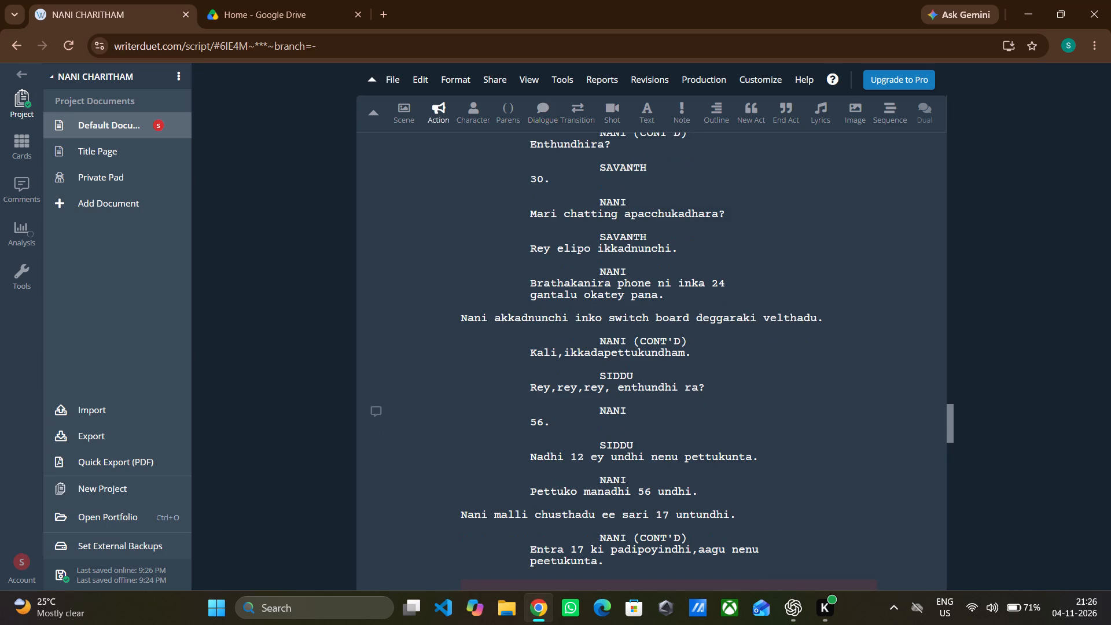
# Add a SIDDU dialogue in reply to Nani reading "Rey nadhi 12 undi nenu pettukunta.".
pyautogui.hotkey('ctrl', '3')
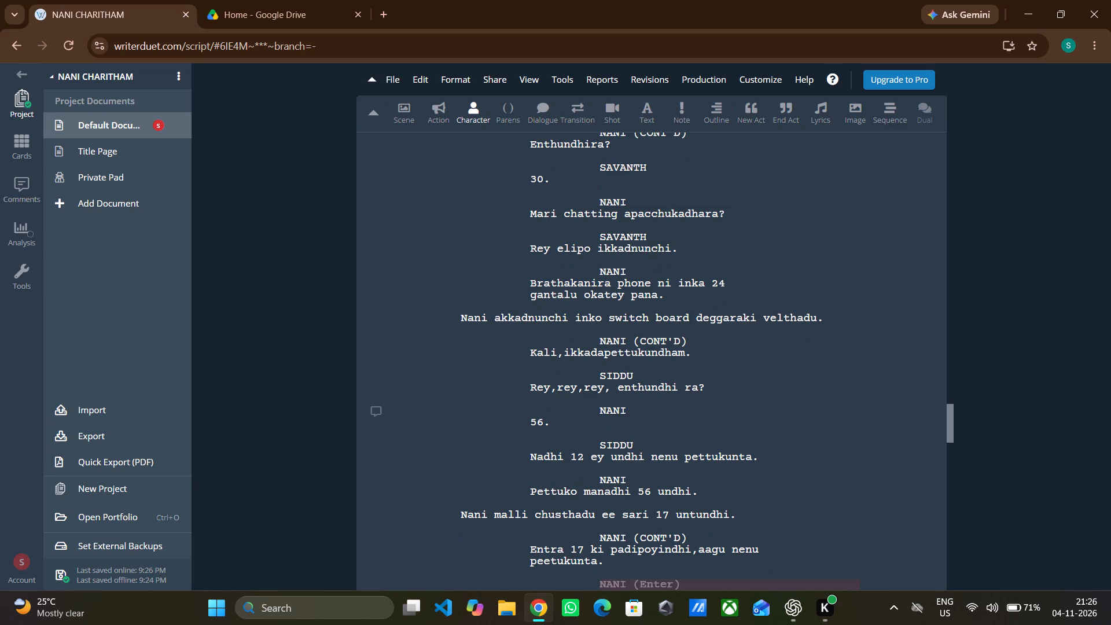
pyautogui.press('s')
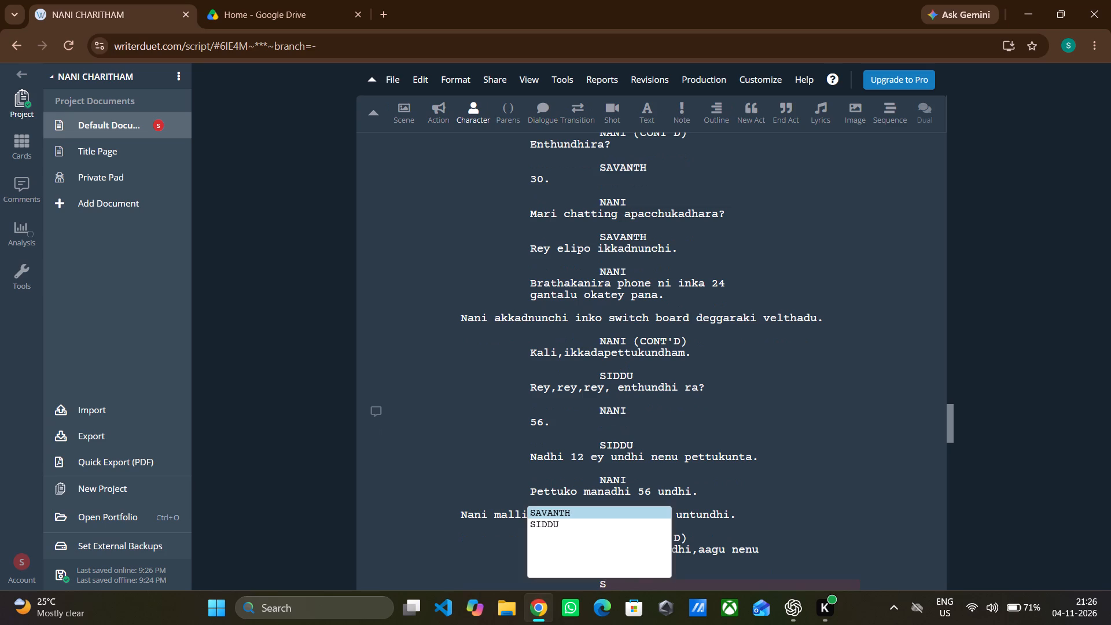
pyautogui.press('Down')
pyautogui.press('Return')
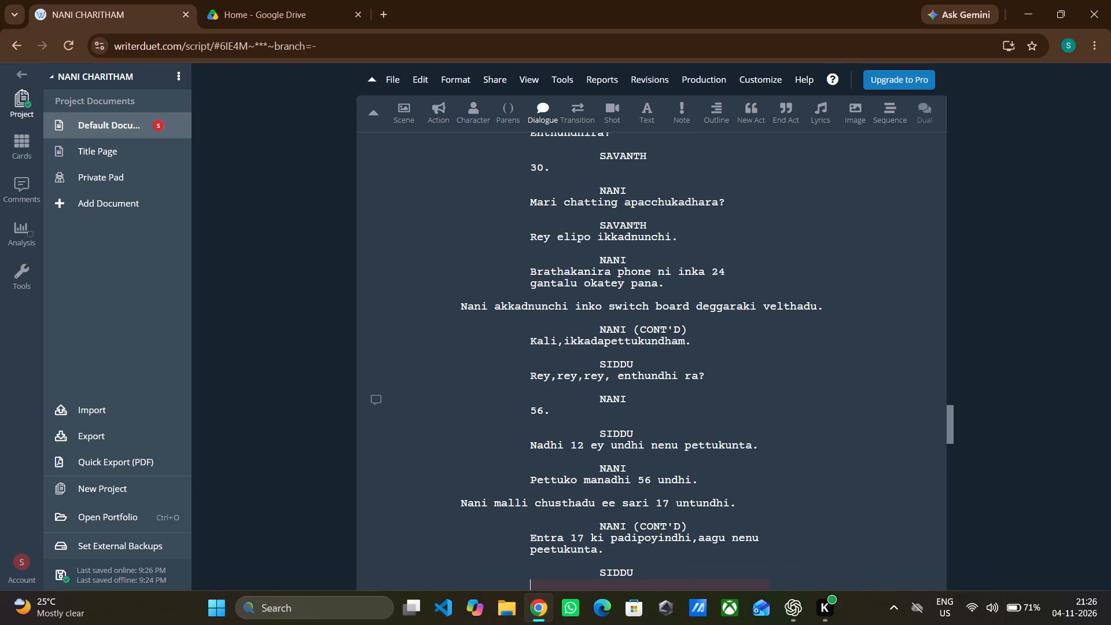
pyautogui.write('rey nadhi 12 un')
pyautogui.write('di nenu pett')
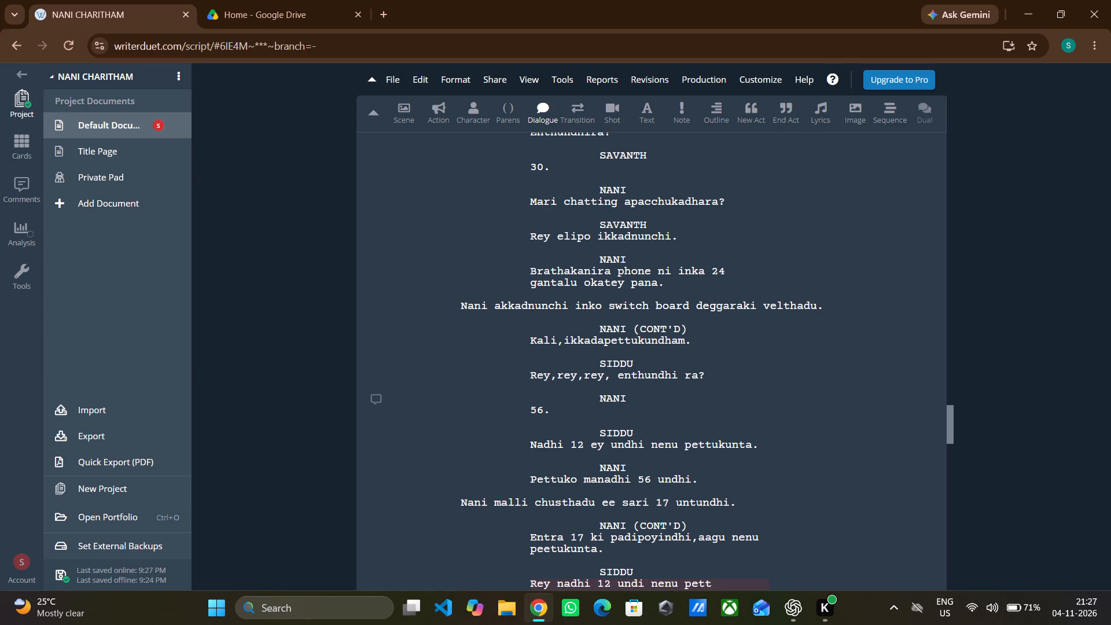
pyautogui.press('BackSpace')
pyautogui.write('tukunta')
pyautogui.press('.')
pyautogui.press('Return')
# Add a NANI dialogue in reply to Siddu reading "Sarley akkada inkoti undhiga akkada pettukuntaley.".
pyautogui.hotkey('ctrl', '3')
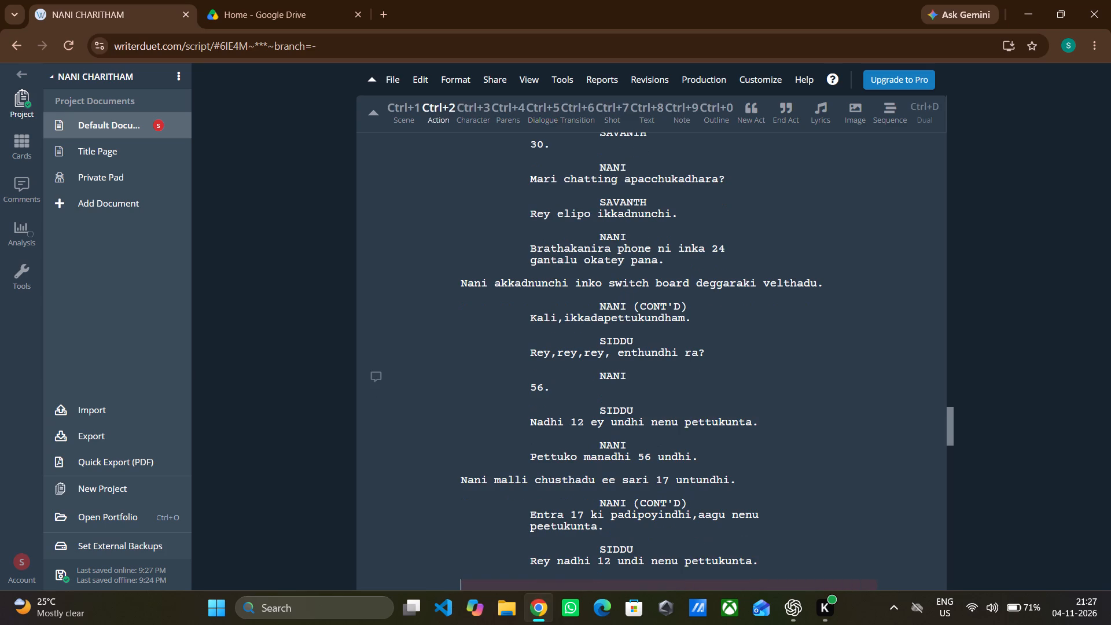
pyautogui.press('Return')
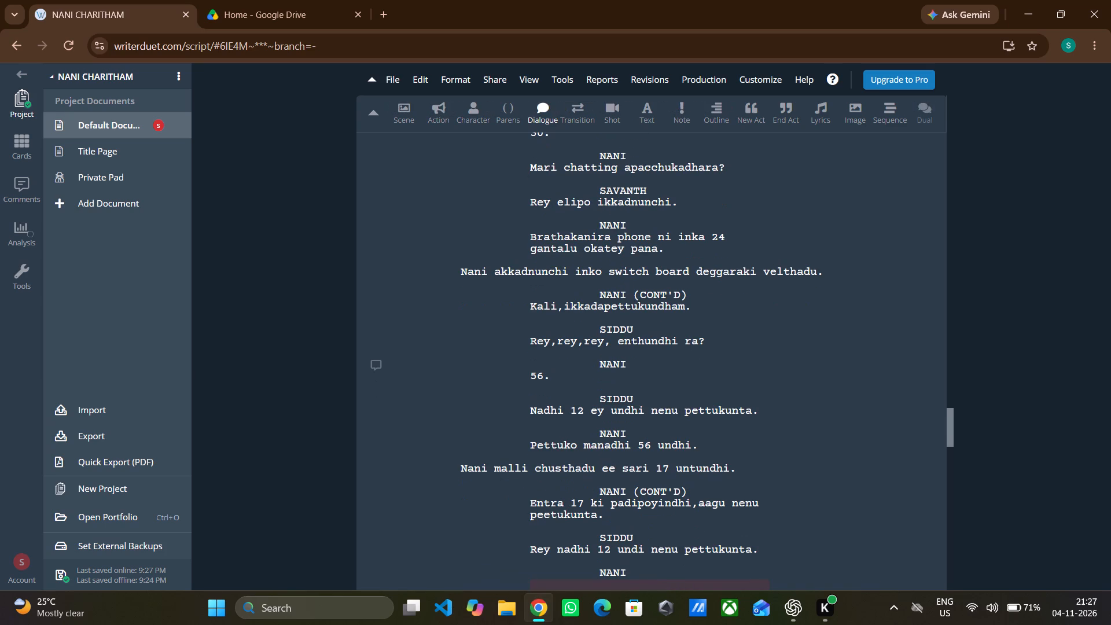
pyautogui.write('sarley')
pyautogui.press('space')
pyautogui.write('akkada inkoti undhiga akkk')
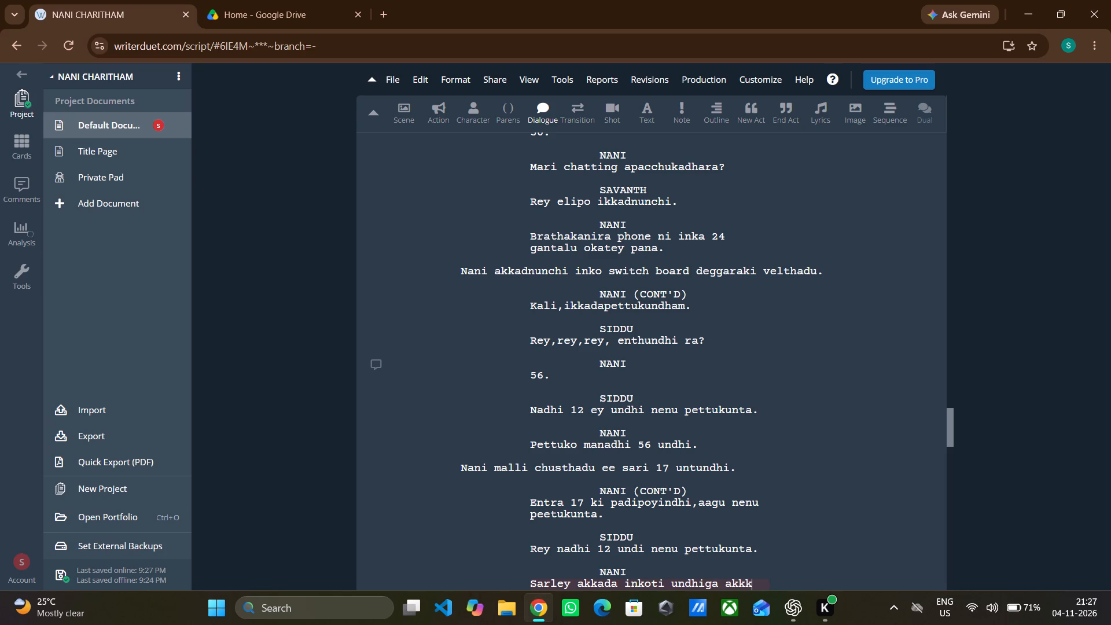
pyautogui.press('BackSpace')
pyautogui.press('a')
pyautogui.write('da')
pyautogui.press('space')
pyautogui.write('pettukuntaley')
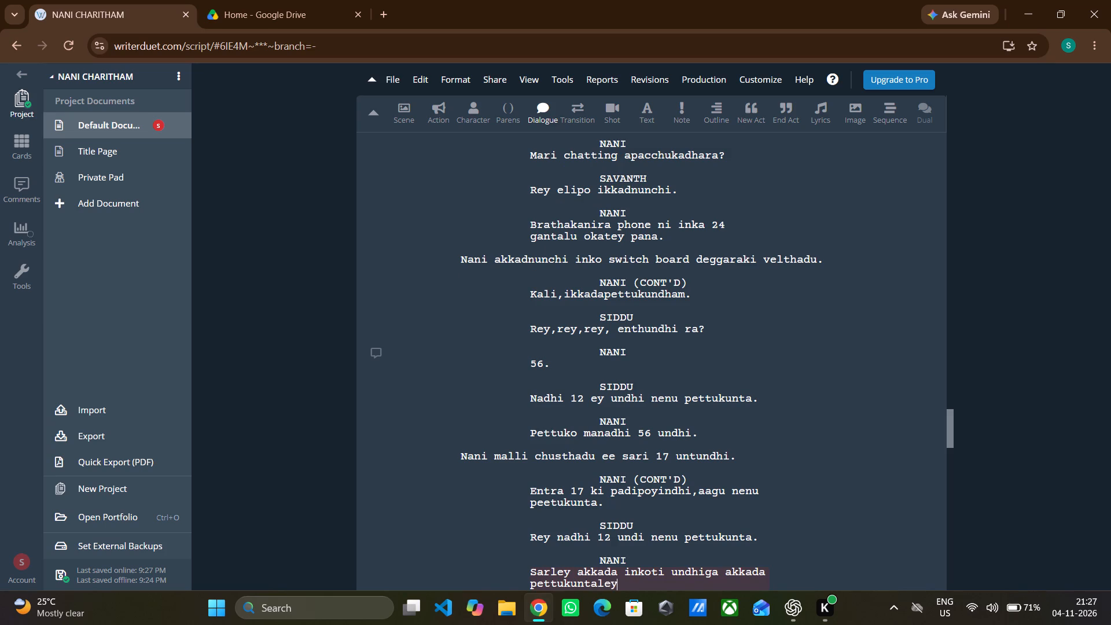
pyautogui.press('.')
pyautogui.press('Return')
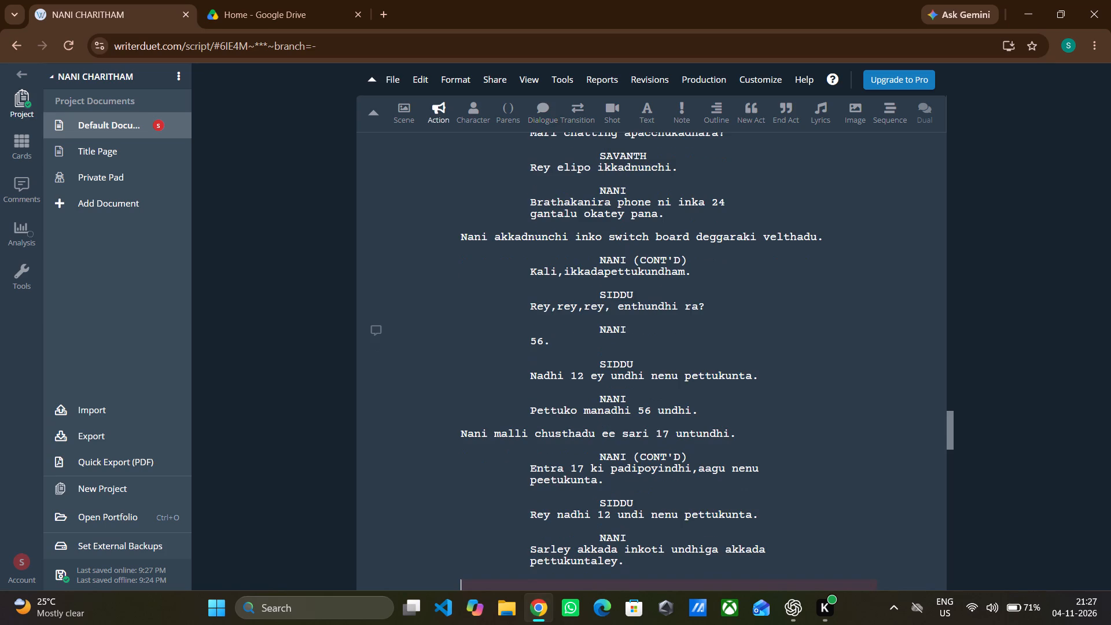
# Write an action line below Nani's reply reading "Inko switch board deggara pettukunnaka,eesari socket udivasthundhi.".
pyautogui.write('inko')
pyautogui.press('space')
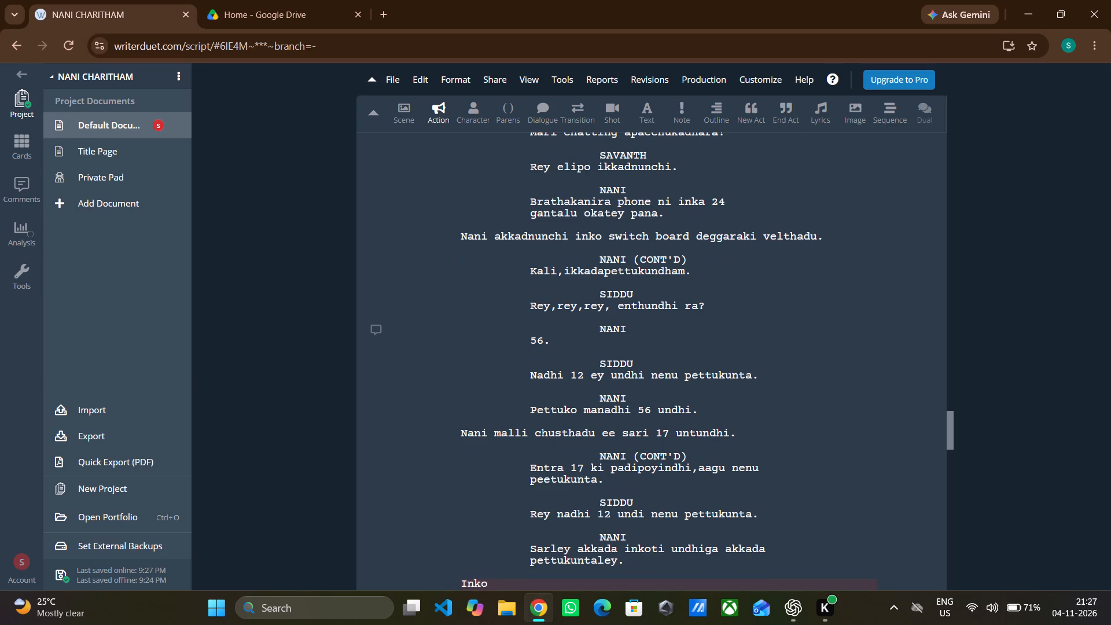
pyautogui.write('switch')
pyautogui.press('space')
pyautogui.write('board d')
pyautogui.write('eggara')
pyautogui.press('space')
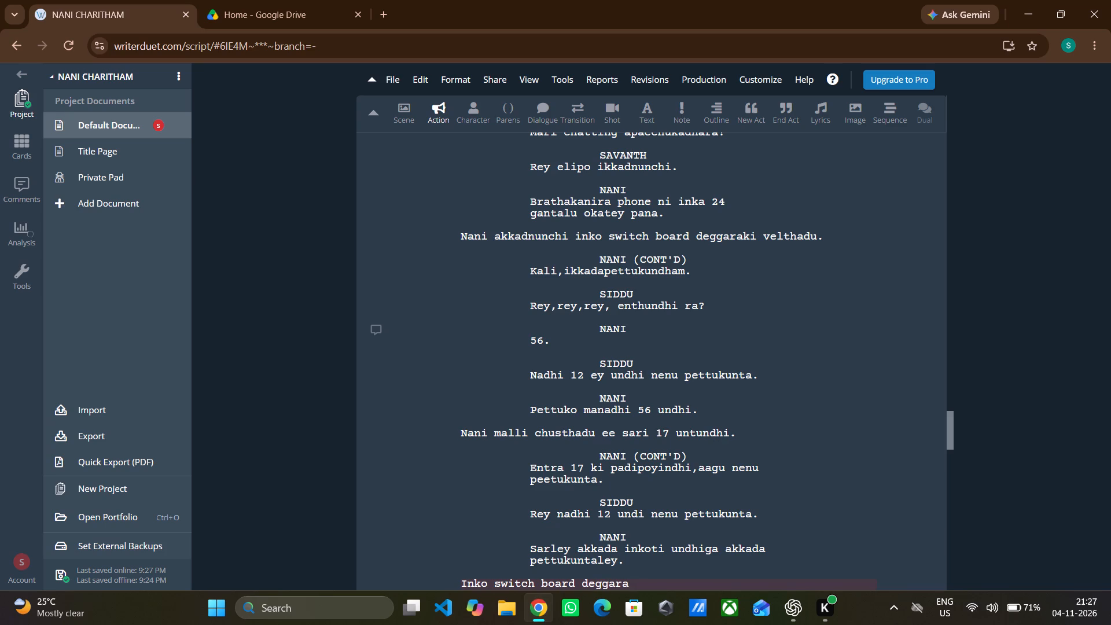
pyautogui.write('pettukunnaka')
pyautogui.press(',')
pyautogui.write('eesari')
pyautogui.press('space')
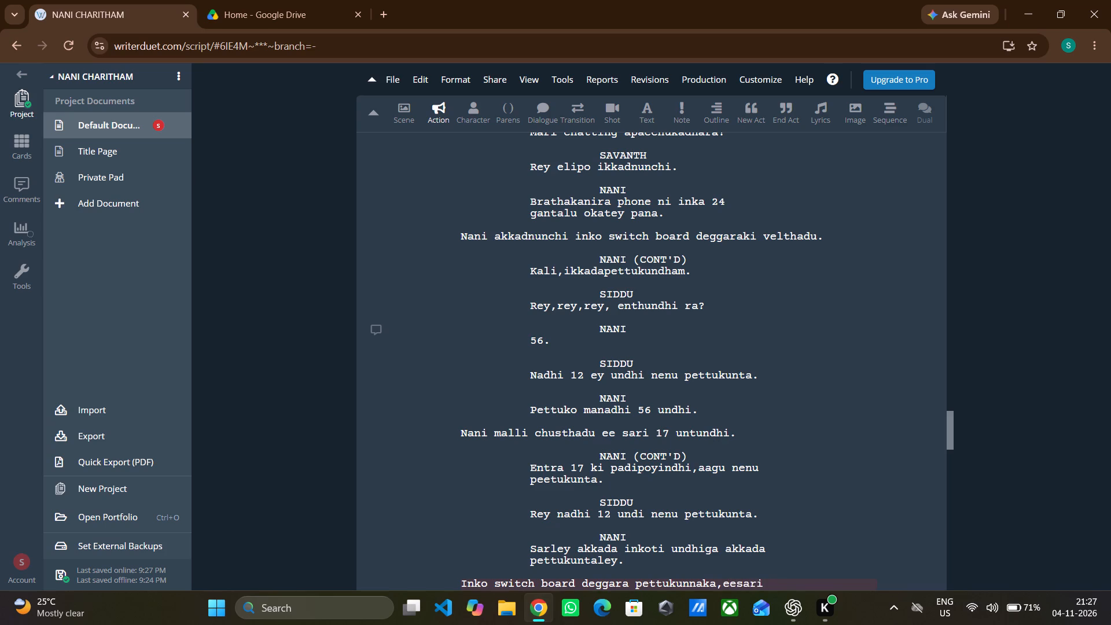
pyautogui.write('so')
pyautogui.write('cket')
pyautogui.press('space')
pyautogui.write('udu')
pyautogui.press('BackSpace')
pyautogui.write('ivasthundhi.')
pyautogui.press('Return')
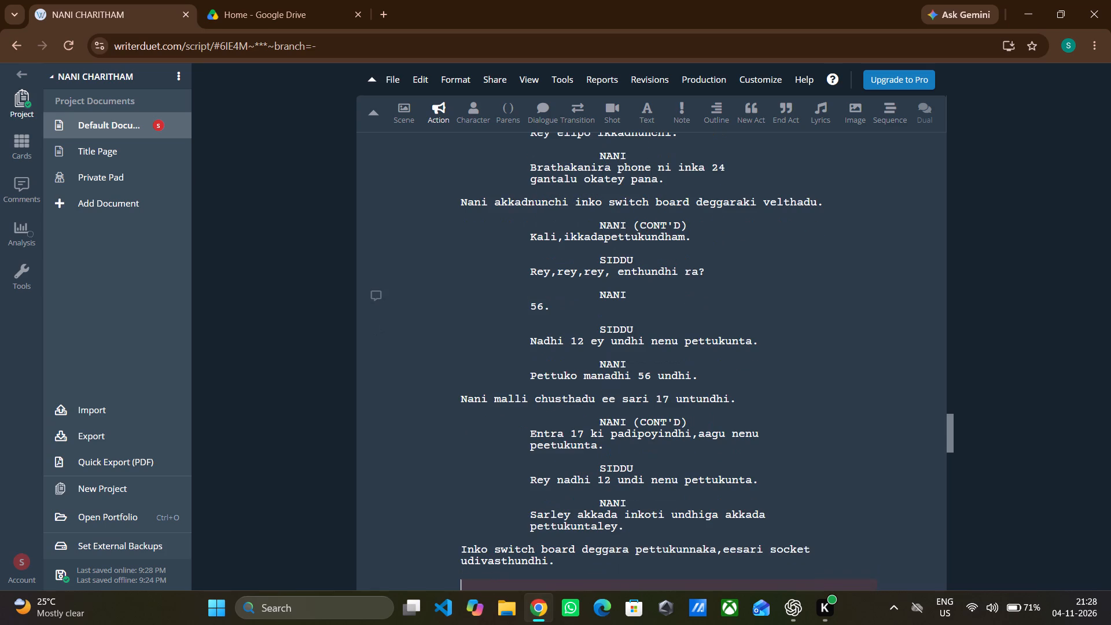
# Add a NANI dialogue below the socket action line reading "Amma dharidhram kani,everu chudaledhu ga.".
pyautogui.hotkey('ctrl', '3')
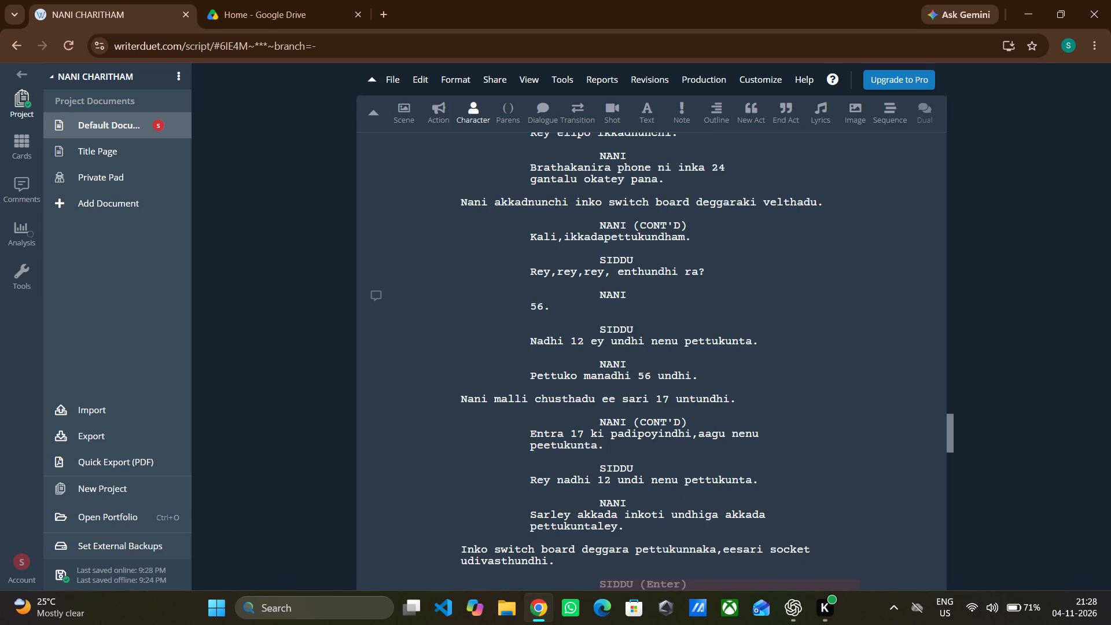
pyautogui.press('n')
pyautogui.press('Return')
pyautogui.write('amma')
pyautogui.press('space')
pyautogui.write('dharidhram kani')
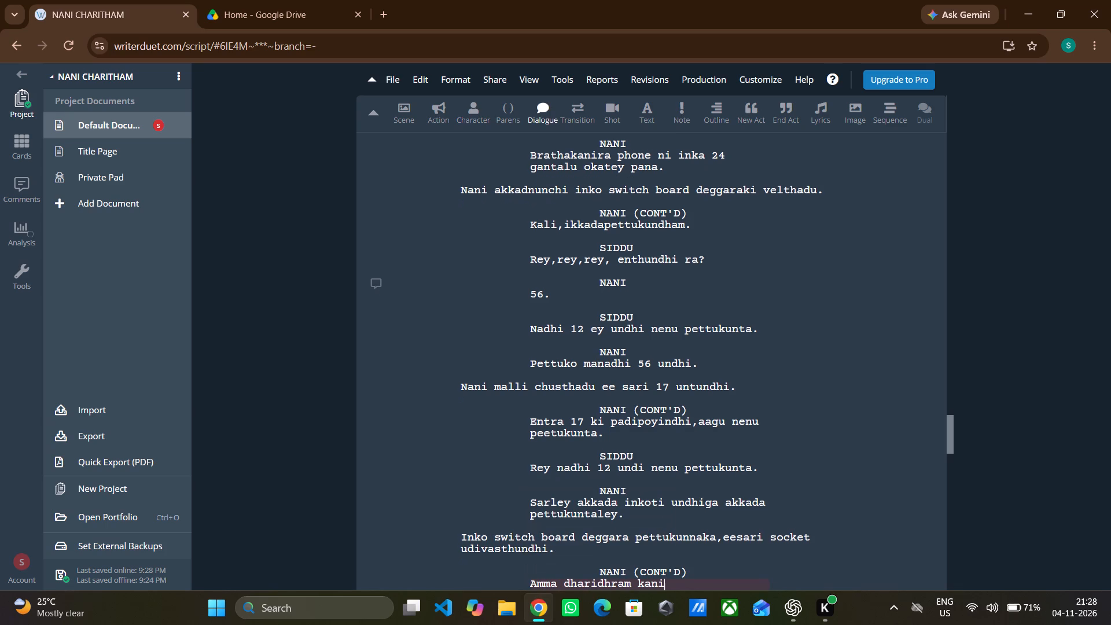
pyautogui.write(',everu chud')
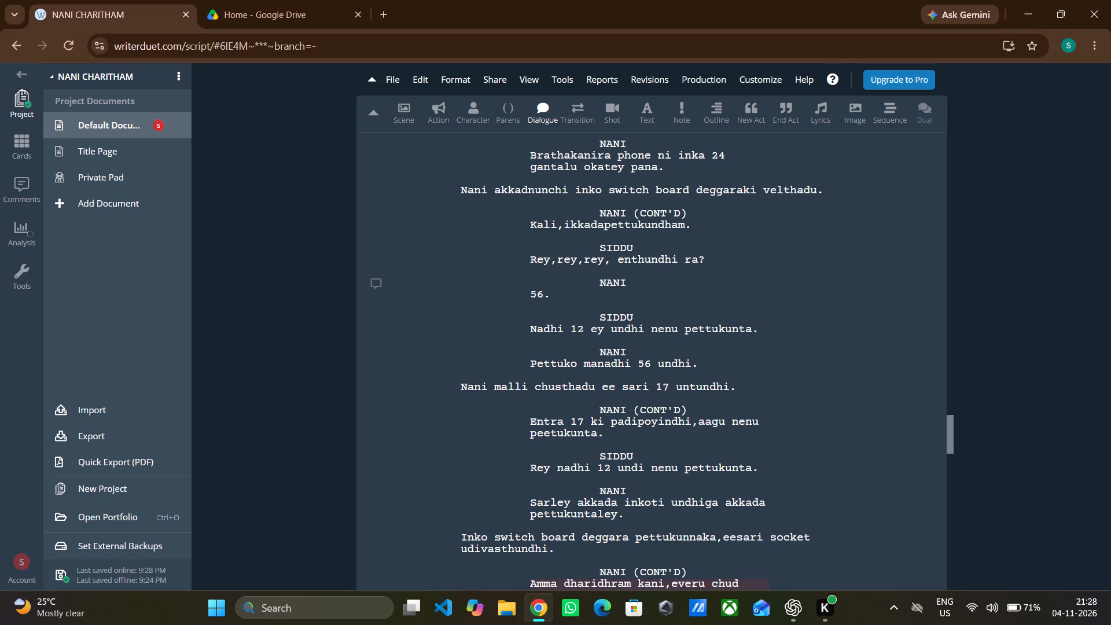
pyautogui.press('a')
pyautogui.write('ledhu ga')
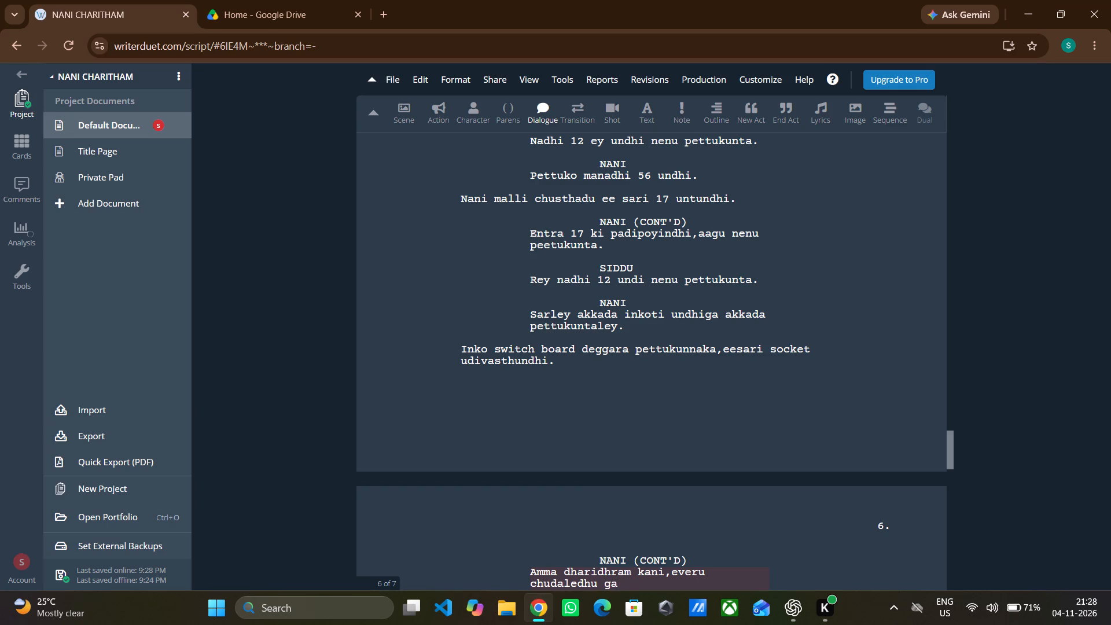
pyautogui.press('.')
pyautogui.press('Return')
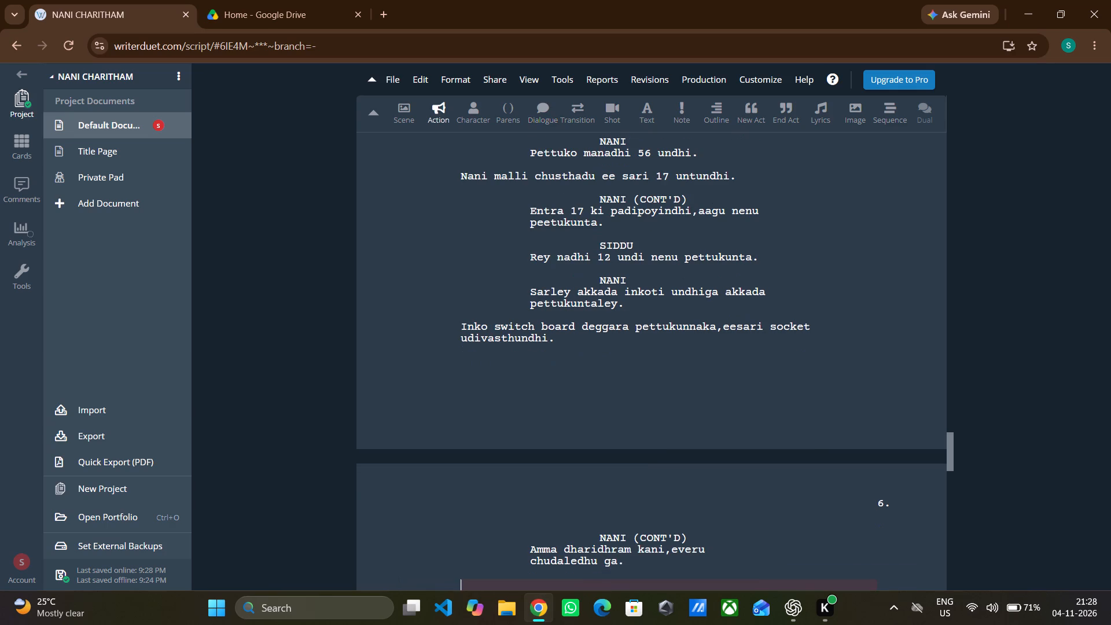
# Start an action line below Nani's "Amma dharidhram kani" dialogue reading "Inthalo Charan", with the name capitalised.
pyautogui.write('iny')
pyautogui.press('BackSpace')
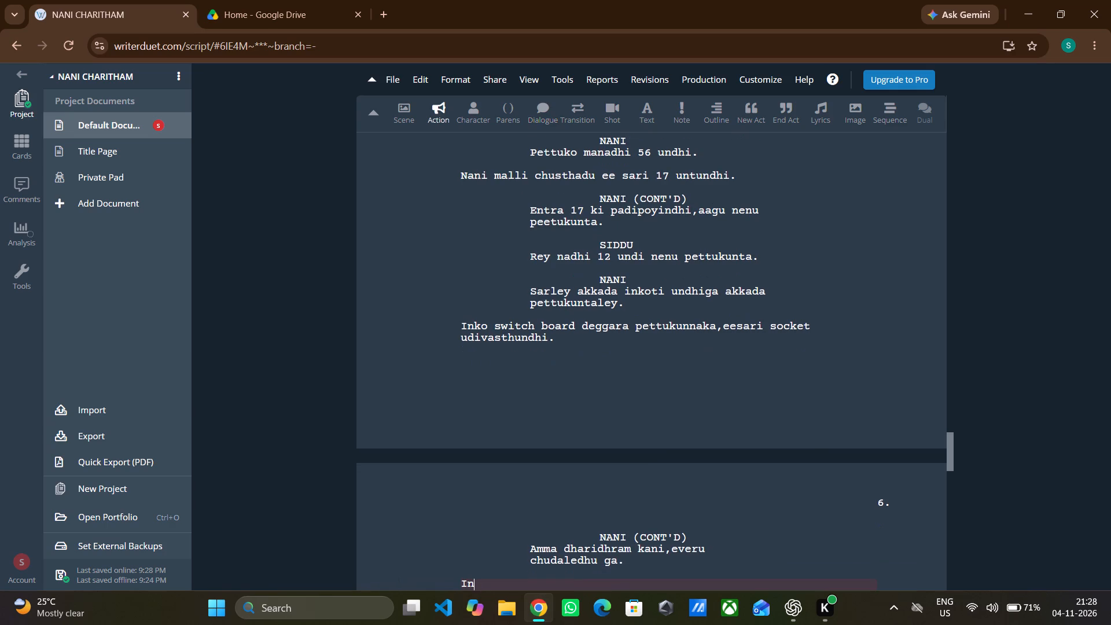
pyautogui.write('thalo charan')
pyautogui.press(',')
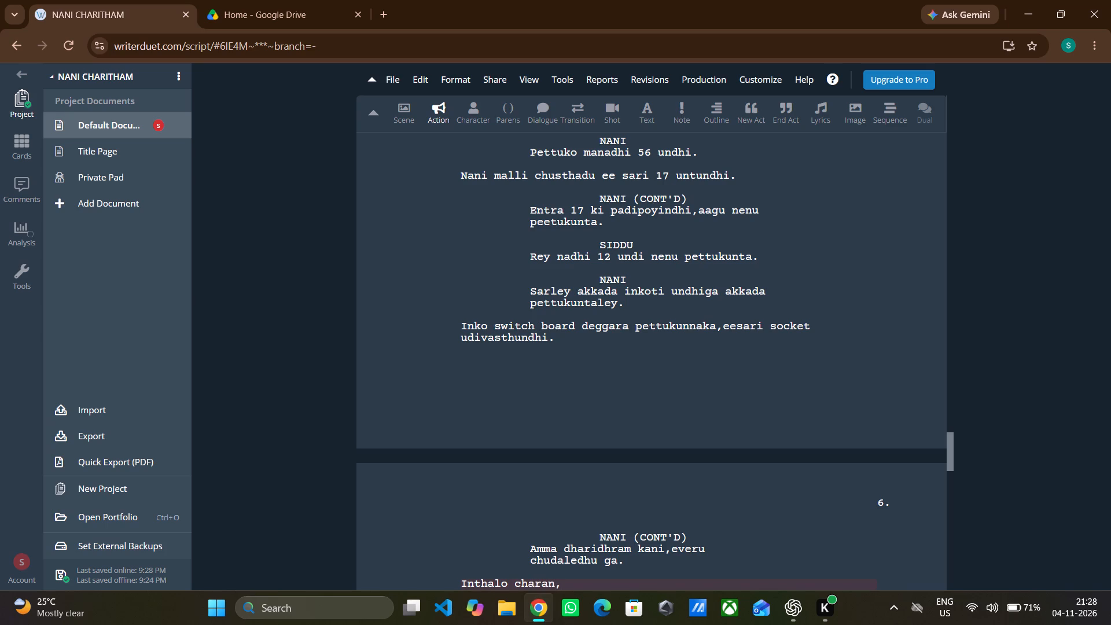
pyautogui.press('BackSpace')
pyautogui.press('space')
pyautogui.press('Left')
pyautogui.press('Left')
pyautogui.press('Left')
pyautogui.press('Left')
pyautogui.press('Left')
pyautogui.press('Left')
pyautogui.press('BackSpace')
pyautogui.hotkey('shift', 'c')
pyautogui.press('Right')
pyautogui.press('Right')
pyautogui.press('Right')
pyautogui.press('Right')
pyautogui.press('Right')
pyautogui.press('Right')
pyautogui.press('Right')
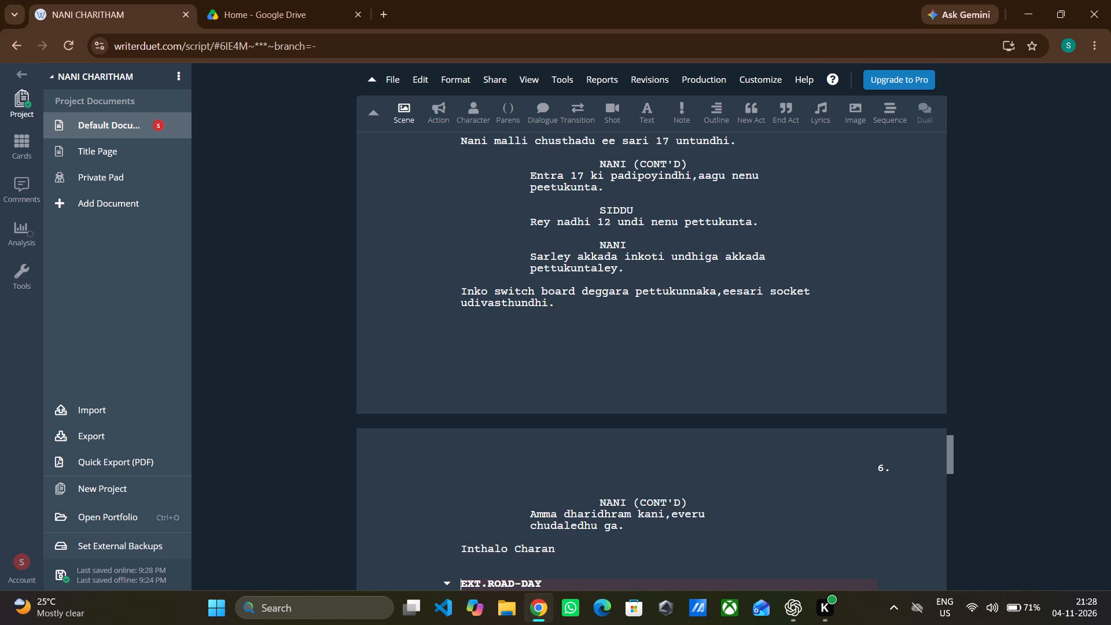
pyautogui.press('Left')
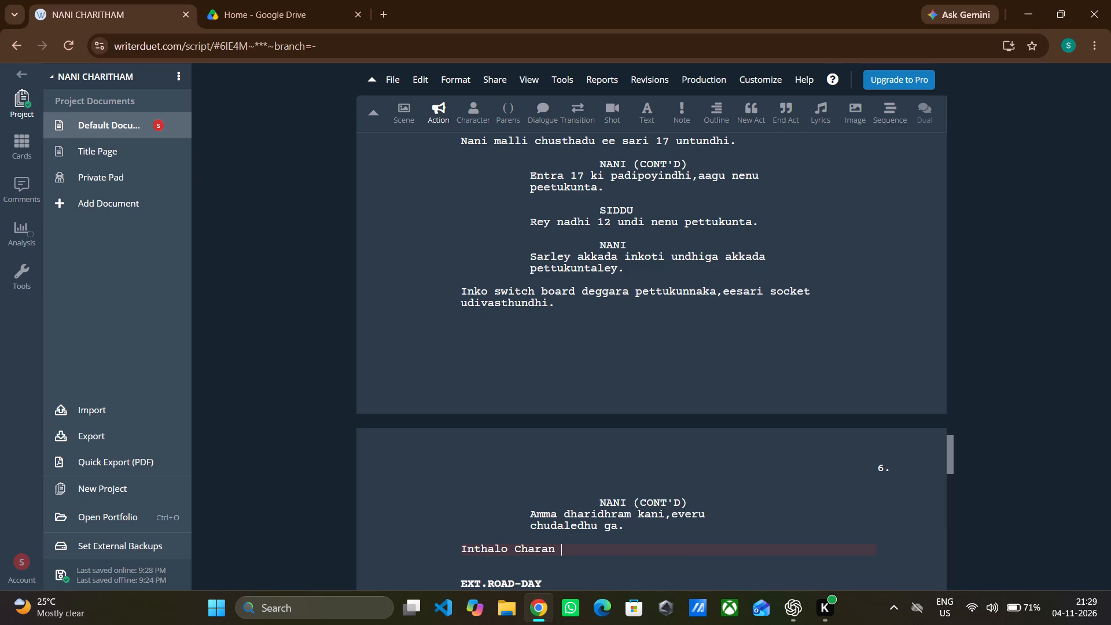
# Complete the action line after "Inthalo Charan" with "edho product thesukoni vasthadu.".
pyautogui.write('cor')
pyautogui.press('BackSpace')
pyautogui.press('BackSpace')
pyautogui.press('BackSpace')
pyautogui.write('ed')
pyautogui.write('ho')
pyautogui.press('space')
pyautogui.press('p')
pyautogui.write('roduct')
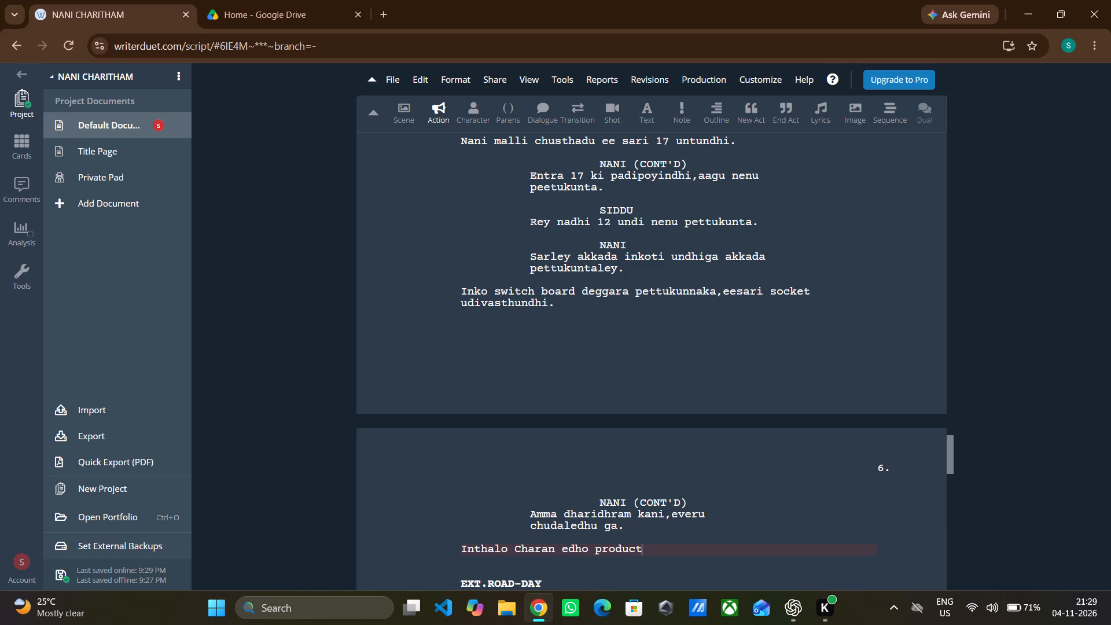
pyautogui.press('space')
pyautogui.write('thesukom')
pyautogui.press('BackSpace')
pyautogui.write('ni vas')
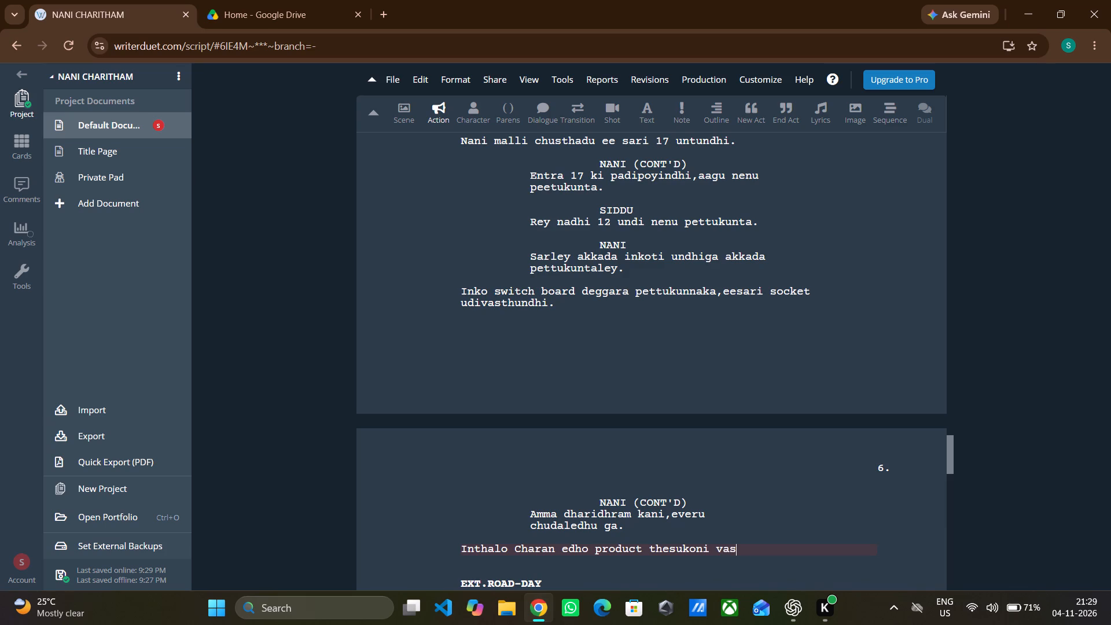
pyautogui.write('thadu')
pyautogui.press('.')
pyautogui.press('Return')
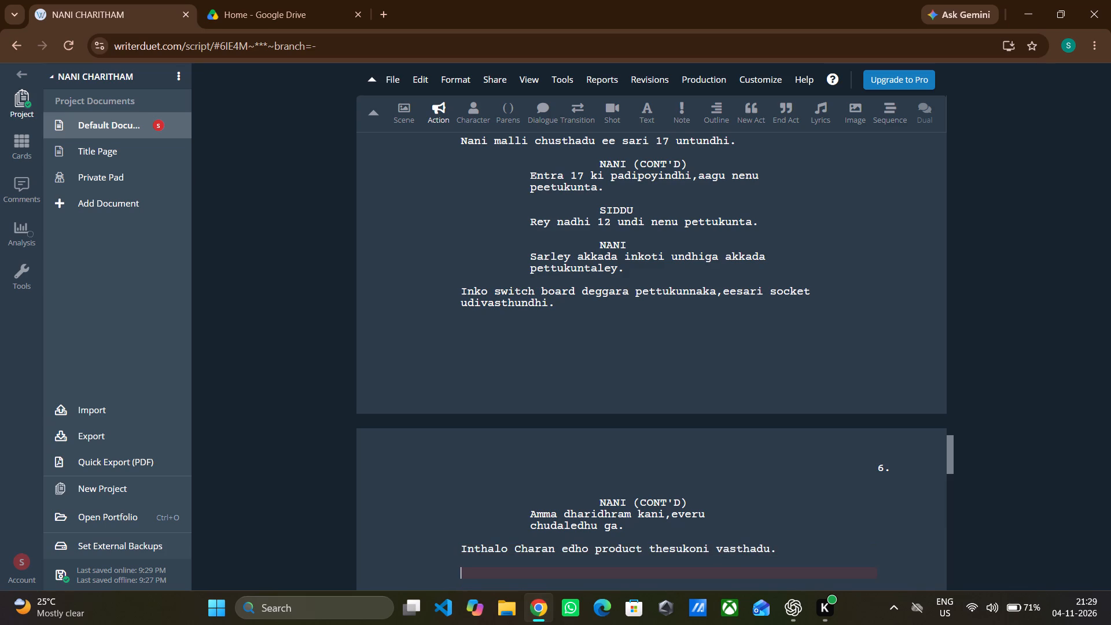
# Add a SIDDU dialogue below the Charan action line reading "Entra adhi?".
pyautogui.hotkey('ctrl', '3')
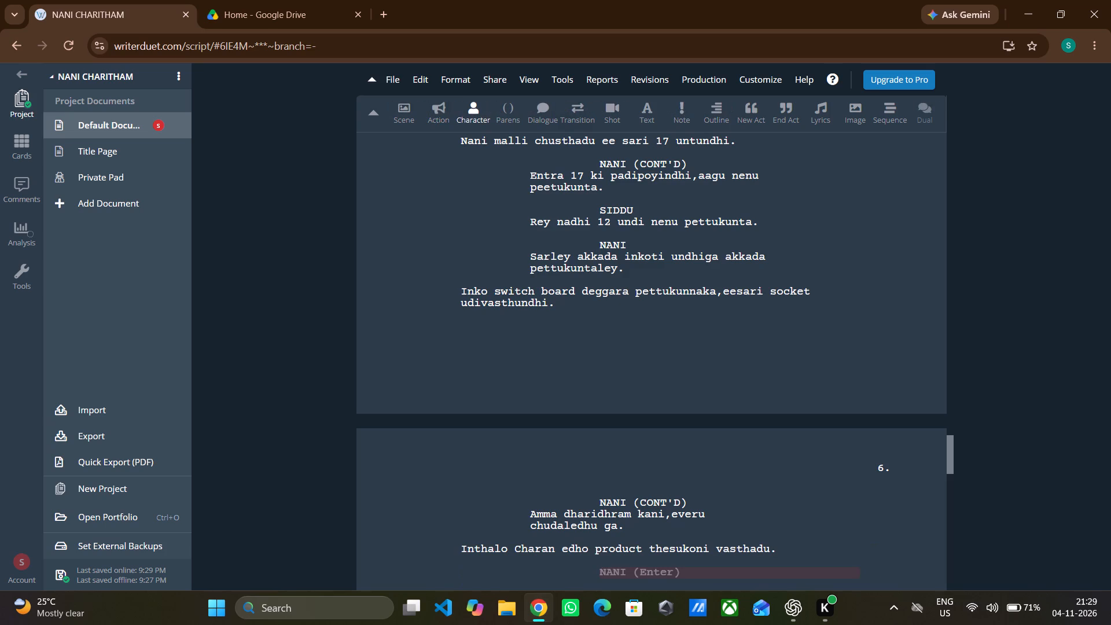
pyautogui.press('s')
pyautogui.press('Return')
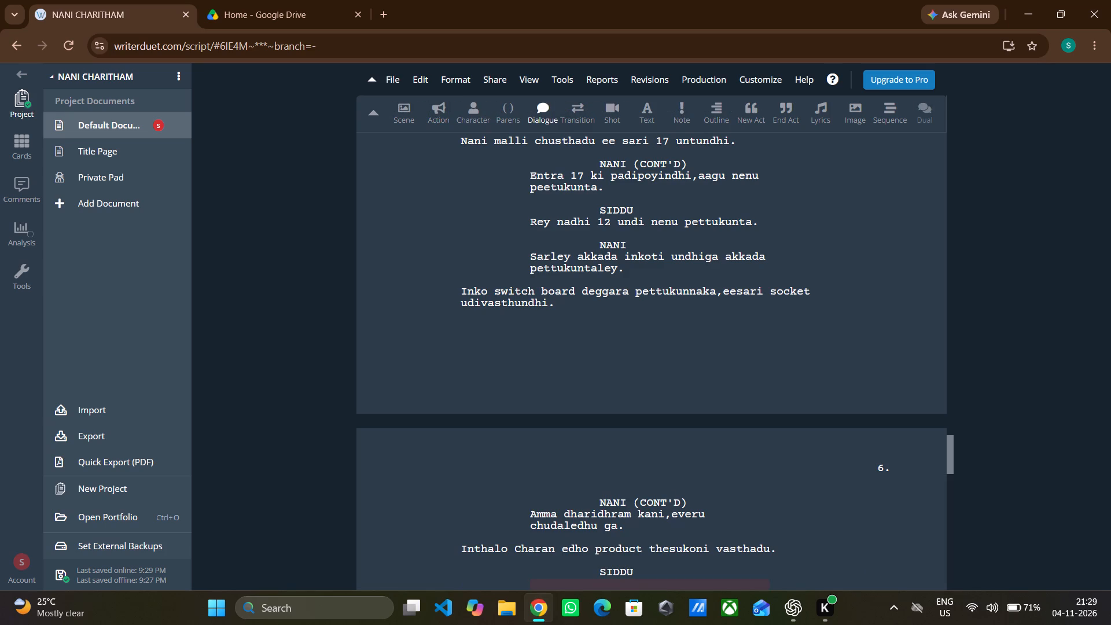
pyautogui.write('entra')
pyautogui.press('space')
pyautogui.write('adhi')
pyautogui.hotkey('shift', '?')
pyautogui.press('Return')
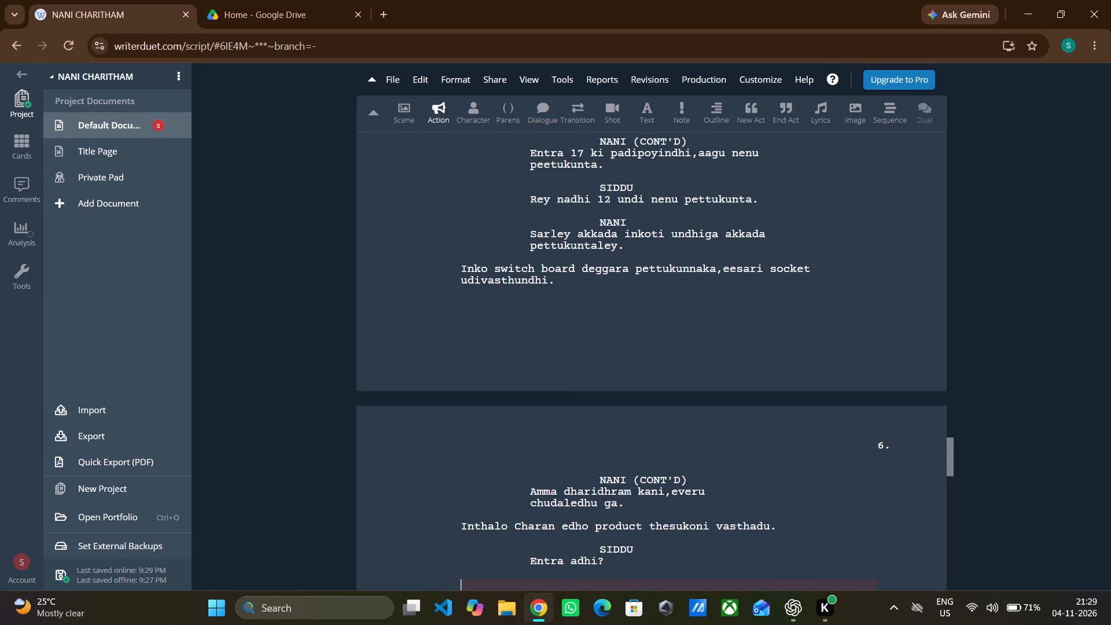
# Add a CHARAN dialogue in reply to Siddu reading "Plug box,lapop thesukkunam ga ibbandhavvakudadhani.".
pyautogui.hotkey('ctrl', '3')
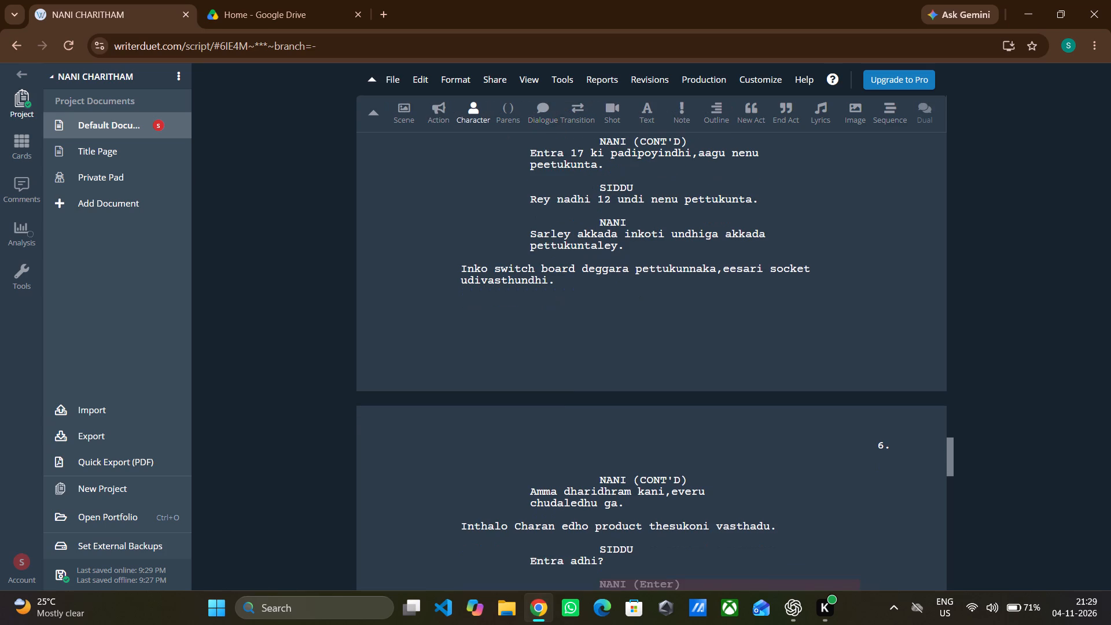
pyautogui.write('charan')
pyautogui.press('Return')
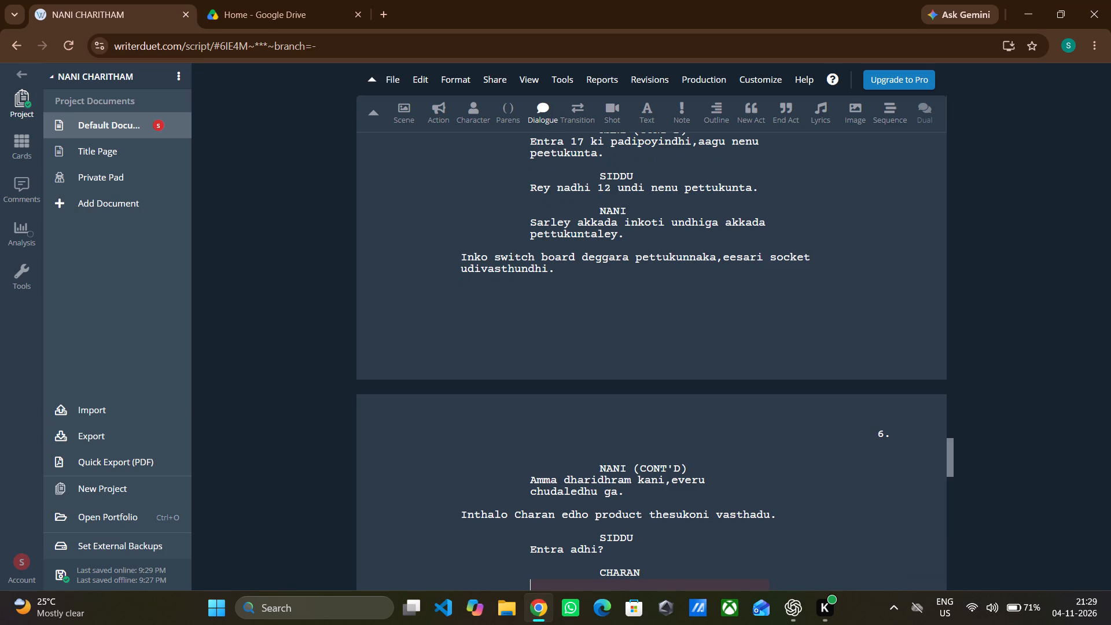
pyautogui.write('plug box')
pyautogui.press(',')
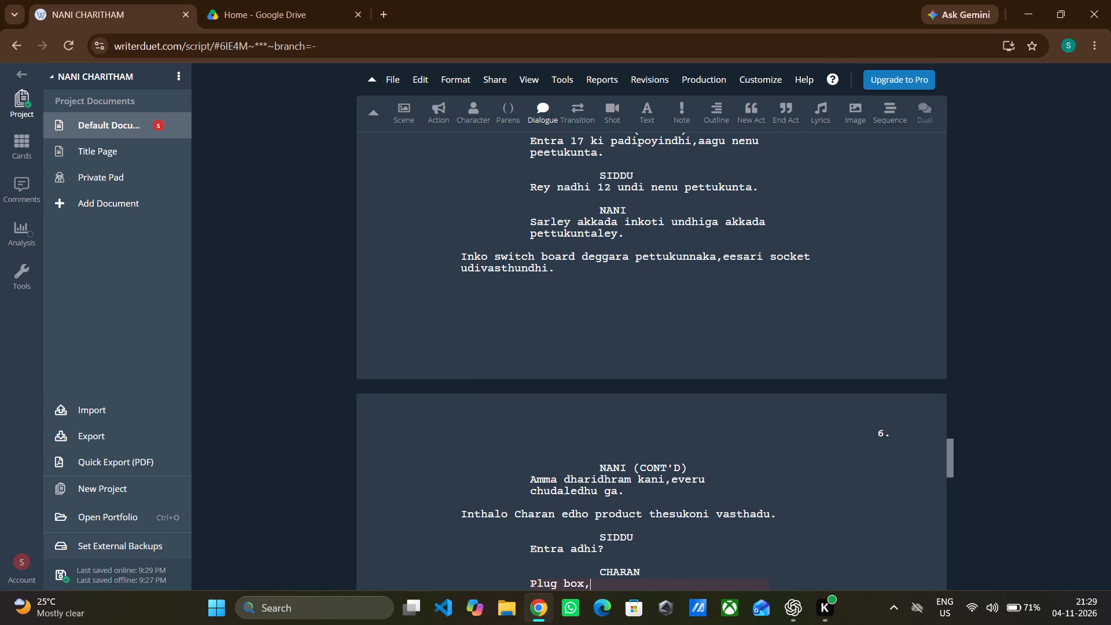
pyautogui.write('lapo')
pyautogui.write('p')
pyautogui.press('space')
pyautogui.write('thesukkunam ga ibband')
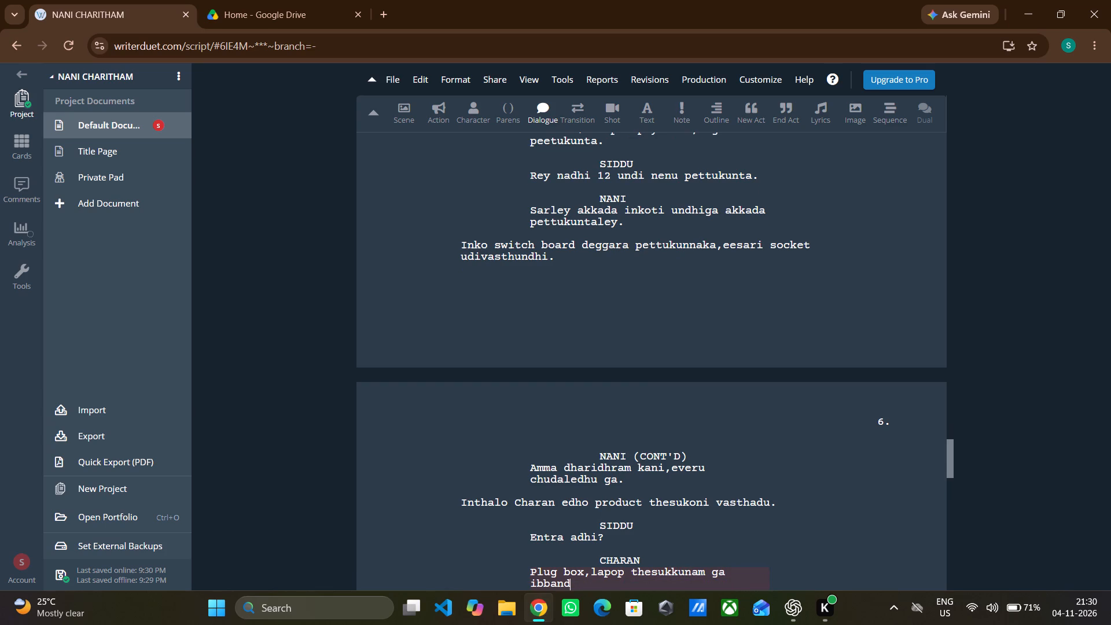
pyautogui.press('h')
pyautogui.write('avvakuda')
pyautogui.write('dhani')
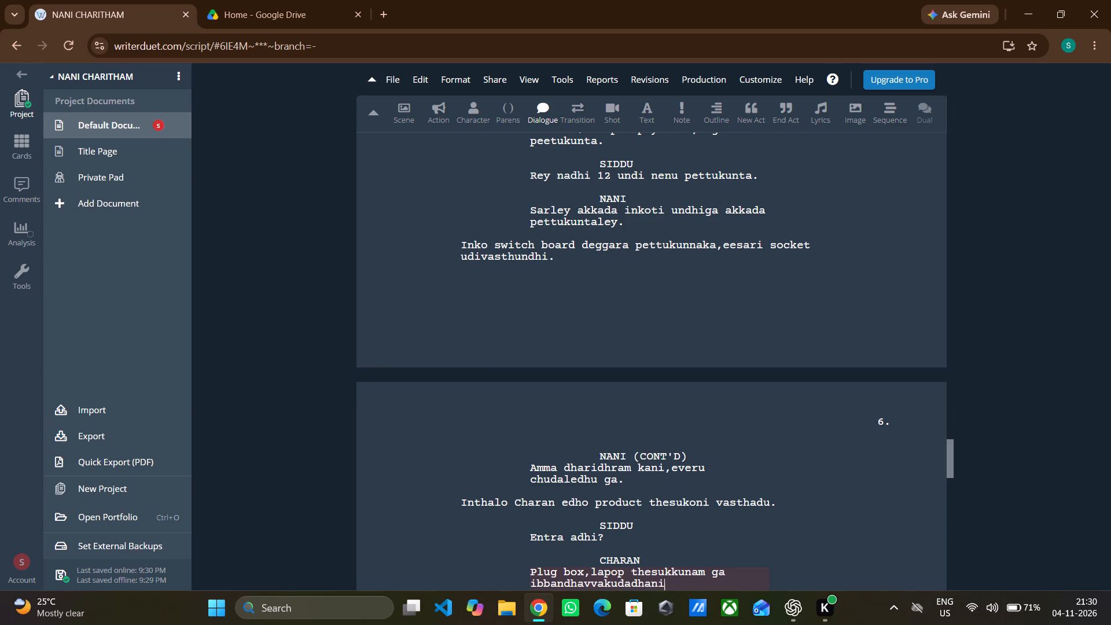
pyautogui.press('.')
pyautogui.press('Return')
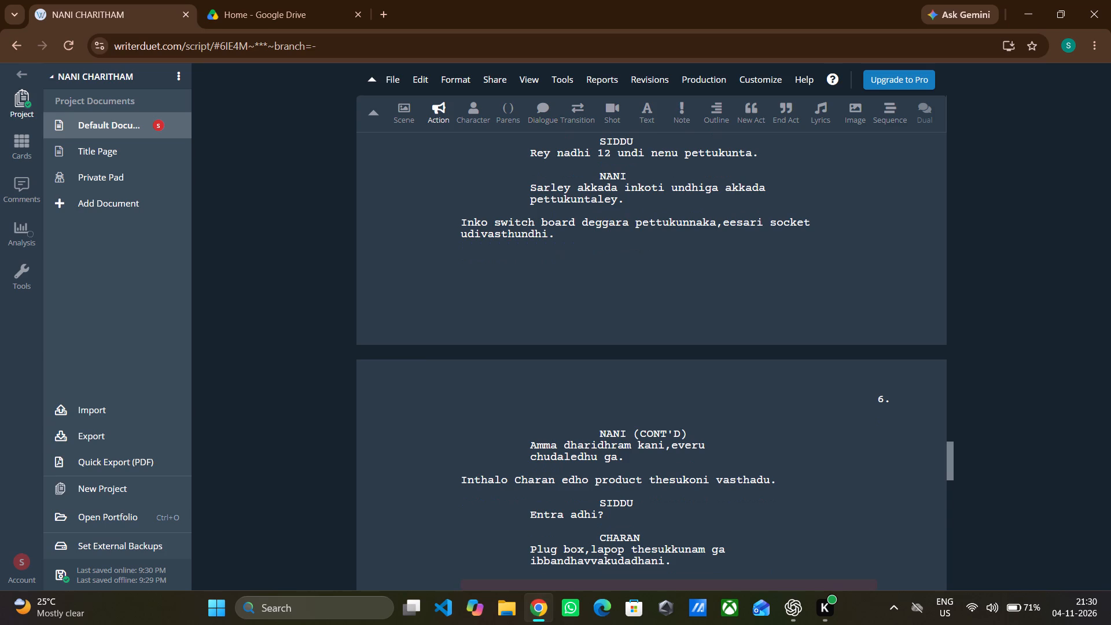
# Add a NANI dialogue below Charan's plug box line reading "Time ki thesukachavra,they phone charging pettukovali.".
pyautogui.hotkey('ctrl', '3')
pyautogui.press('n')
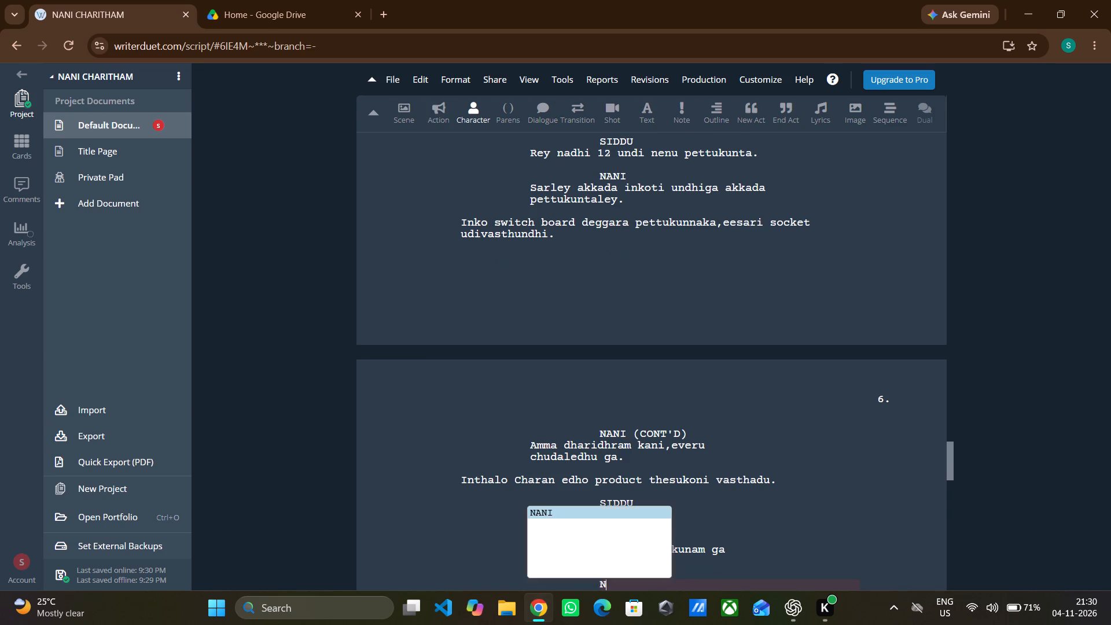
pyautogui.press('Return')
pyautogui.write('time ki thesukacc')
pyautogui.press('BackSpace')
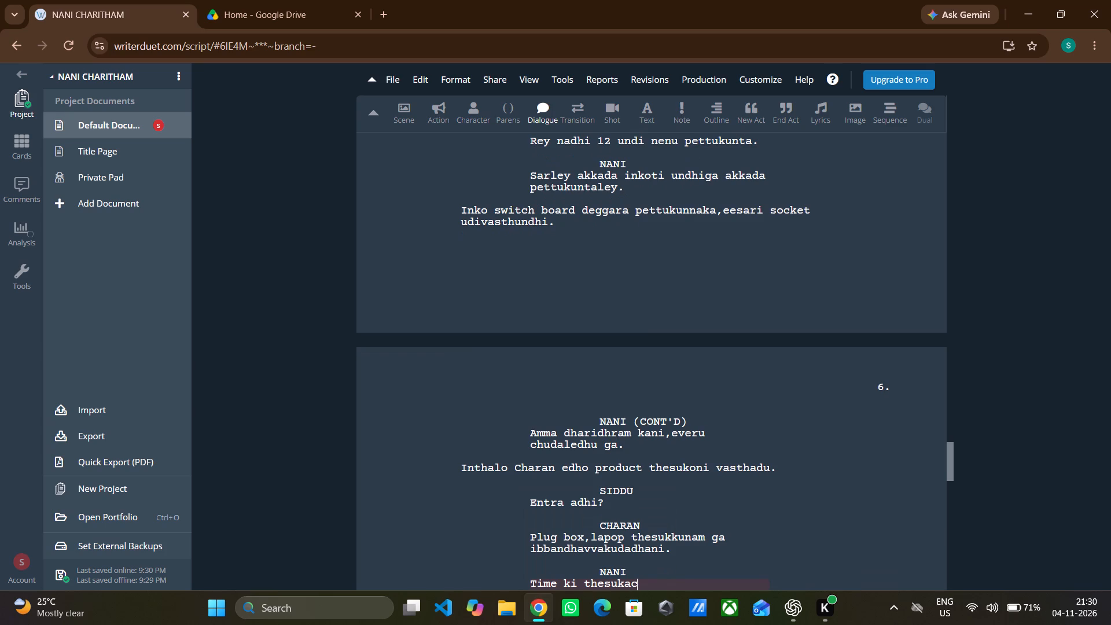
pyautogui.write('hav')
pyautogui.write('ra')
pyautogui.press(',')
pyautogui.write('they')
pyautogui.press('space')
pyautogui.write('phone charging')
pyautogui.press('space')
pyautogui.write('pettukovali')
pyautogui.press('.')
pyautogui.press('Return')
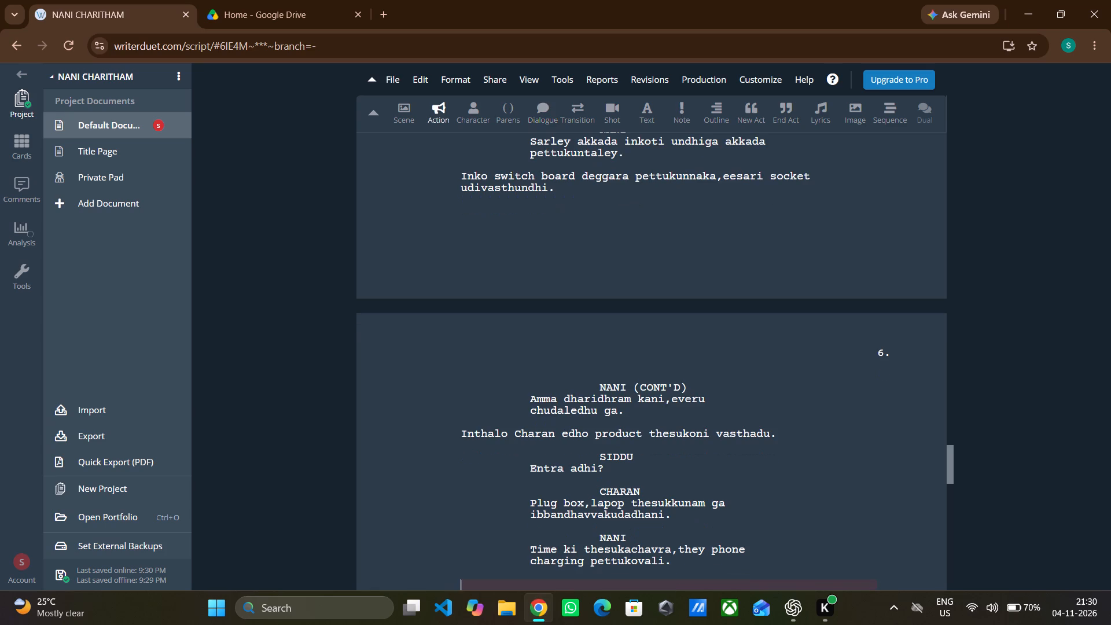
# Add a CHARAN dialogue in reply to Nani reading "Thestha aagu.".
pyautogui.hotkey('ctrl', '3')
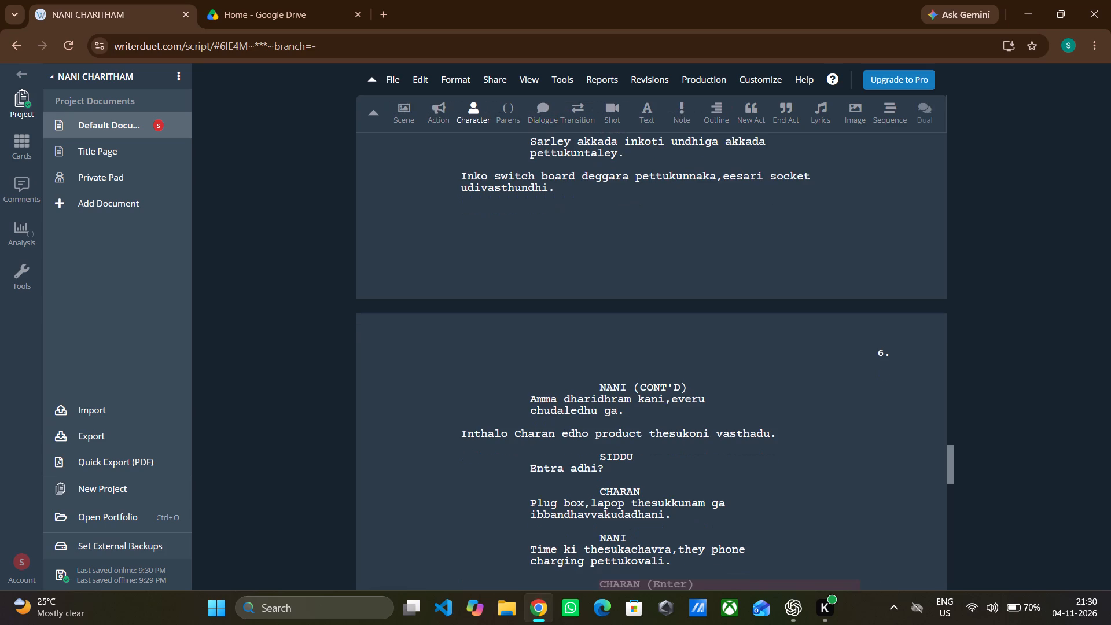
pyautogui.press('c')
pyautogui.press('Return')
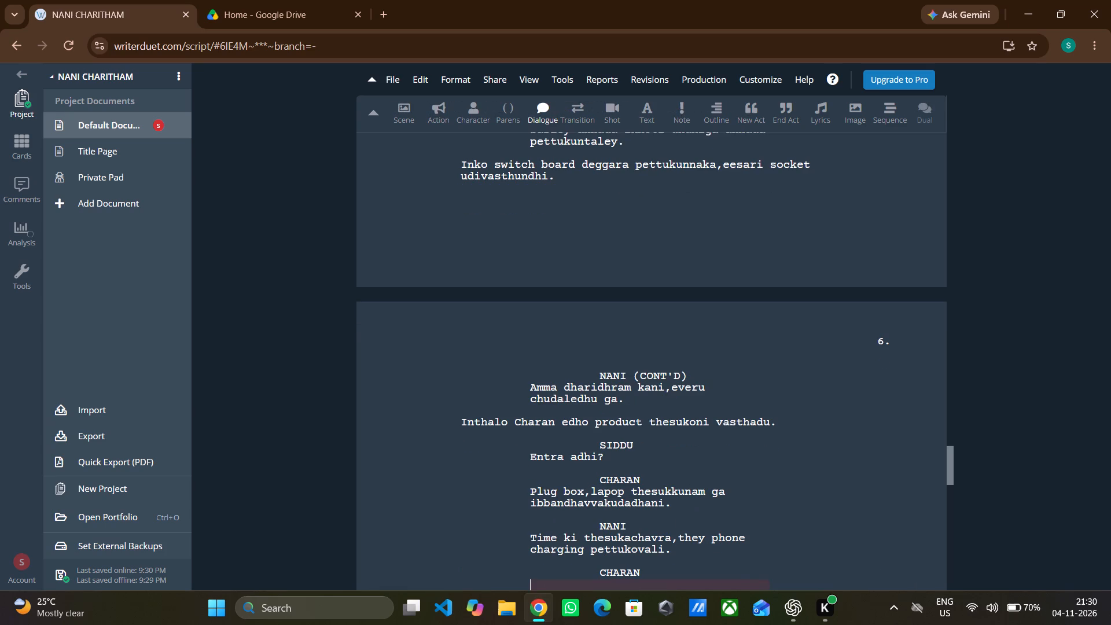
pyautogui.write('thestha')
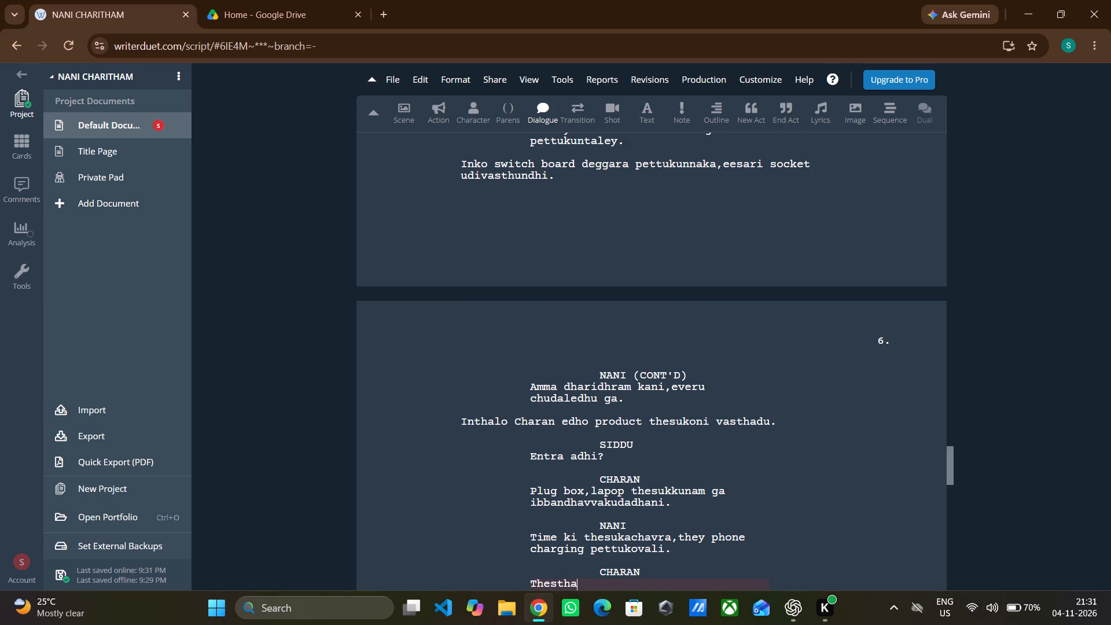
pyautogui.press('a')
pyautogui.press('BackSpace')
pyautogui.press('space')
pyautogui.write('aagu')
pyautogui.press('.')
pyautogui.press('Return')
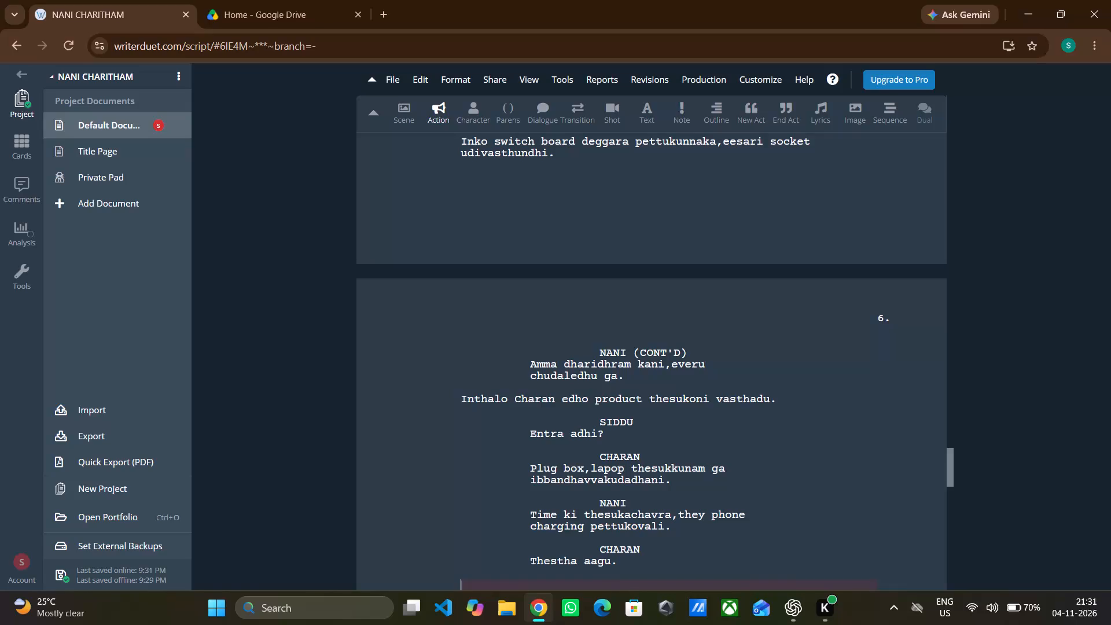
# Start an action line below Charan's reply reading "Charan open chesthadu,Nani", with the name Nani capitalised.
pyautogui.write('charan')
pyautogui.press('space')
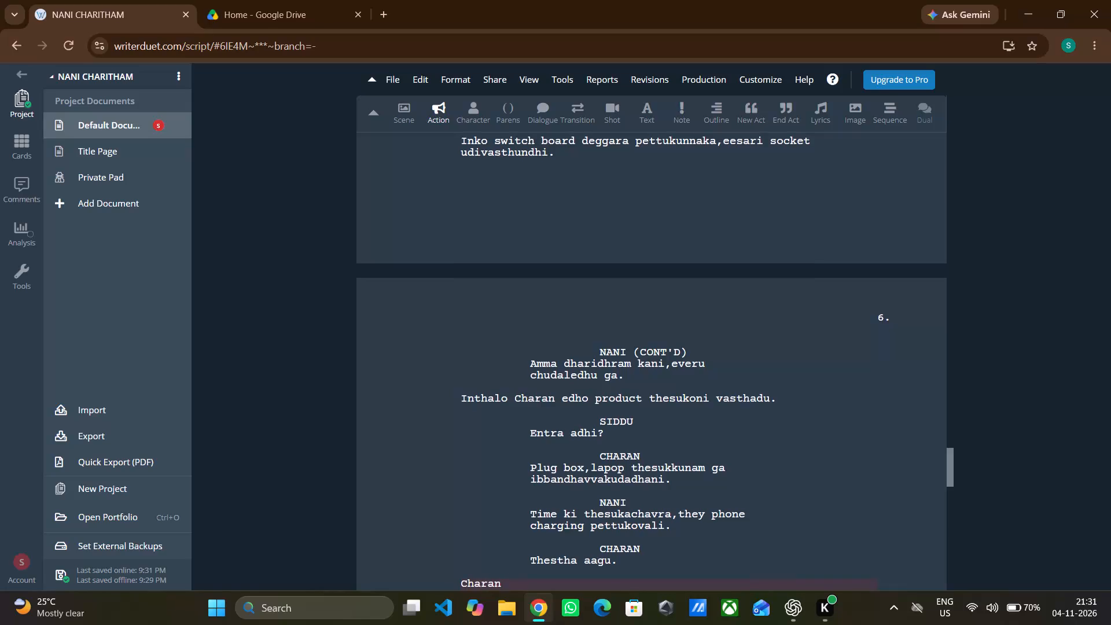
pyautogui.write('open chesthadu,na')
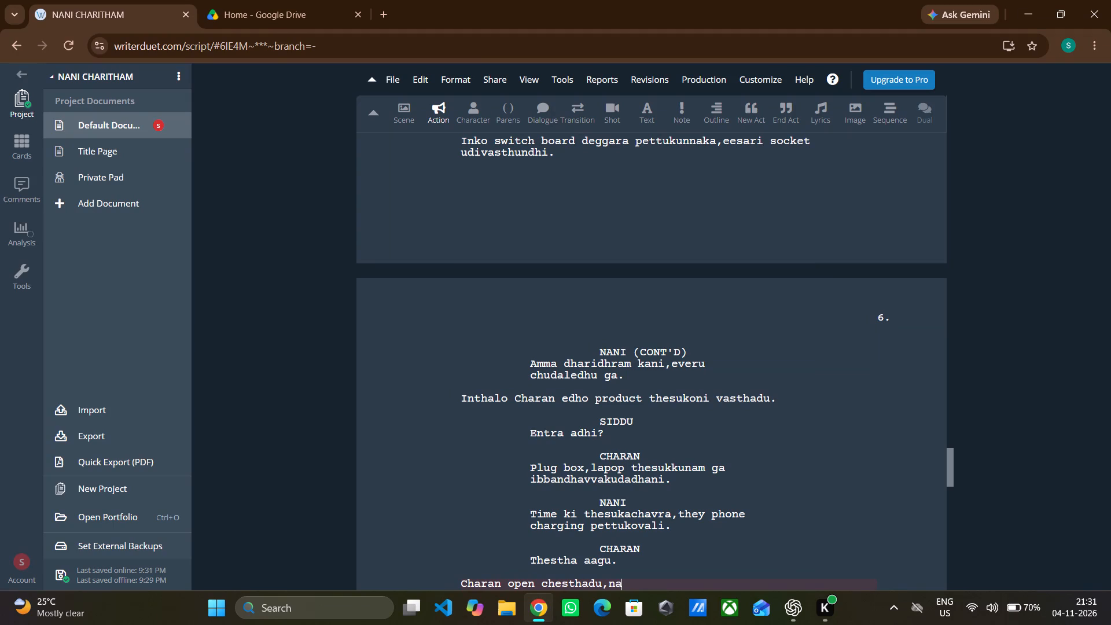
pyautogui.press('BackSpace')
pyautogui.press('BackSpace')
pyautogui.write('nani')
pyautogui.press('space')
pyautogui.press('Left')
pyautogui.press('Left')
pyautogui.press('Left')
pyautogui.press('Left')
pyautogui.press('BackSpace')
pyautogui.hotkey('shift', 'n')
# Complete the action line after "Charan open chesthadu,Nani" with "charging pettukoganey current pothundhi.".
pyautogui.press('Right')
pyautogui.press('Right')
pyautogui.press('Right')
pyautogui.press('Right')
pyautogui.press('Right')
pyautogui.press('Right')
pyautogui.press('Right')
pyautogui.press('Right')
pyautogui.press('Right')
pyautogui.press('Right')
pyautogui.press('Right')
pyautogui.press('Right')
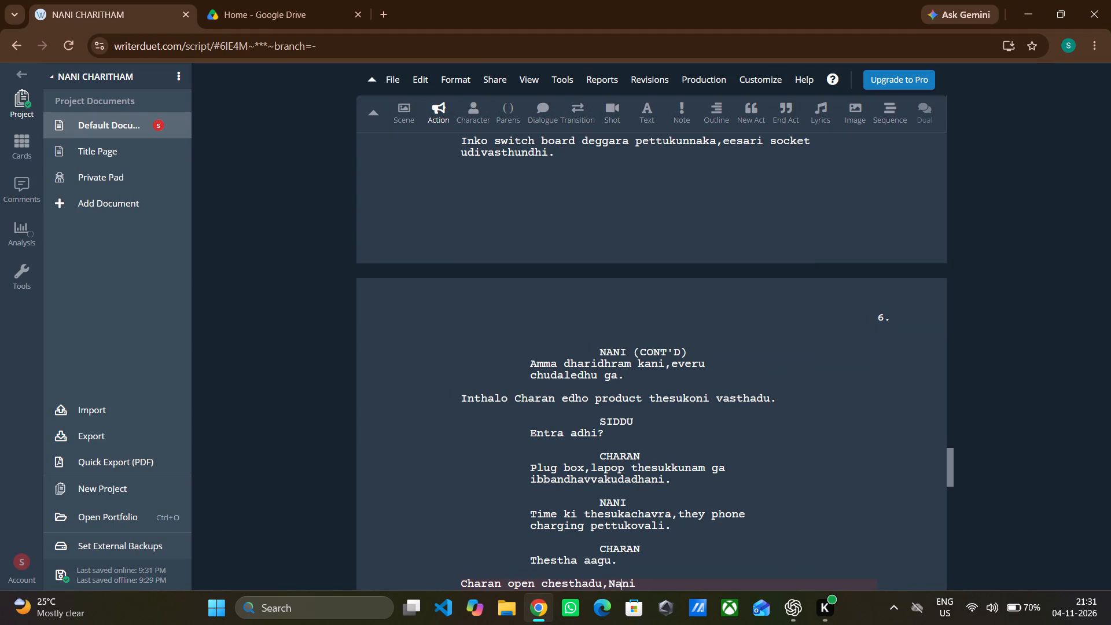
pyautogui.press('Left')
pyautogui.press('Left')
pyautogui.press('Left')
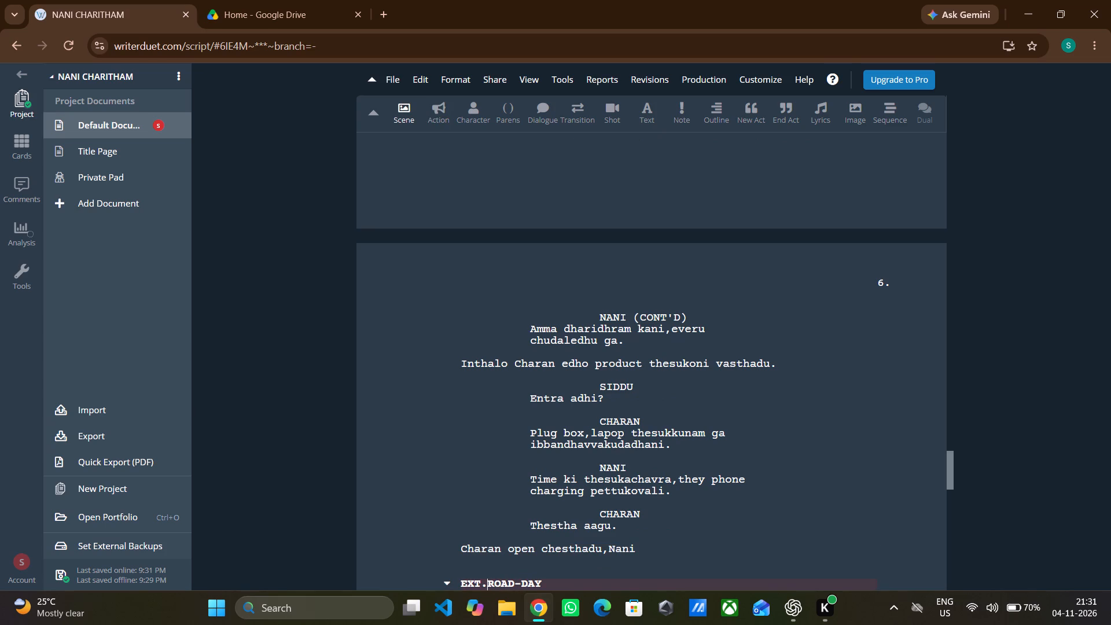
pyautogui.press('Left')
pyautogui.press('Left')
pyautogui.press('Left')
pyautogui.press('Left')
pyautogui.press('Left')
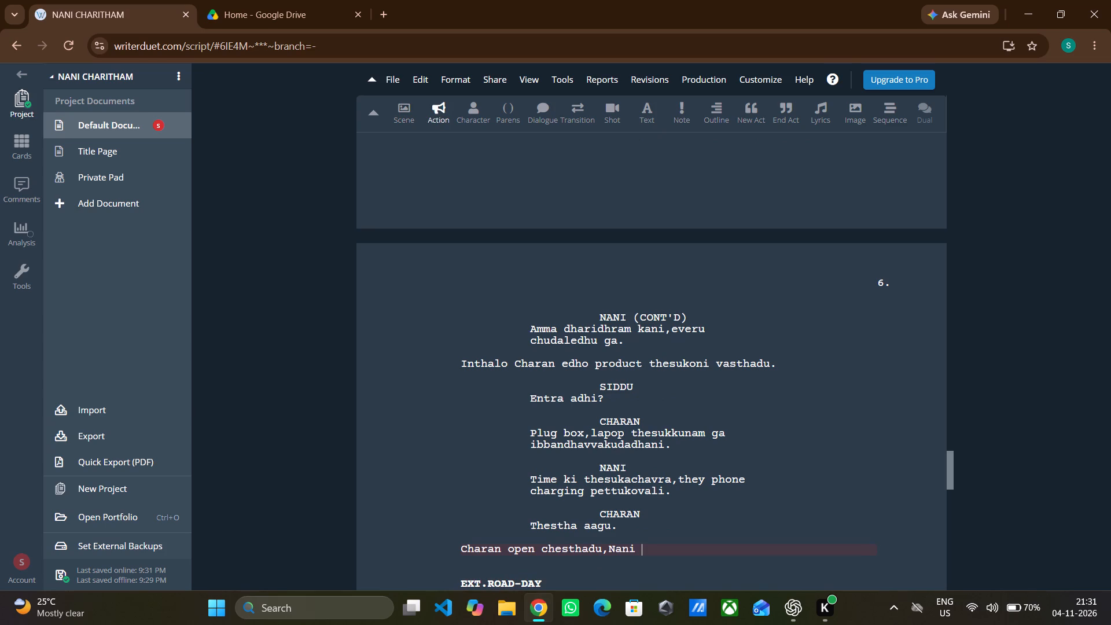
pyautogui.write('charging pettu')
pyautogui.write('koganey current')
pyautogui.press('space')
pyautogui.write('pod')
pyautogui.press('BackSpace')
pyautogui.write('thundhi.')
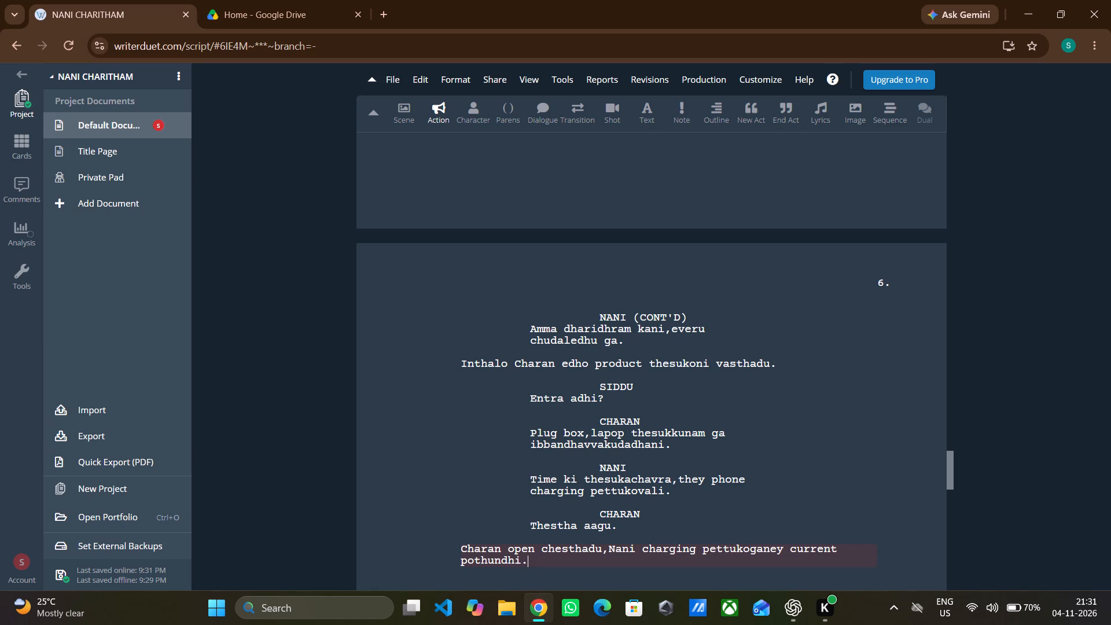
# Append the sentence "Andharu Nani vipu chustharu." to the same action line, directly after "pothundhi.".
pyautogui.press('Return')
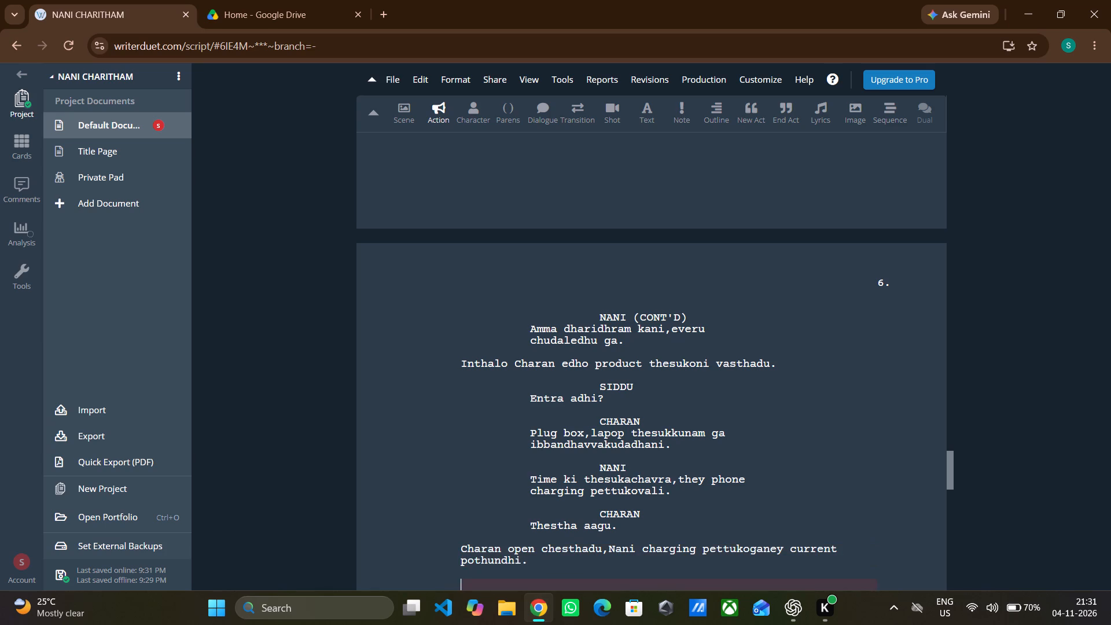
pyautogui.press('BackSpace')
pyautogui.write('Andharu na')
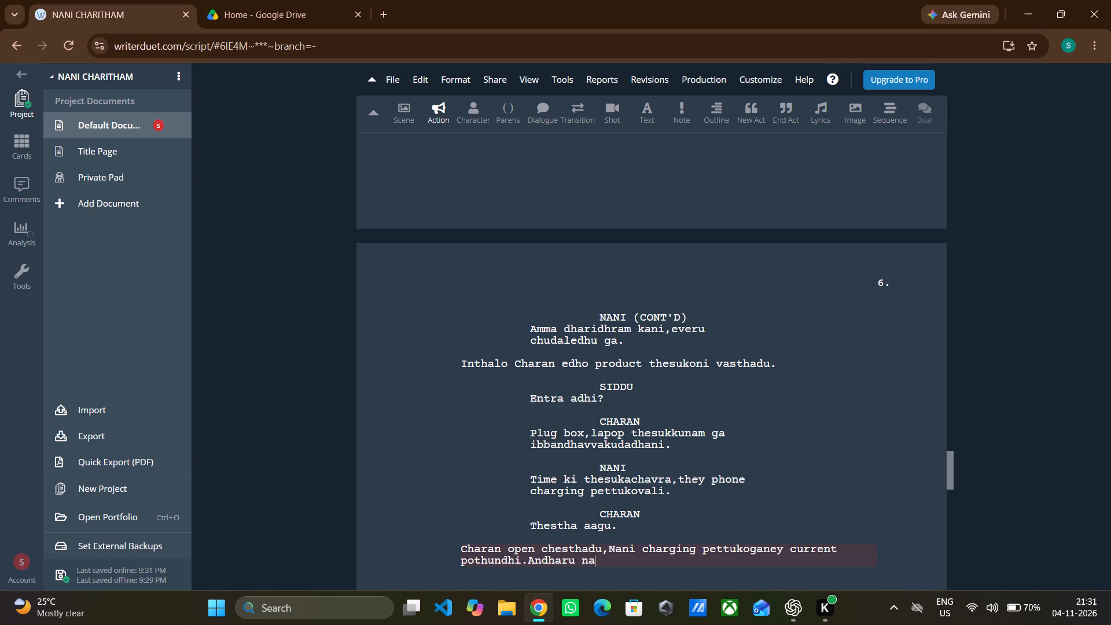
pyautogui.press('BackSpace')
pyautogui.press('BackSpace')
pyautogui.write('Nani')
pyautogui.press('space')
pyautogui.write('vipu chustharu.')
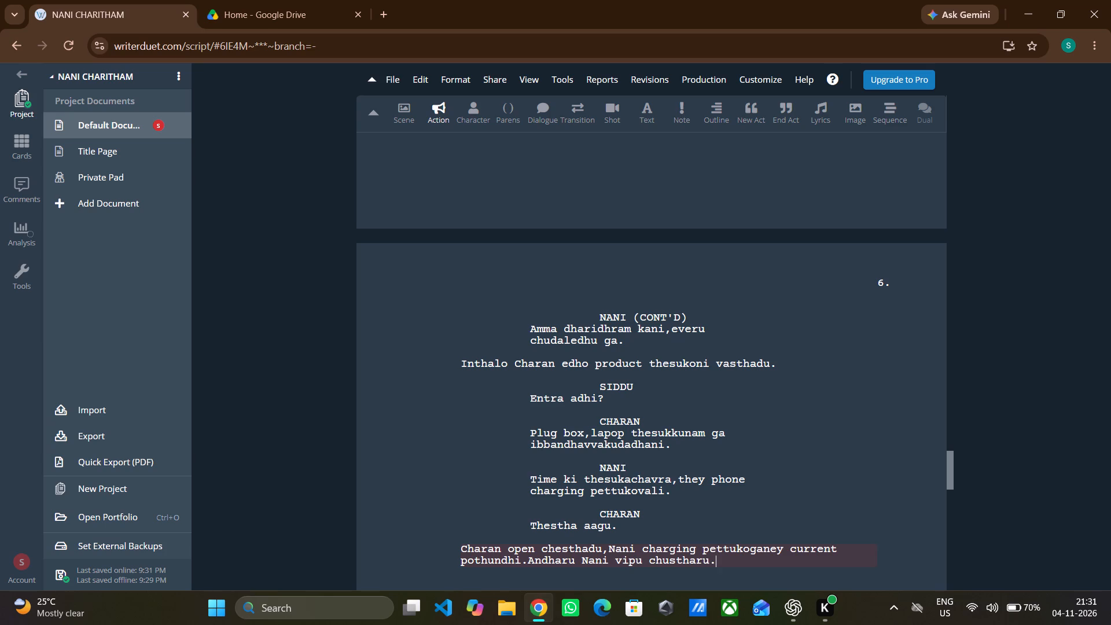
# Add a SAVANTH dialogue below the action line, opening with "Em dharidhram ra,".
pyautogui.press('Return')
pyautogui.hotkey('ctrl', '3')
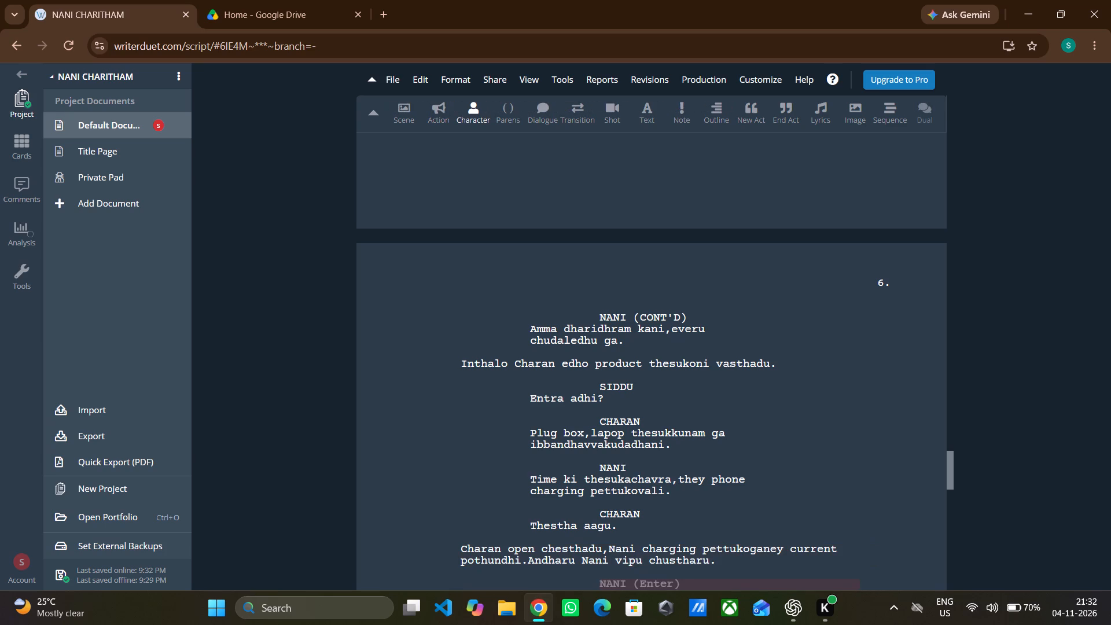
pyautogui.press('s')
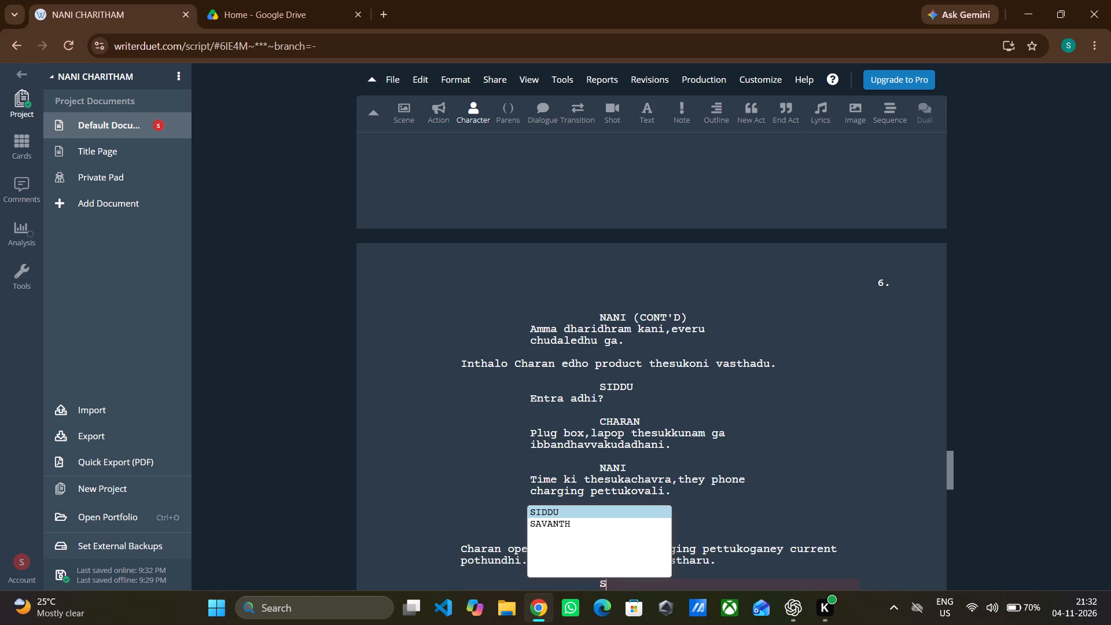
pyautogui.press('Down')
pyautogui.press('Return')
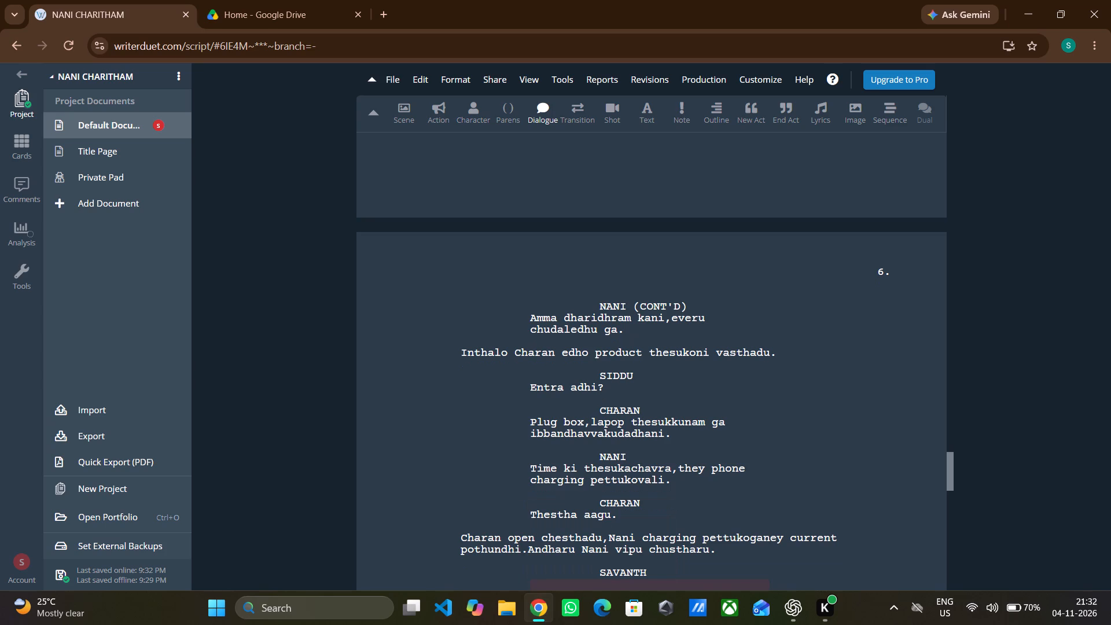
pyautogui.write('em')
pyautogui.press('space')
pyautogui.write('dharidhram ra,')
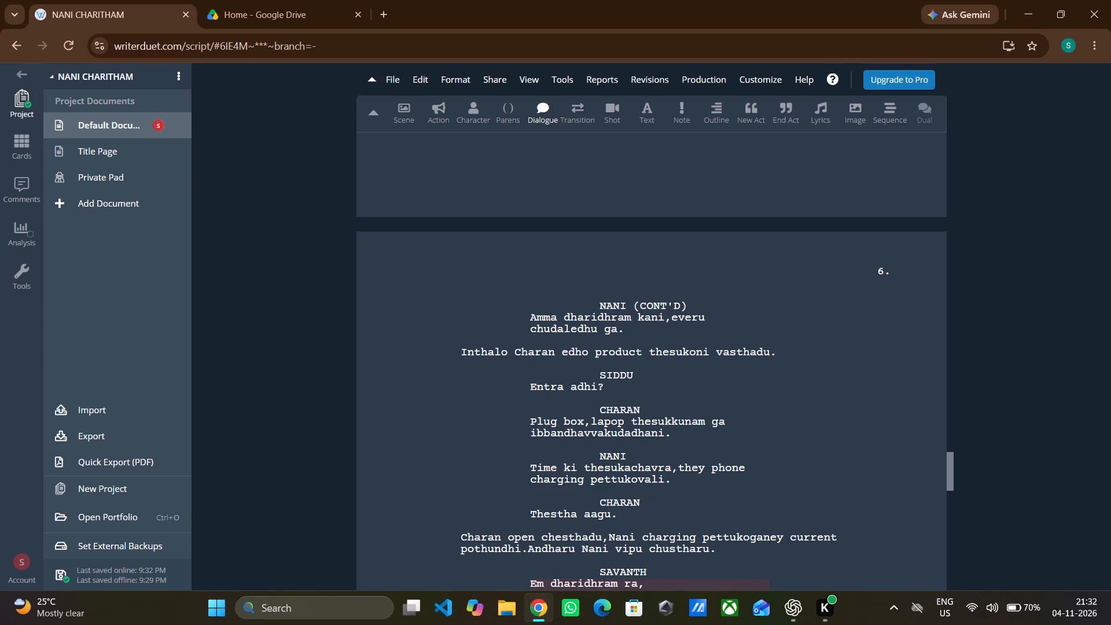
# Continue Savanth's dialogue directly after "Em dharidhram ra," with "akkada pettav board".
pyautogui.write('akkas\\')
pyautogui.press('BackSpace')
pyautogui.press('BackSpace')
pyautogui.write('da')
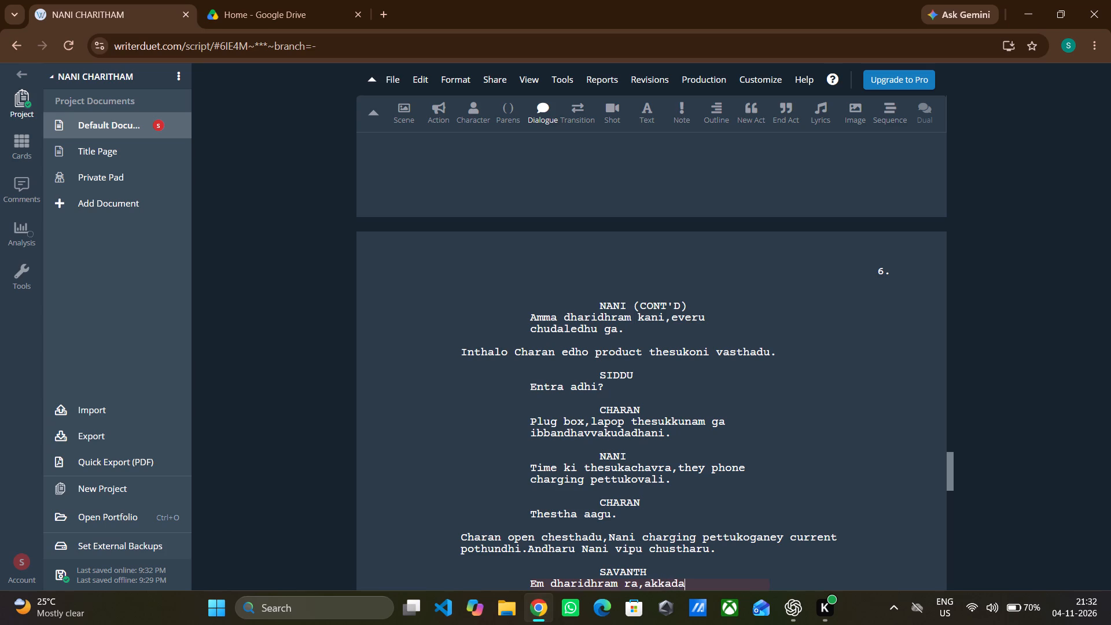
pyautogui.press('space')
pyautogui.write('pettav')
pyautogui.press('space')
pyautogui.write('bo')
pyautogui.write('ard')
pyautogui.press('space')
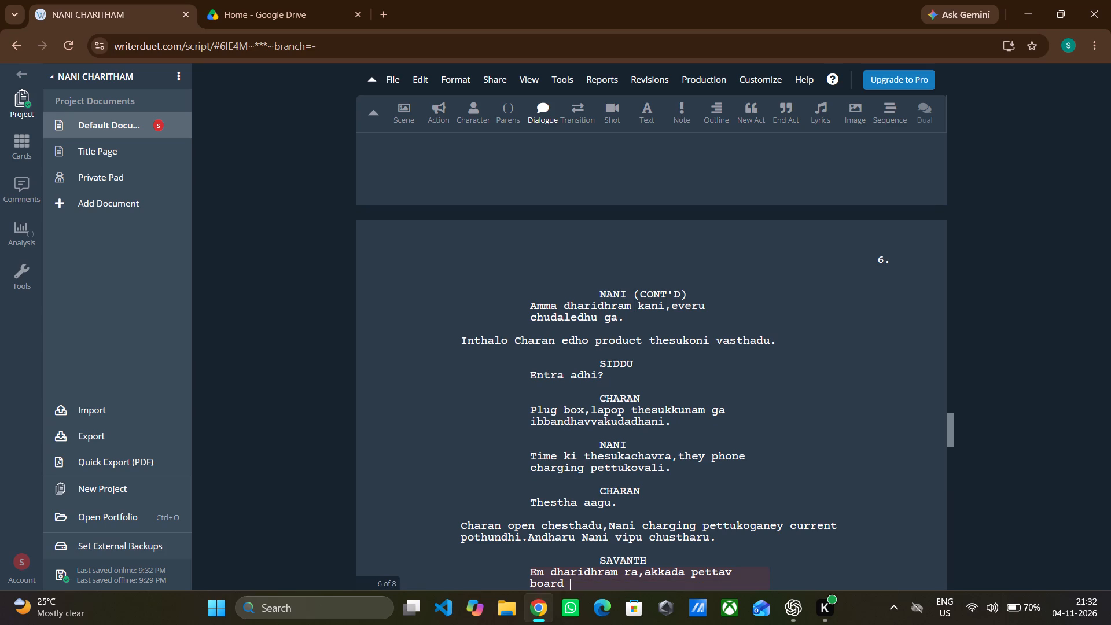
# Complete the same Savanth dialogue after "board" with "udachindhi,ikkadapettav ekanga current poyindhi.".
pyautogui.press('u')
pyautogui.write('dachinc')
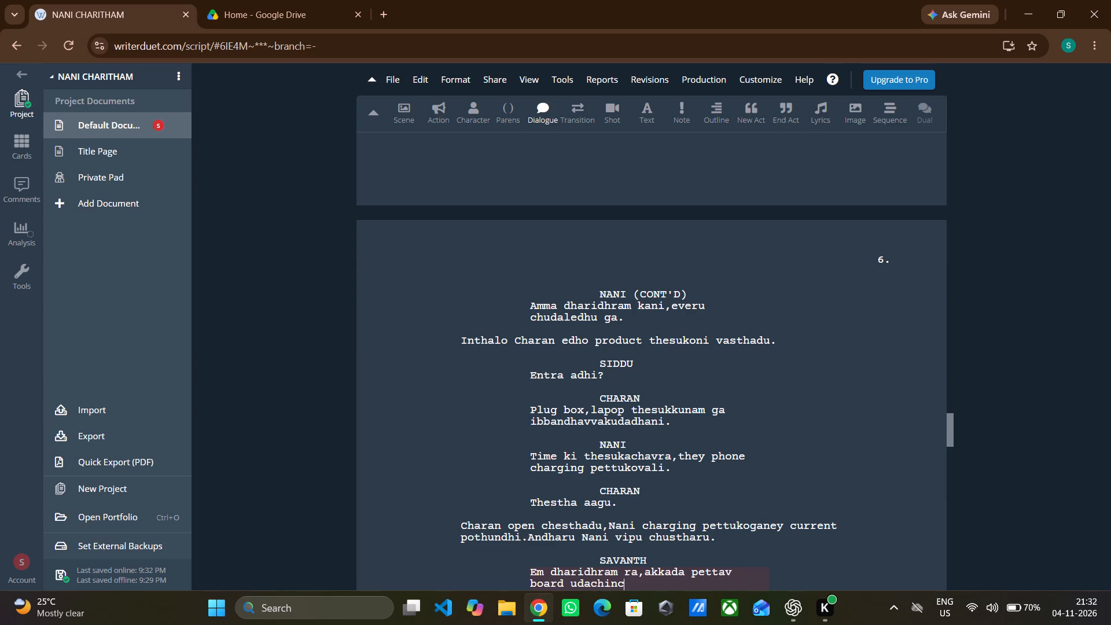
pyautogui.press('BackSpace')
pyautogui.press('BackSpace')
pyautogui.press('n')
pyautogui.write('dhi,ikkadapettav ekanga')
pyautogui.press('space')
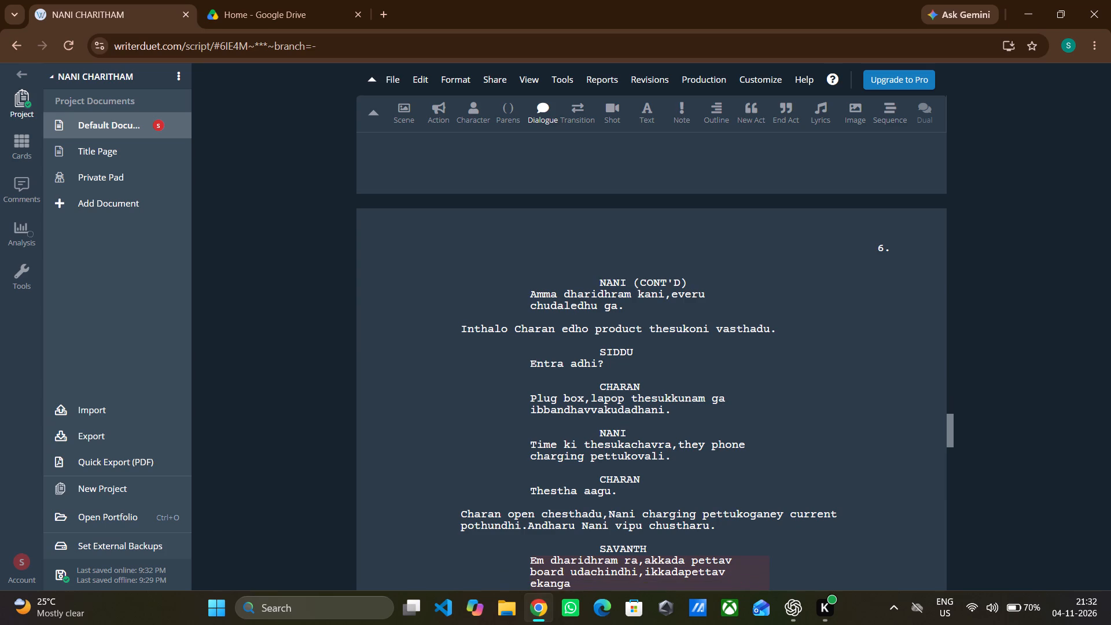
pyautogui.write('current')
pyautogui.press('space')
pyautogui.write('po')
pyautogui.write('yindhi.')
# Add a NANI dialogue below Savanth's line reading "Chusava?".
pyautogui.press('Return')
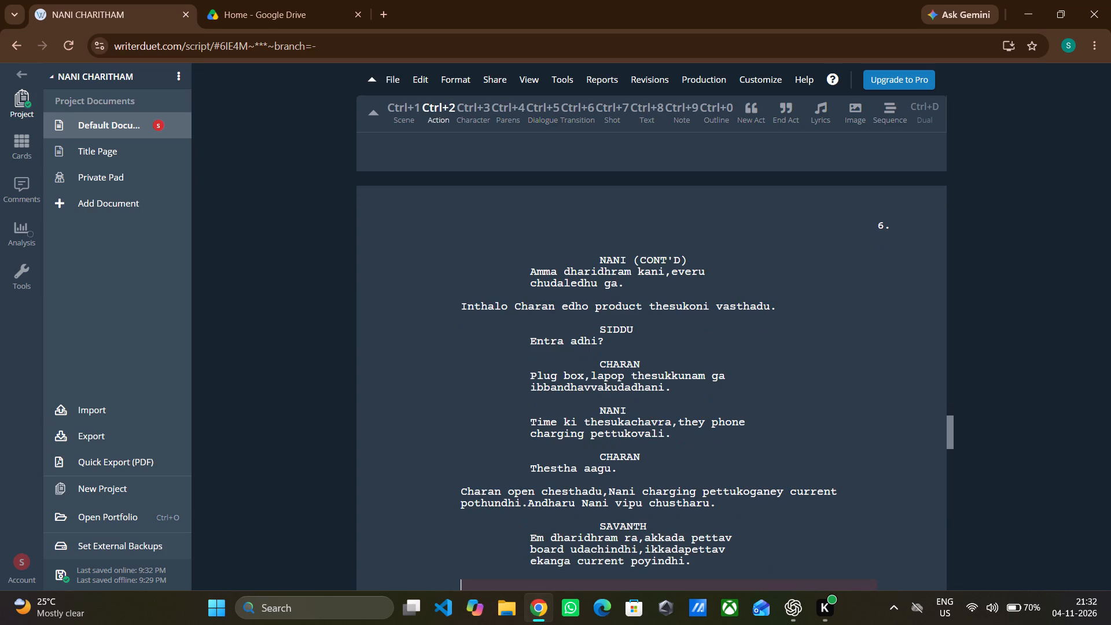
pyautogui.hotkey('ctrl', '3')
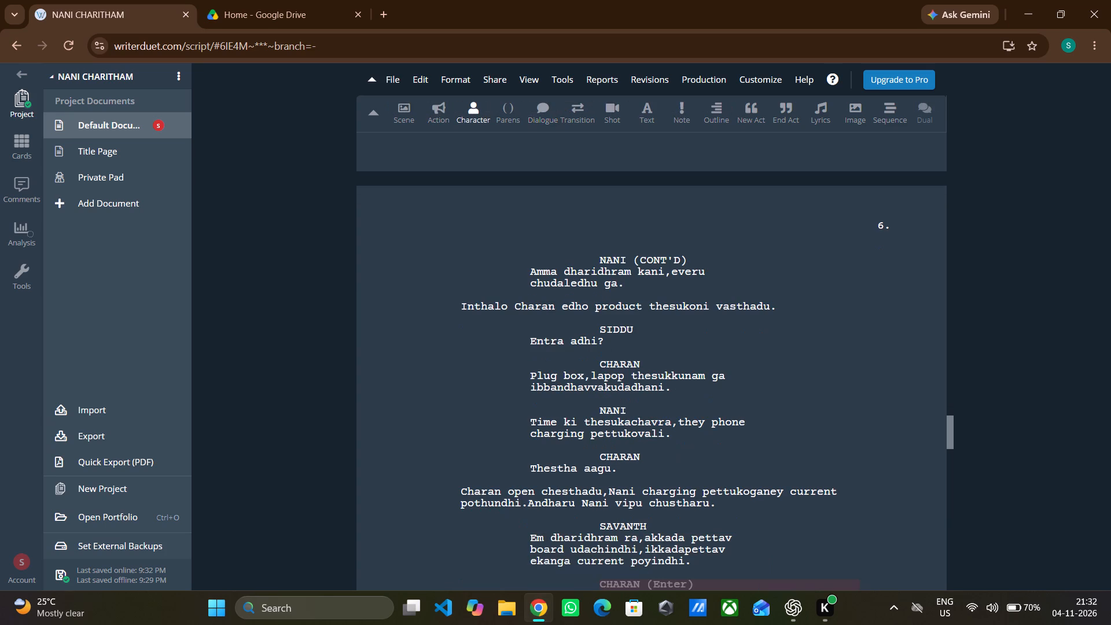
pyautogui.press('n')
pyautogui.press('Return')
pyautogui.write('chusava')
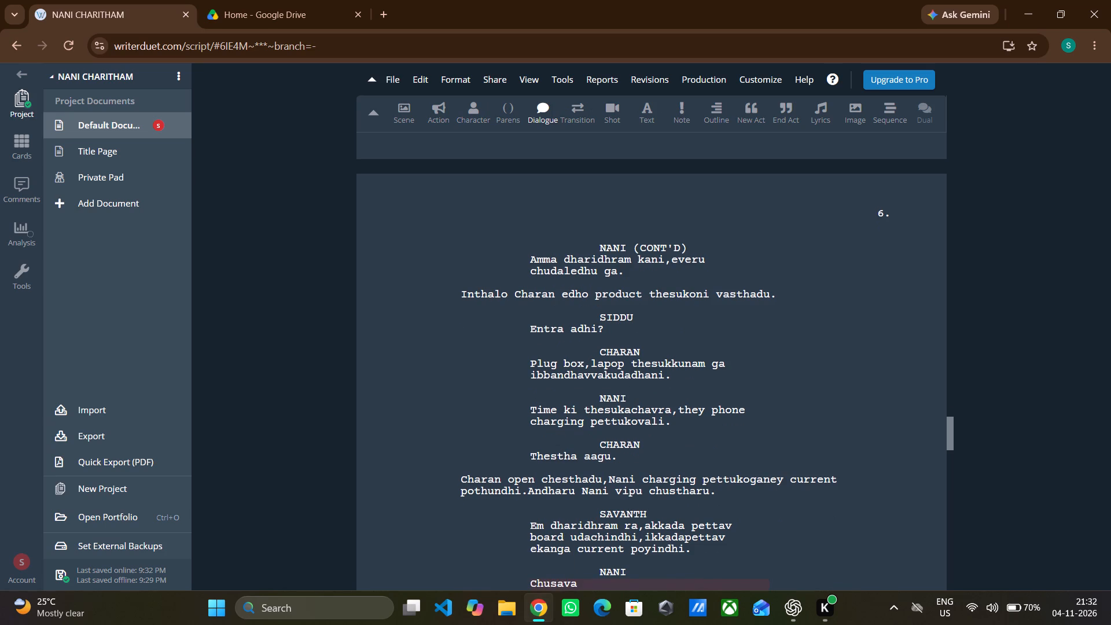
pyautogui.hotkey('shift', '?')
# Add a SAVANTH dialogue below Nani's question, opening with "Chi siggupaduthunnav?".
pyautogui.press('Return')
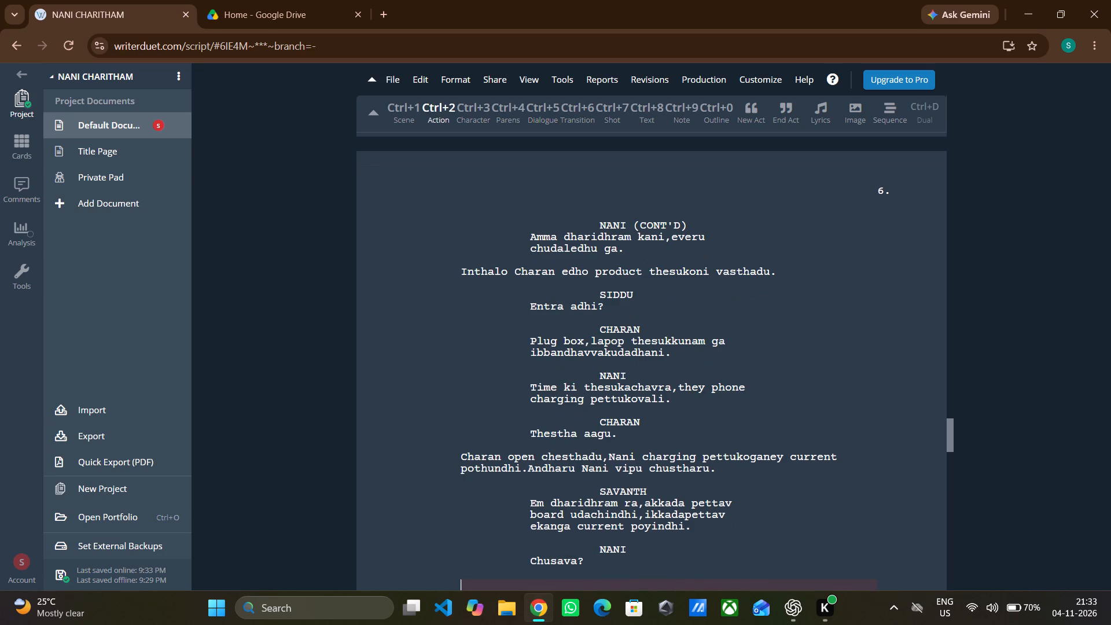
pyautogui.hotkey('ctrl', '3')
pyautogui.press('Return')
pyautogui.write('chi')
pyautogui.press('space')
pyautogui.write('siggupaduthub')
pyautogui.press('BackSpace')
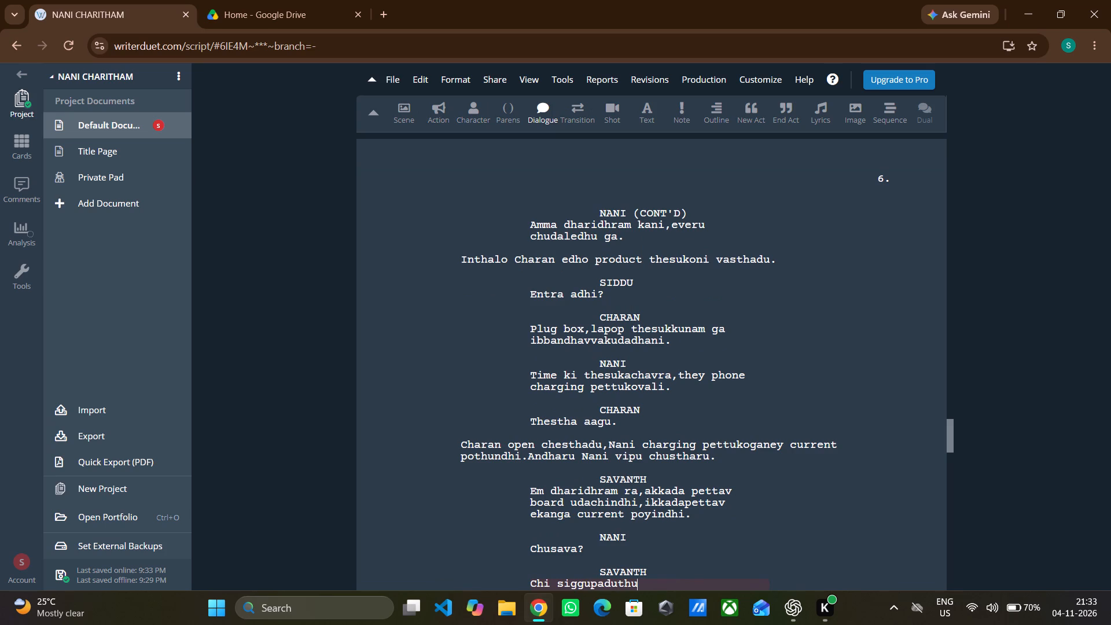
pyautogui.write('nnav')
pyautogui.hotkey('shift', '?')
# Continue Savanth's dialogue directly after "siggupaduthunnav?" with "Aina nee dharidhram thelisikuda first".
pyautogui.hotkey('shift', 'a')
pyautogui.write('ina')
pyautogui.press('space')
pyautogui.write('nee dharidhram')
pyautogui.press('space')
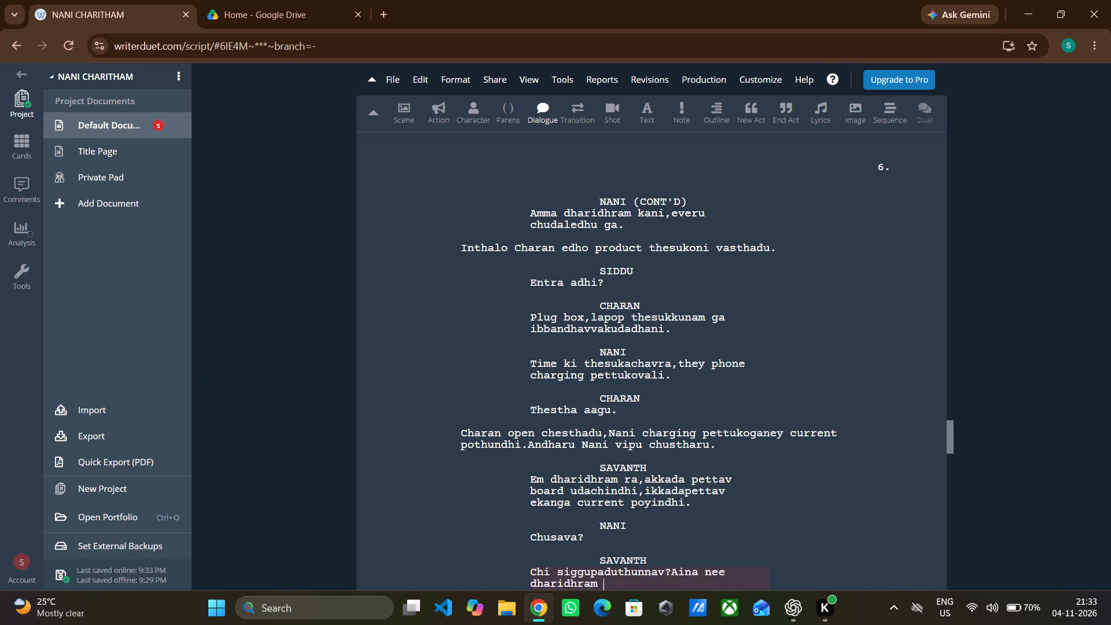
pyautogui.write('thelisikuda first')
pyautogui.press('space')
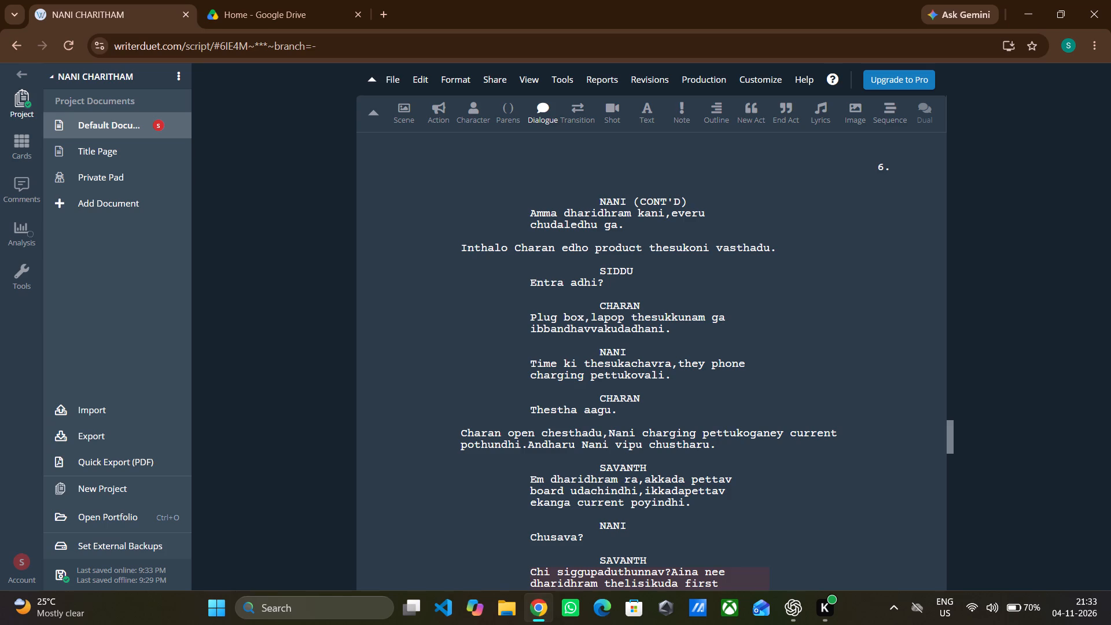
# Complete Savanth's dialogue after "first" with "ninney pettamannam chudu.".
pyautogui.write('ninn')
pyautogui.write('ey')
pyautogui.press('space')
pyautogui.write('pettamannam')
pyautogui.press('space')
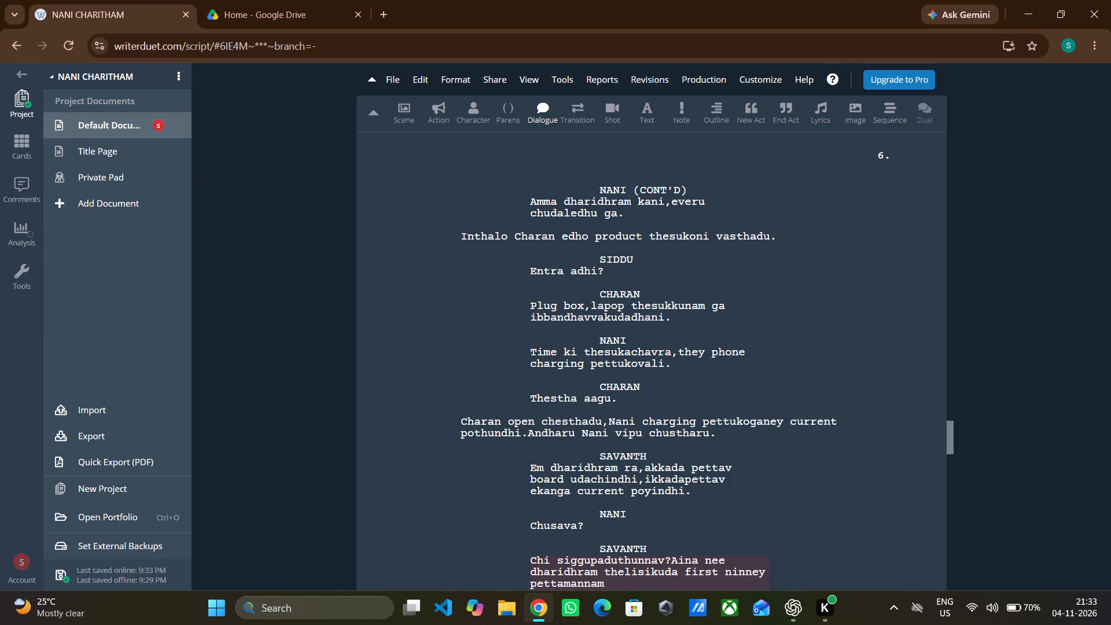
pyautogui.write('chusu')
pyautogui.press('BackSpace')
pyautogui.press('BackSpace')
pyautogui.write('du')
pyautogui.press('.')
# Add a NANI dialogue below Savanth's line reading "Sarlera,maku time vasthundhi appudu memu chebutha.".
pyautogui.press('Return')
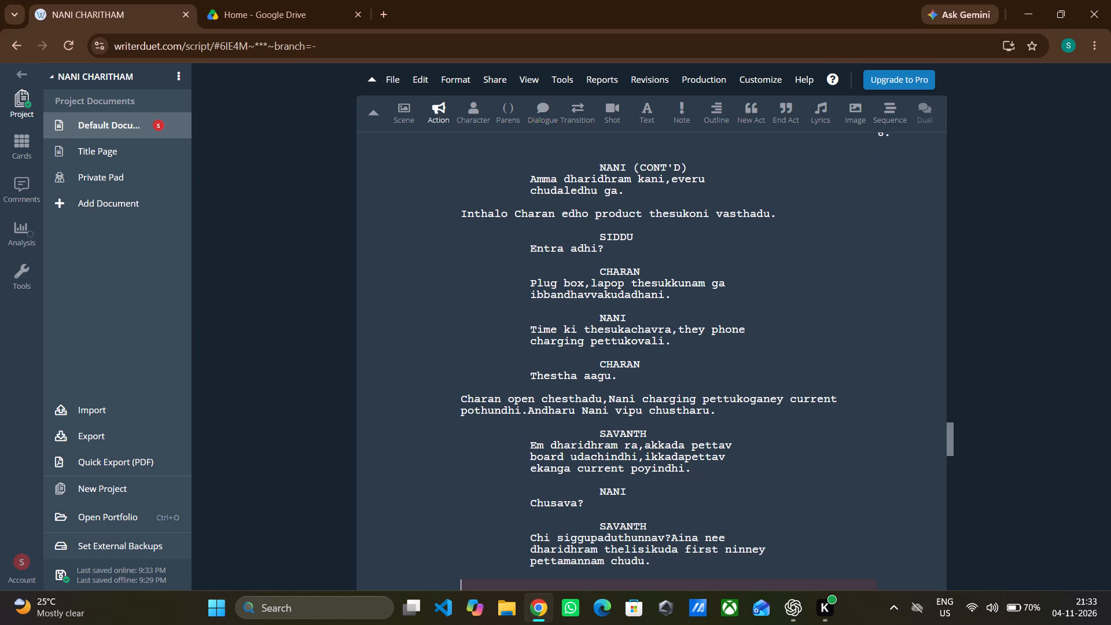
pyautogui.hotkey('ctrl', '3')
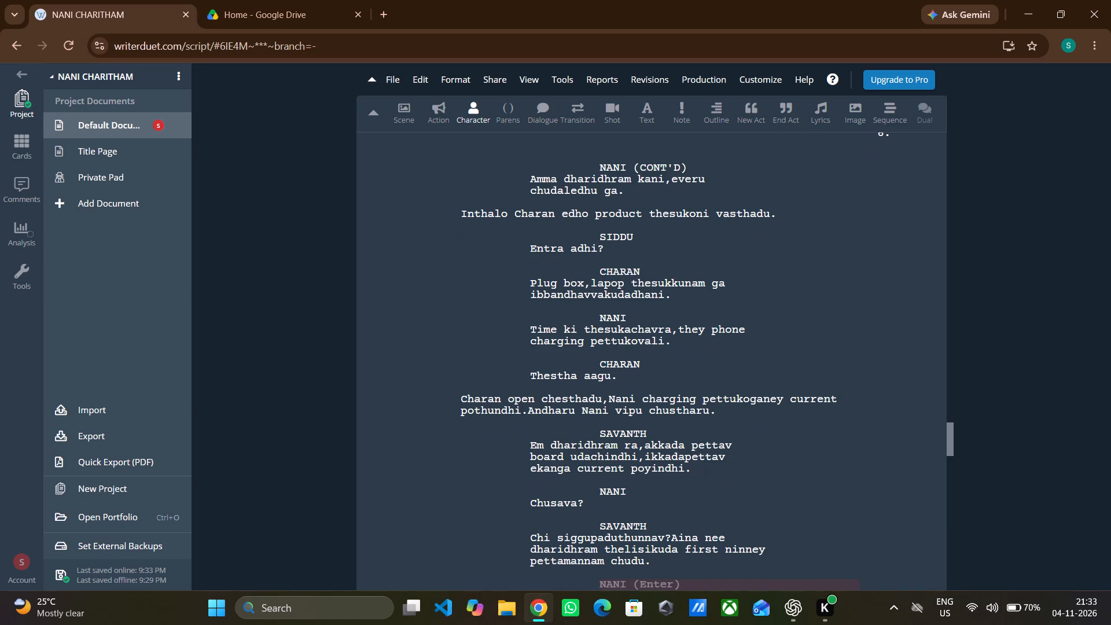
pyautogui.press('n')
pyautogui.press('Return')
pyautogui.write('sarl')
pyautogui.write('era,maku time vasthundhi appudu memu')
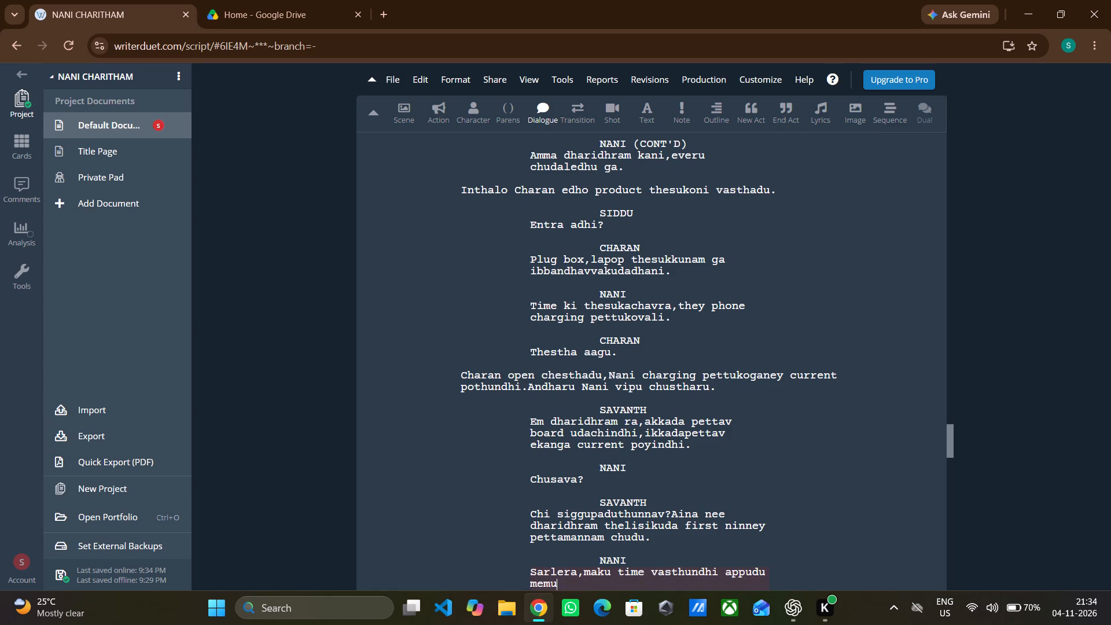
pyautogui.press('space')
pyautogui.write('chebutha')
pyautogui.press('.')
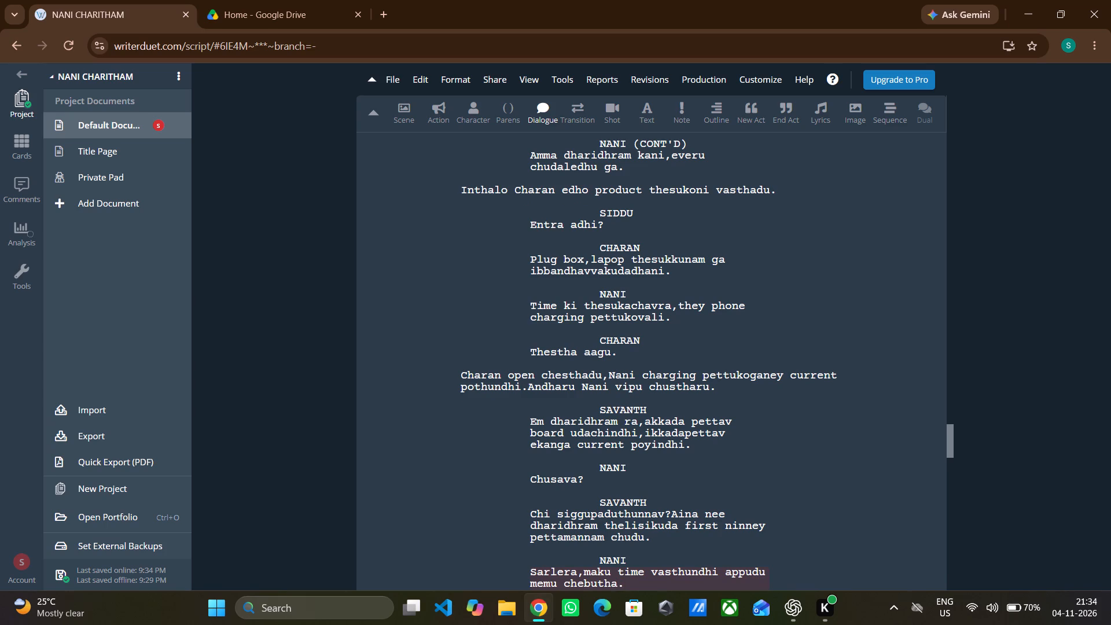
# Review the screenplay from the flashback INT.ROOM-DAY scene through the EXT.ROAD-DAY scene to THE END.
pyautogui.scroll(-2, 731, 415)
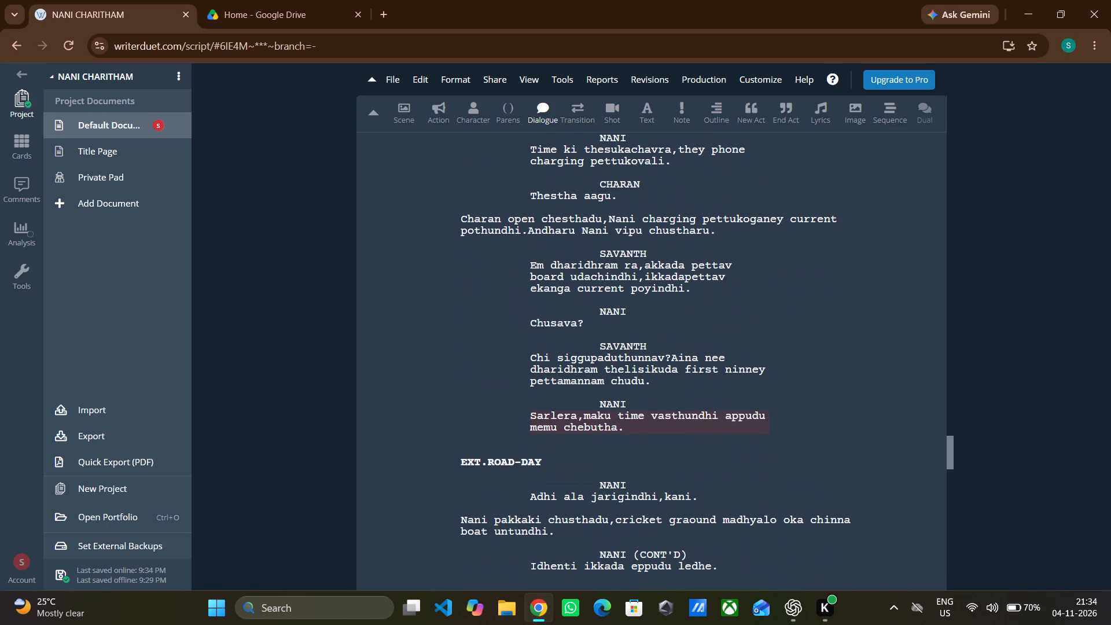
pyautogui.scroll(4, 731, 415)
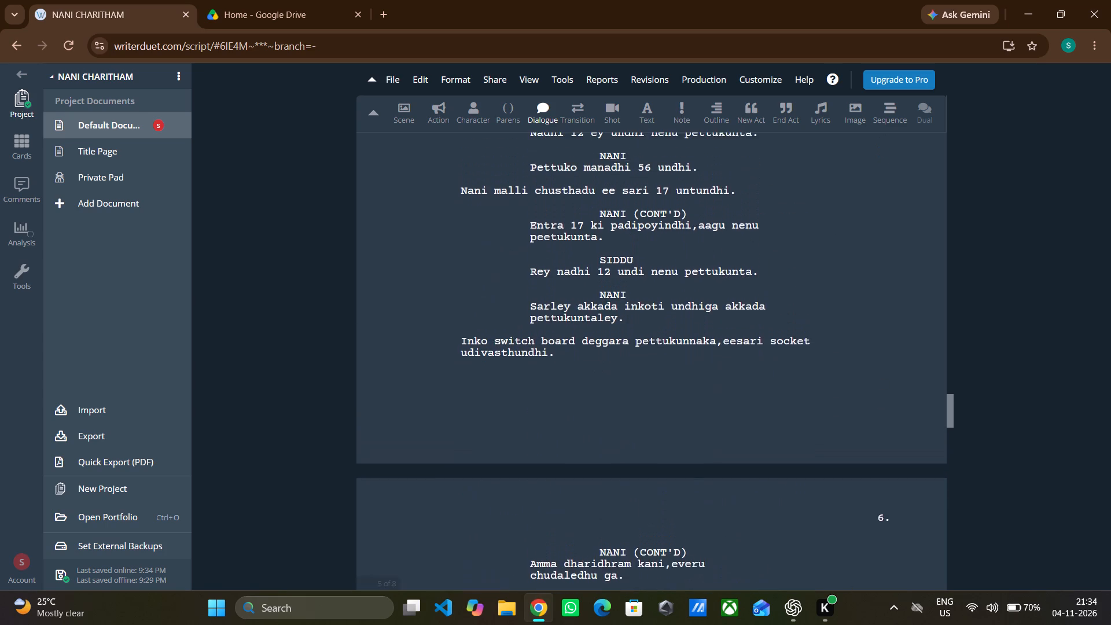
pyautogui.scroll(5, 731, 415)
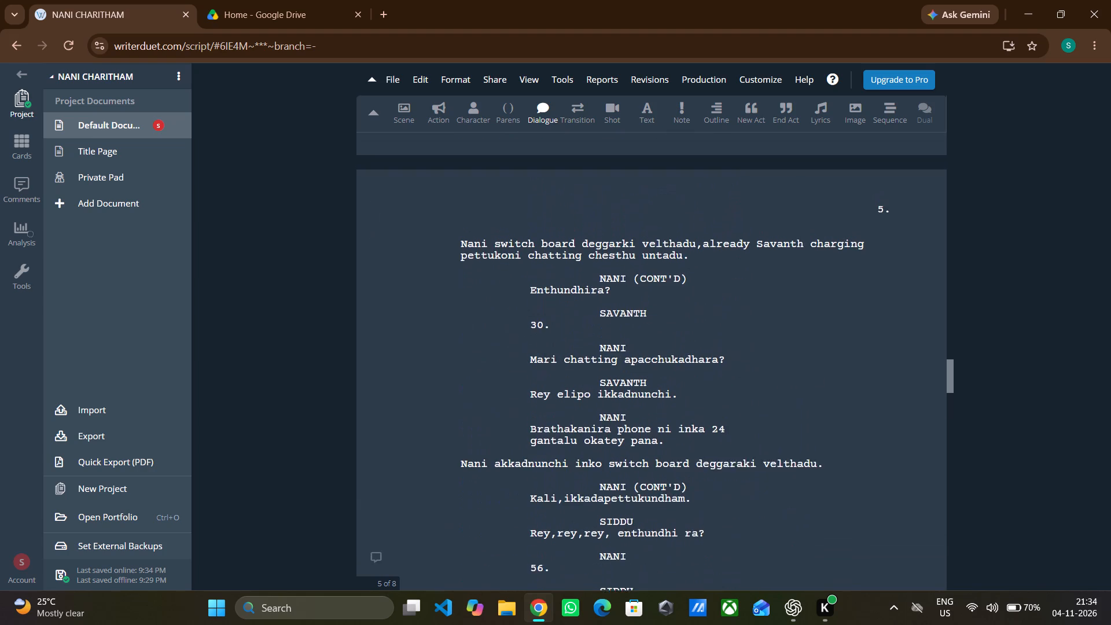
pyautogui.scroll(2, 731, 415)
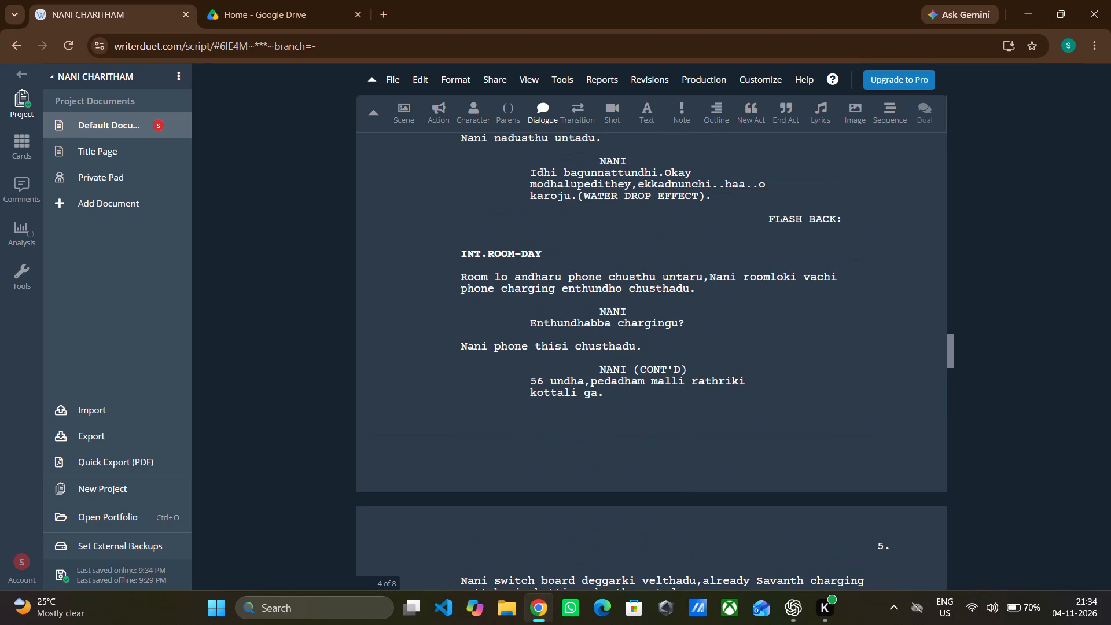
pyautogui.scroll(-2, 731, 415)
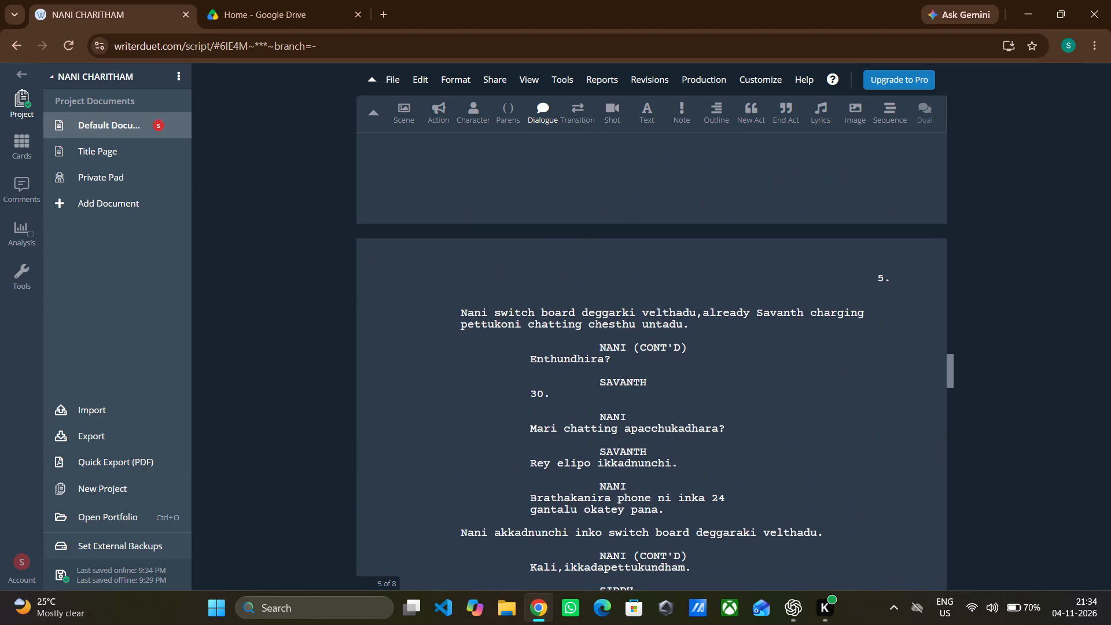
pyautogui.scroll(-4, 731, 415)
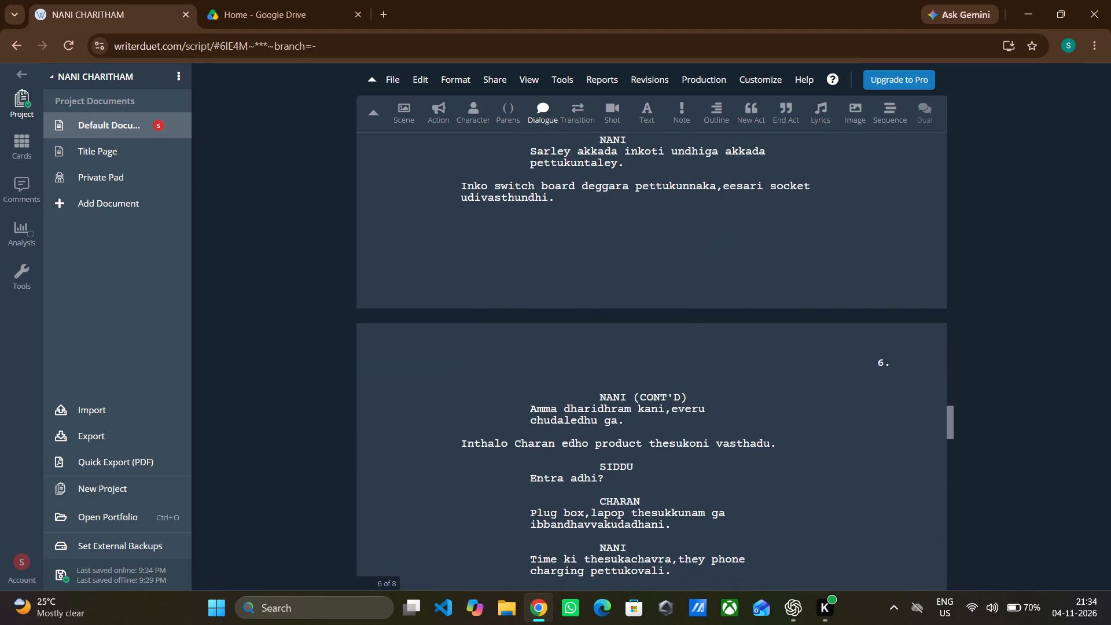
pyautogui.scroll(-1, 731, 415)
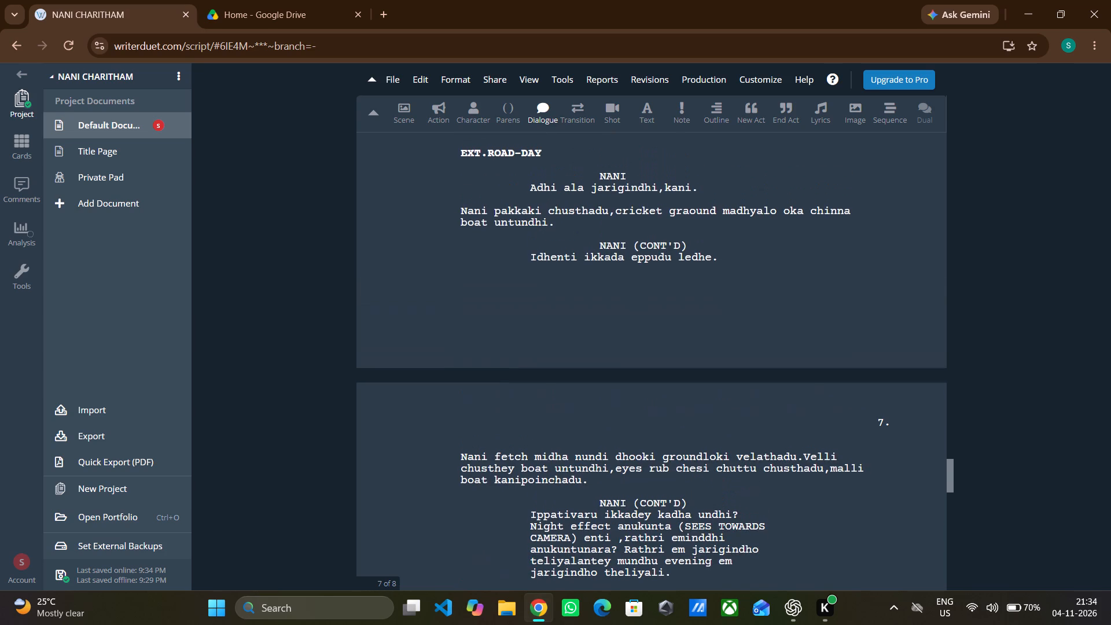
pyautogui.scroll(-3, 731, 415)
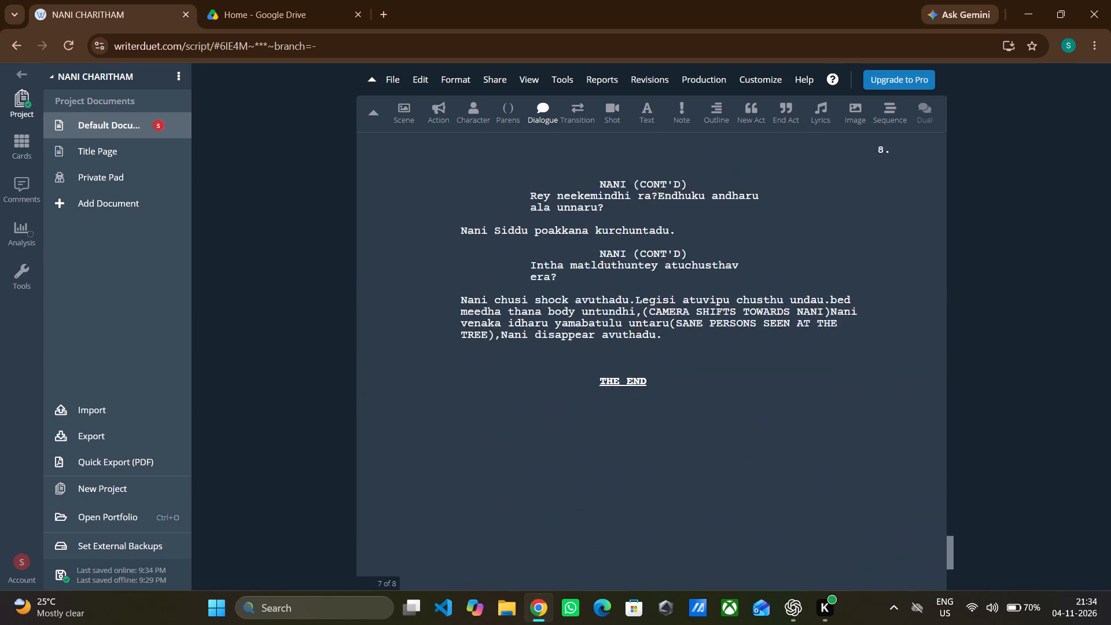
# Review the screenplay backwards from THE END through the hostel, cricket ground and EXT.ROAD-DAY scenes to the charging dialogue on page 5.
pyautogui.scroll(4, 731, 415)
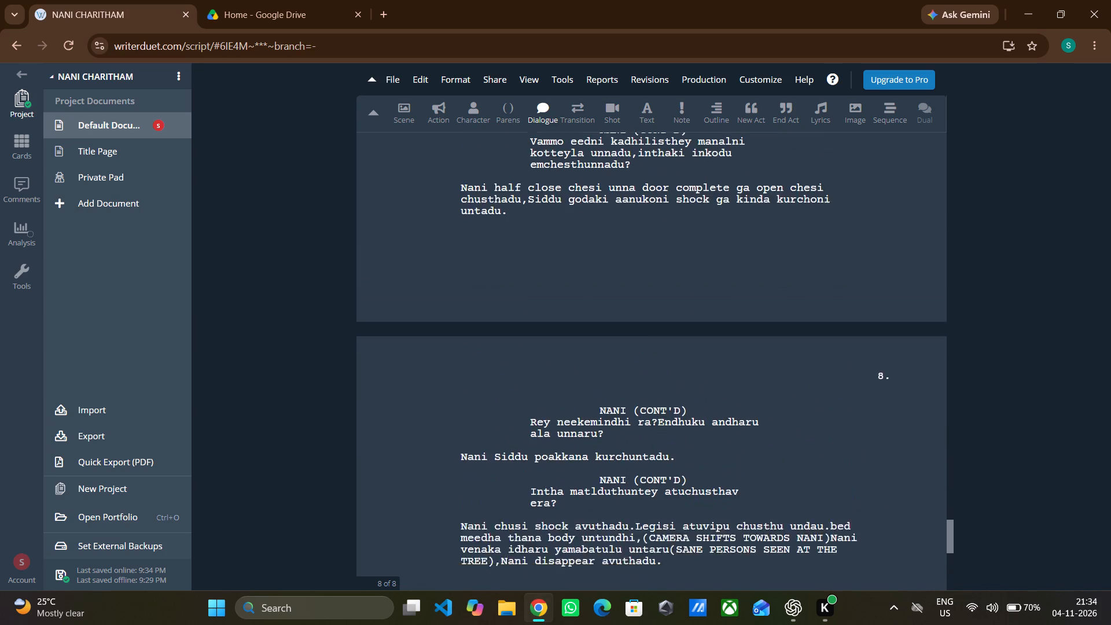
pyautogui.scroll(3, 731, 415)
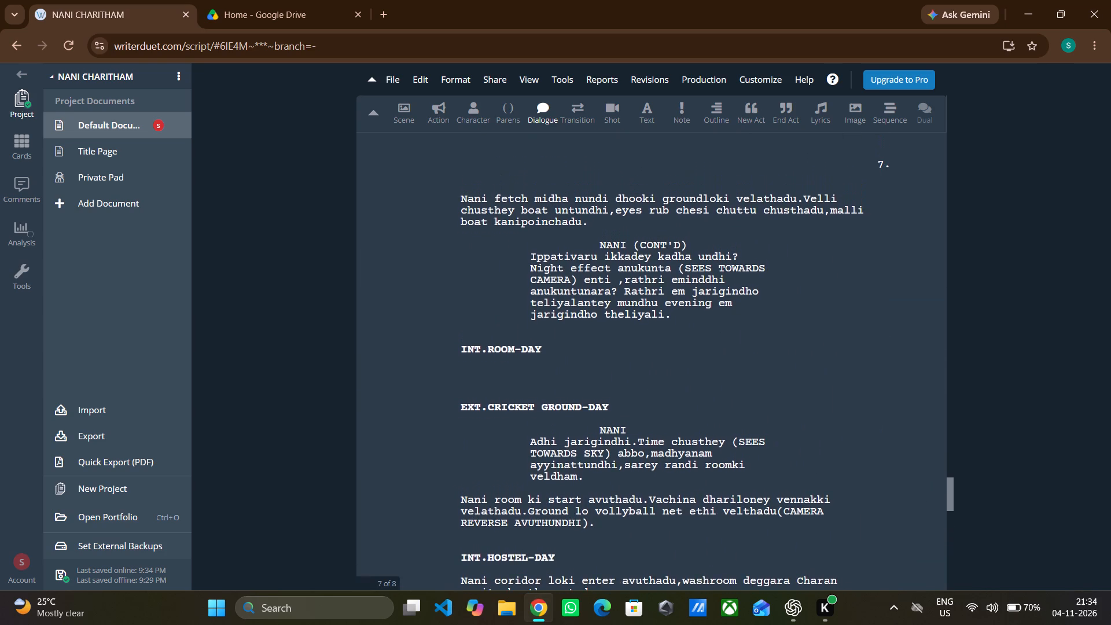
pyautogui.scroll(4, 731, 415)
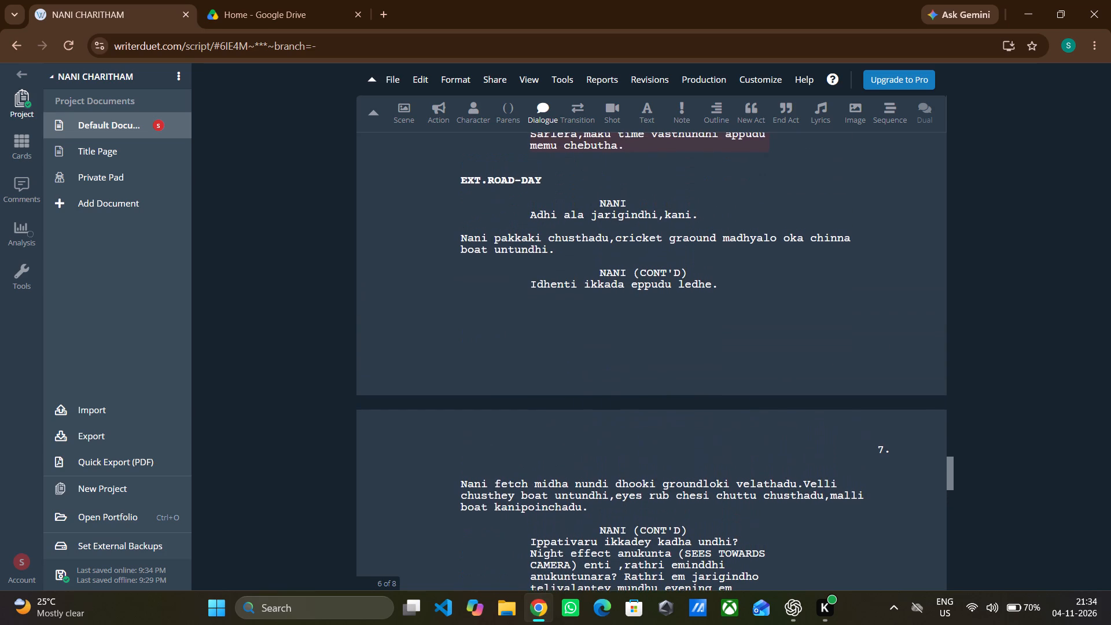
pyautogui.scroll(4, 731, 415)
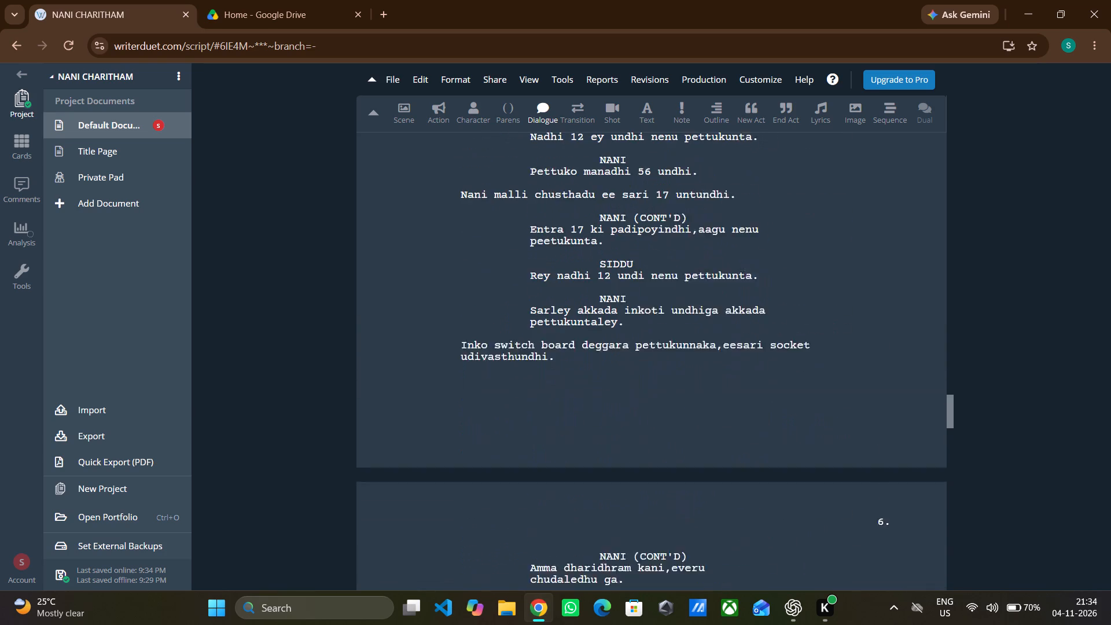
pyautogui.scroll(2, 731, 415)
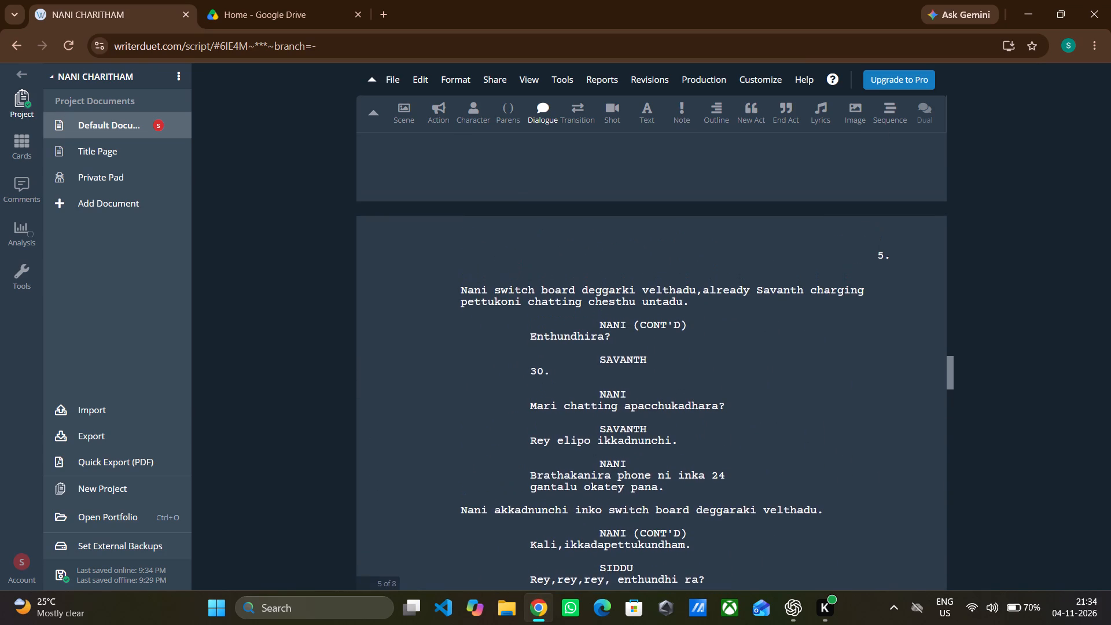
# Reread the flashback charging scene between its INT.ROOM-DAY heading on page 4 and Nani's closing line before EXT.ROAD-DAY.
pyautogui.scroll(-3, 731, 415)
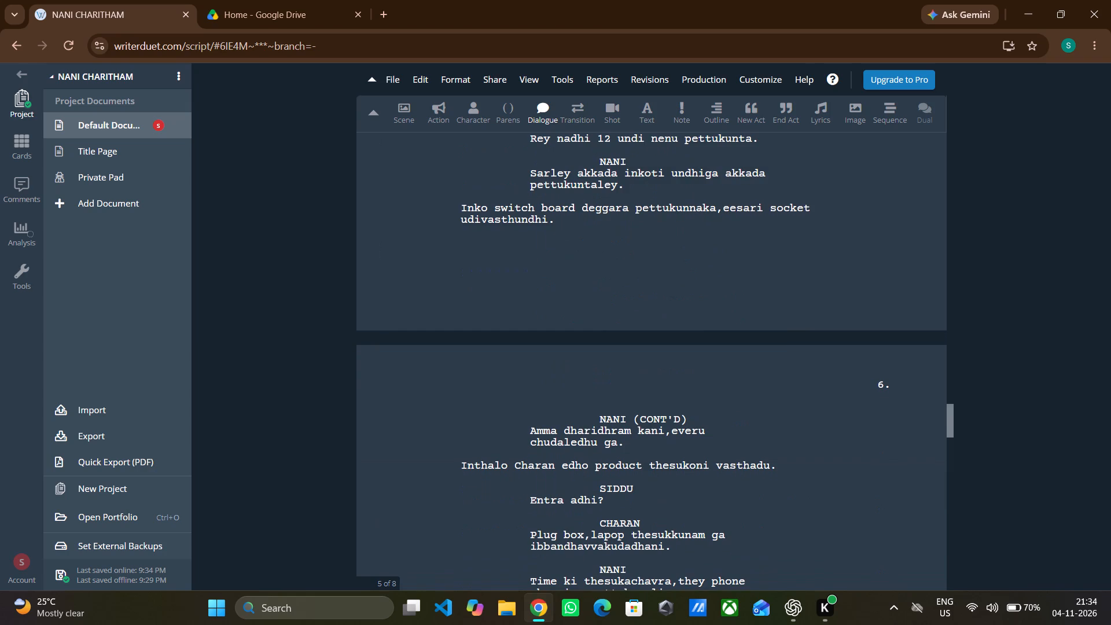
pyautogui.scroll(-1, 731, 415)
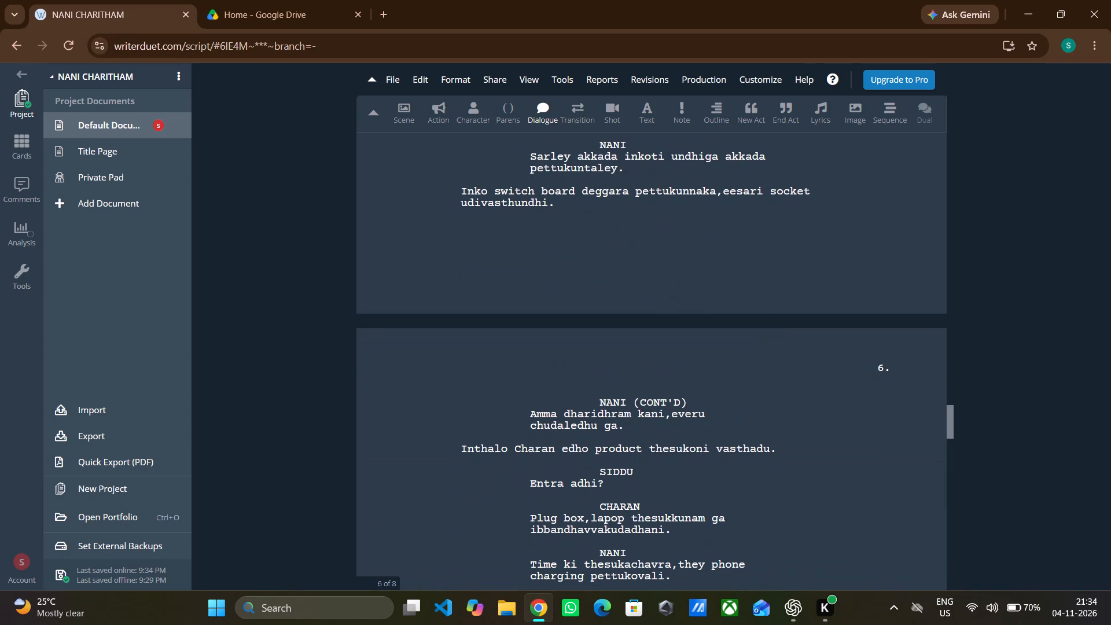
pyautogui.scroll(-3, 731, 415)
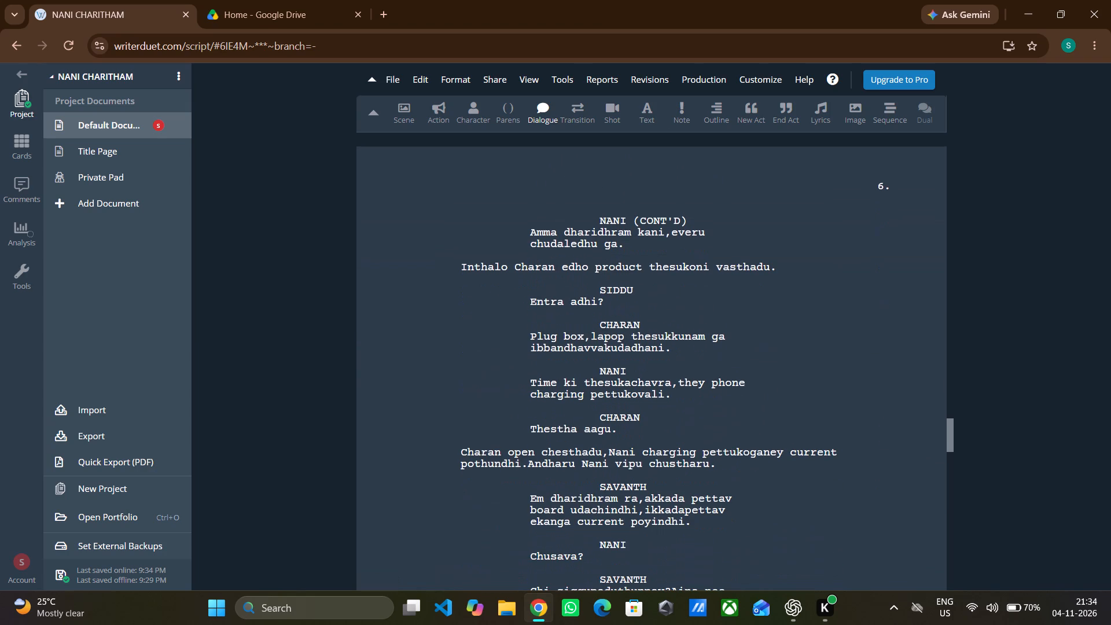
pyautogui.scroll(-3, 731, 415)
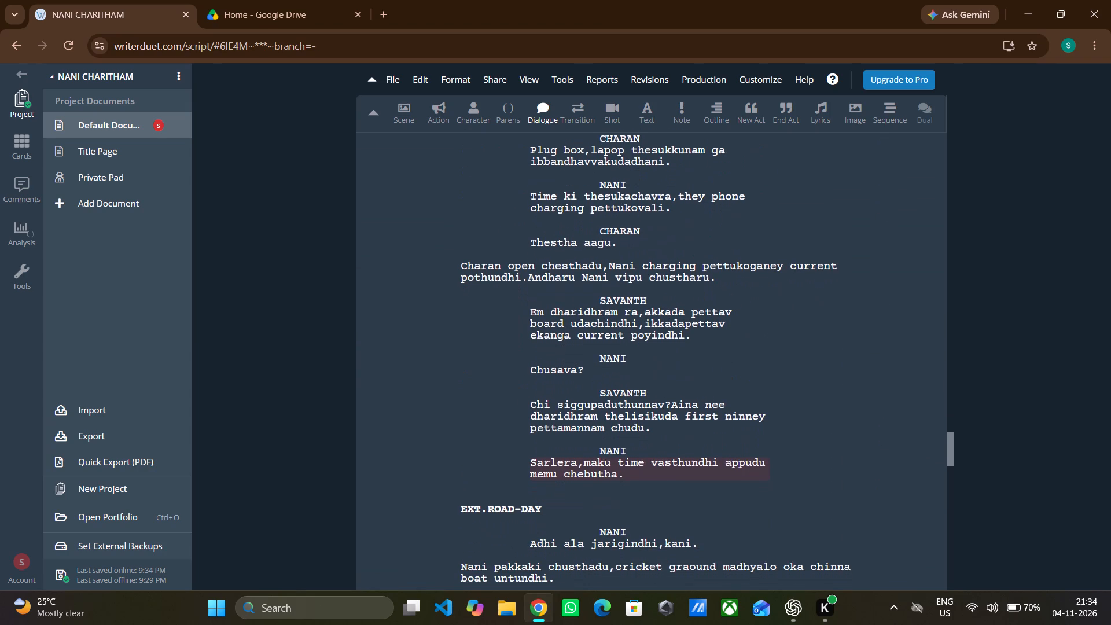
pyautogui.scroll(6, 731, 415)
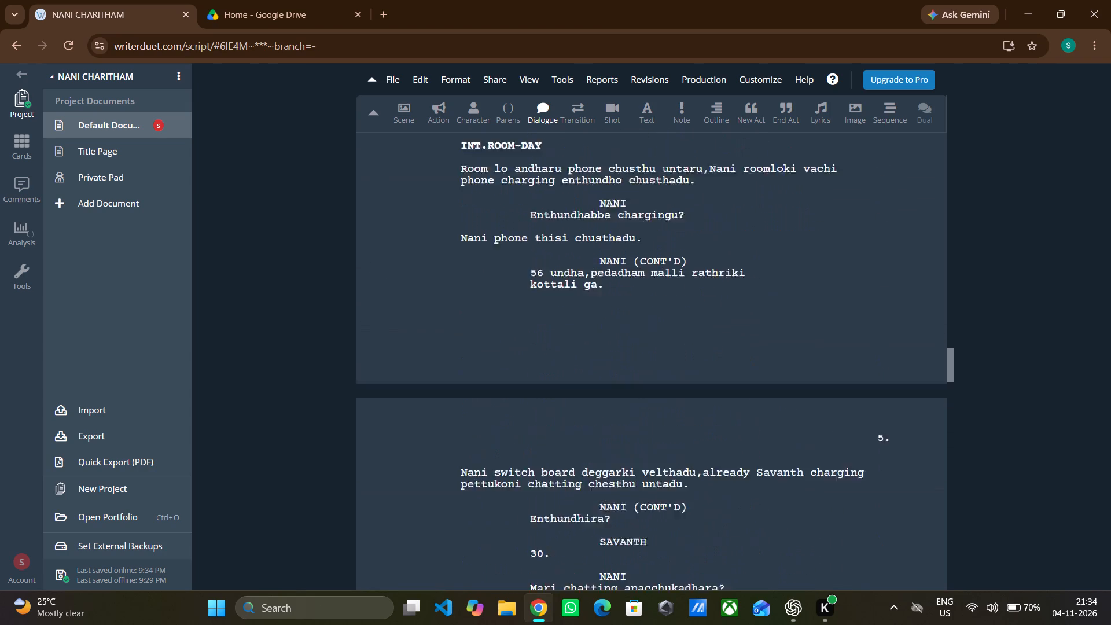
pyautogui.scroll(1, 731, 415)
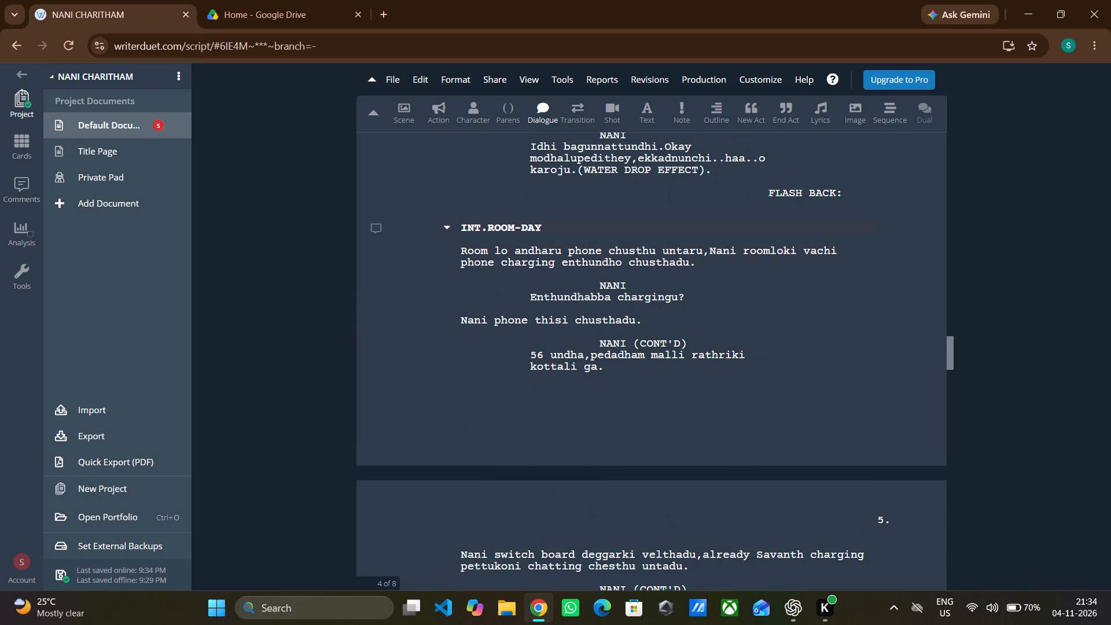
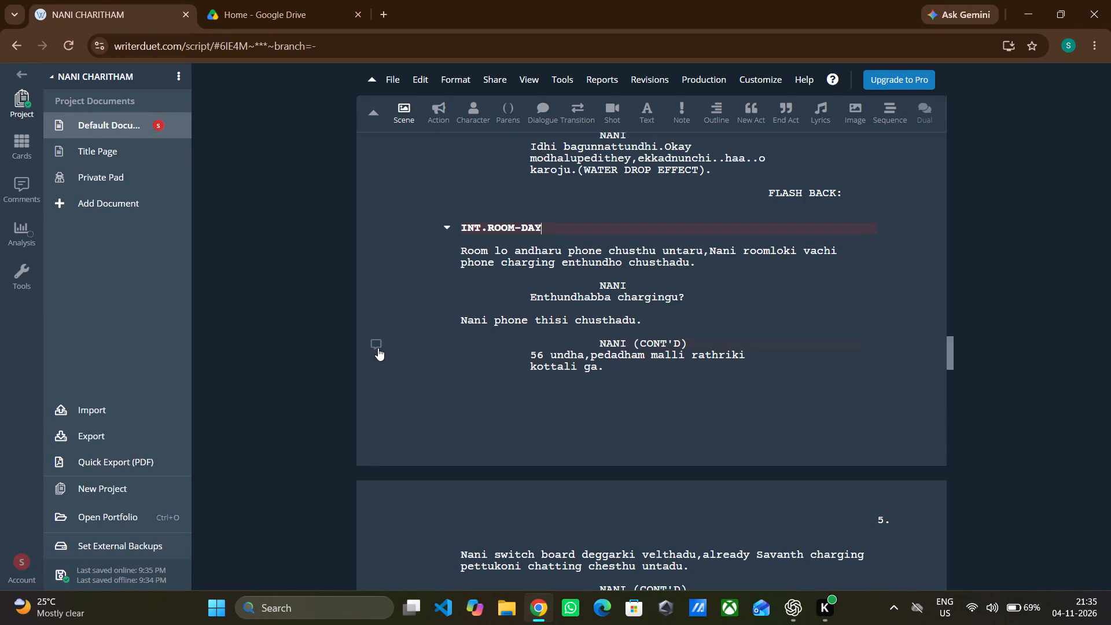
# Reread the flashback INT.ROOM-DAY scene from its heading on page 4 into Nani and Savanth's exchange on page 5.
pyautogui.click(980, 243)
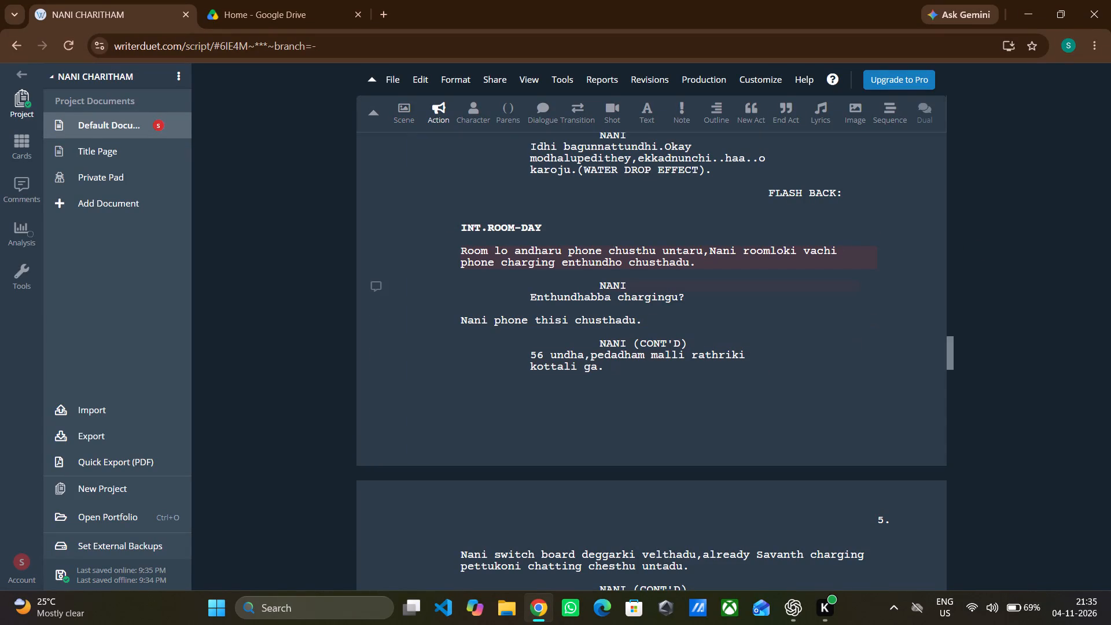
pyautogui.scroll(-2, 734, 289)
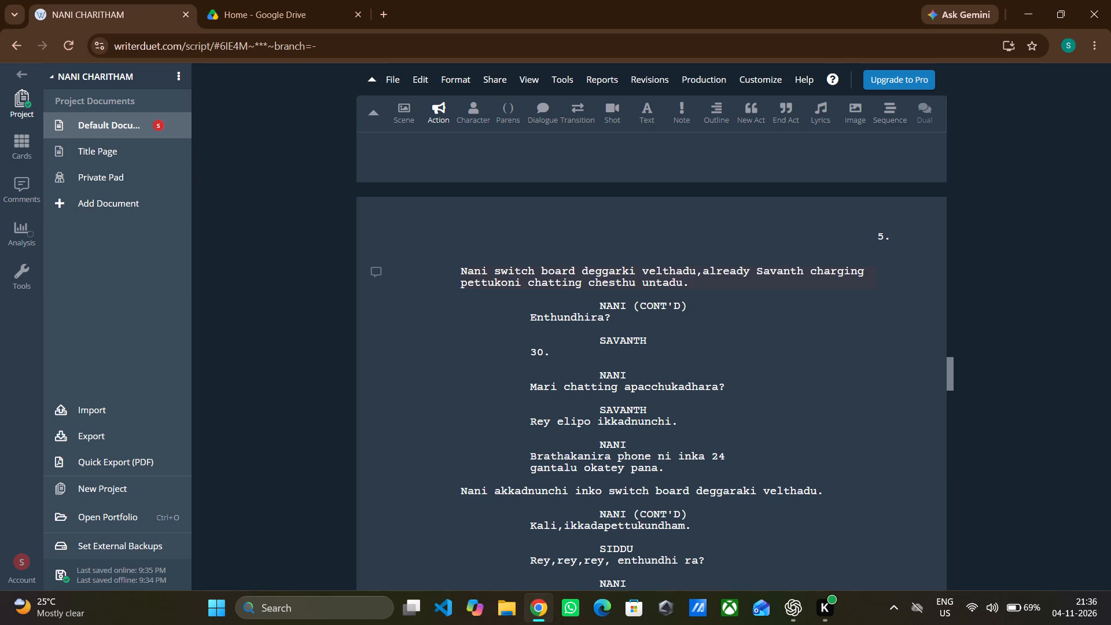
# Review the screenplay from the opening EXT.HOSTEL-DAY scene through the ground and bench scenes to Nani's monologue on page 4.
pyautogui.scroll(9, 734, 289)
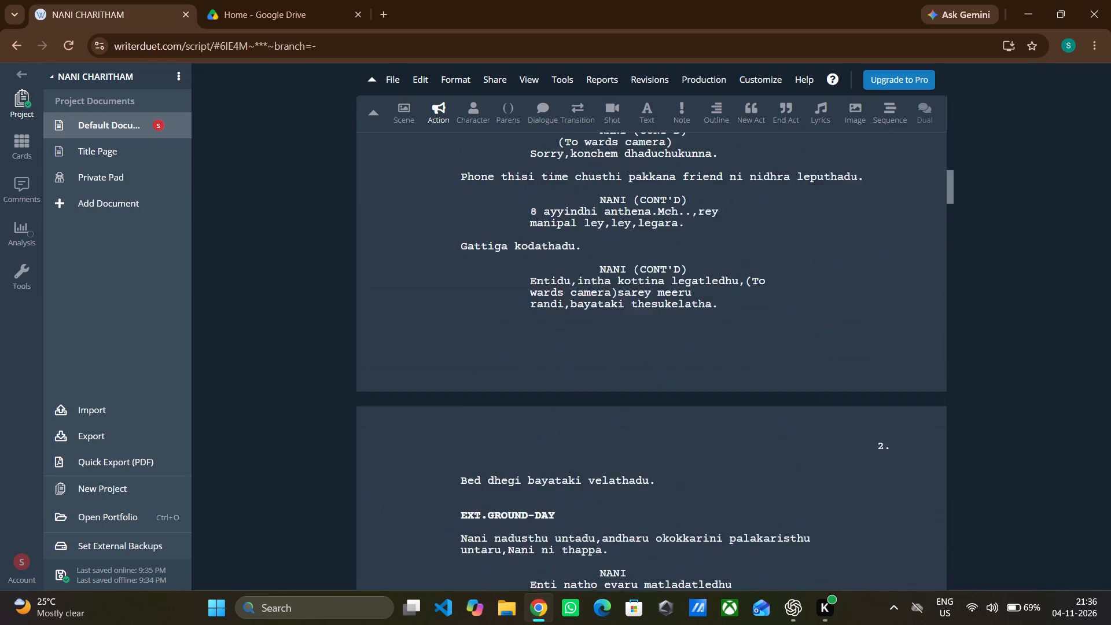
pyautogui.scroll(4, 734, 289)
pyautogui.scroll(-1, 734, 289)
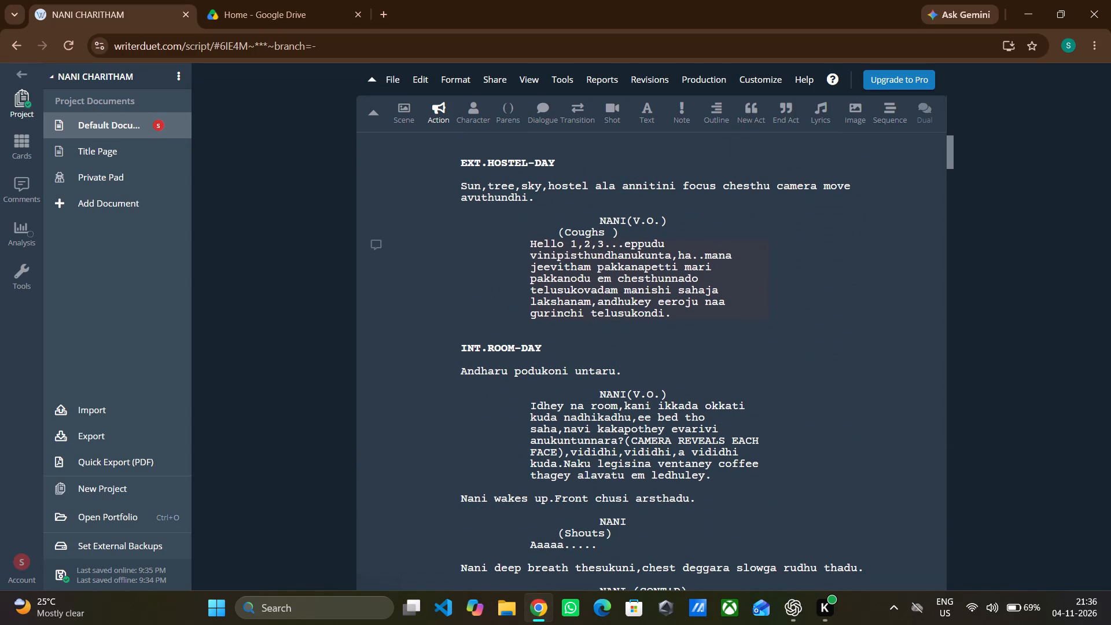
pyautogui.scroll(-2, 734, 289)
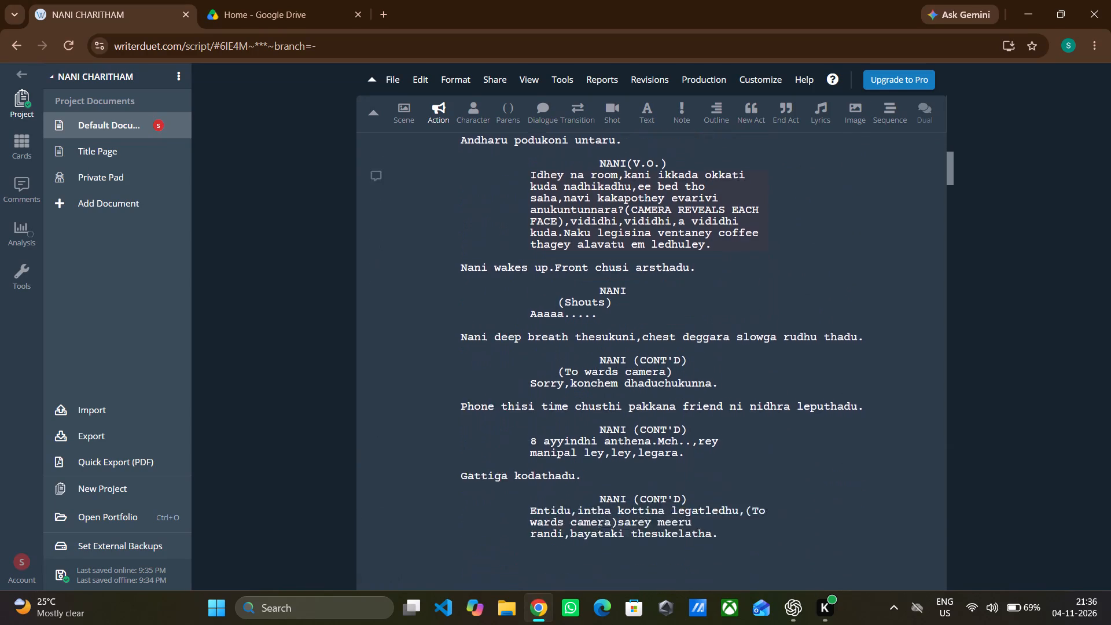
pyautogui.scroll(-2, 734, 289)
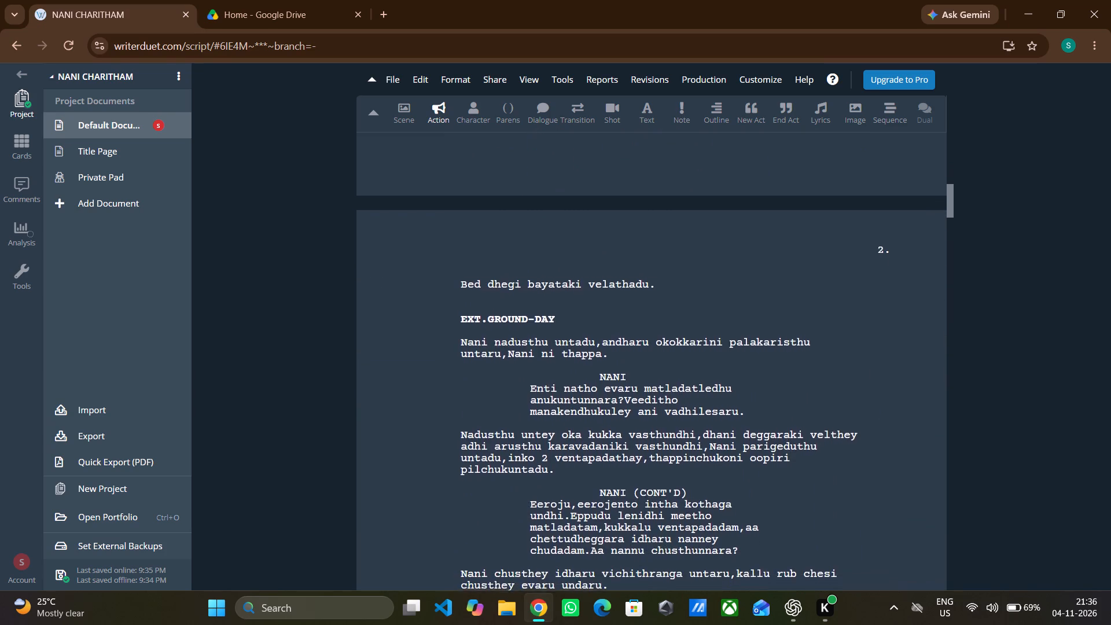
pyautogui.scroll(-5, 734, 289)
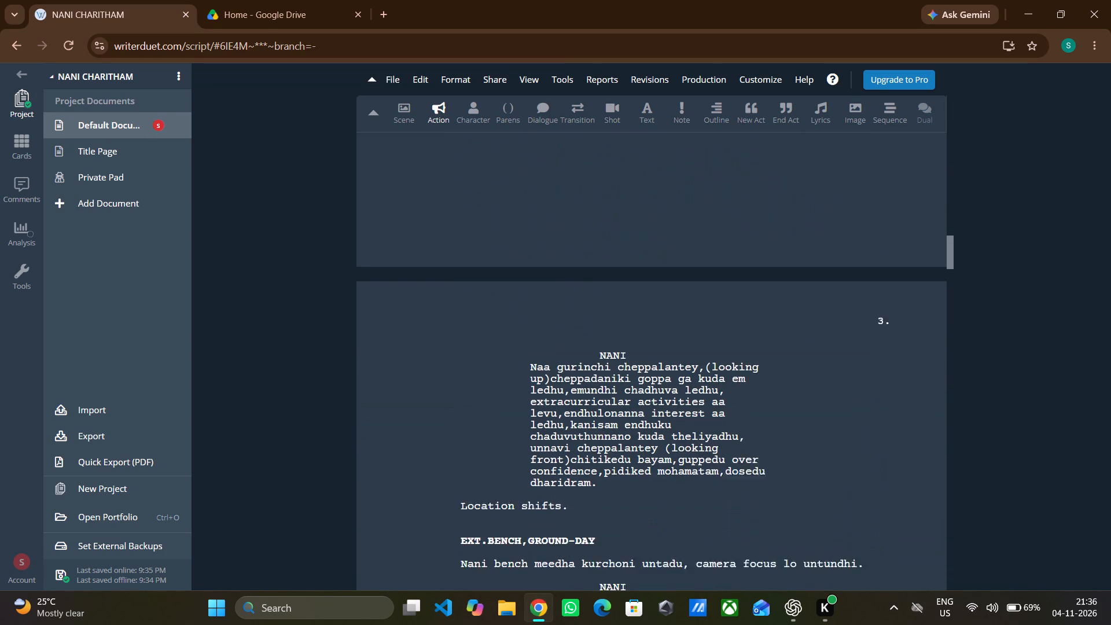
pyautogui.scroll(-4, 734, 289)
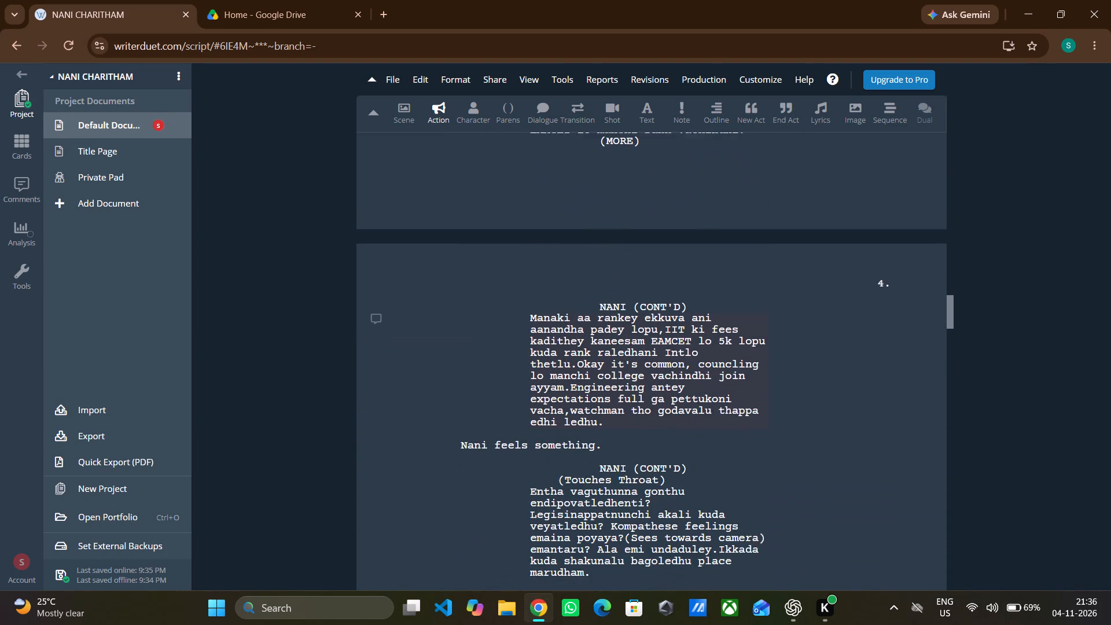
# Review the flashback charging scene from the INT.ROOM-DAY heading through Savanth's and Siddu's dialogue to the end of page 5.
pyautogui.scroll(-3, 734, 289)
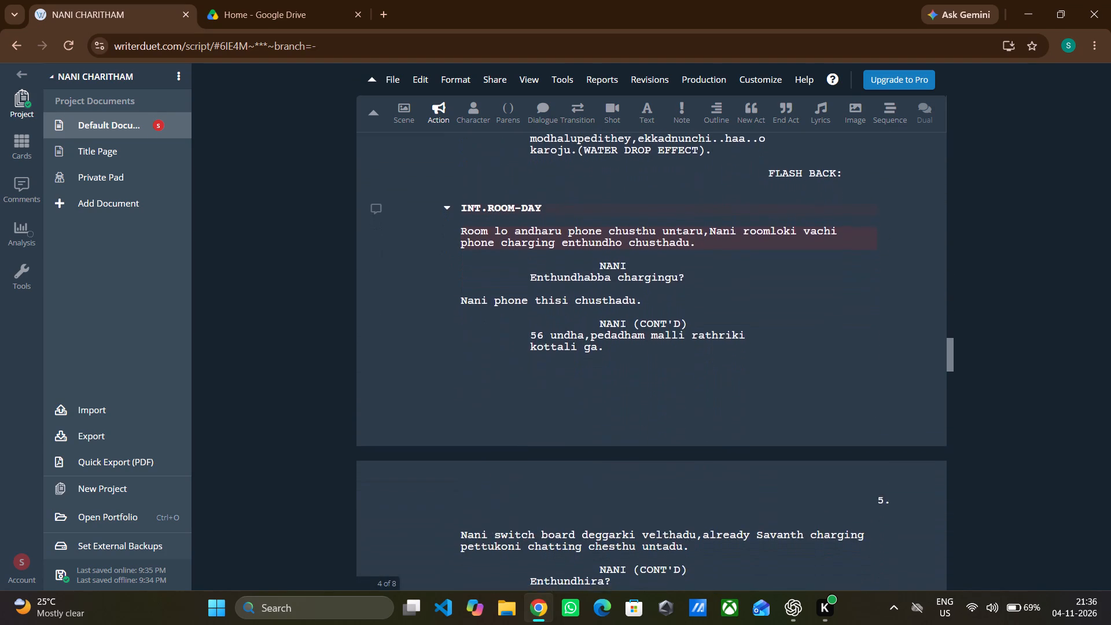
pyautogui.scroll(-3, 734, 289)
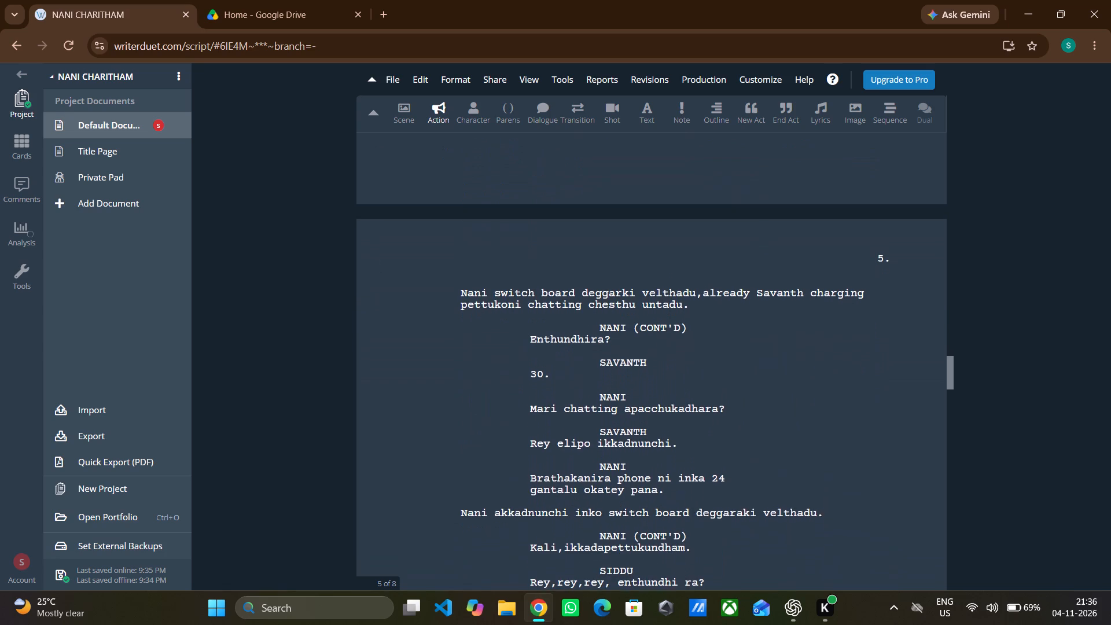
pyautogui.scroll(-3, 734, 289)
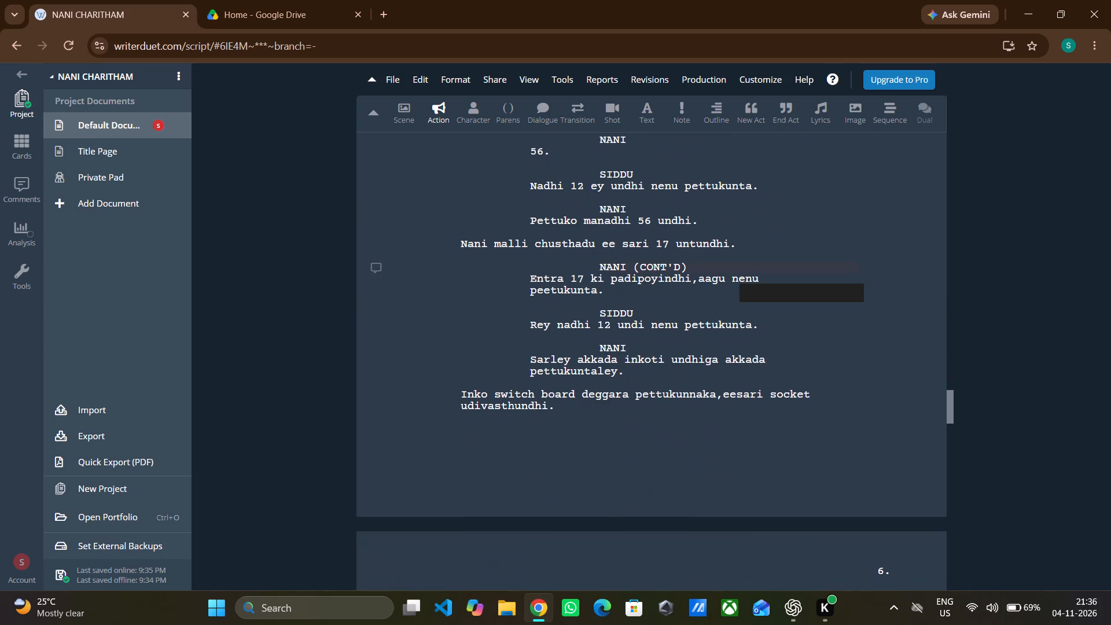
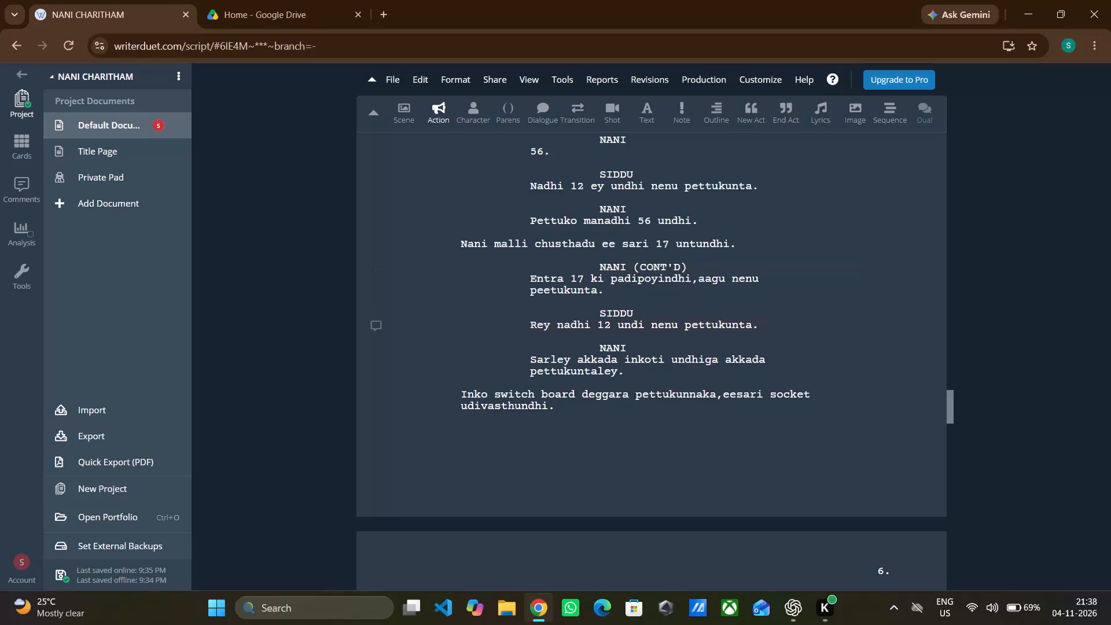
# Reread the flashback charging scene from the switch board exchange on page 5 through Charan's plug box to Nani's last line before EXT.ROAD-DAY.
pyautogui.moveTo(621, 288); pyautogui.dragTo(643, 383)
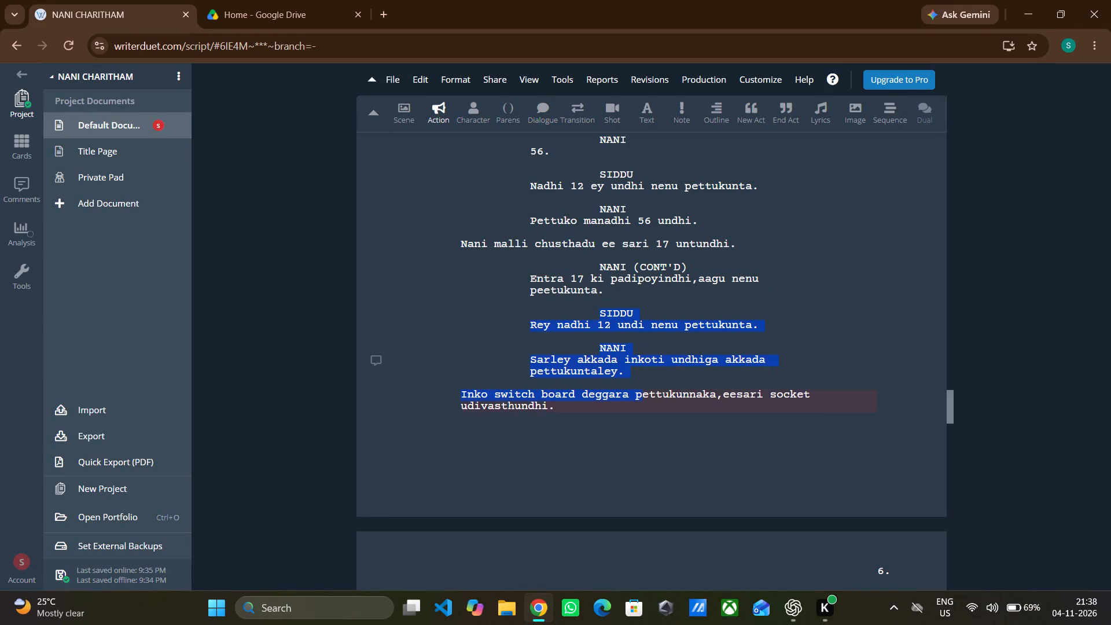
pyautogui.moveTo(643, 383); pyautogui.dragTo(622, 414)
pyautogui.click(851, 285)
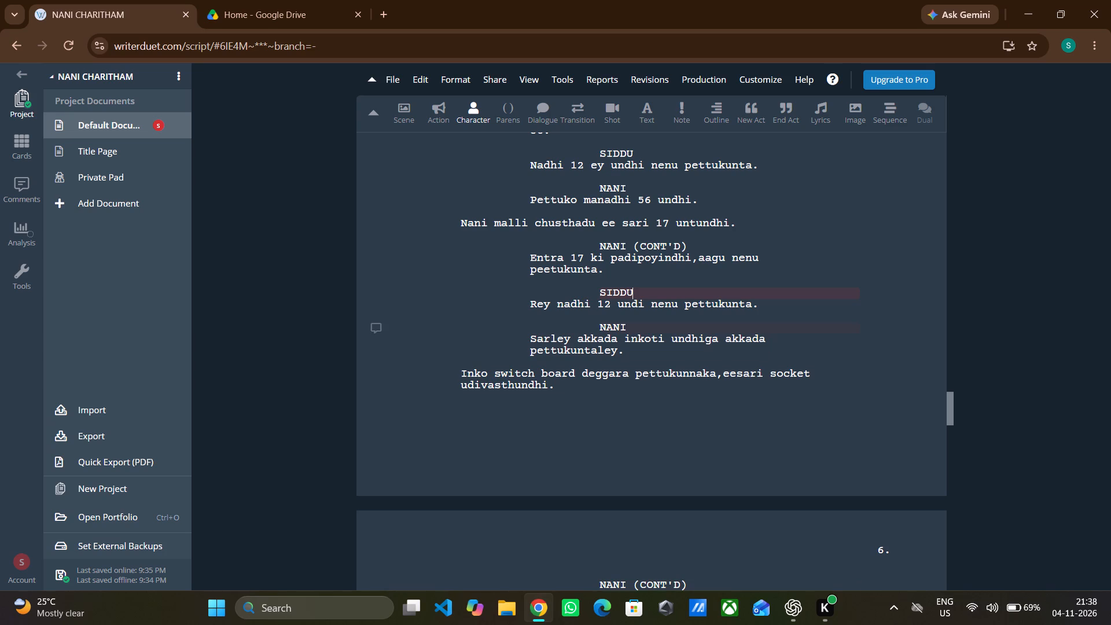
pyautogui.click(793, 298)
pyautogui.scroll(3, 751, 582)
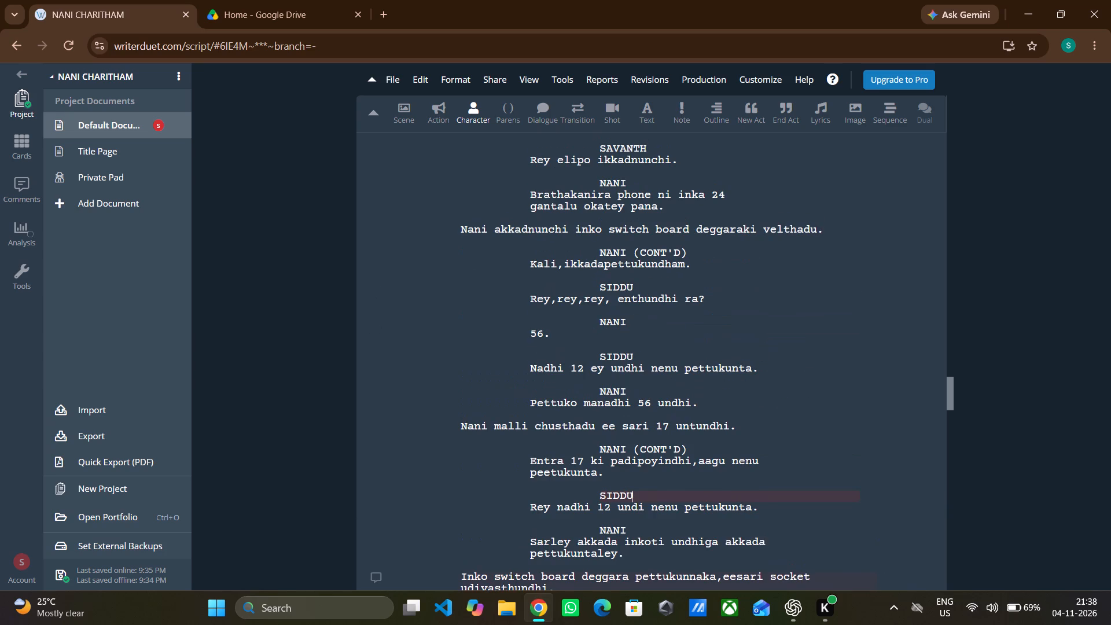
pyautogui.scroll(2, 751, 582)
pyautogui.scroll(-1, 751, 582)
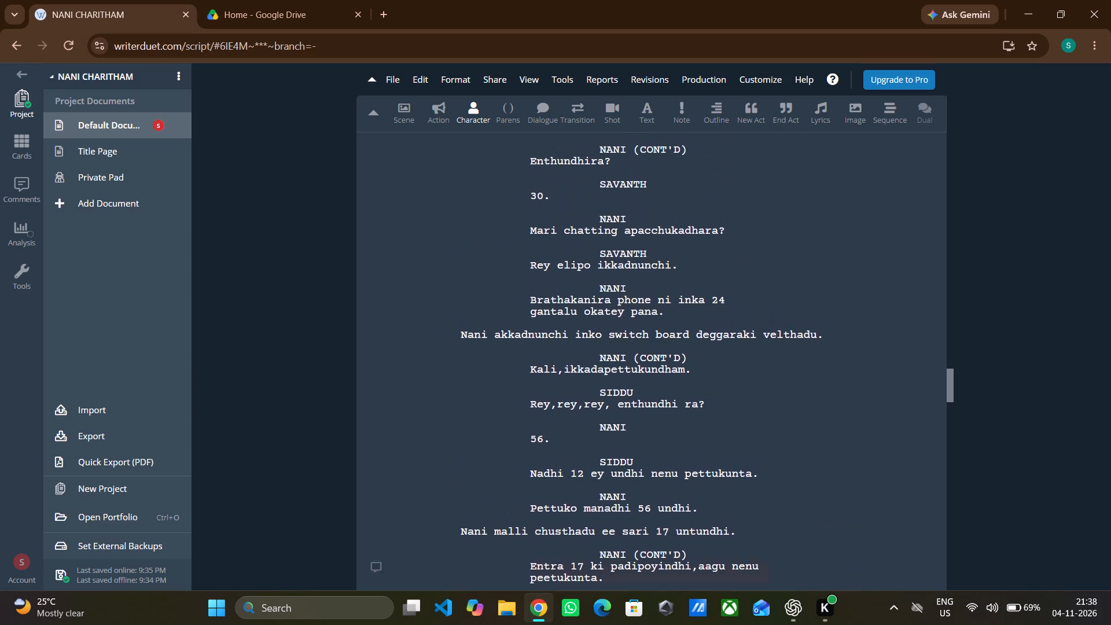
pyautogui.scroll(-1, 751, 582)
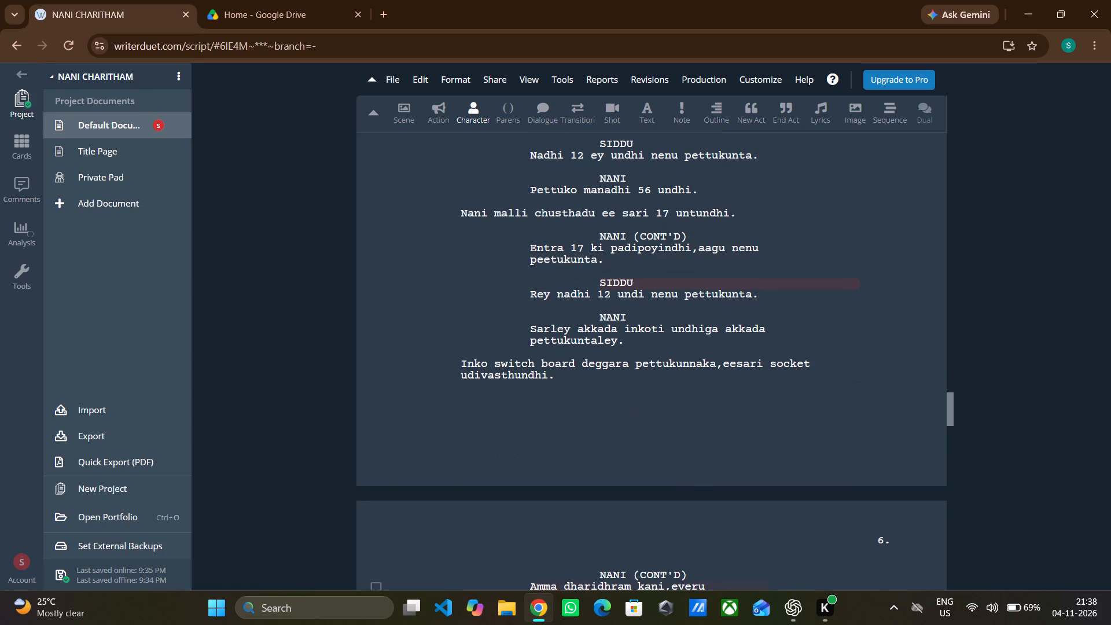
pyautogui.scroll(-2, 751, 582)
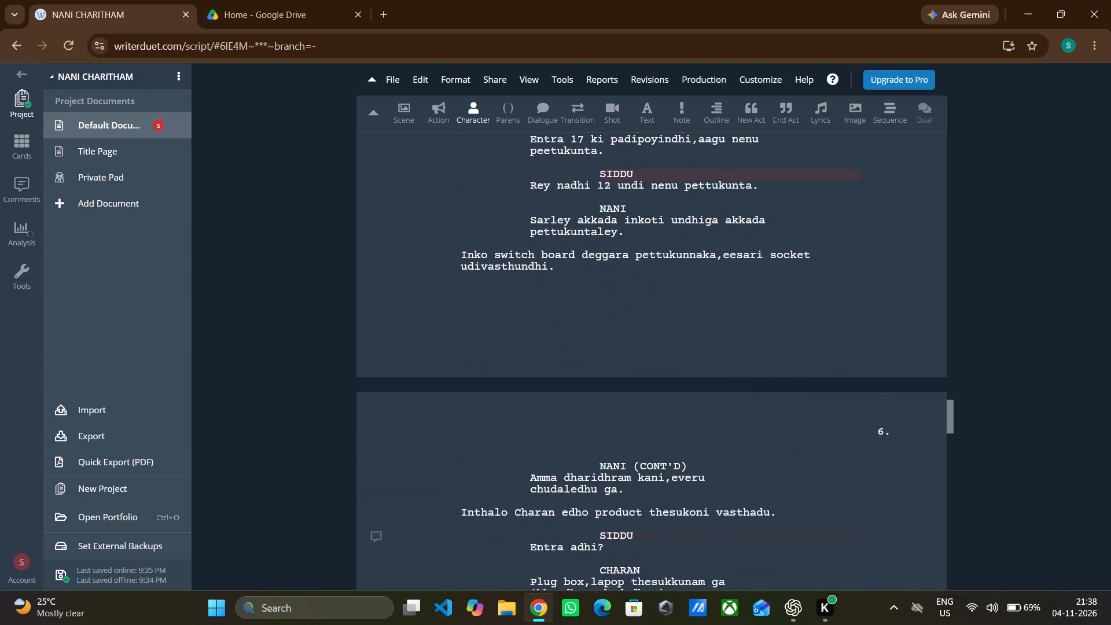
pyautogui.scroll(-2, 751, 582)
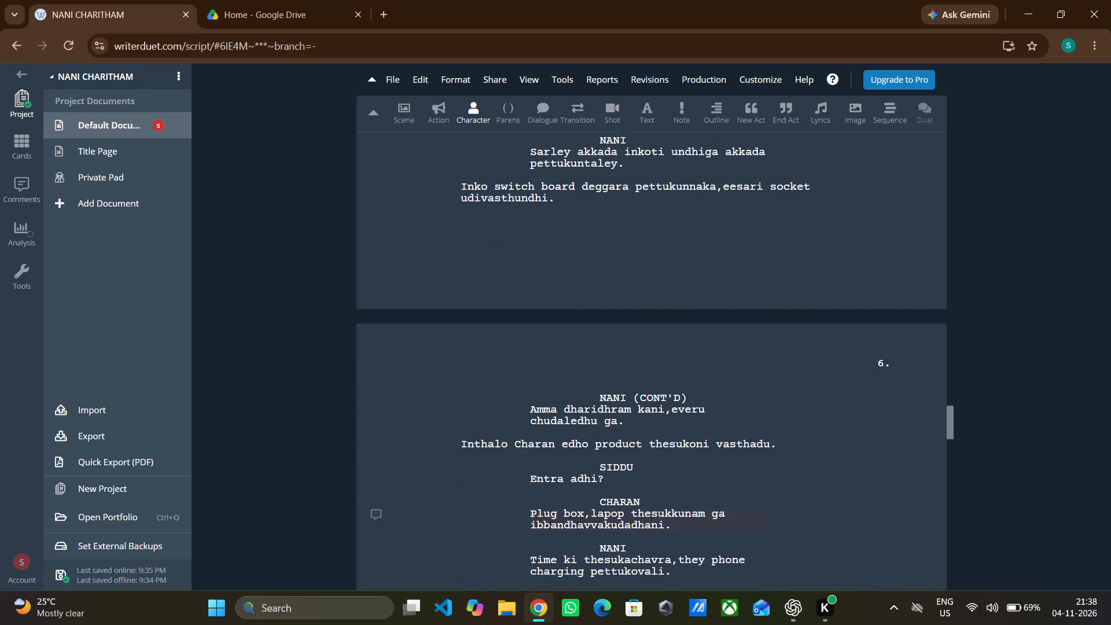
pyautogui.scroll(-3, 751, 582)
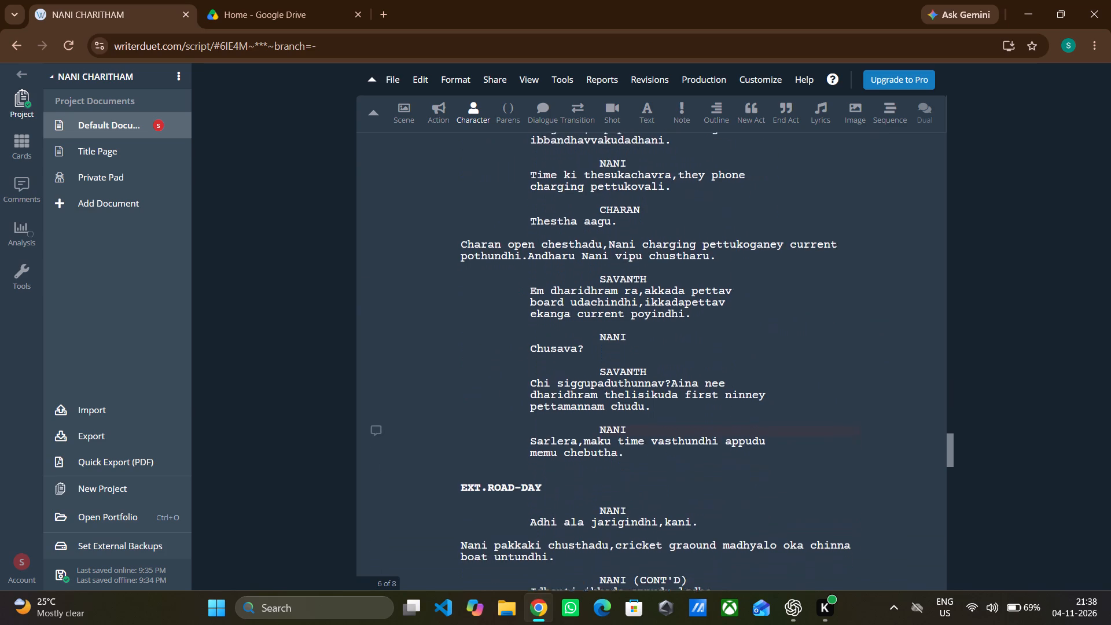
pyautogui.scroll(-1, 751, 582)
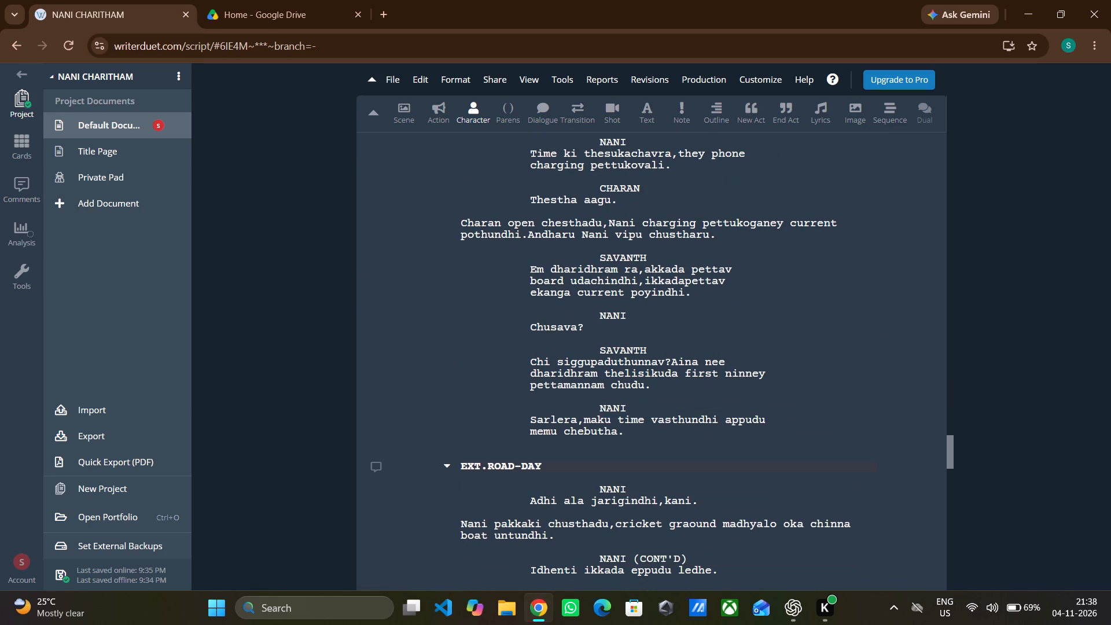
# After Nani's "memu chebutha." line before EXT.ROAD-DAY, add a SAVANTH dialogue reading "Appudu chudham ley.".
pyautogui.click(633, 435)
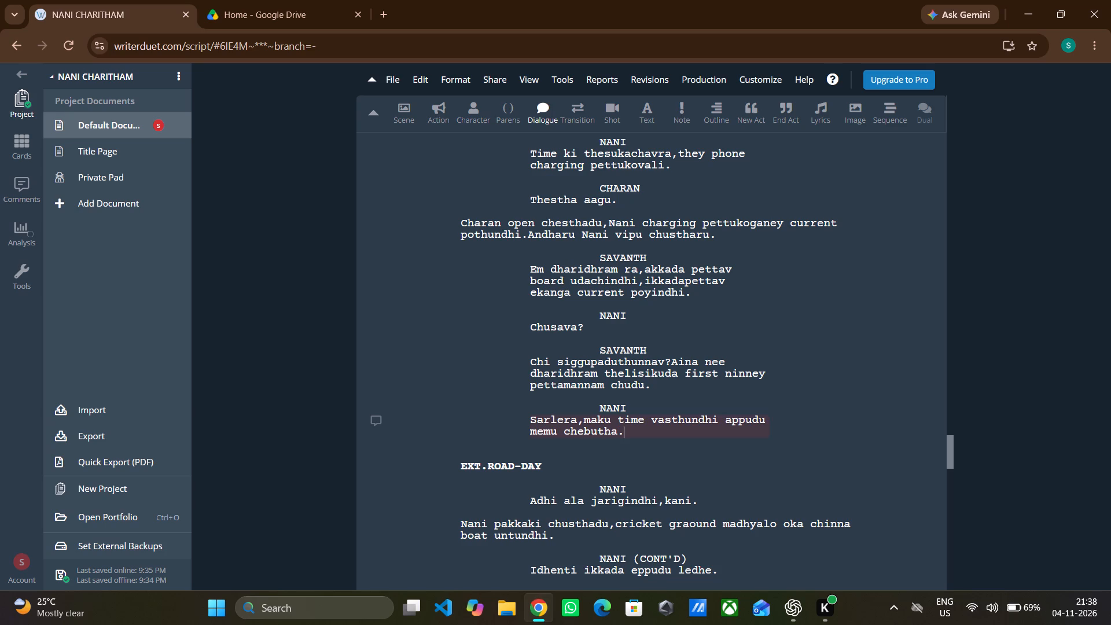
pyautogui.press('Return')
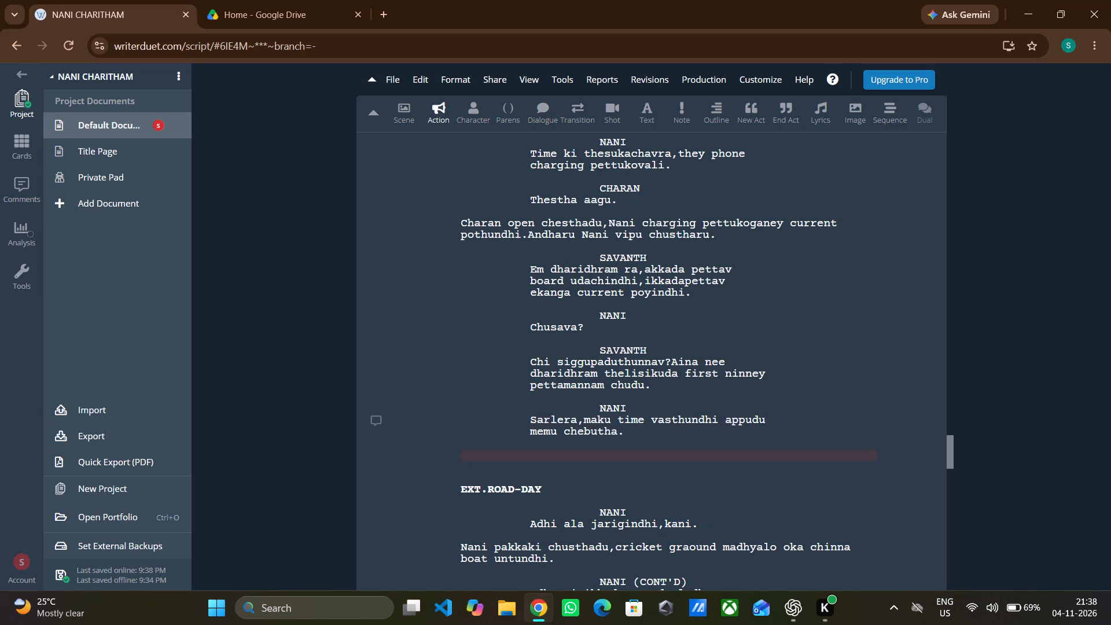
pyautogui.hotkey('ctrl', '4')
pyautogui.press('BackSpace')
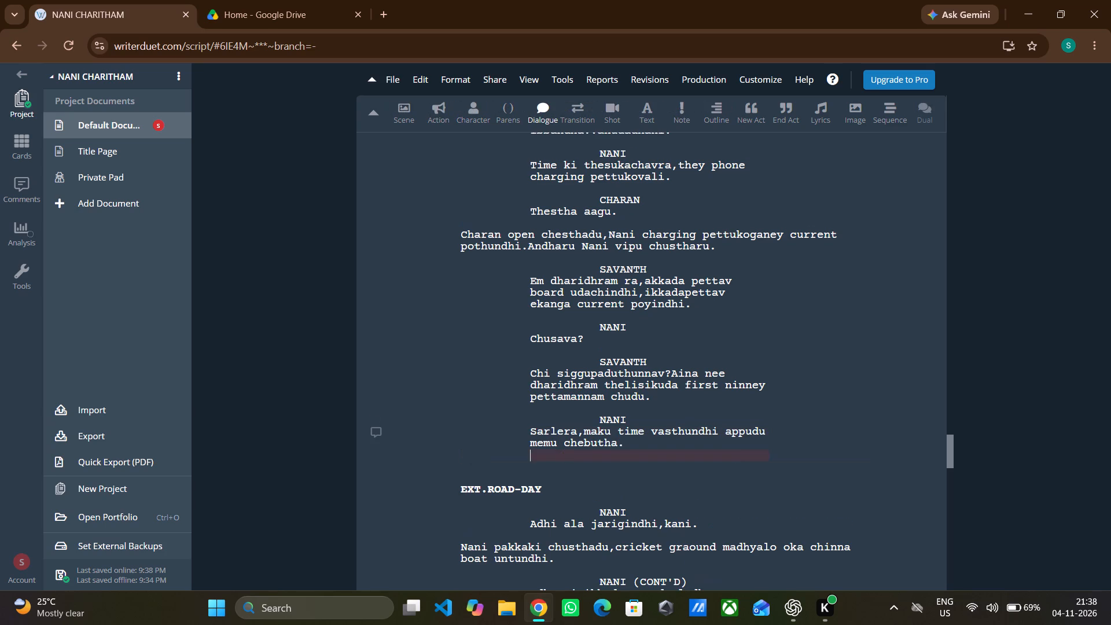
pyautogui.press('BackSpace')
pyautogui.press('Return')
pyautogui.hotkey('ctrl', '3')
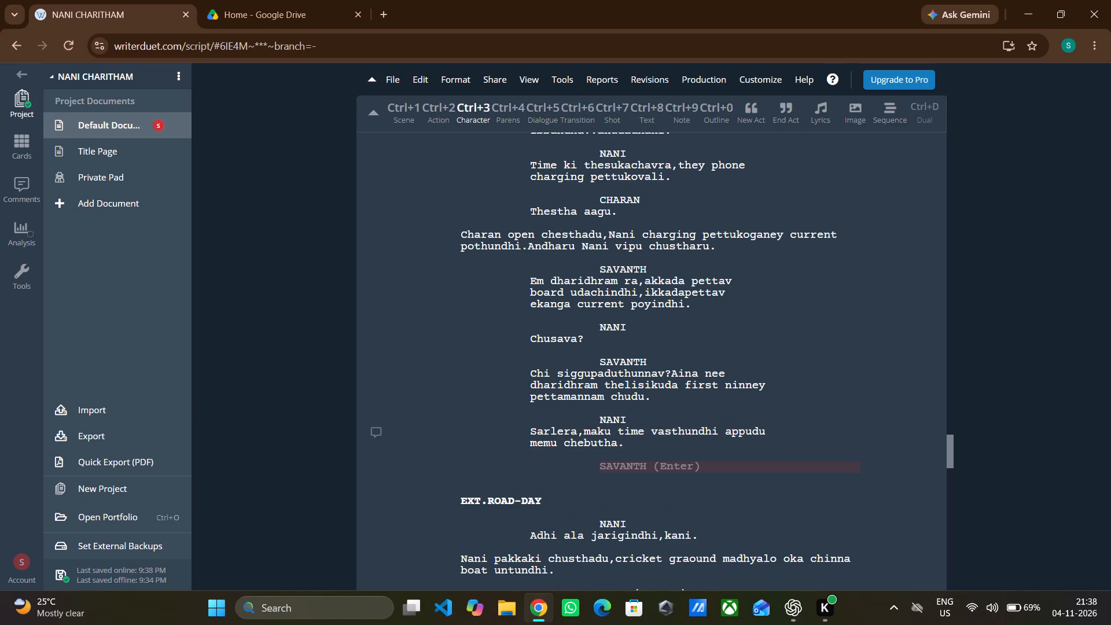
pyautogui.press('Return')
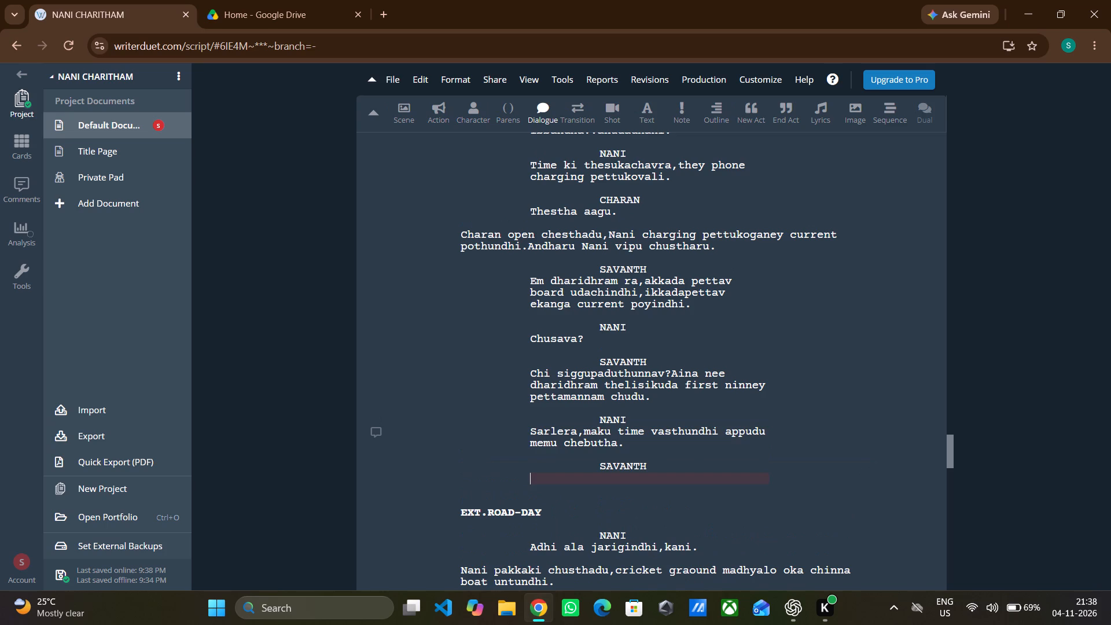
pyautogui.press('a')
pyautogui.write('ppudu chu')
pyautogui.write('dham ley')
pyautogui.press('.')
# Below Savanth's new line, add a SIDDU dialogue reading "Aapandra,current kuda ledhu emchedhamo alochidham.".
pyautogui.press('Return')
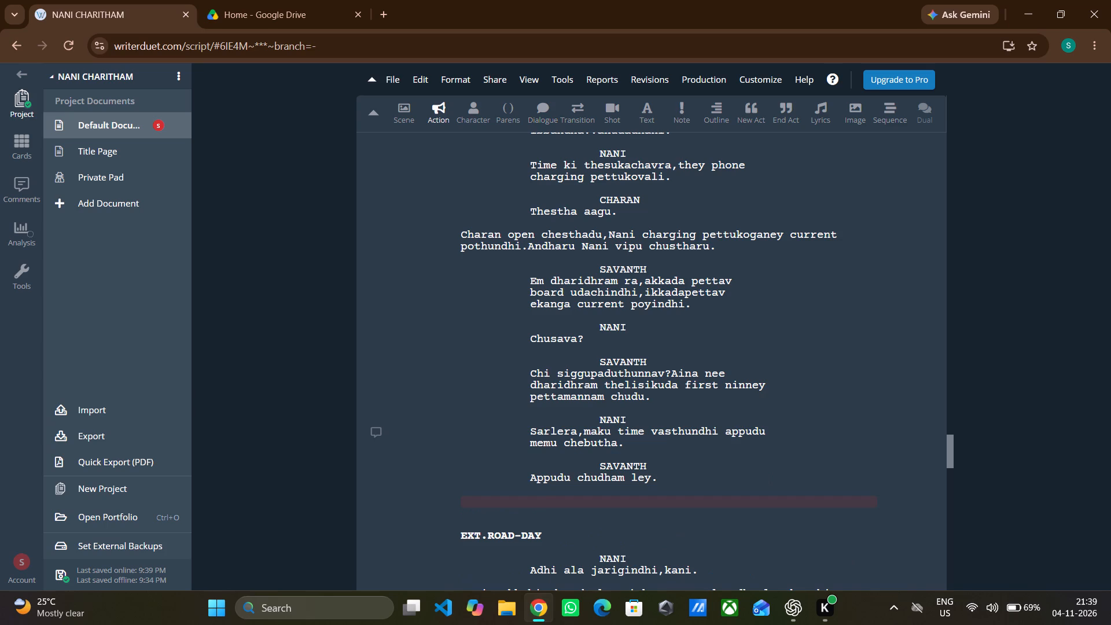
pyautogui.hotkey('ctrl', '3')
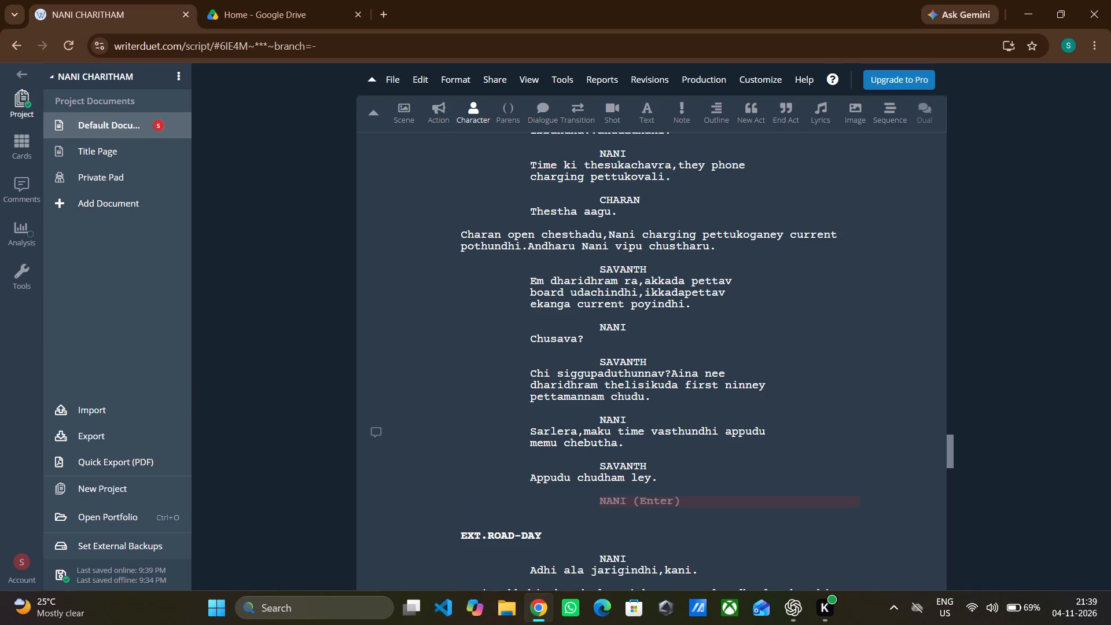
pyautogui.press('s')
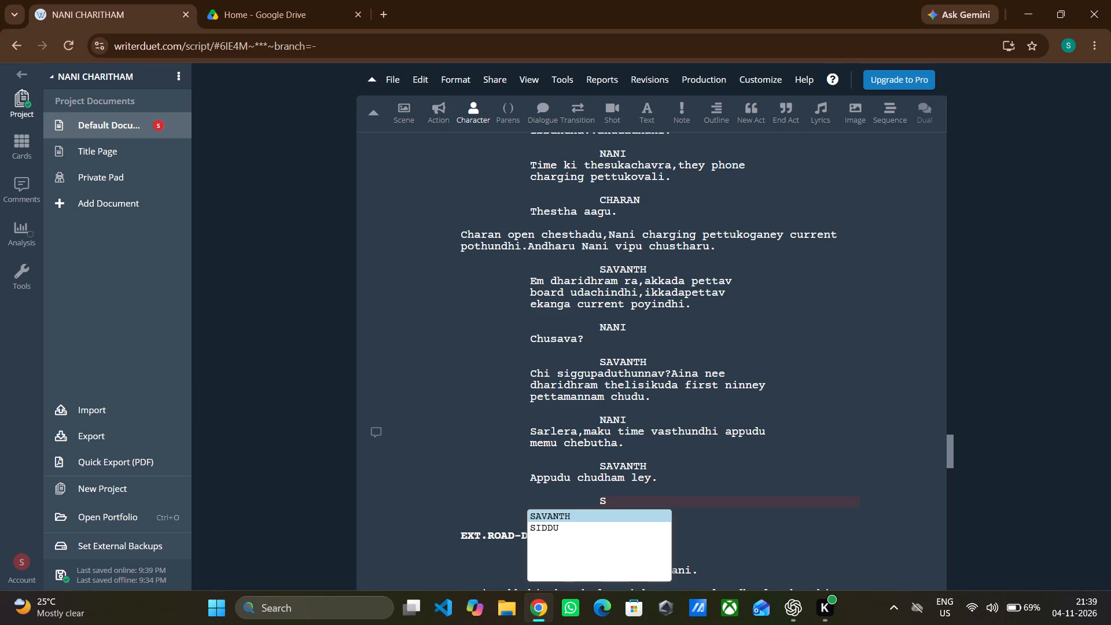
pyautogui.press('Down')
pyautogui.press('Return')
pyautogui.write('aapandra')
pyautogui.press('space')
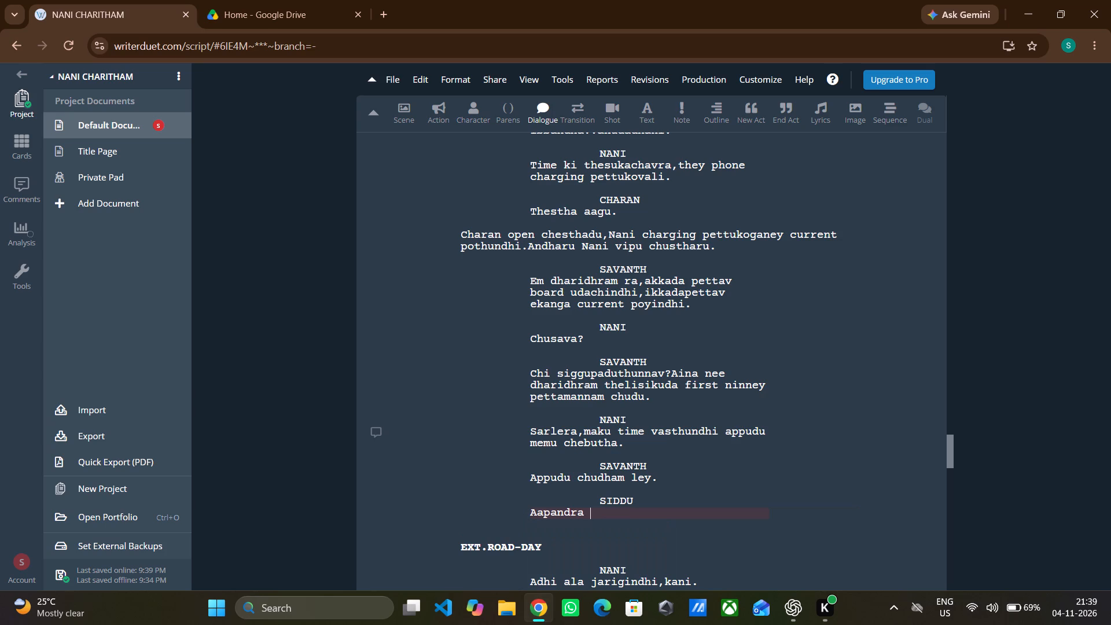
pyautogui.press('BackSpace')
pyautogui.write(',current')
pyautogui.press('space')
pyautogui.write('kuda ledhu')
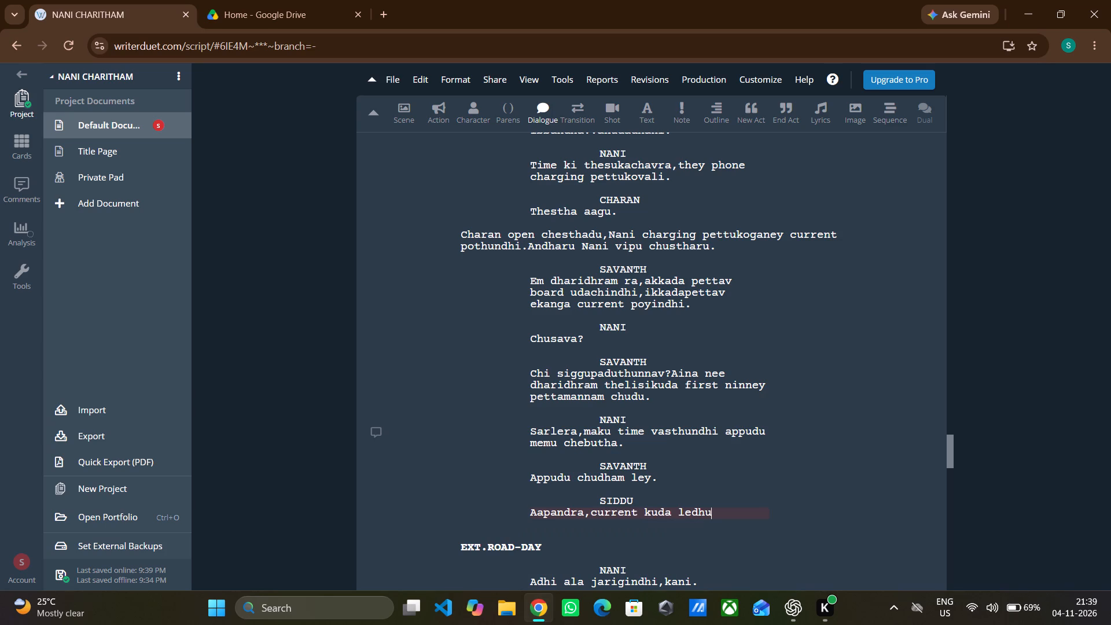
pyautogui.press('space')
pyautogui.write('emche')
pyautogui.write('dham')
pyautogui.write('o alochu')
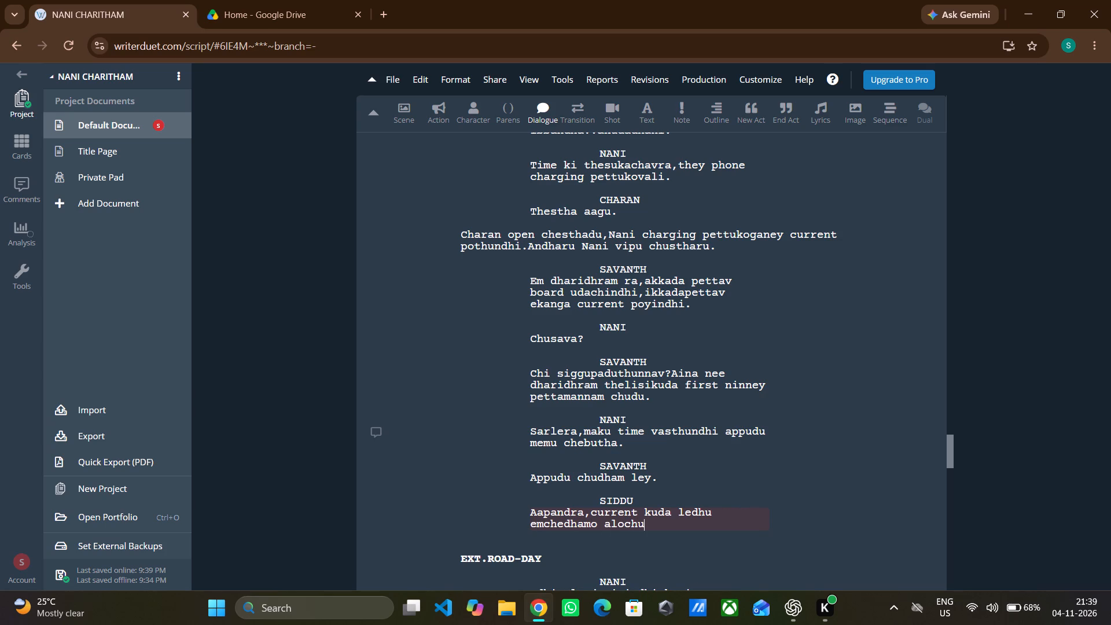
pyautogui.press('BackSpace')
pyautogui.write('is=')
pyautogui.press('BackSpace')
pyautogui.press('BackSpace')
pyautogui.write('dham,')
pyautogui.press('BackSpace')
pyautogui.press('.')
# Add a NANI reply below Siddu's new line, starting with "Emundhi".
pyautogui.press('Return')
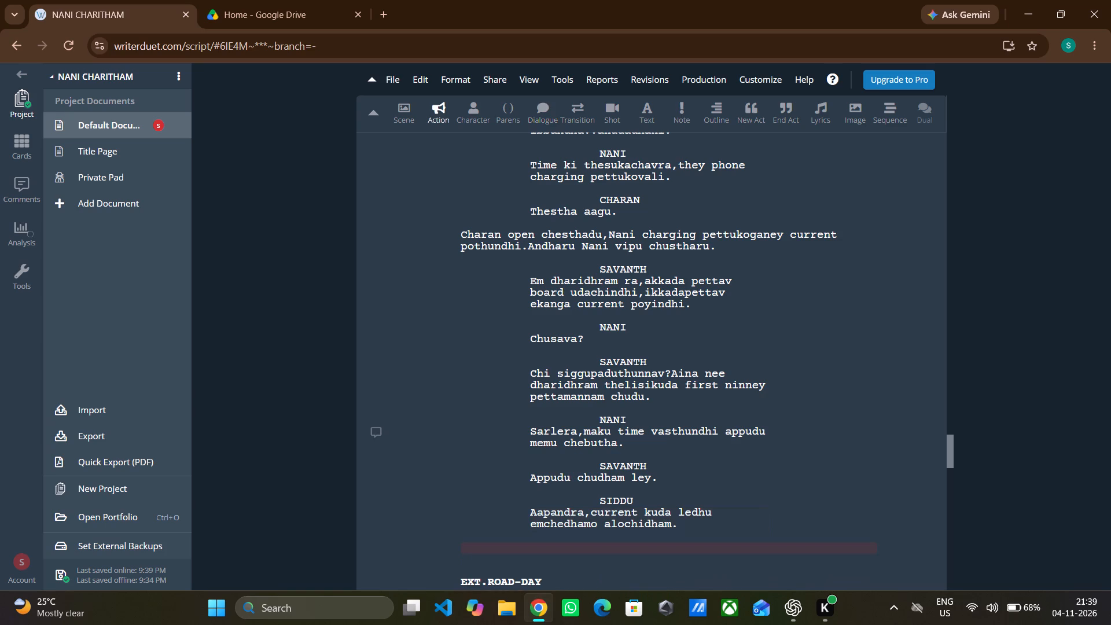
pyautogui.hotkey('ctrl', '3')
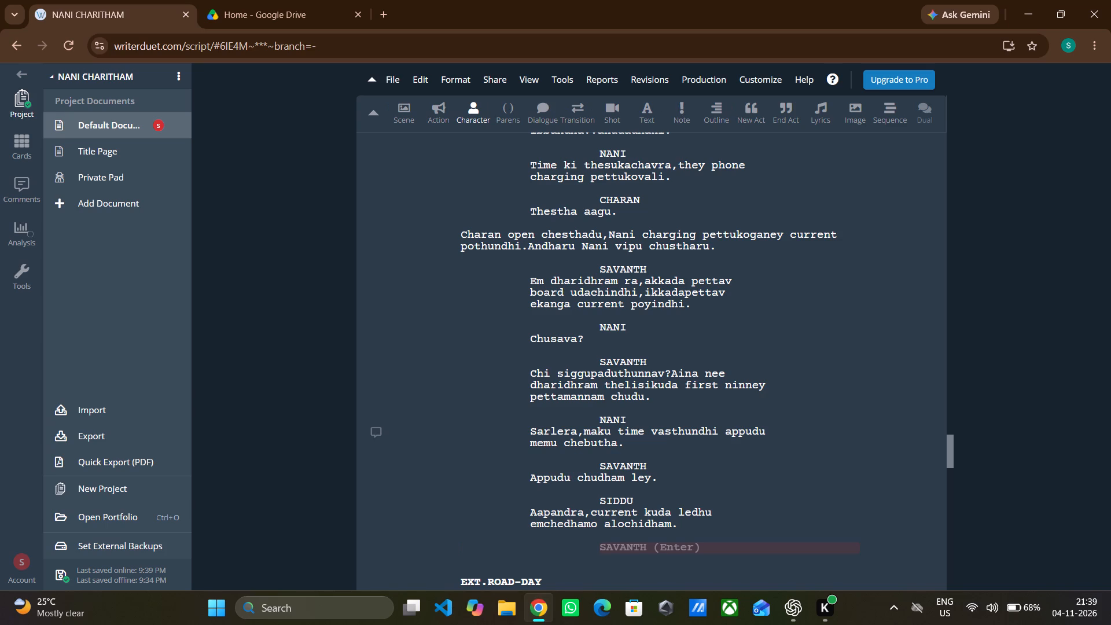
pyautogui.press('n')
pyautogui.press('Return')
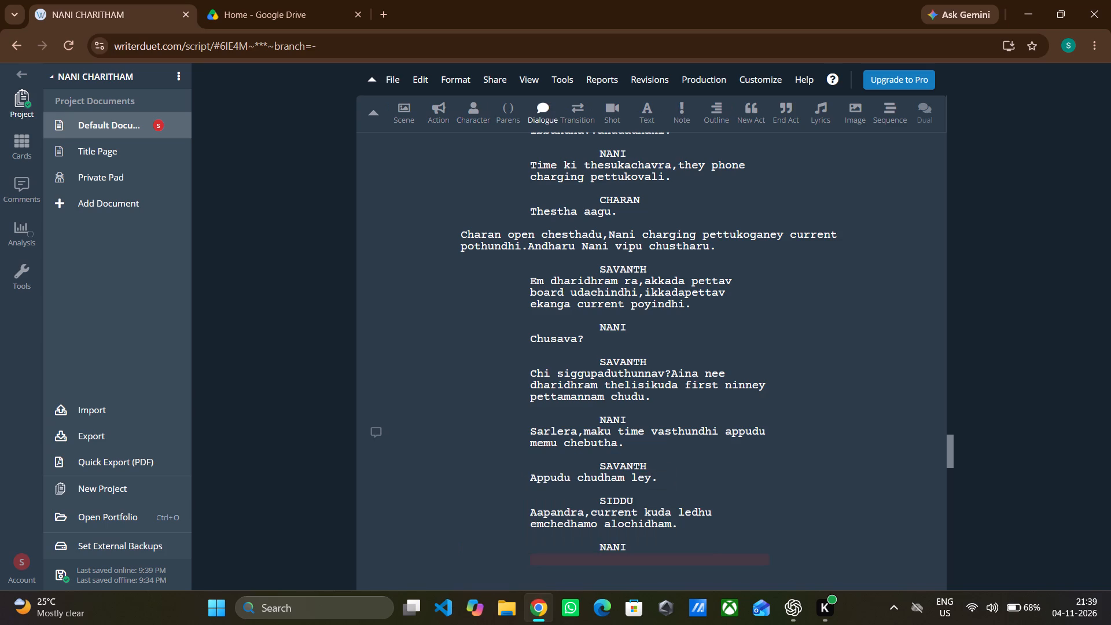
pyautogui.write('emundhi')
pyautogui.press('space')
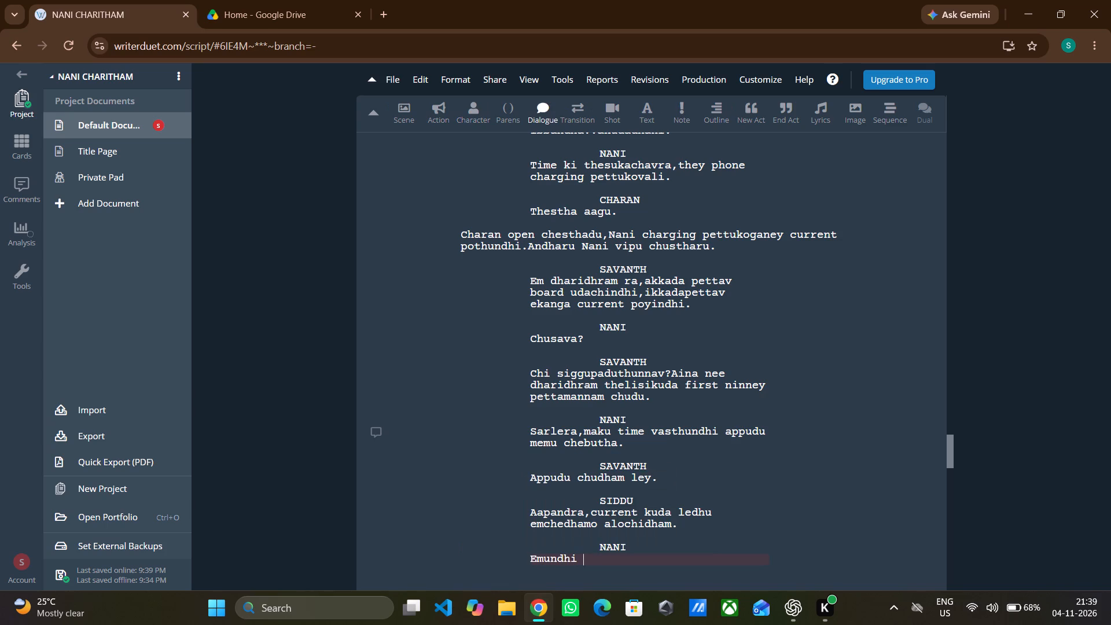
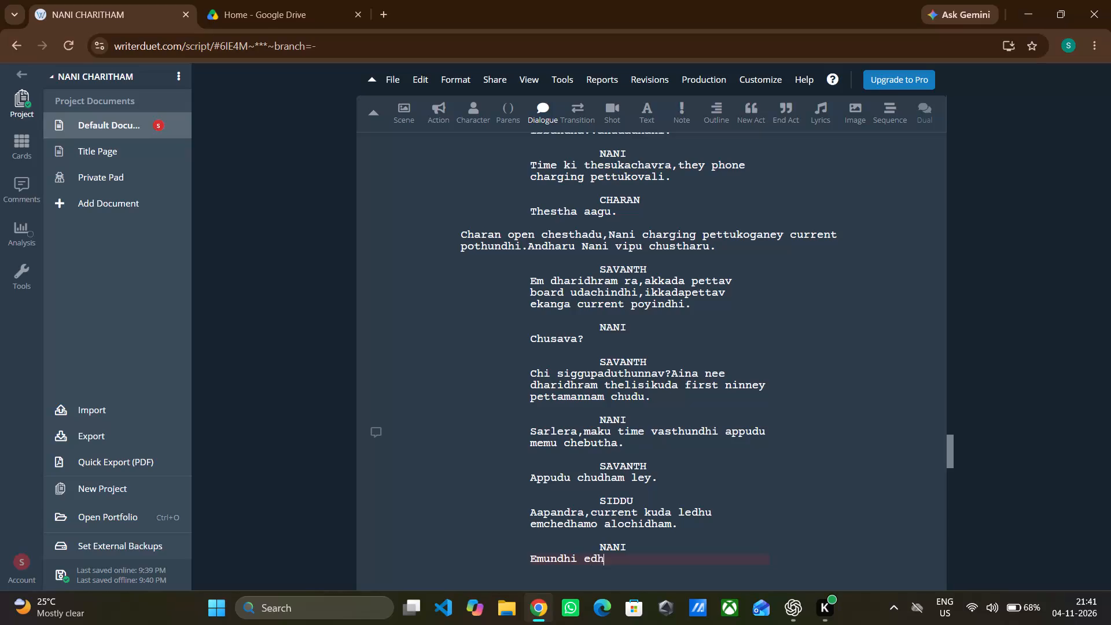
# Complete Nani's reply so it reads "Emundhi edho oka deyyam cinema chusthey..".
pyautogui.write('oka')
pyautogui.press('space')
pyautogui.write('de')
pyautogui.write('yyam')
pyautogui.press('space')
pyautogui.write('cine')
pyautogui.write('ma')
pyautogui.press('space')
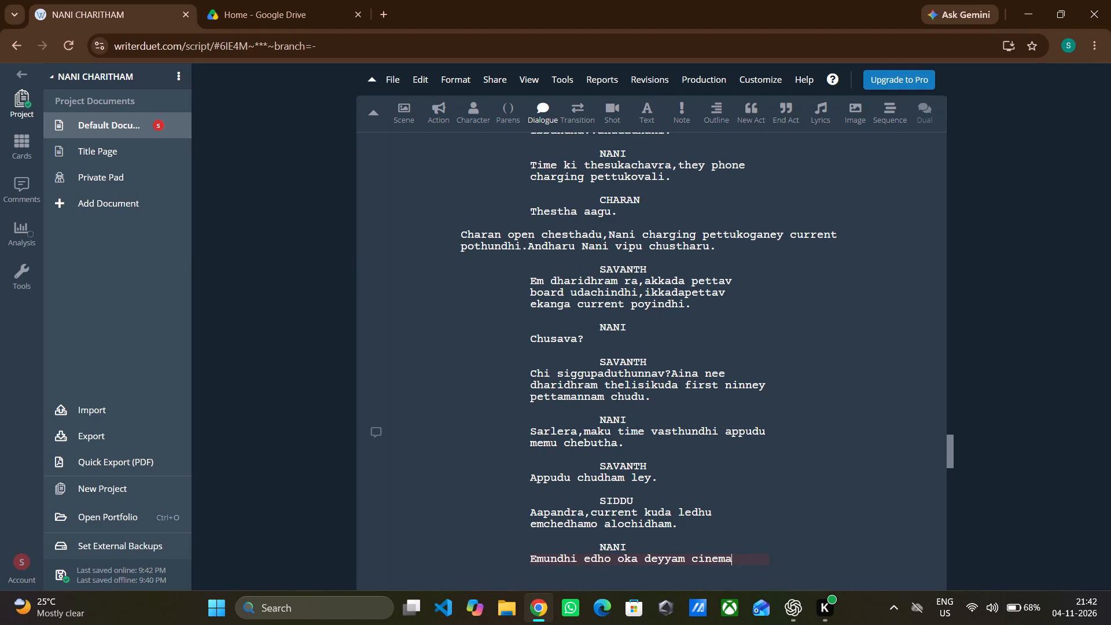
pyautogui.write('chusthey')
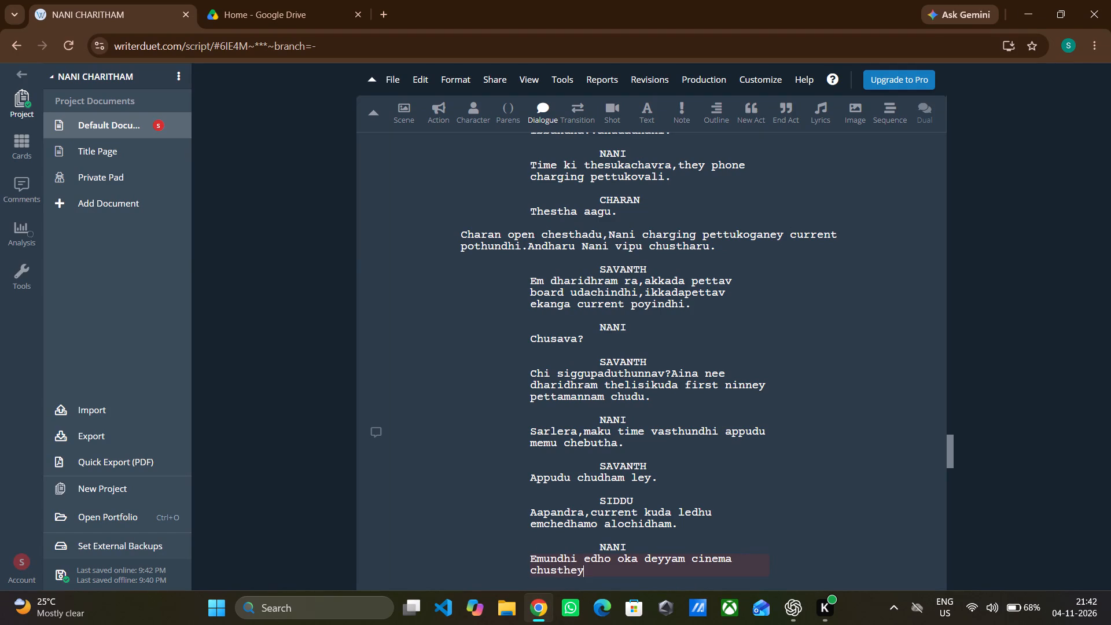
pyautogui.press('.')
pyautogui.press('Return')
pyautogui.press('space')
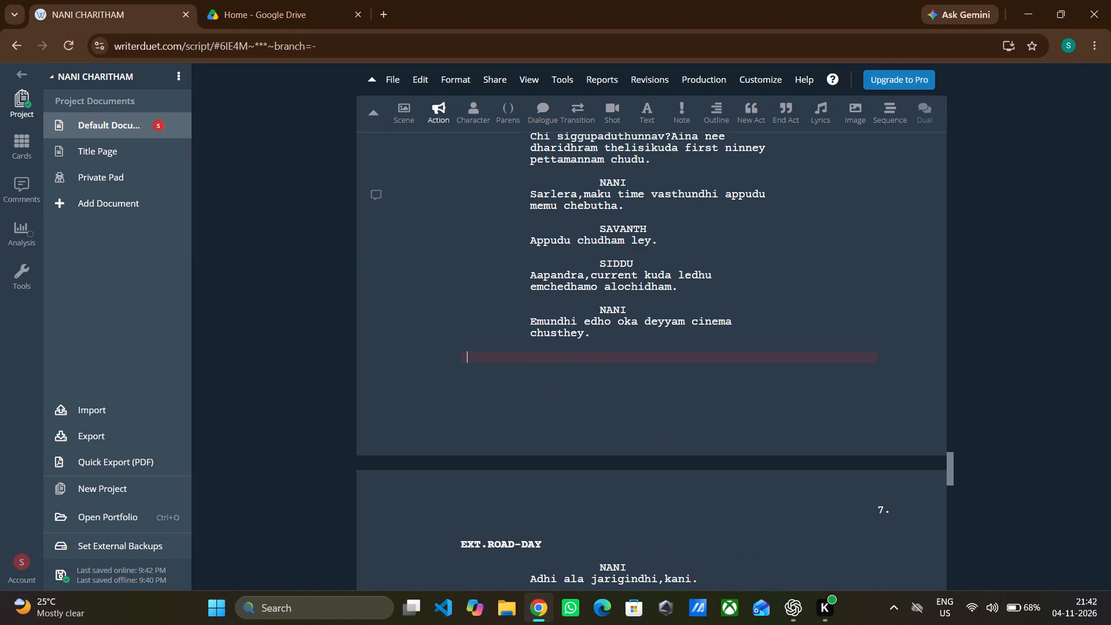
pyautogui.press('BackSpace')
pyautogui.press('BackSpace')
pyautogui.press('BackSpace')
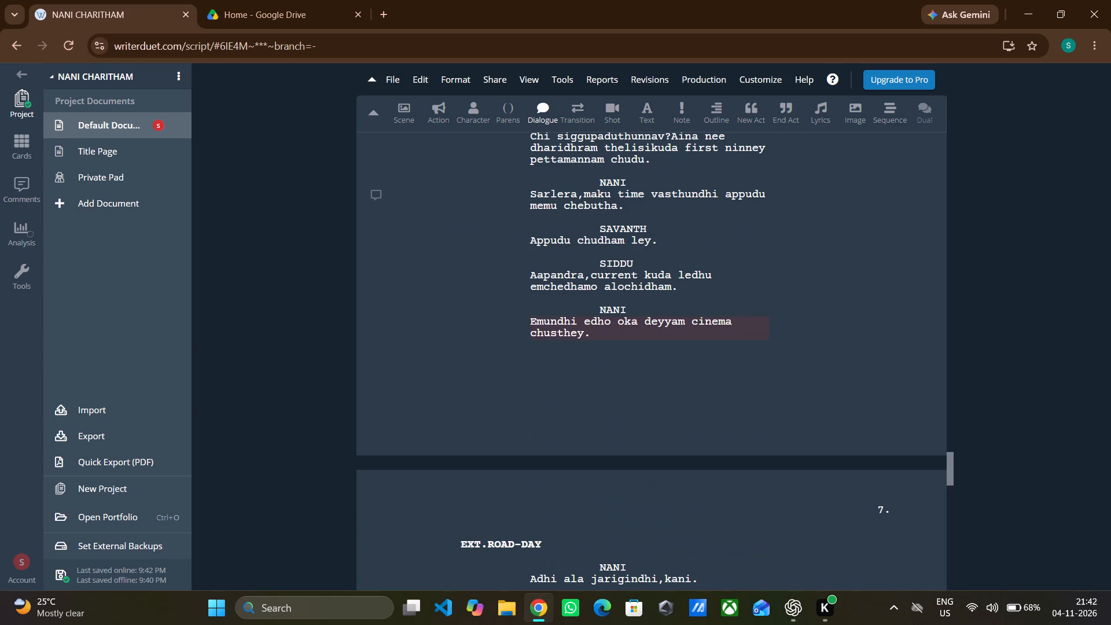
pyautogui.write('..')
# Below Nani's reply, add a CHARAN dialogue beginning "Muyy ra,pagalu nevenak deyyama undhira".
pyautogui.press('Return')
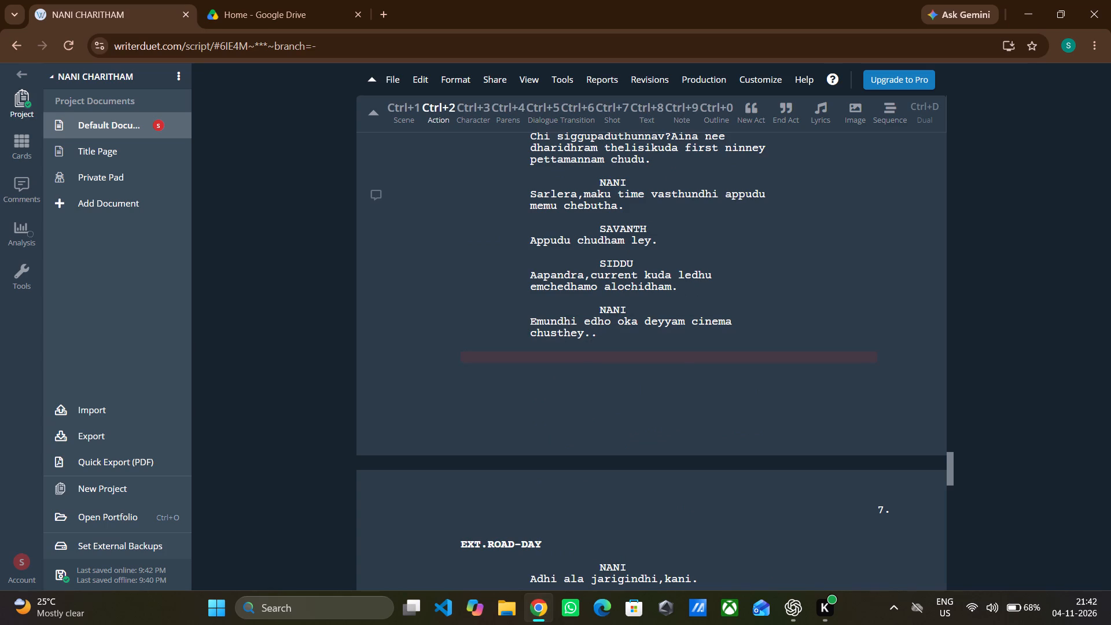
pyautogui.hotkey('ctrl', '3')
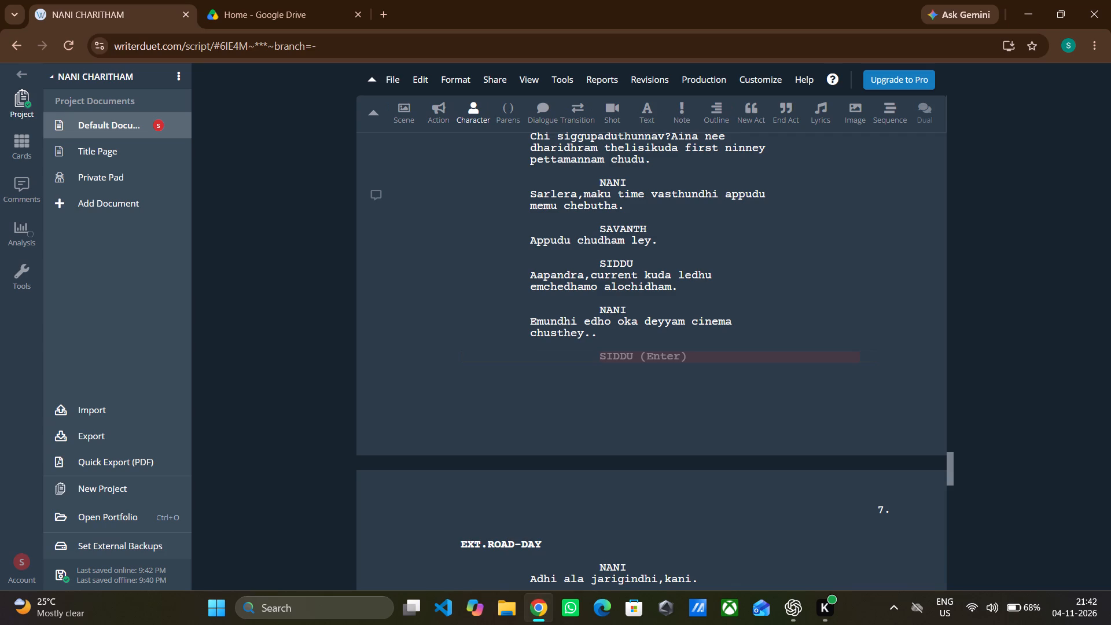
pyautogui.press('c')
pyautogui.press('Return')
pyautogui.write('muy')
pyautogui.press('space')
pyautogui.press('BackSpace')
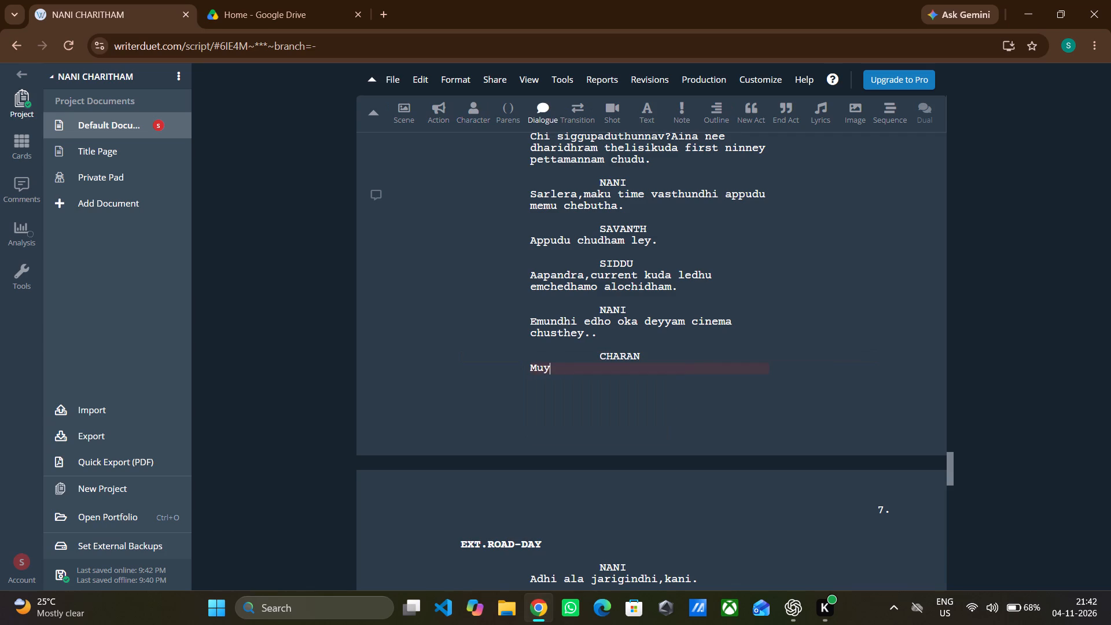
pyautogui.press('y')
pyautogui.press('space')
pyautogui.write('ra')
pyautogui.press('space')
pyautogui.press('BackSpace')
pyautogui.press(',')
pyautogui.write('paga')
pyautogui.write('lu')
pyautogui.press('space')
pyautogui.write('ne')
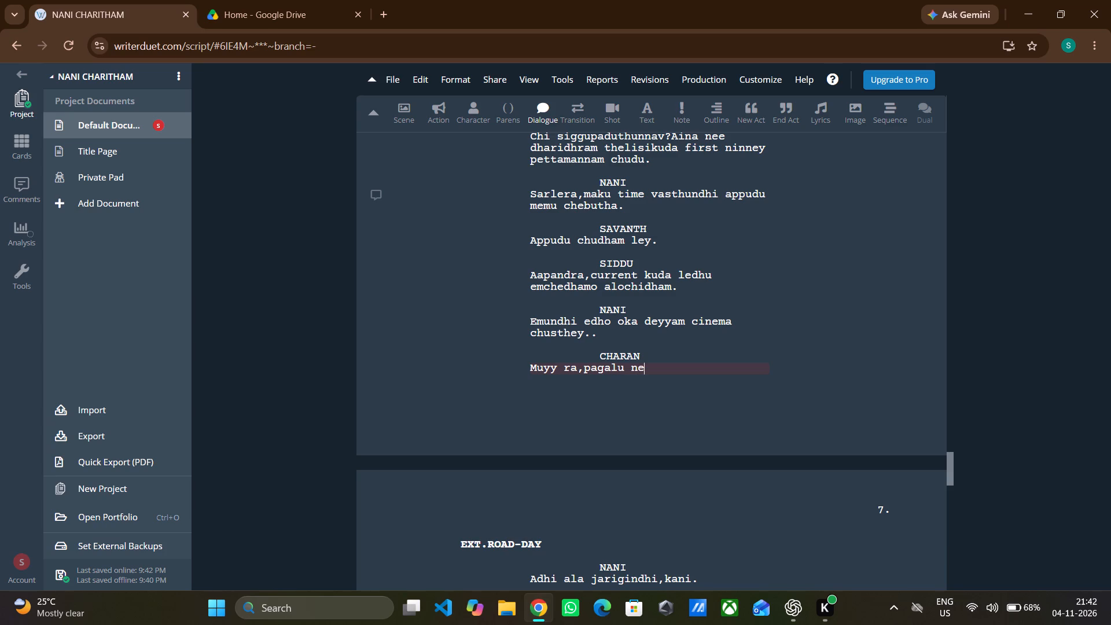
pyautogui.write('venak deyyama u nd')
pyautogui.write(']]')
pyautogui.press('BackSpace')
pyautogui.press('BackSpace')
pyautogui.press('BackSpace')
pyautogui.press('BackSpace')
pyautogui.press('BackSpace')
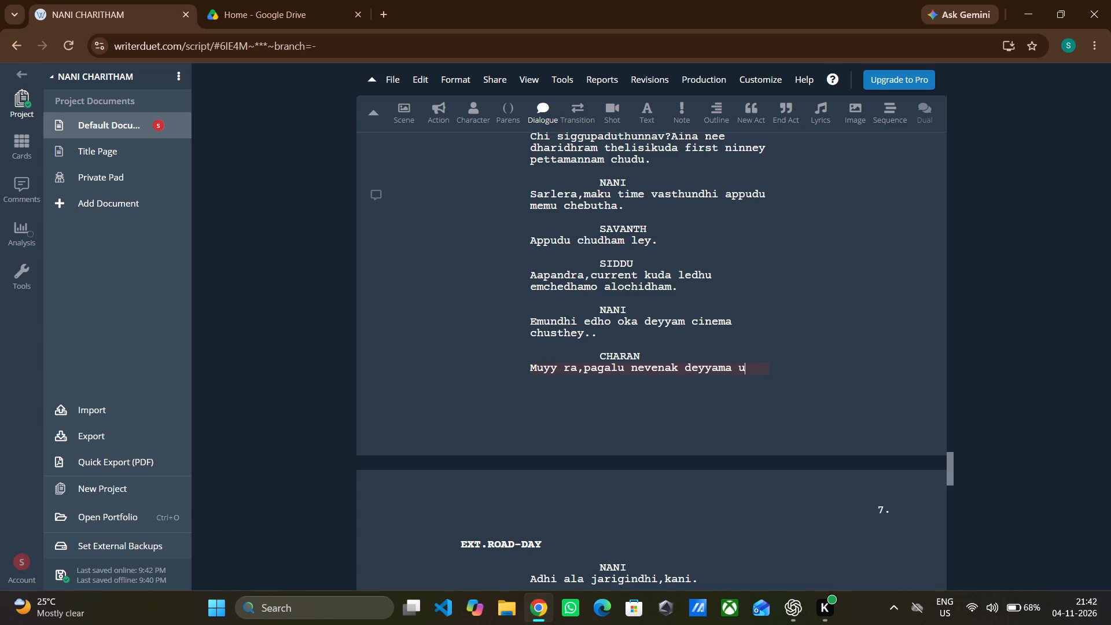
pyautogui.write('ndh')
pyautogui.press('o')
pyautogui.press('BackSpace')
pyautogui.write('ira')
# Finish Charan's line with "anteyney kinda thadisipodhi,ippudu chusthadanta.".
pyautogui.press('space')
pyautogui.write('anteyb')
pyautogui.press('BackSpace')
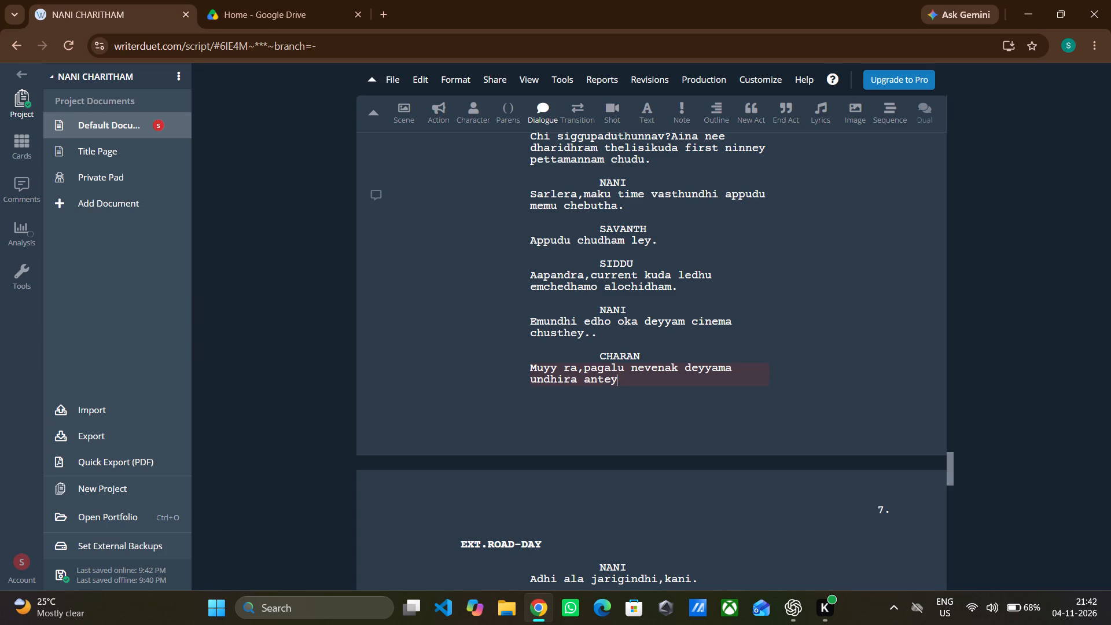
pyautogui.write('ney kin')
pyautogui.write('da')
pyautogui.press('space')
pyautogui.write('thadisi')
pyautogui.write('podhi')
pyautogui.press(',')
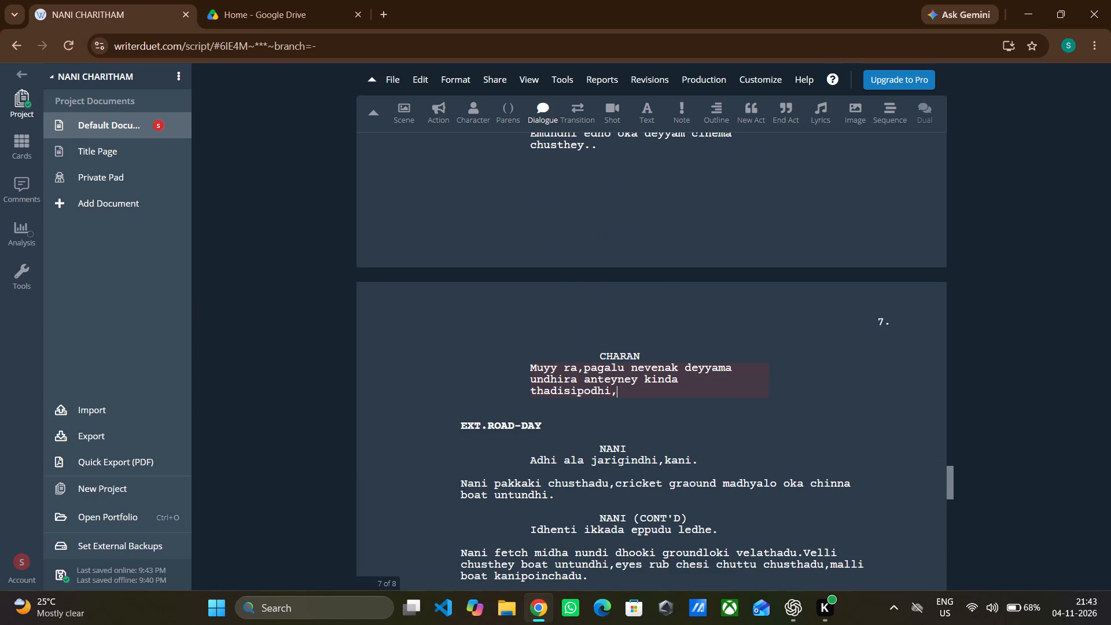
pyautogui.write('ippudu chustha')
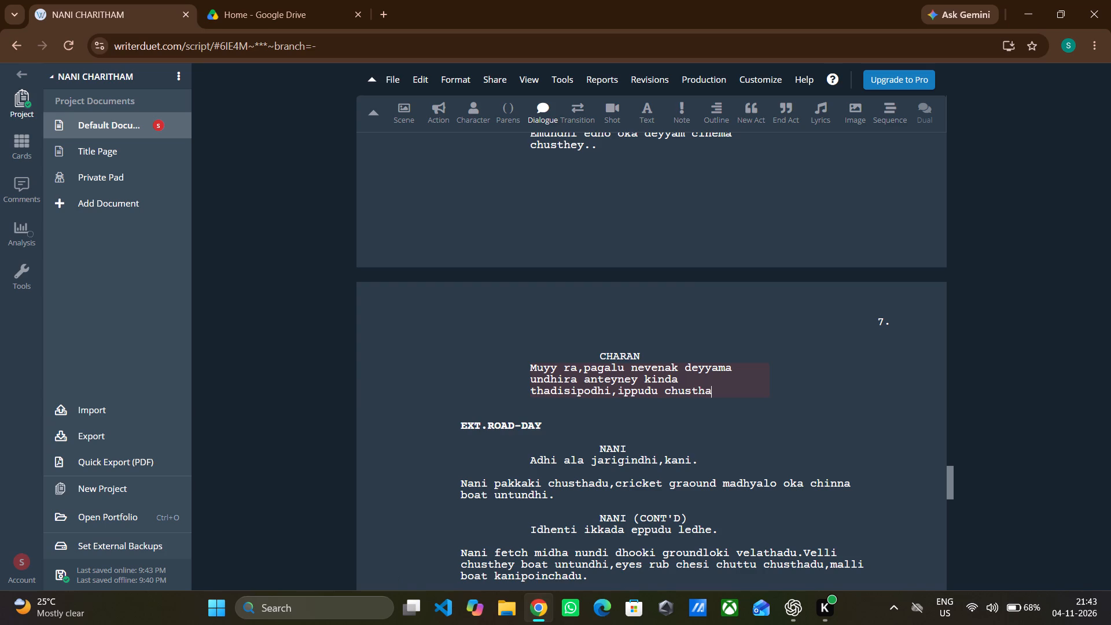
pyautogui.write('ds')
pyautogui.press('BackSpace')
pyautogui.write('anta')
pyautogui.press('.')
# Below Charan's line, add a SAVANTH dialogue reading "Ayna evari phonenullo charging ledhu kadha,phone chesi matladatani vachey charging undhi antey.".
pyautogui.press('Return')
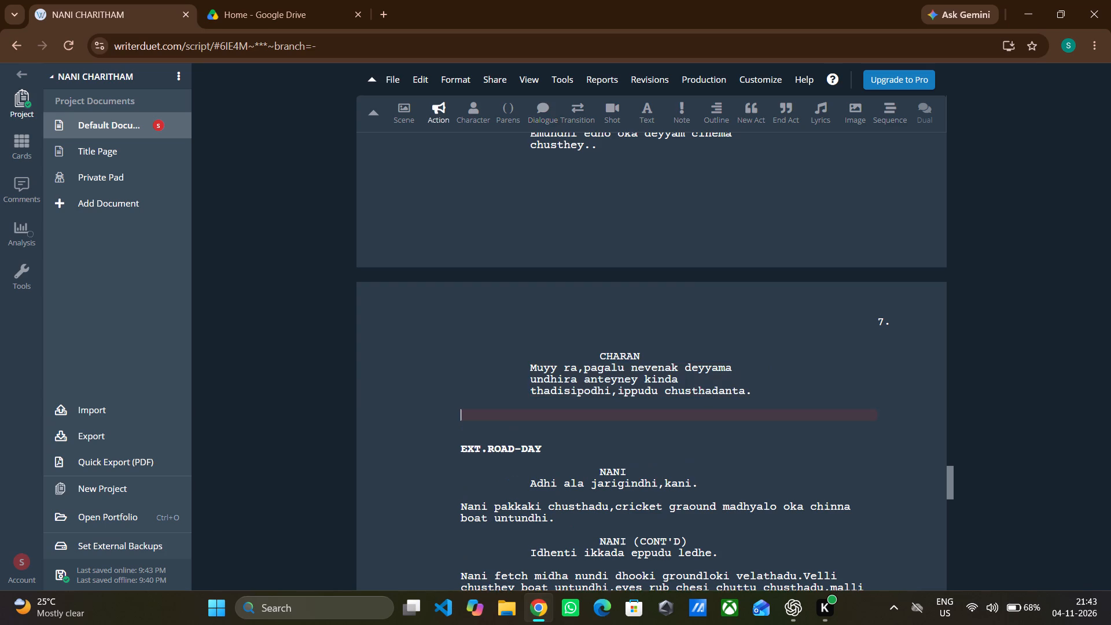
pyautogui.hotkey('ctrl', '4')
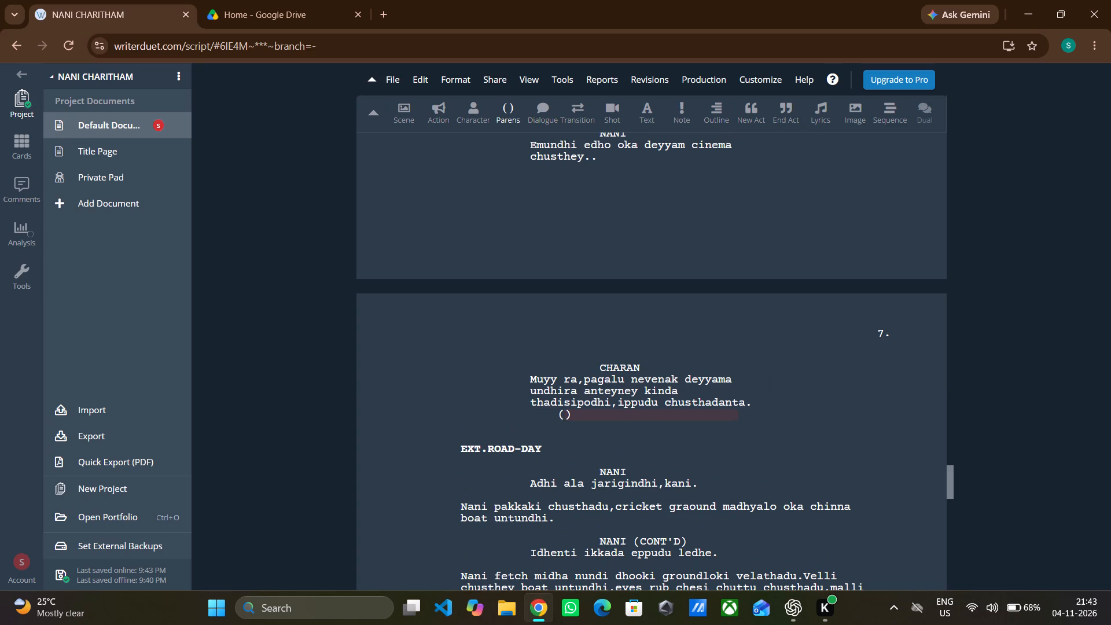
pyautogui.press('BackSpace')
pyautogui.hotkey('ctrl', '3')
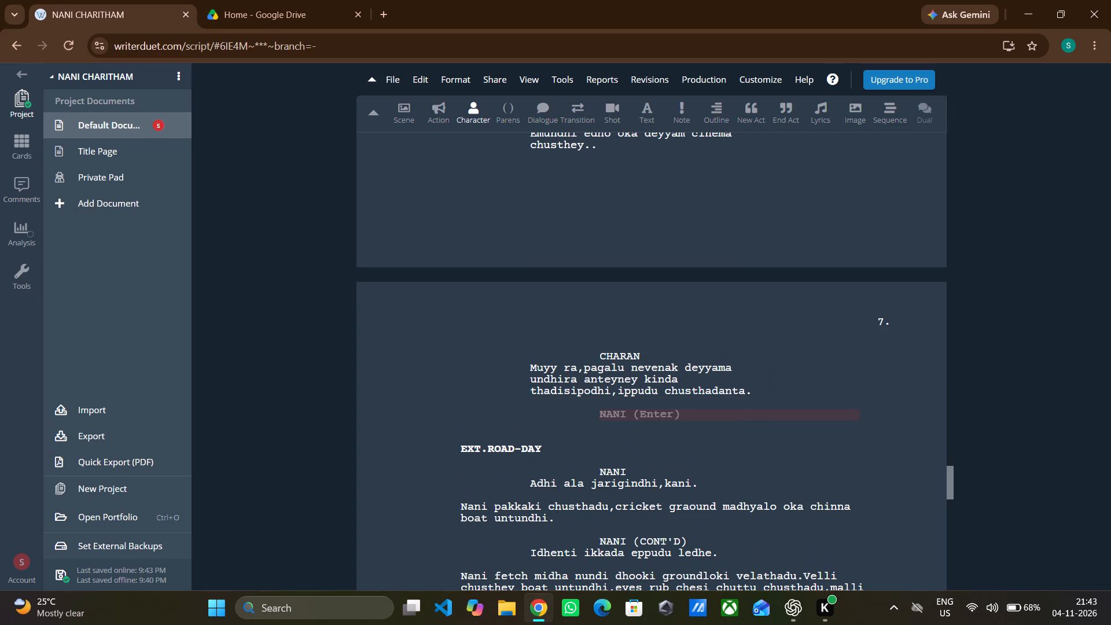
pyautogui.press('s')
pyautogui.press('Return')
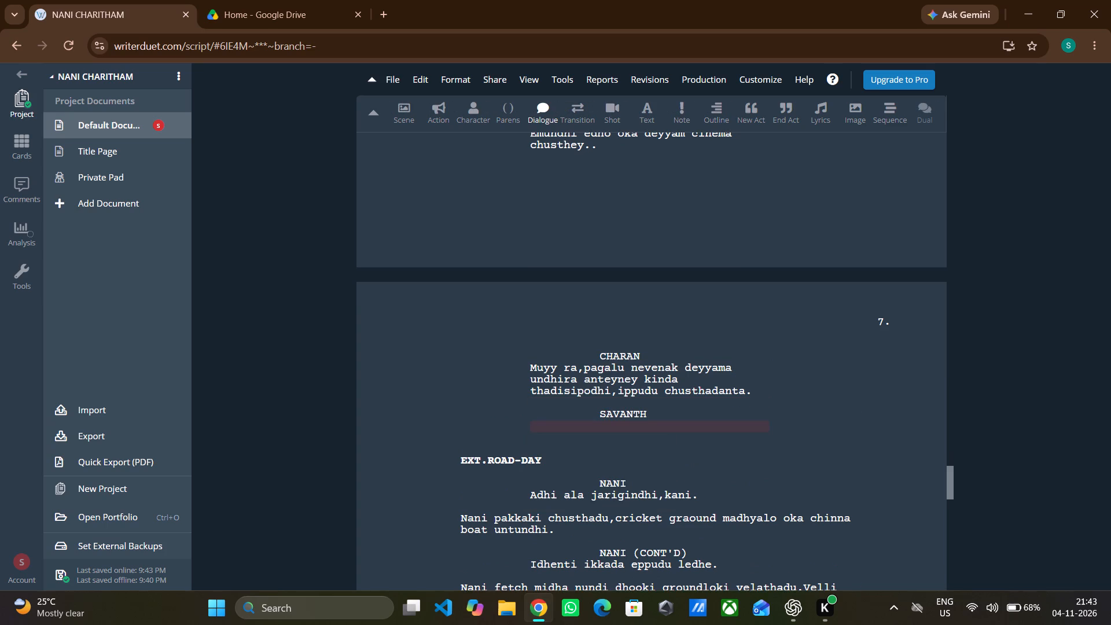
pyautogui.write('ayna')
pyautogui.press('space')
pyautogui.write('evari phonenullo charging ledhu ka')
pyautogui.write('dha')
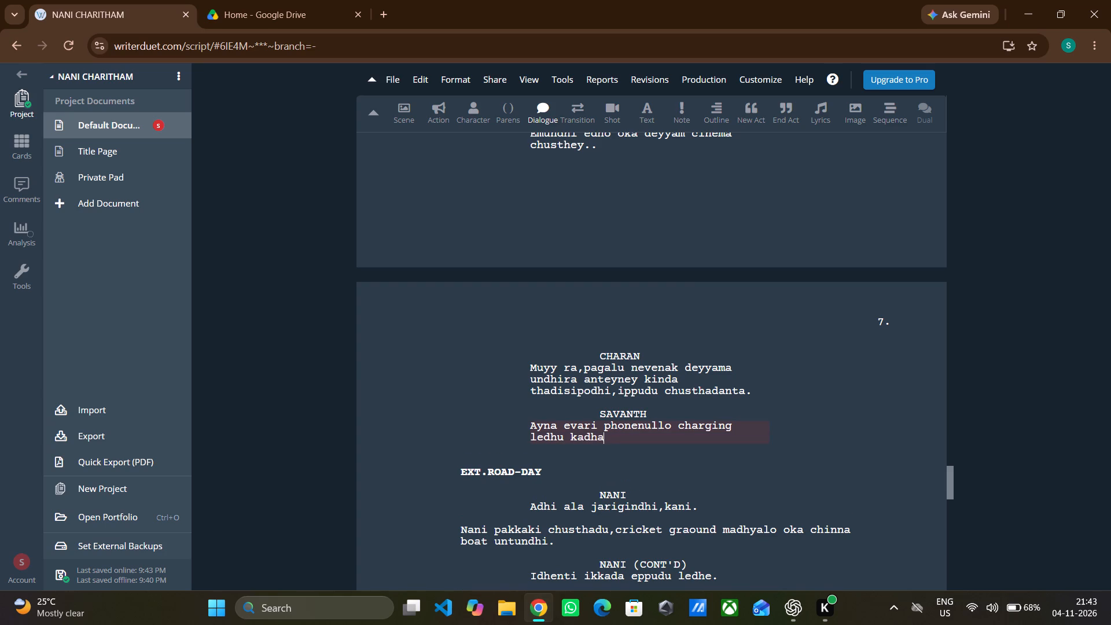
pyautogui.press(',')
pyautogui.press('p')
pyautogui.write('hone chesi')
pyautogui.press('space')
pyautogui.write('matla')
pyautogui.write('da')
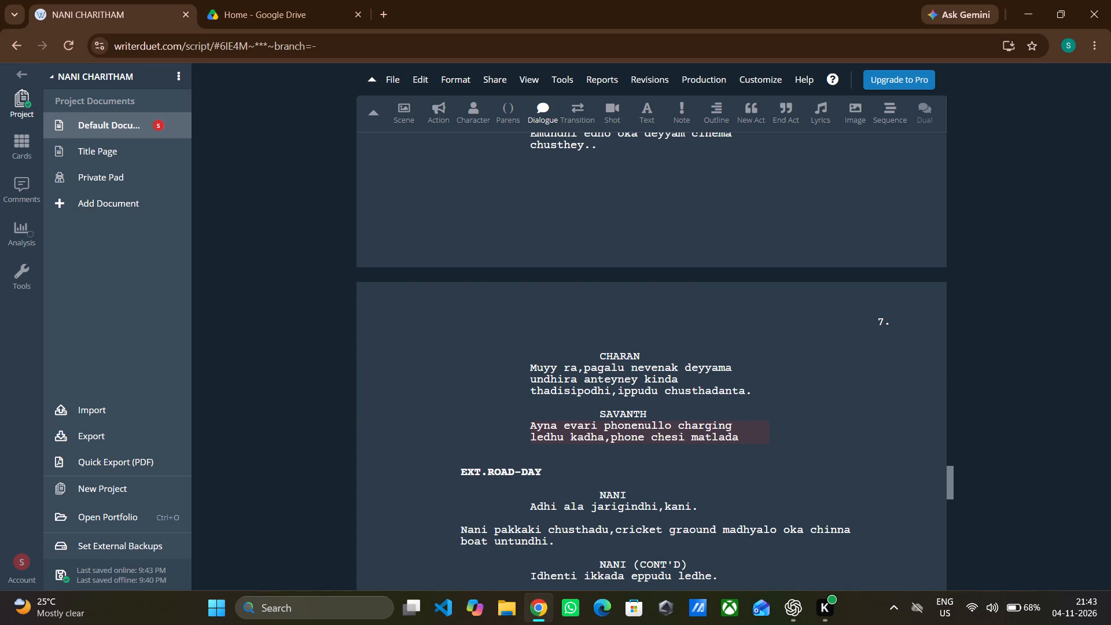
pyautogui.write('tani vachet')
pyautogui.press('BackSpace')
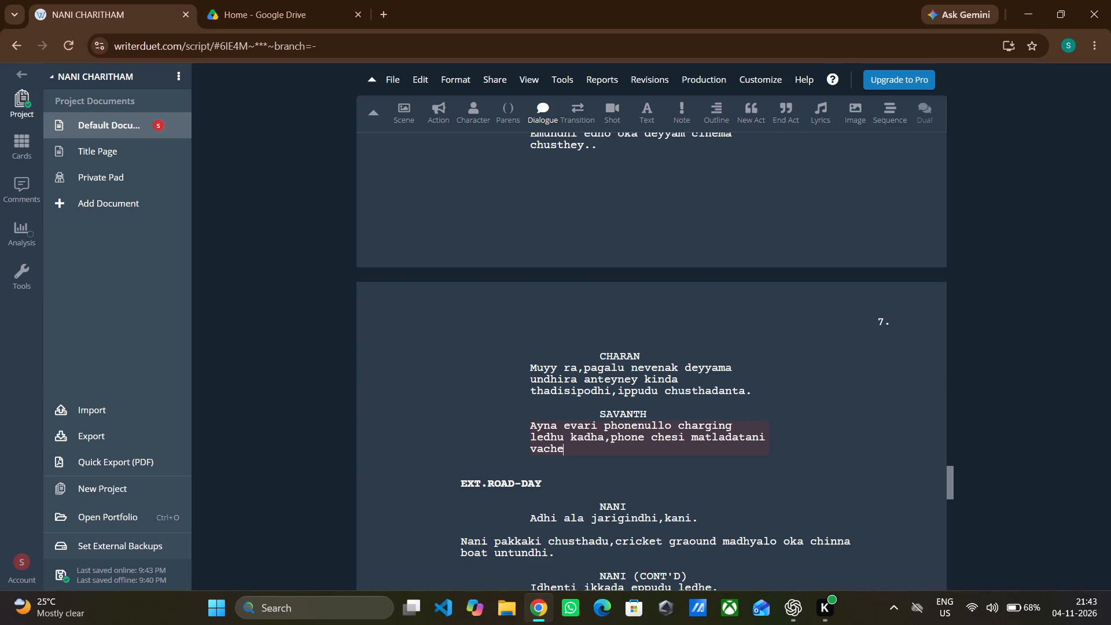
pyautogui.write('y charging undhi antey')
pyautogui.press('.')
# Below Savanth's line, add an action line reading "Siddu kosepu alochisthadu.".
pyautogui.press('Return')
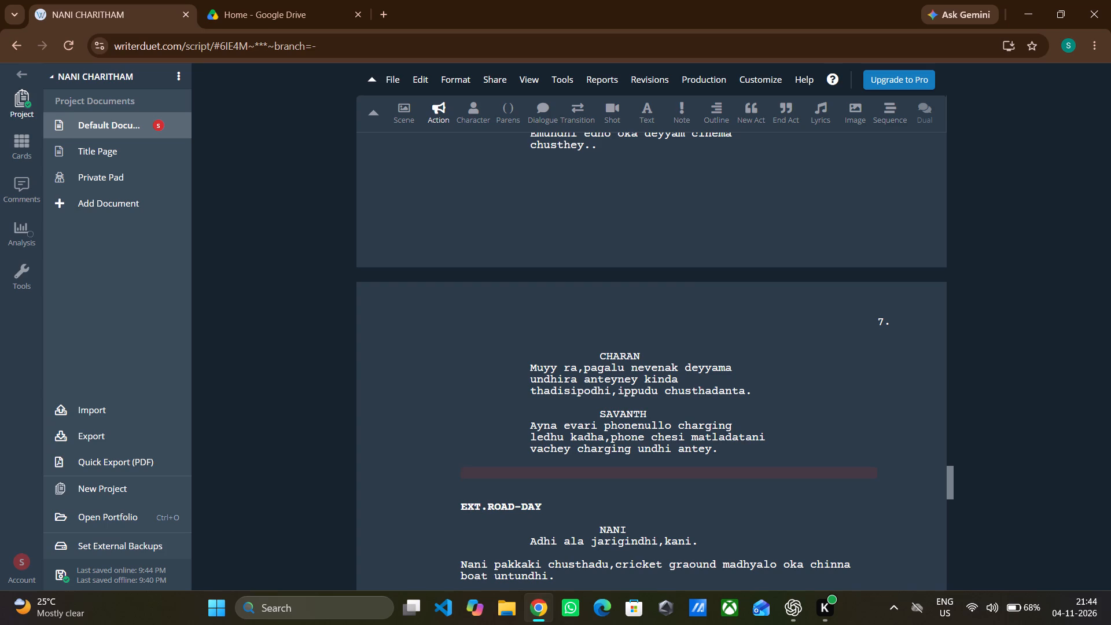
pyautogui.write('siddu')
pyautogui.press('space')
pyautogui.write('ko')
pyautogui.write('sepu')
pyautogui.press('space')
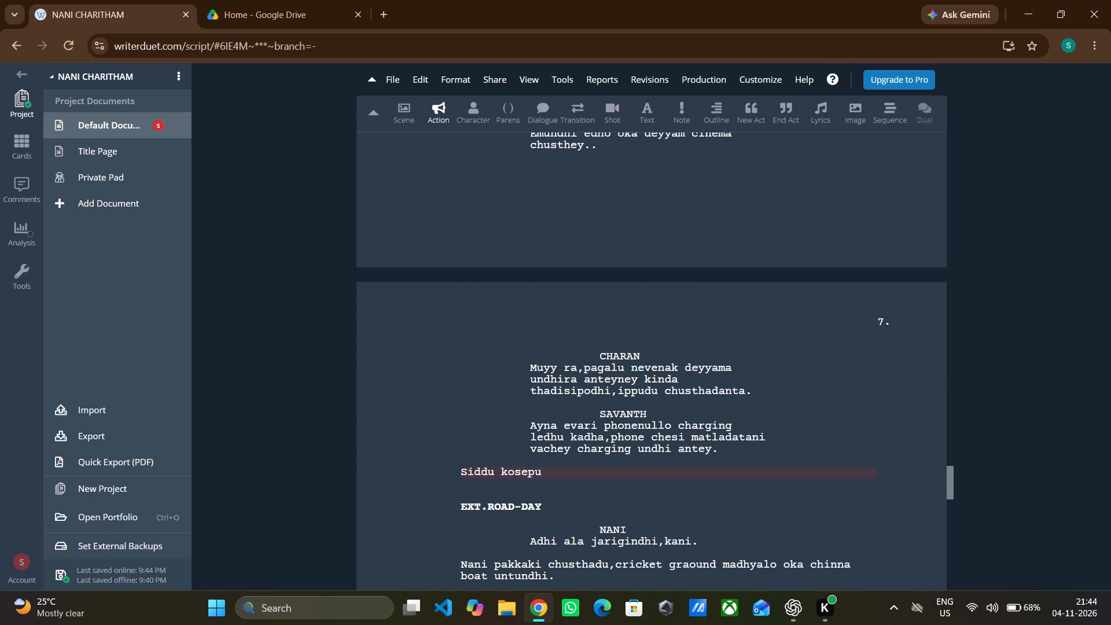
pyautogui.write('alochi')
pyautogui.write('sthad')
pyautogui.write('u,')
pyautogui.press('Return')
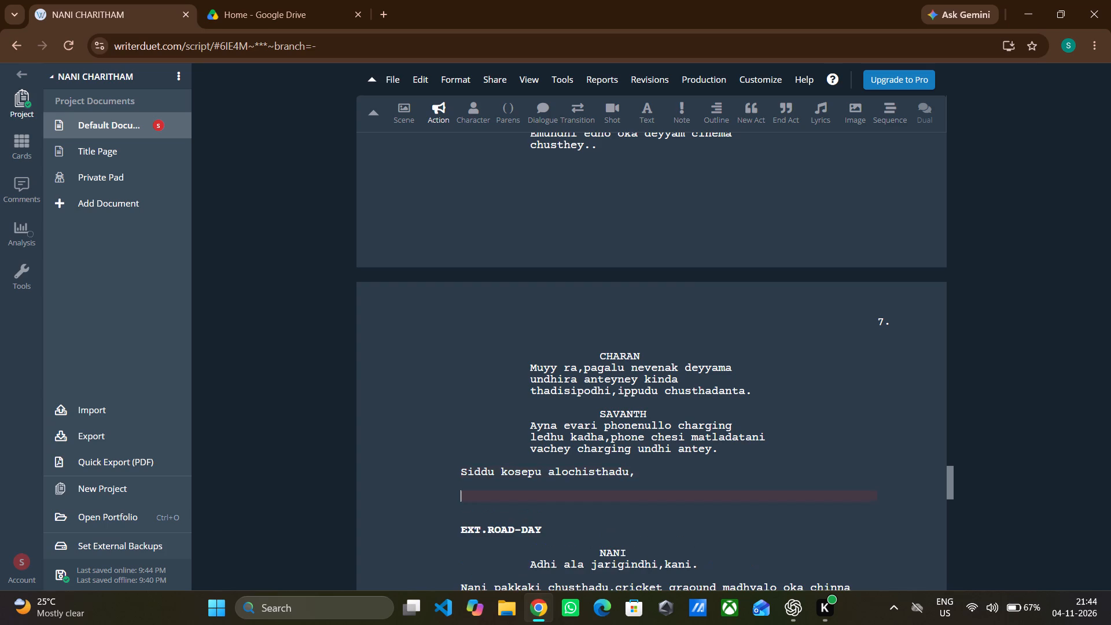
pyautogui.press('\\')
pyautogui.press('BackSpace')
pyautogui.press('BackSpace')
pyautogui.press('BackSpace')
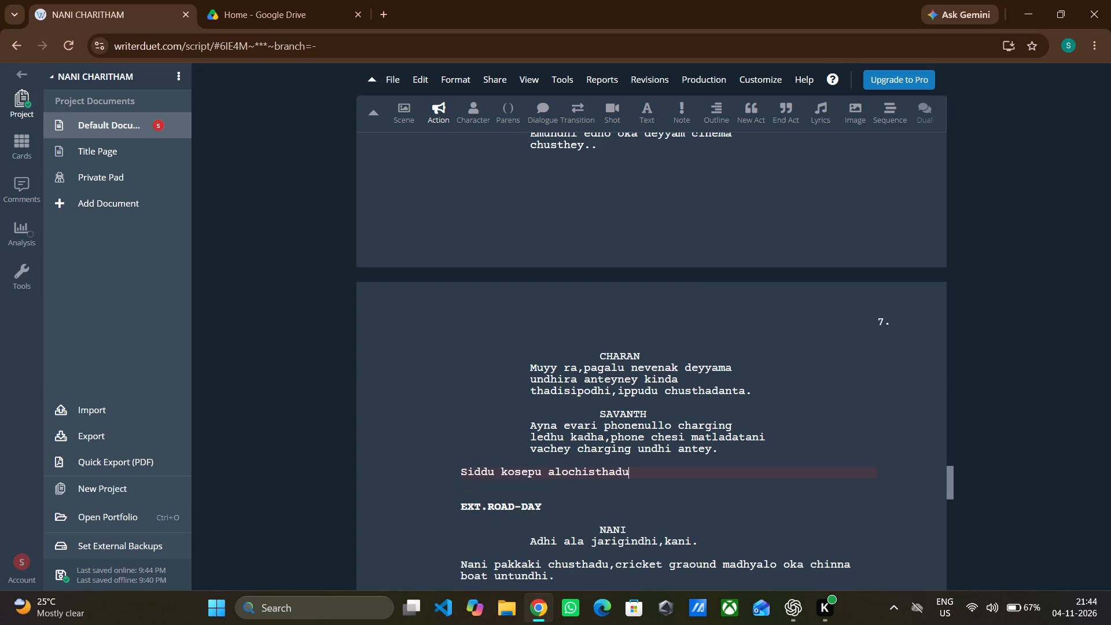
pyautogui.press('.')
pyautogui.press('Return')
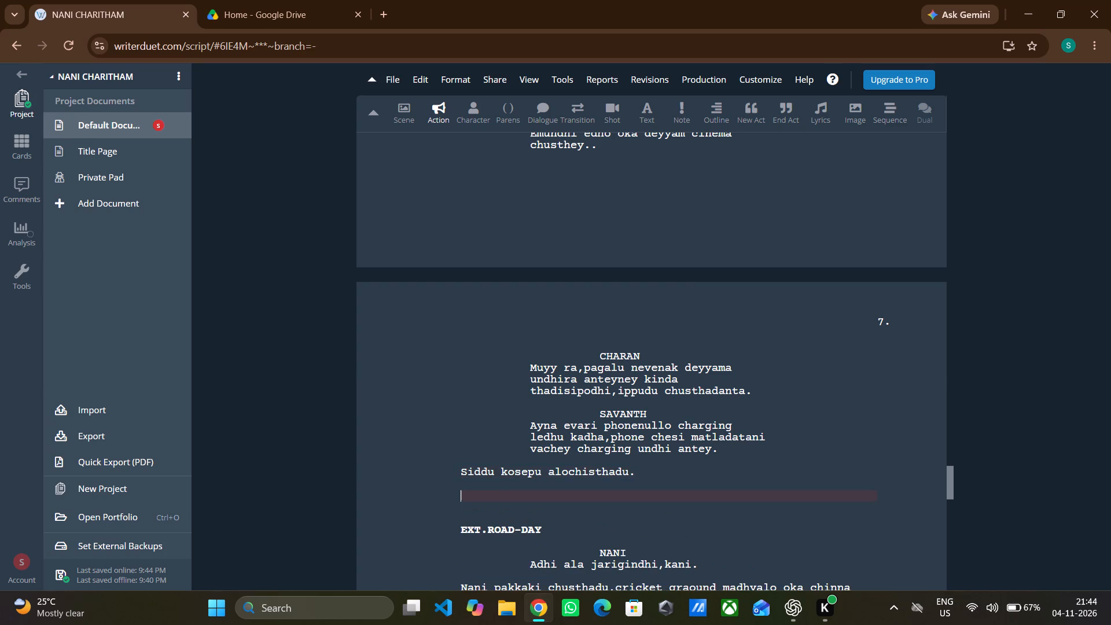
# Below the action line, add a SIDDU dialogue reading "Rey prank calls chedhama?".
pyautogui.hotkey('ctrl', '3')
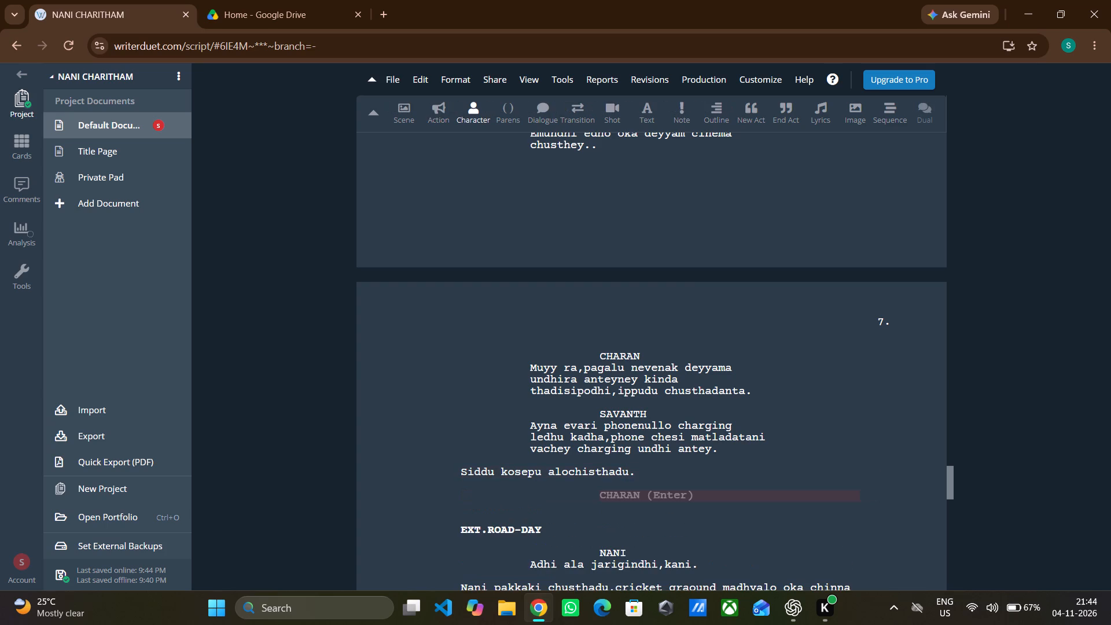
pyautogui.press('s')
pyautogui.press('Down')
pyautogui.press('Return')
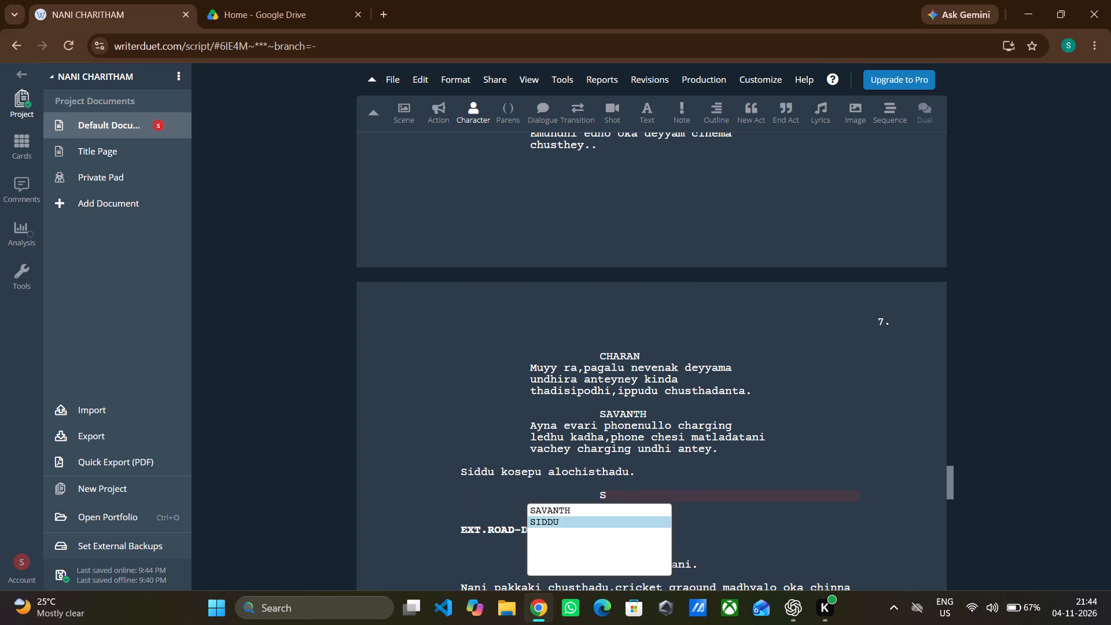
pyautogui.write('rey prank')
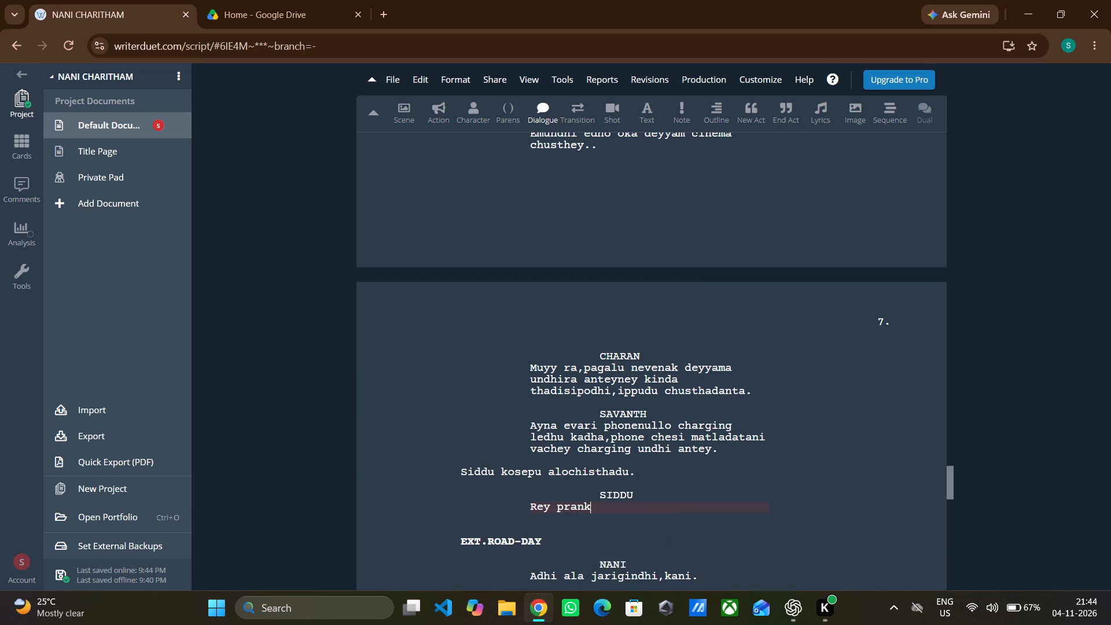
pyautogui.press('space')
pyautogui.write('calls chedhama')
pyautogui.press('space')
pyautogui.press('BackSpace')
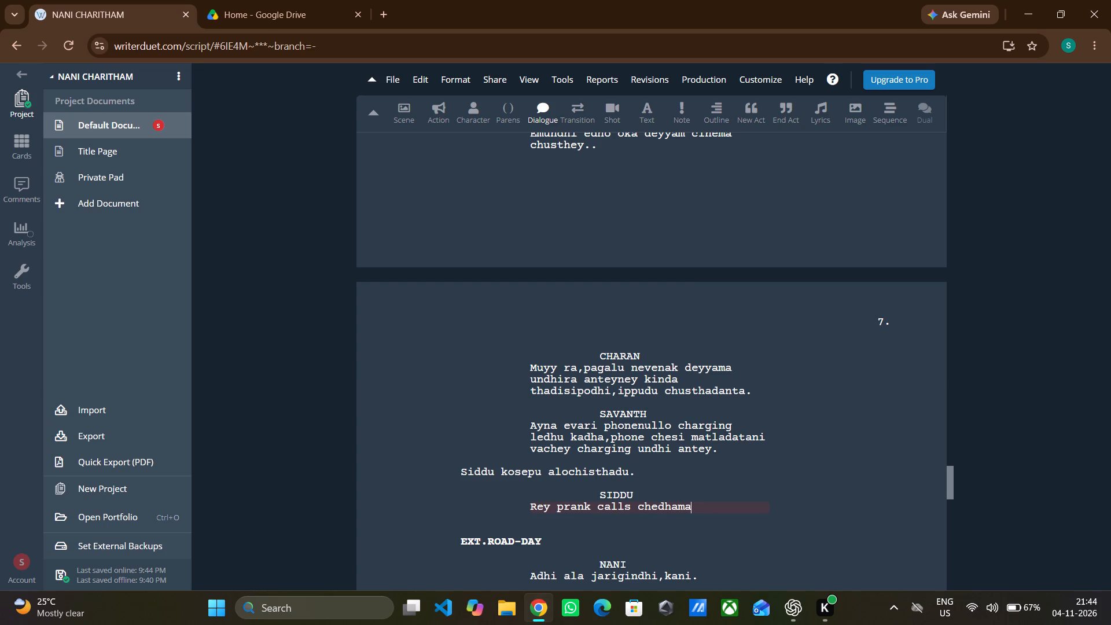
pyautogui.hotkey('shift', '?')
pyautogui.press('Return')
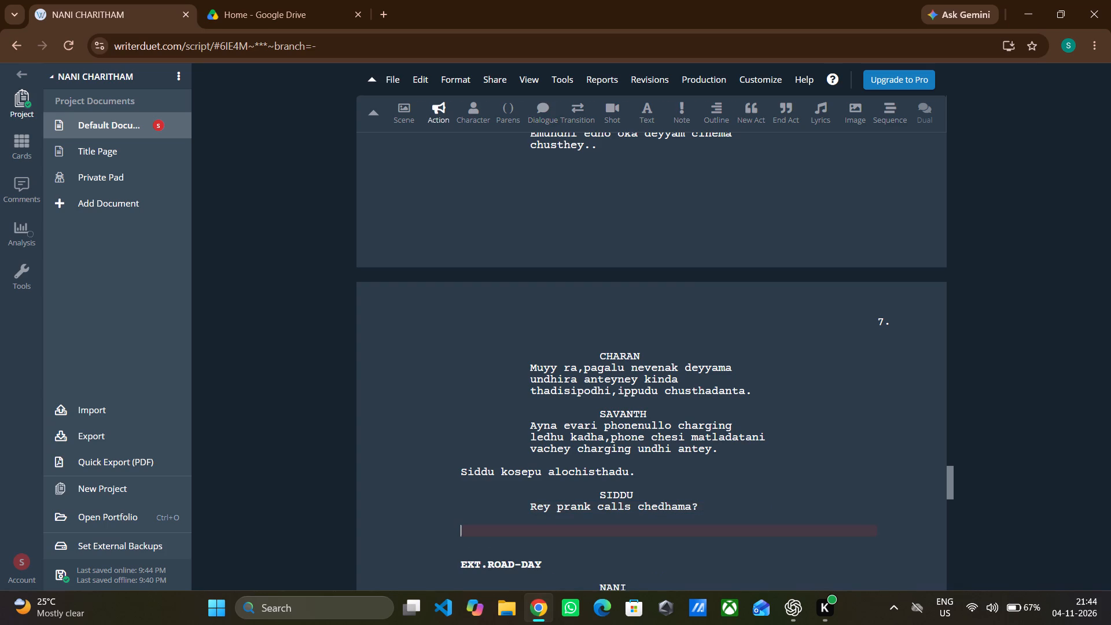
# Add a SAVANTH reply below Siddu's line reading "Evariki?".
pyautogui.hotkey('ctrl', '3')
pyautogui.press('Return')
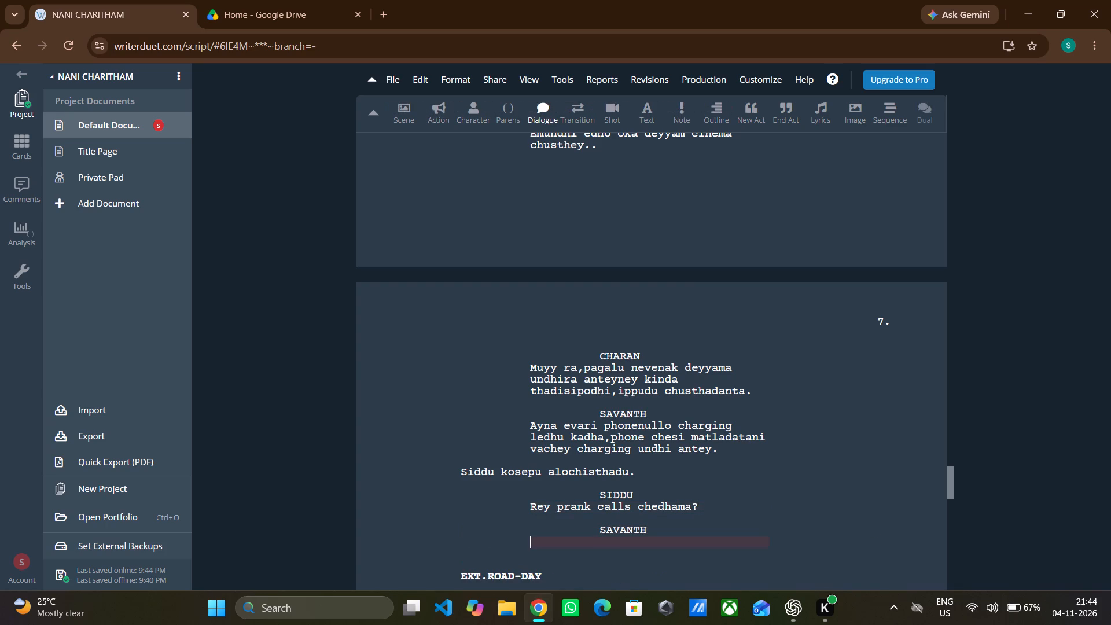
pyautogui.write('evariki')
pyautogui.hotkey('shift', '?')
pyautogui.press('Return')
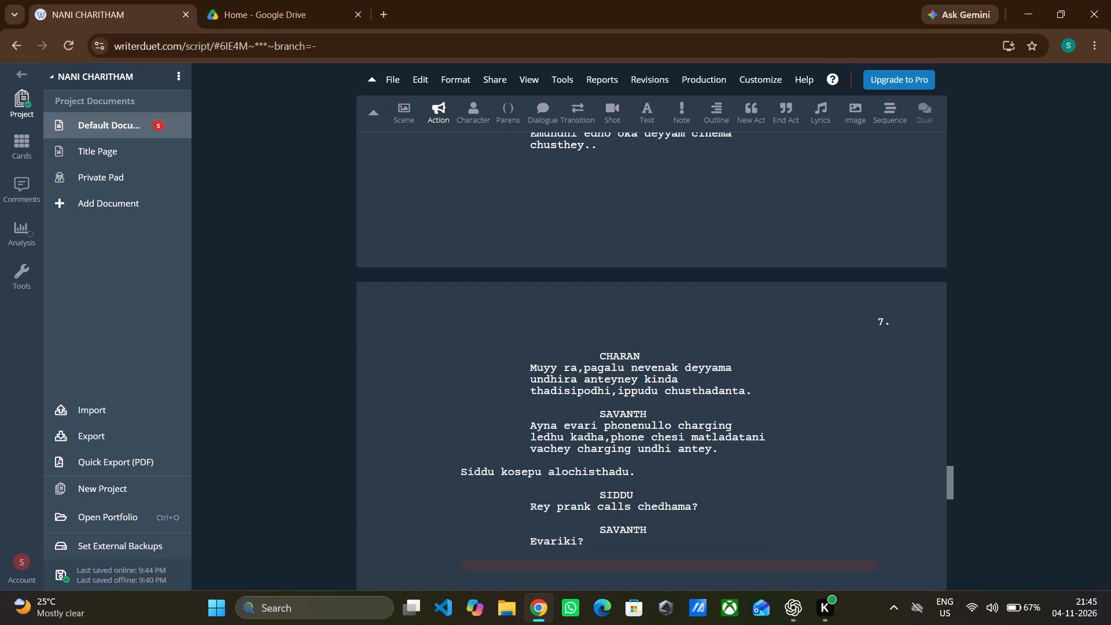
# Below Savanth's question, add a SIDDU dialogue reading "Mana sarlakey chedham.".
pyautogui.hotkey('ctrl', '3')
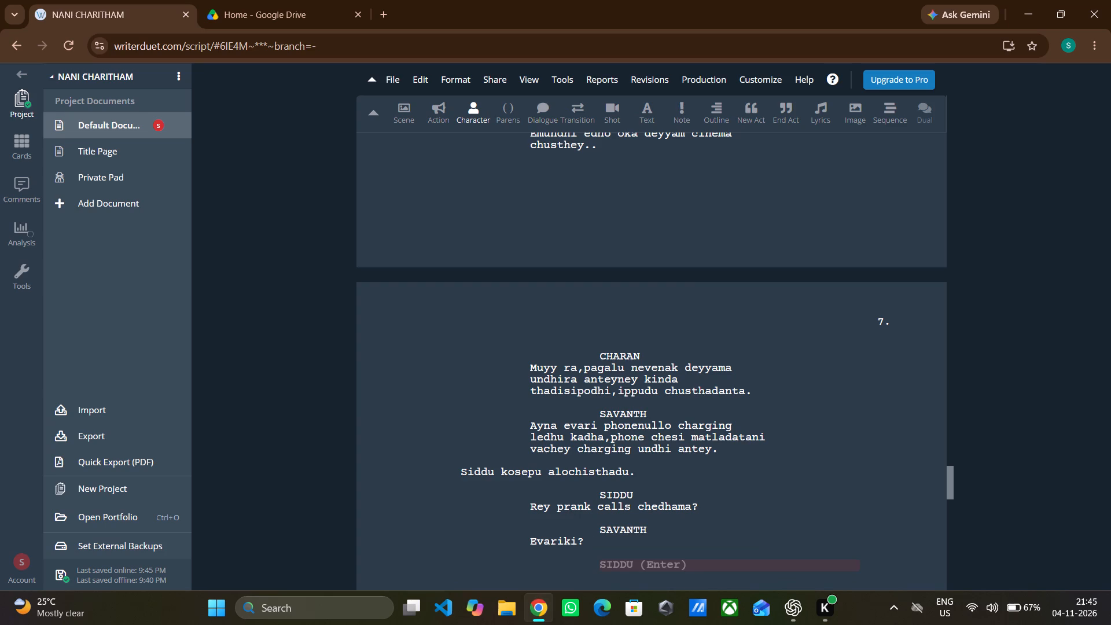
pyautogui.press('Return')
pyautogui.write('mana sarl')
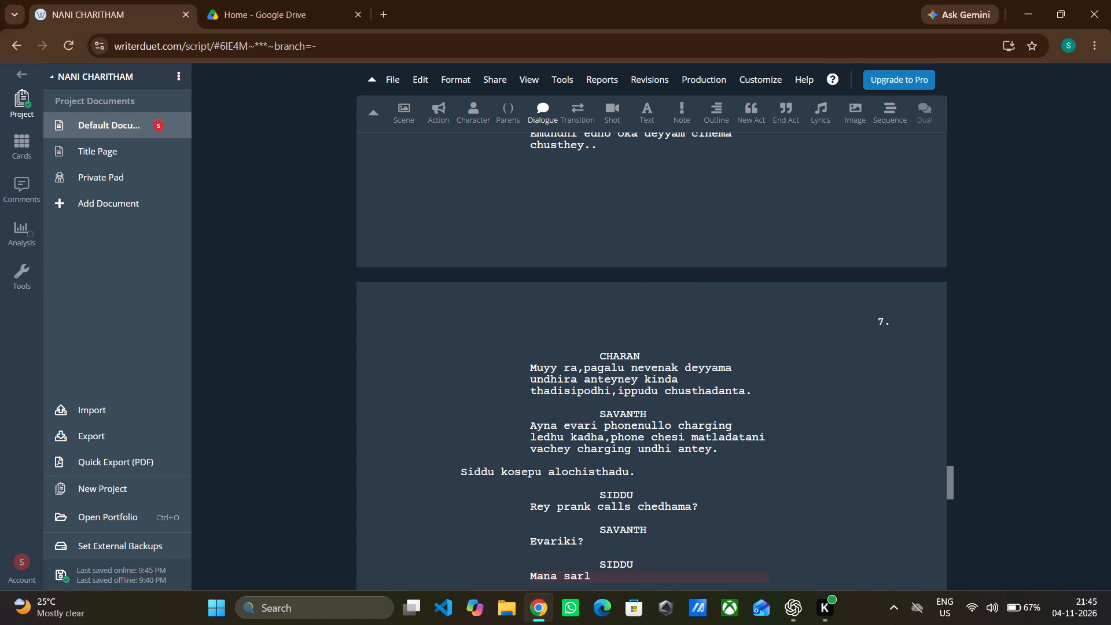
pyautogui.write('akey chedha')
pyautogui.write('m,')
pyautogui.press('BackSpace')
pyautogui.press('.')
pyautogui.press('Return')
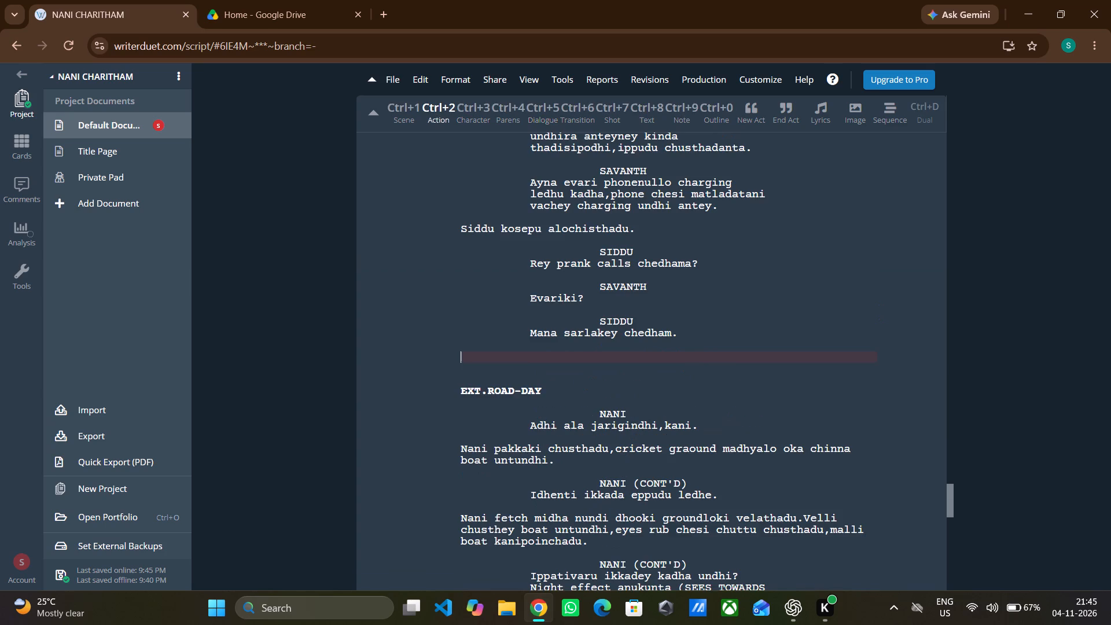
# Below Siddu's answer, add a CHARAN dialogue reading "Sarlaka?".
pyautogui.hotkey('ctrl', '3')
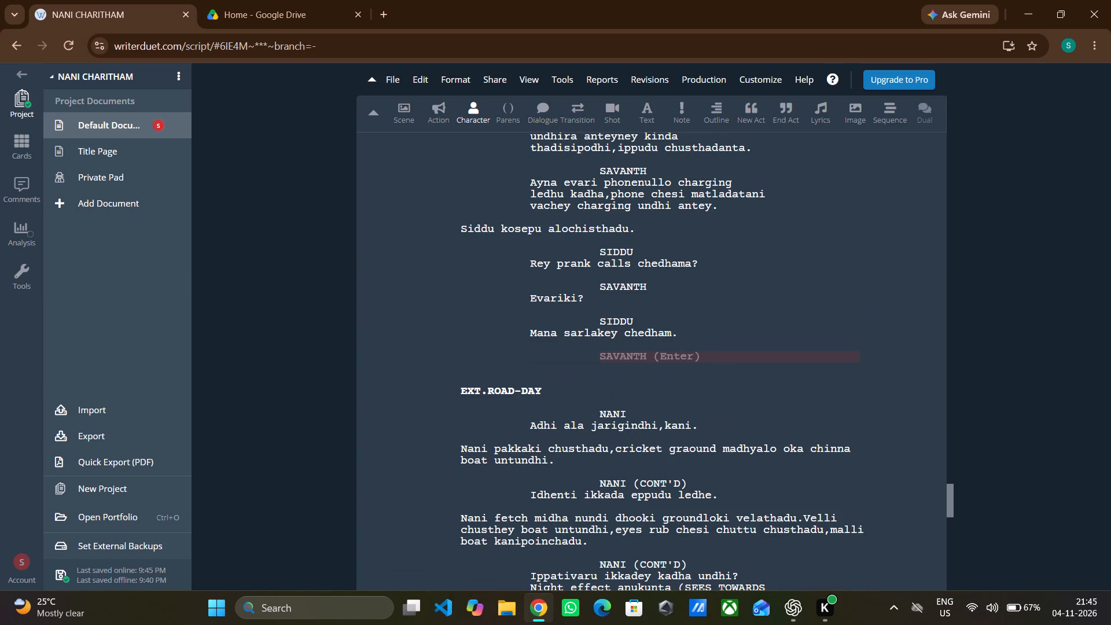
pyautogui.write('ch')
pyautogui.press('Return')
pyautogui.press('r')
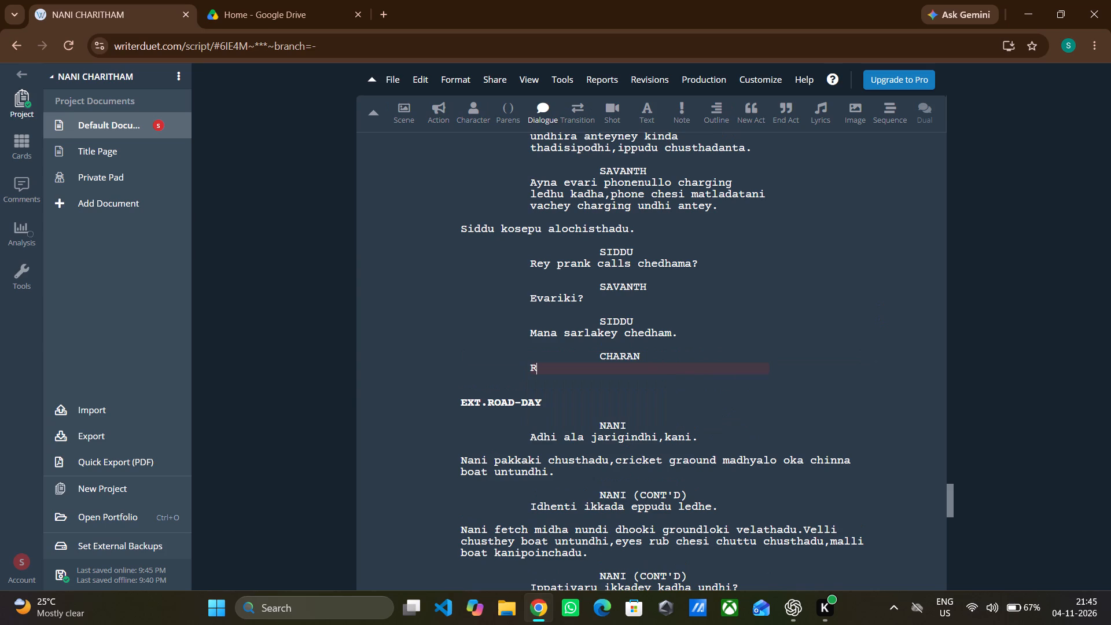
pyautogui.press('BackSpace')
pyautogui.write('sar')
pyautogui.write('laka')
pyautogui.hotkey('shift', '?')
pyautogui.press('Return')
# Below Charan's question, add a SIDDU dialogue reading "Chemistry ayanithey inka better.".
pyautogui.hotkey('ctrl', '3')
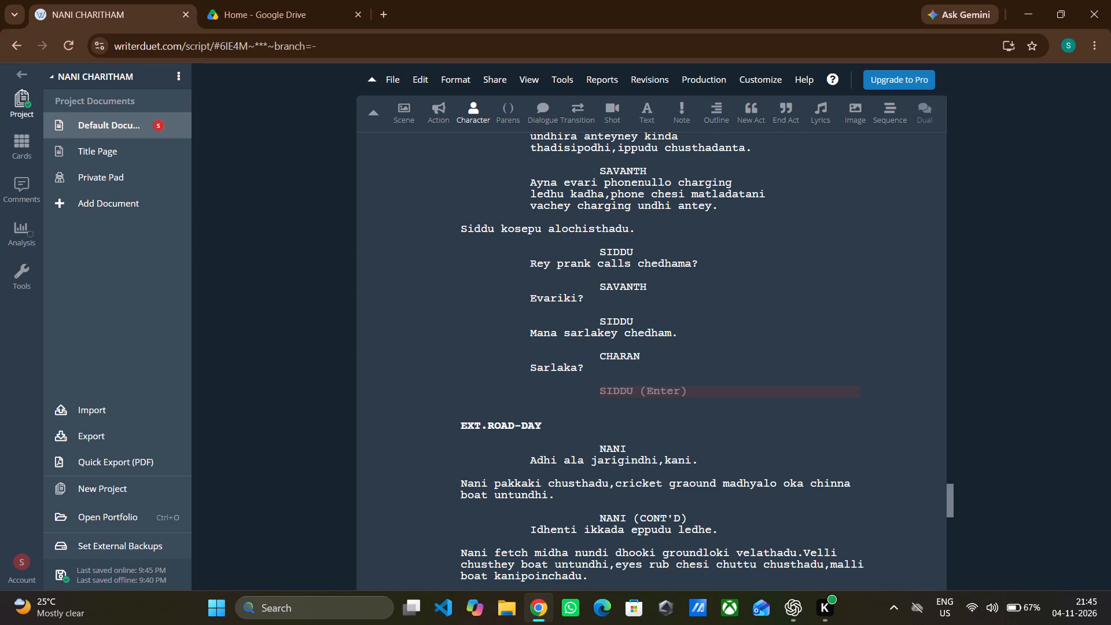
pyautogui.press('s')
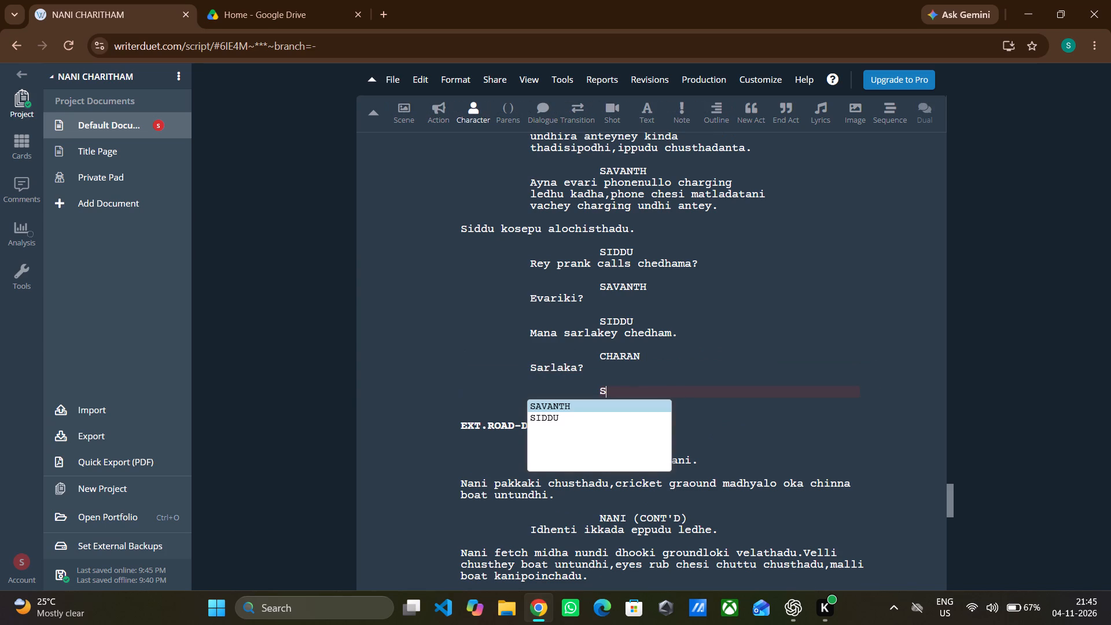
pyautogui.press('i')
pyautogui.press('Return')
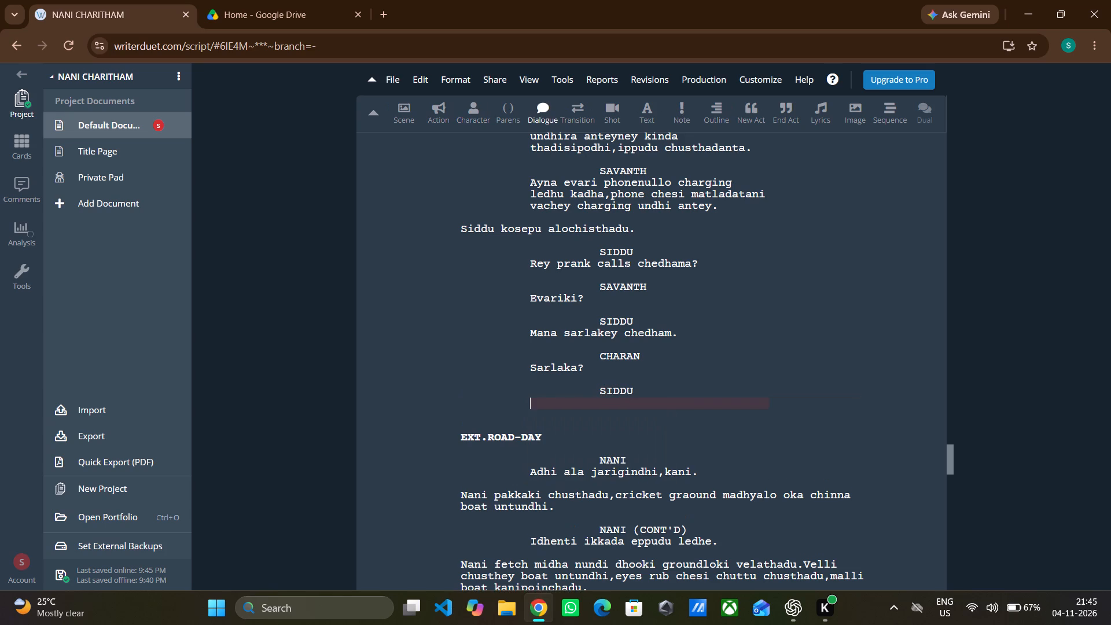
pyautogui.write('chemistry')
pyautogui.press('space')
pyautogui.write('aya')
pyautogui.write('nithey inka better')
pyautogui.press('.')
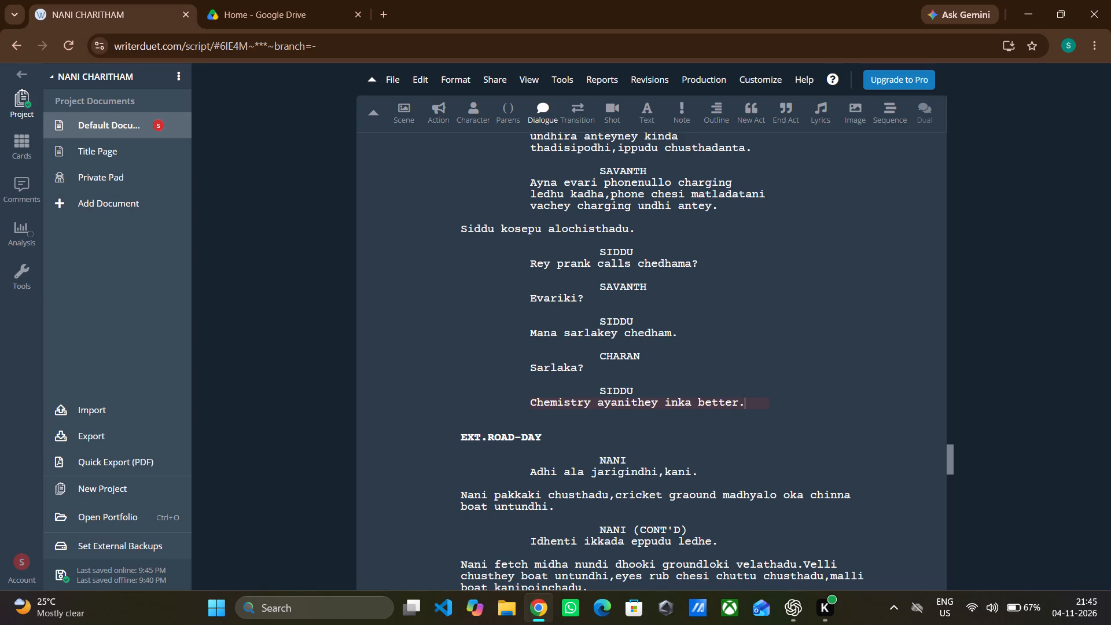
pyautogui.press('Return')
pyautogui.hotkey('ctrl', 's')
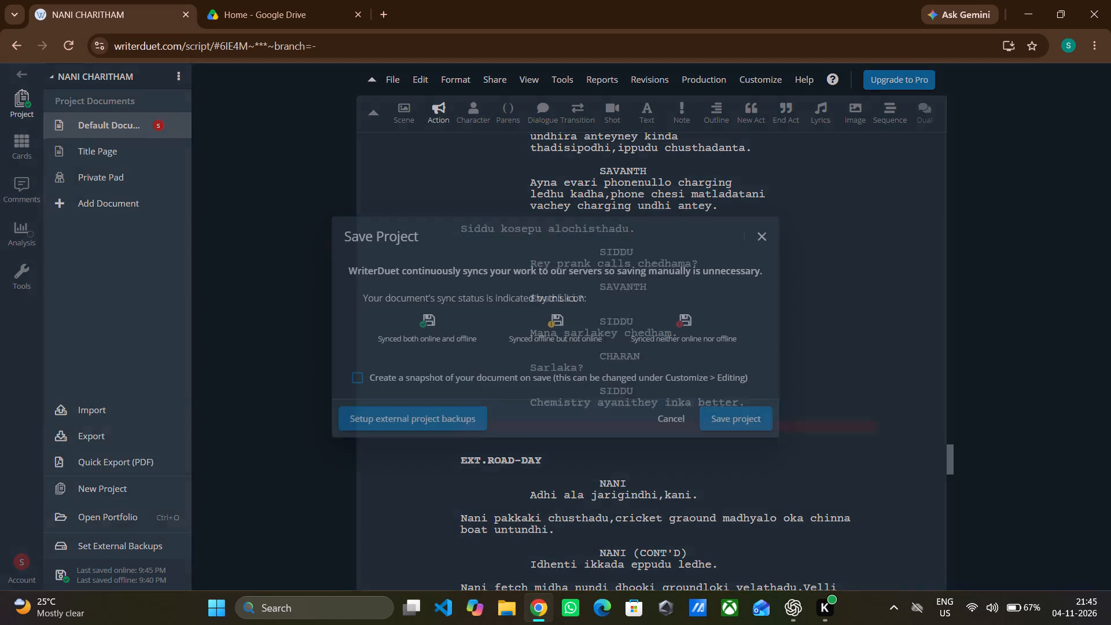
pyautogui.click(764, 232)
# Below Siddu's chemistry line, add a SAVANTH dialogue reading "Sarey chedham.".
pyautogui.hotkey('ctrl', '3')
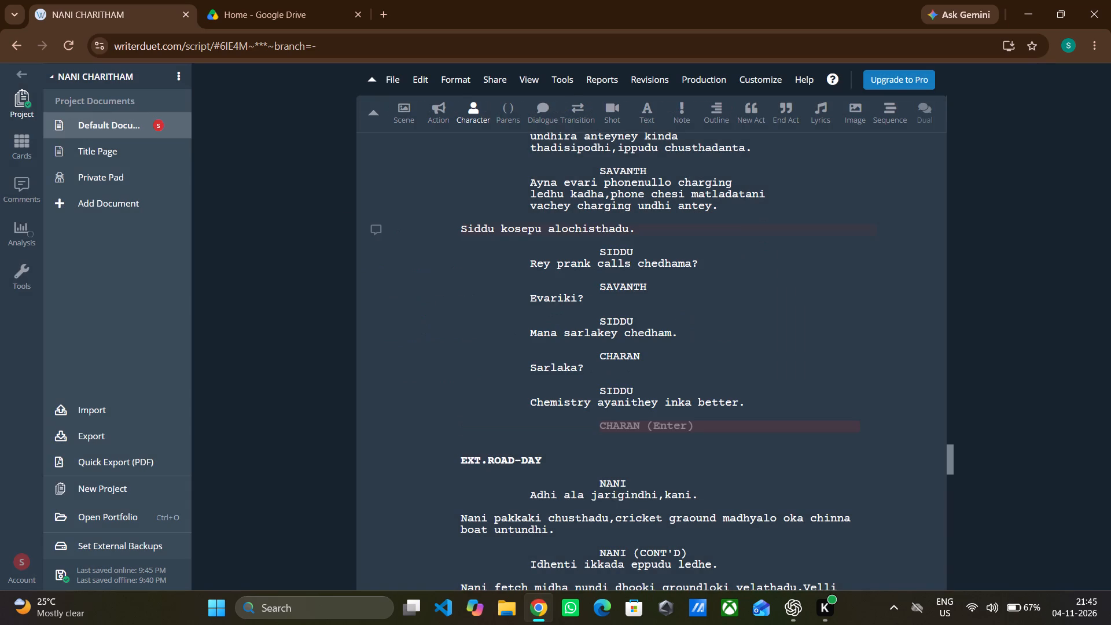
pyautogui.write('sa')
pyautogui.press('Return')
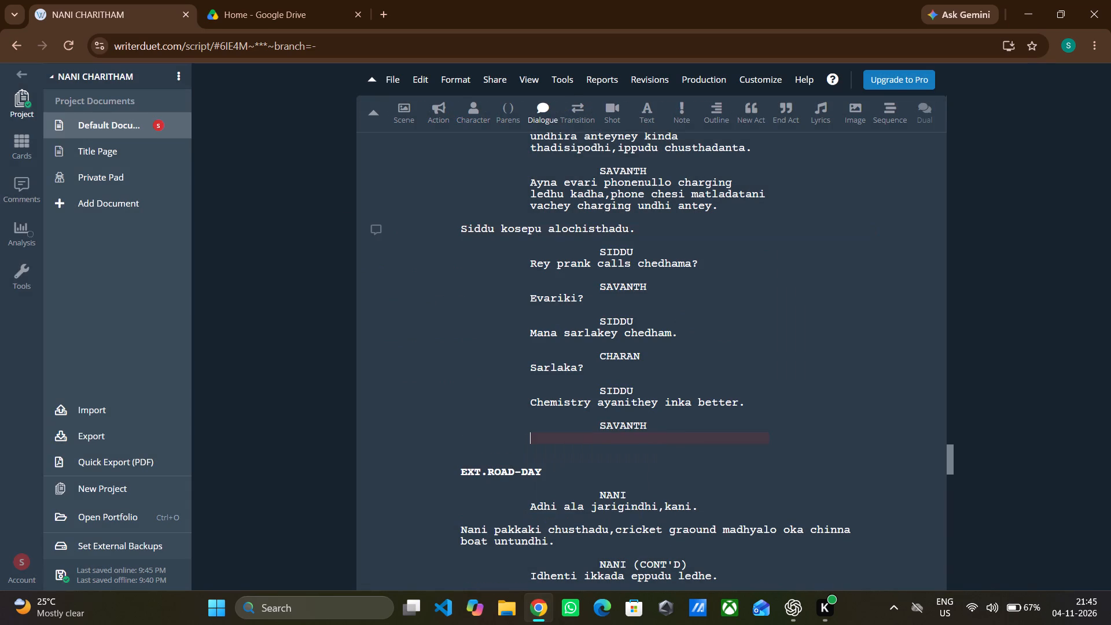
pyautogui.write('sare')
pyautogui.write('y')
pyautogui.press('space')
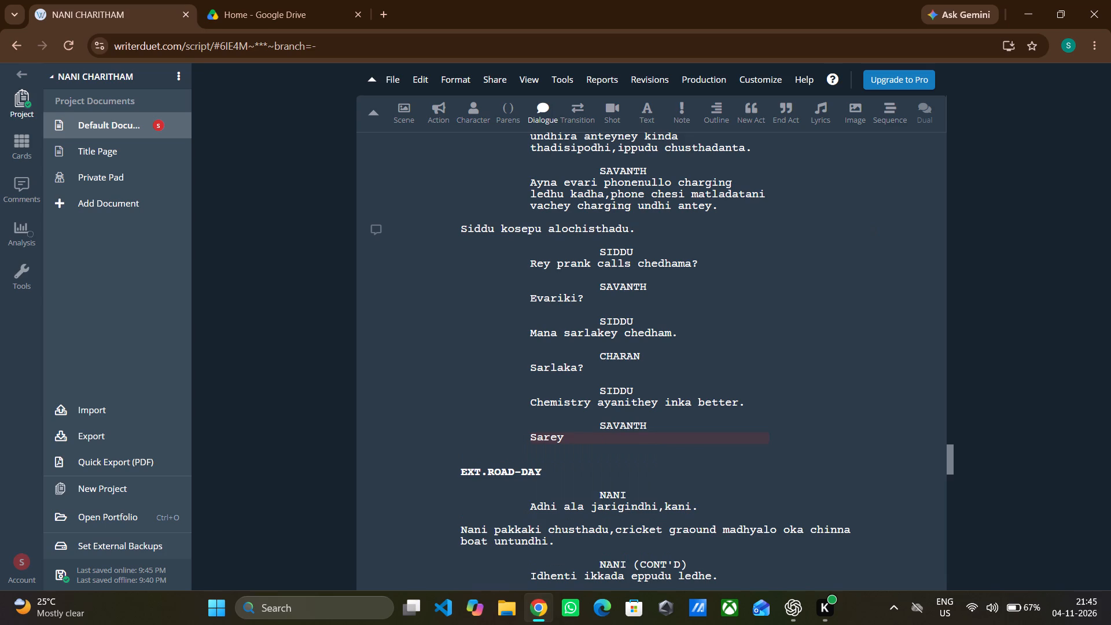
pyautogui.press('BackSpace')
pyautogui.press('space')
pyautogui.write('che')
pyautogui.press('d')
pyautogui.write('ham.')
pyautogui.press('Return')
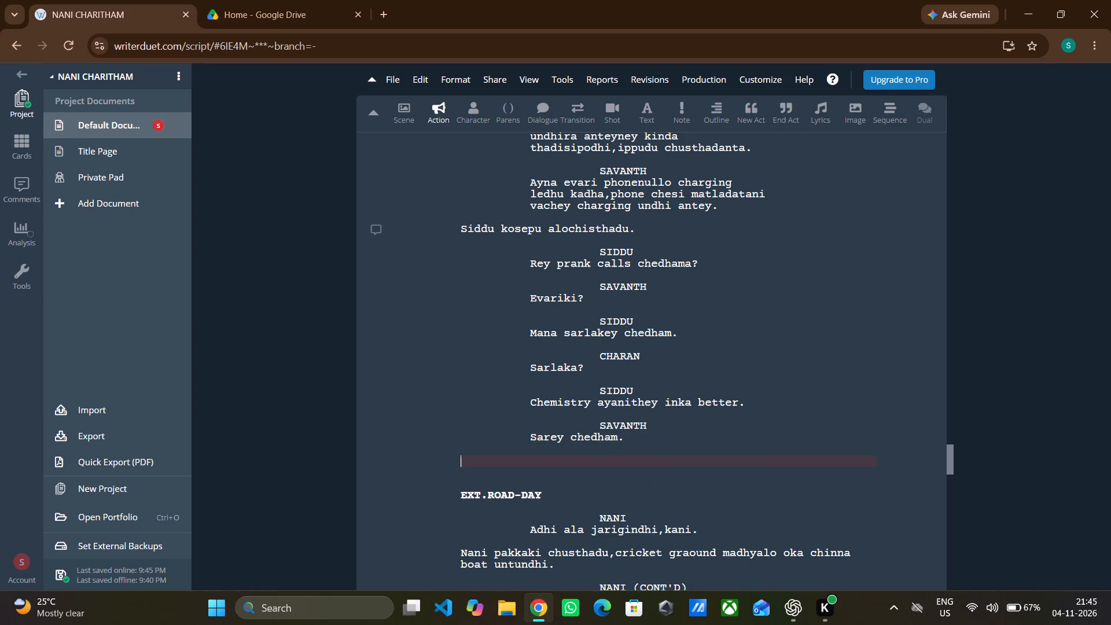
# Below Savanth's "Sarey chedham.", add a CHARAN dialogue reading "Nakokay.".
pyautogui.hotkey('ctrl', '3')
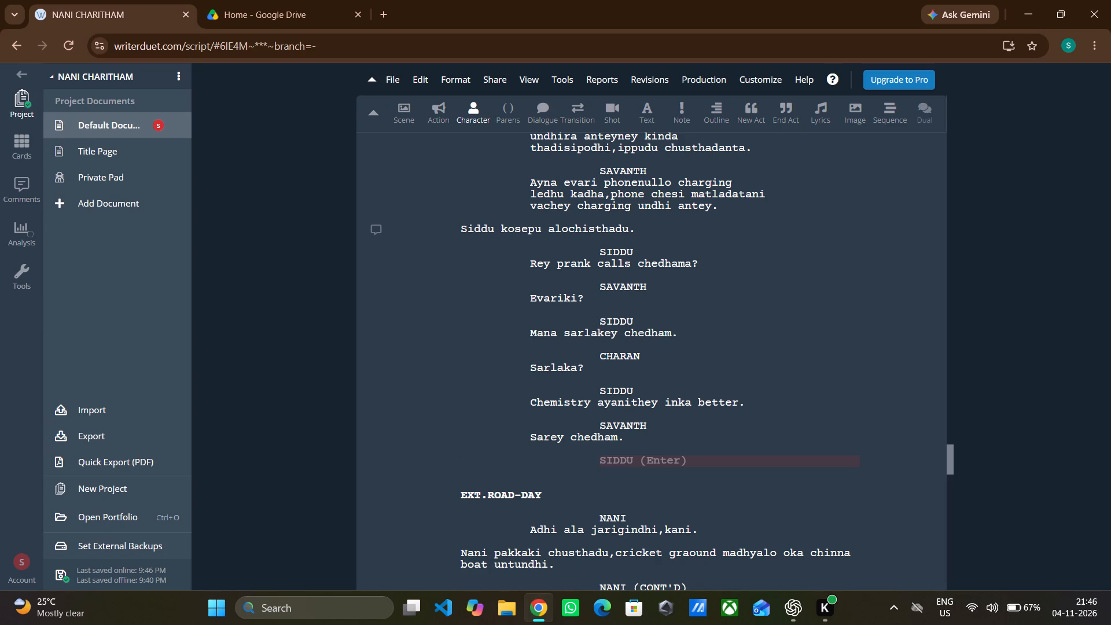
pyautogui.press('c')
pyautogui.press('Return')
pyautogui.write('nakokau')
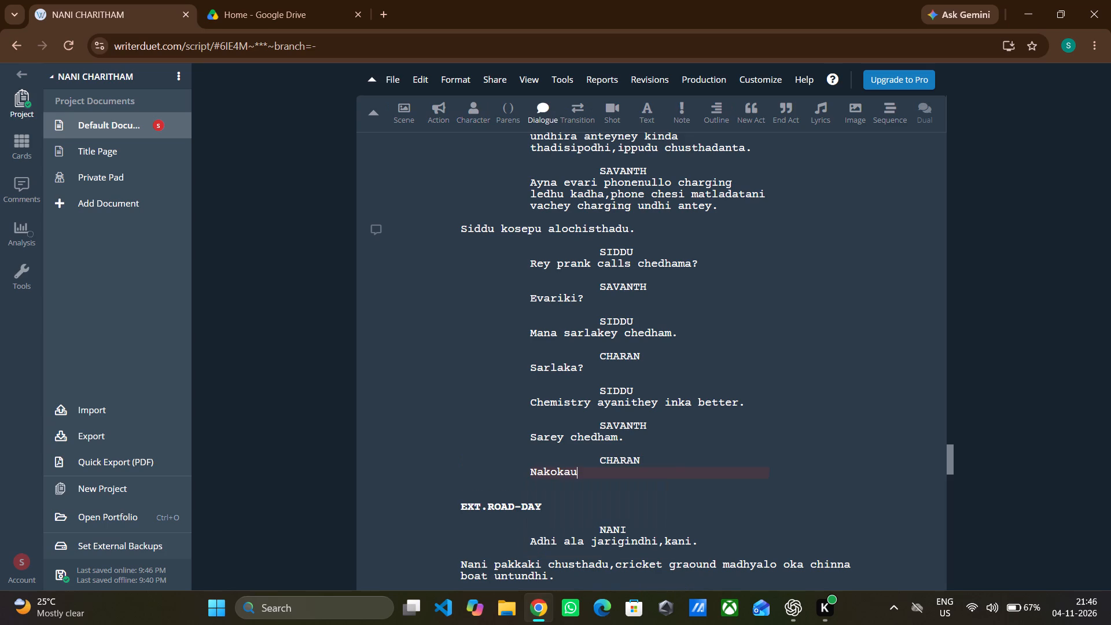
pyautogui.press('BackSpace')
pyautogui.press('y')
pyautogui.press('.')
pyautogui.press('Return')
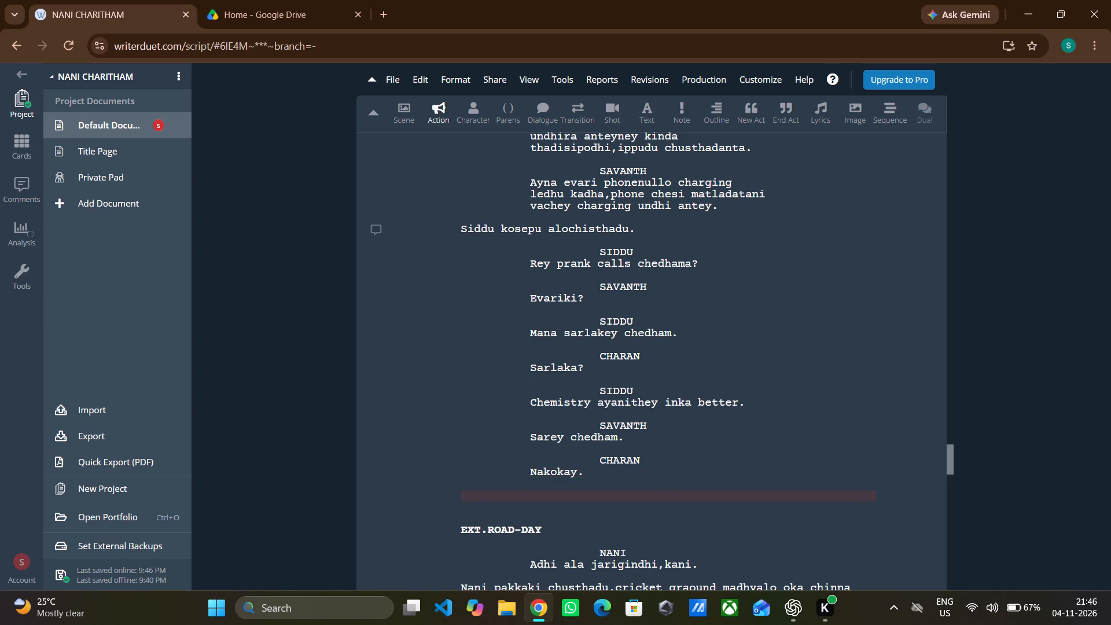
# Below Charan's "Nakokay.", add a NANI dialogue reading "Nakokay kadhu.".
pyautogui.hotkey('ctrl', '3')
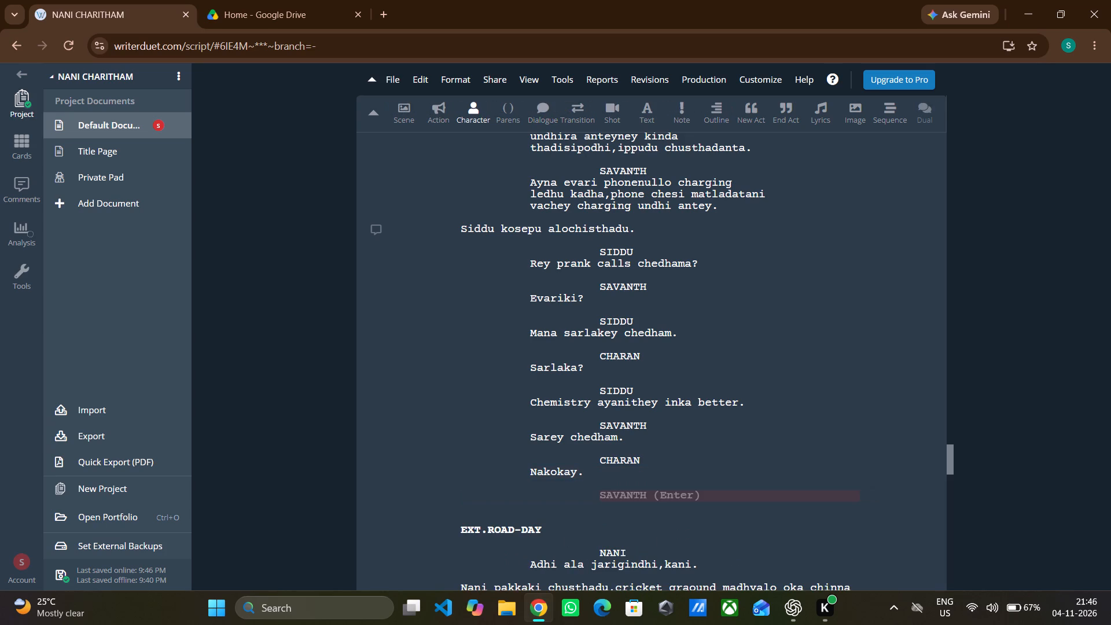
pyautogui.press('n')
pyautogui.press('Return')
pyautogui.write('nakokay kadhu')
pyautogui.press('.')
pyautogui.press('Return')
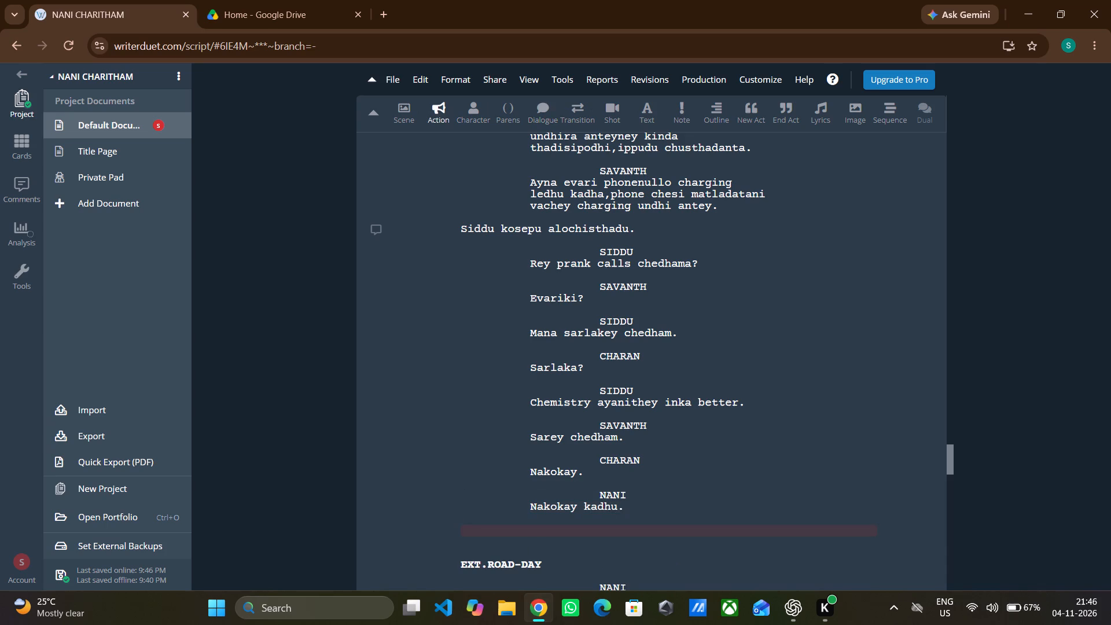
# Below Nani's refusal, add a SAVANTH dialogue reading "Ninnevadadigadu ra?Prathidhaniki ammai la bayapadathav?".
pyautogui.hotkey('ctrl', '3')
pyautogui.write('sav')
pyautogui.press('Return')
pyautogui.write('ni')
pyautogui.write('nnevadadigadu fra')
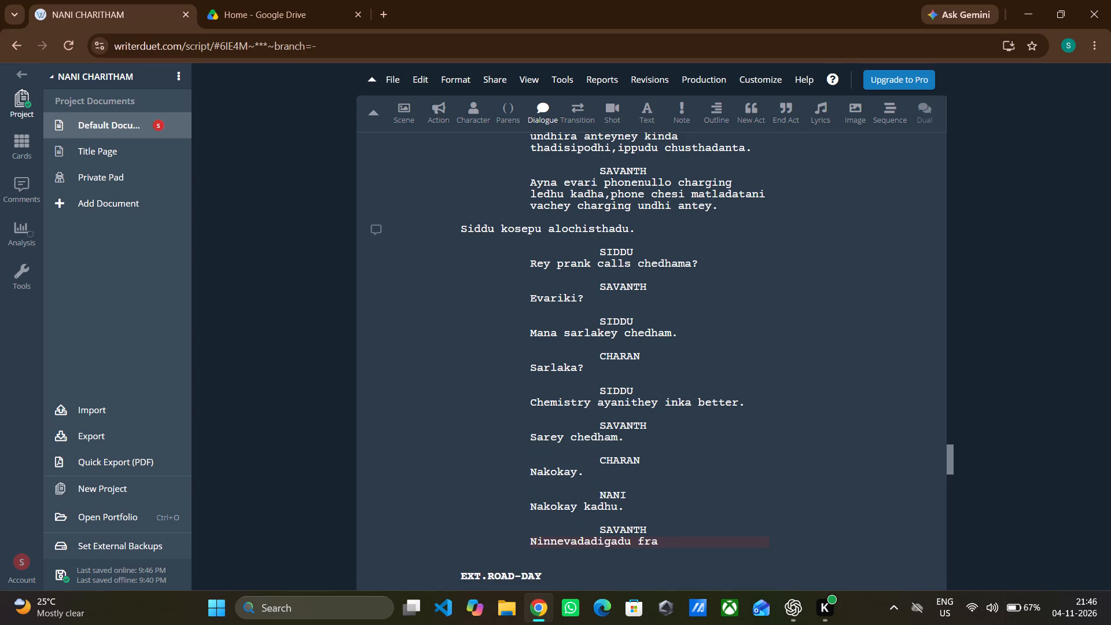
pyautogui.press('BackSpace')
pyautogui.press('BackSpace')
pyautogui.press('BackSpace')
pyautogui.write('ra')
pyautogui.hotkey('shift', '?')
pyautogui.write('Prathidhaniki ammai la baya')
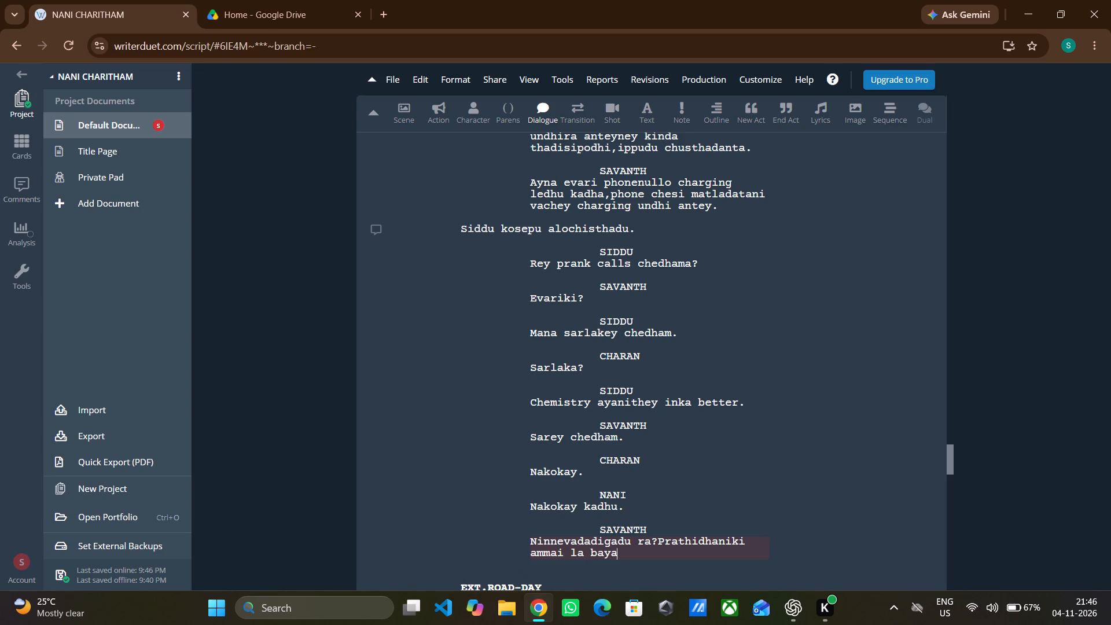
pyautogui.write('padathav')
pyautogui.hotkey('shift', '?')
pyautogui.scroll(-1, 764, 232)
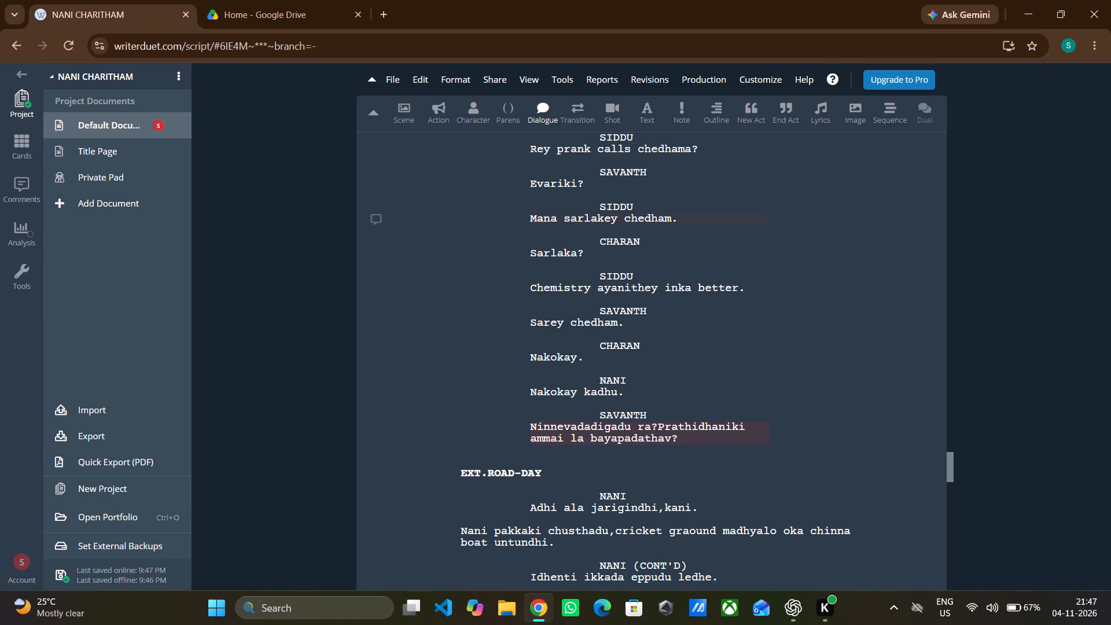
pyautogui.press('Return')
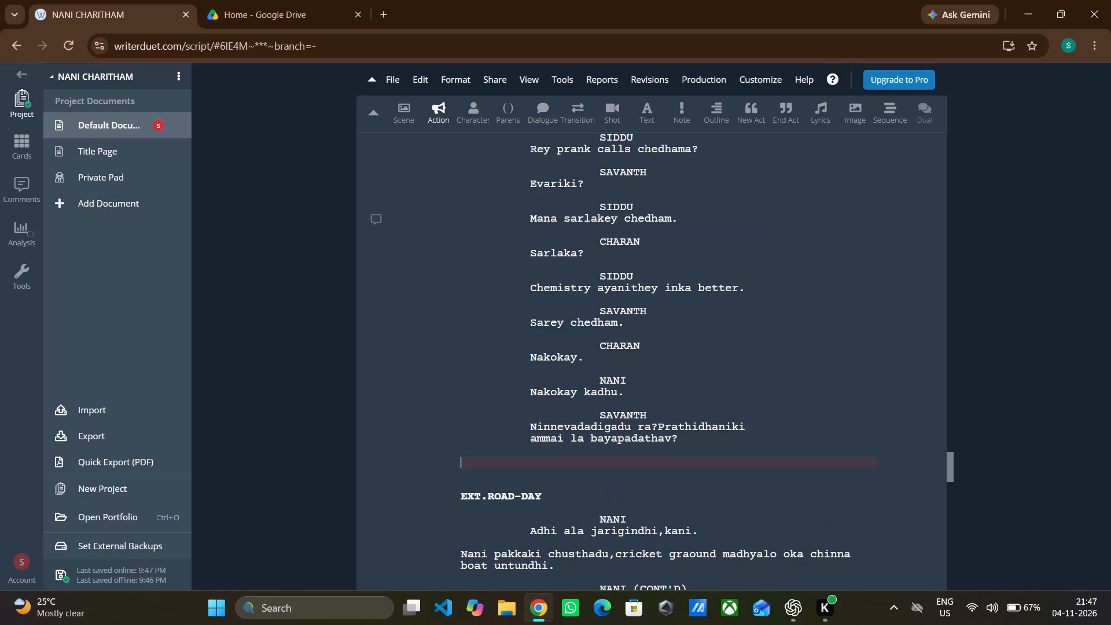
# Below Savanth's taunt, add a NANI dialogue reading "Kadhura mana voice vini gurthu padithey.".
pyautogui.hotkey('ctrl', '3')
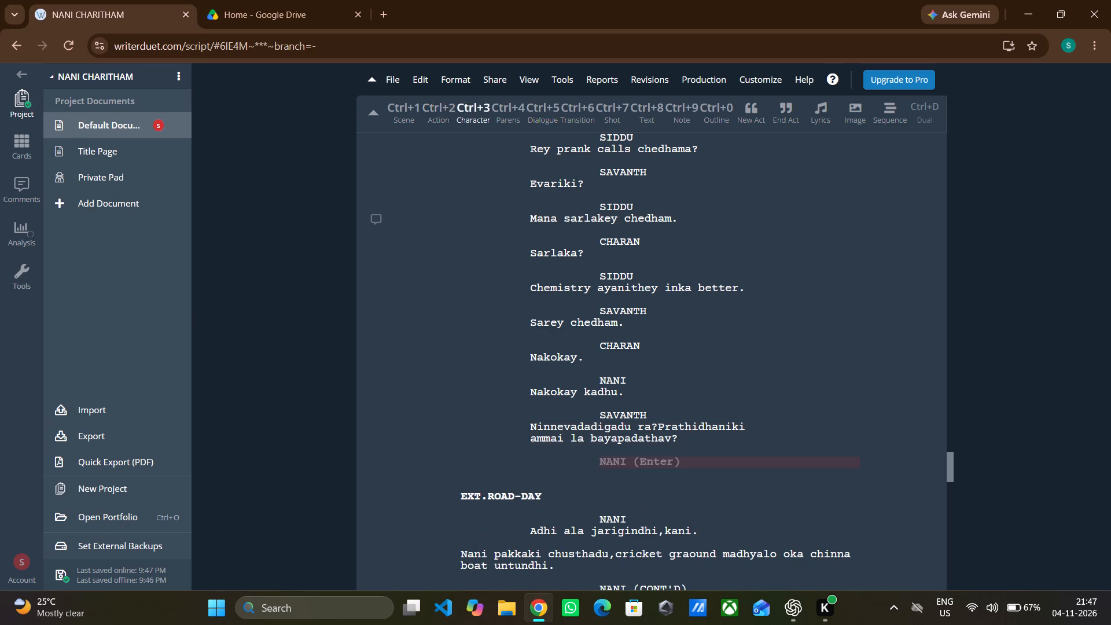
pyautogui.write('na')
pyautogui.press('Return')
pyautogui.write('kadhura mana v')
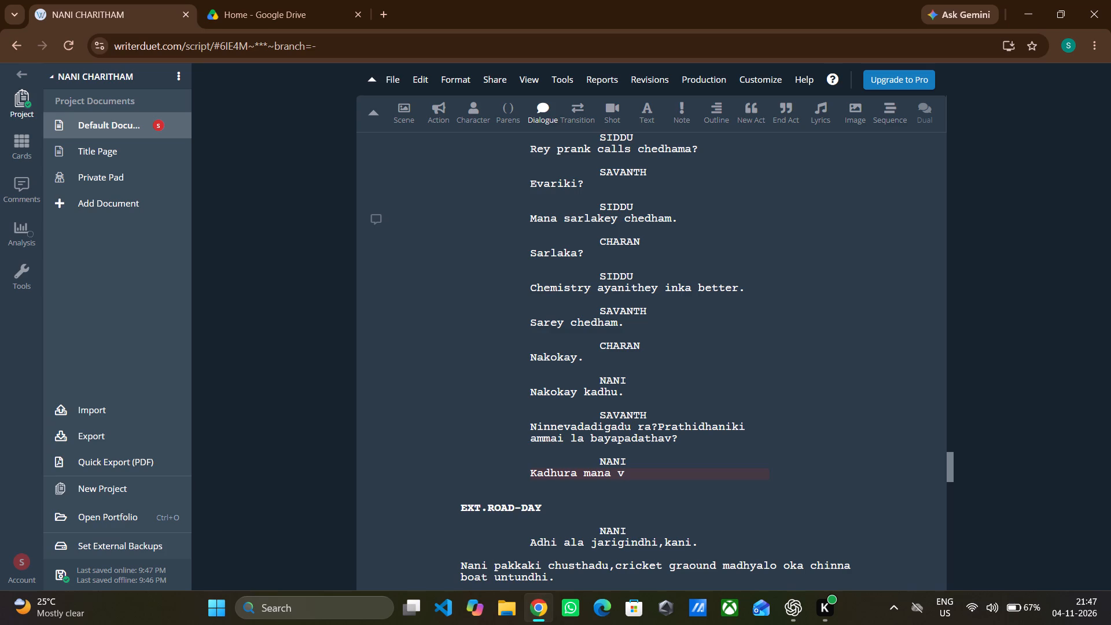
pyautogui.write('oice vini gurthu padithey')
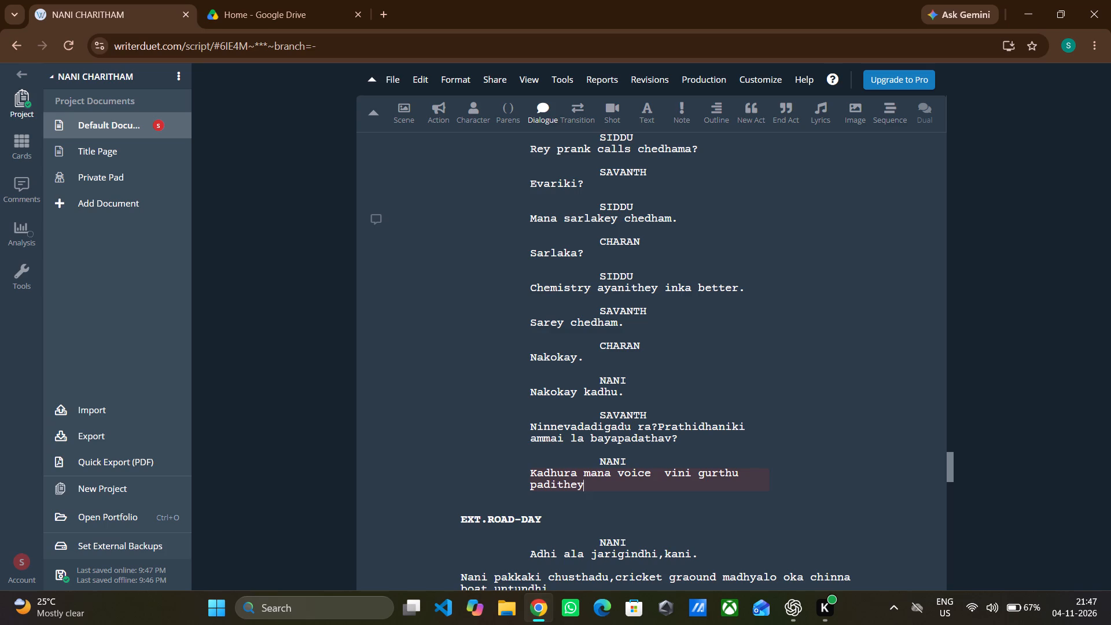
pyautogui.press(',')
pyautogui.press('BackSpace')
pyautogui.press('.')
pyautogui.press('Return')
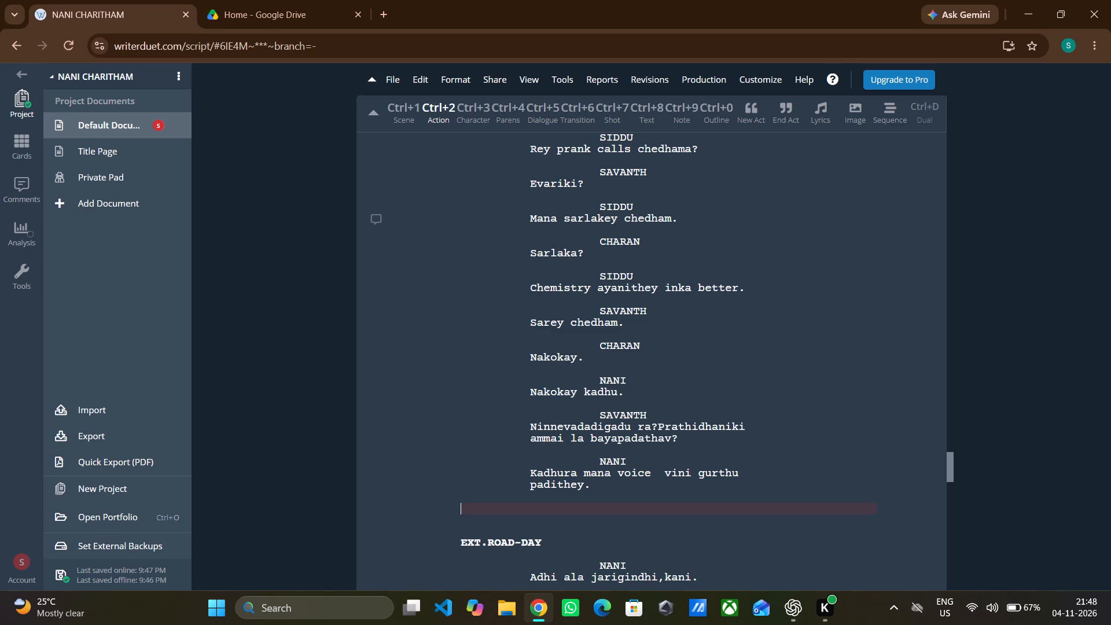
# Below Nani's voice line, add a CHARAN dialogue reading "Mari nidhi SPB gonthu mari vinaganey gurthupattadaniki.".
pyautogui.hotkey('ctrl', '3')
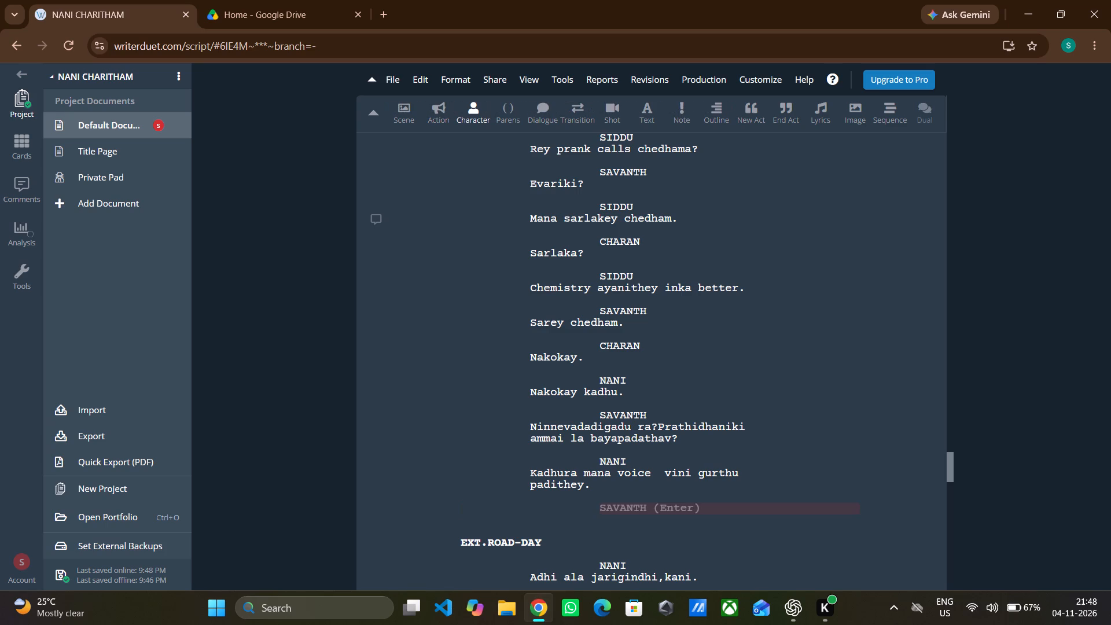
pyautogui.press('c')
pyautogui.press('Return')
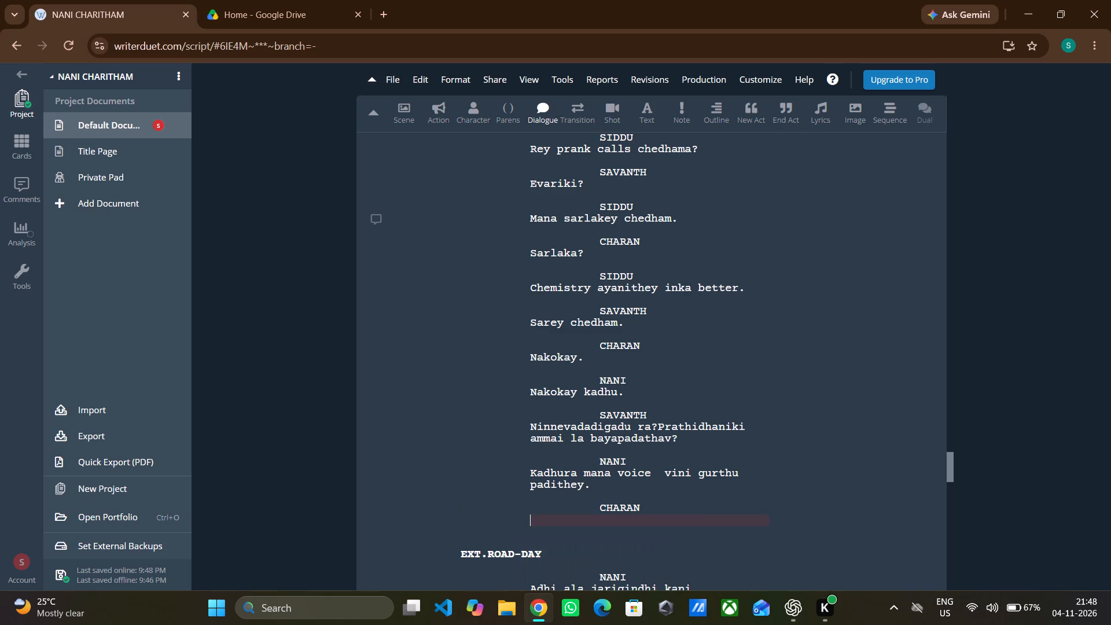
pyautogui.write('van')
pyautogui.press('BackSpace')
pyautogui.press('BackSpace')
pyautogui.press('BackSpace')
pyautogui.write('mari')
pyautogui.press('space')
pyautogui.write('nidhi')
pyautogui.press('space')
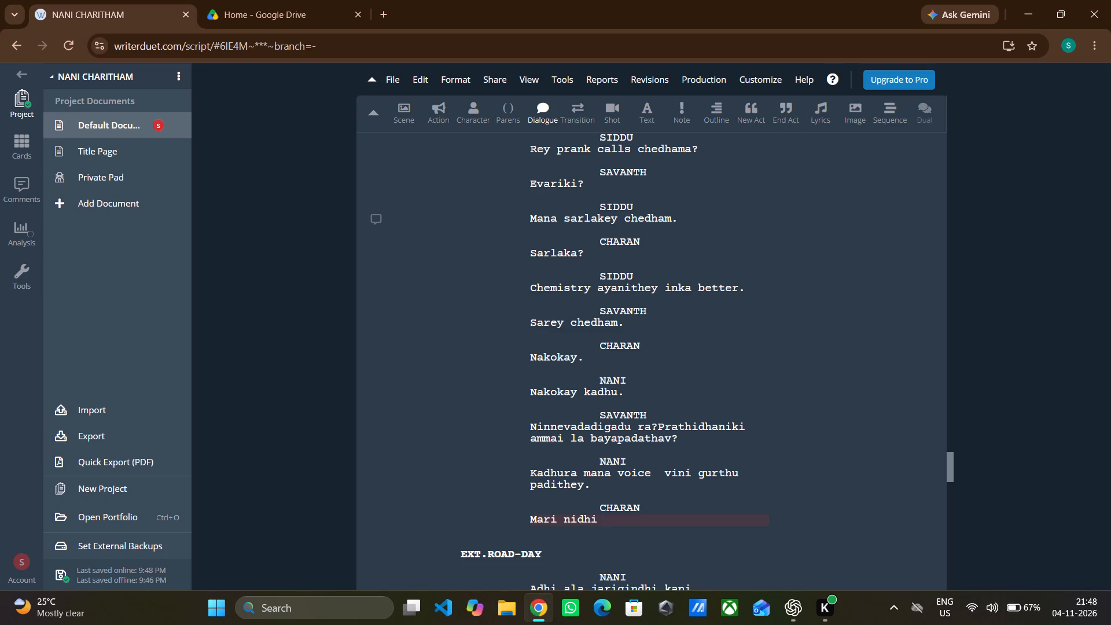
pyautogui.write('SP')
pyautogui.write('b')
pyautogui.press('space')
pyautogui.press('BackSpace')
pyautogui.press('BackSpace')
pyautogui.write('B')
pyautogui.press('space')
pyautogui.write('gonthu mari vinaganey')
pyautogui.press('space')
pyautogui.press('g')
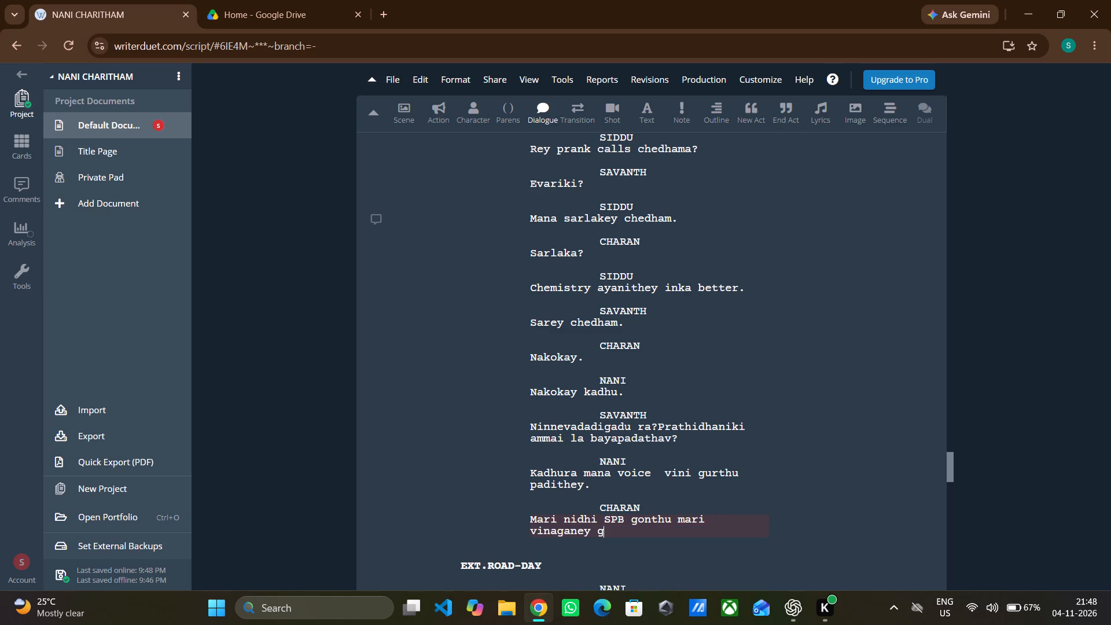
pyautogui.write('urthupattadaniki')
pyautogui.press('.')
pyautogui.press('Return')
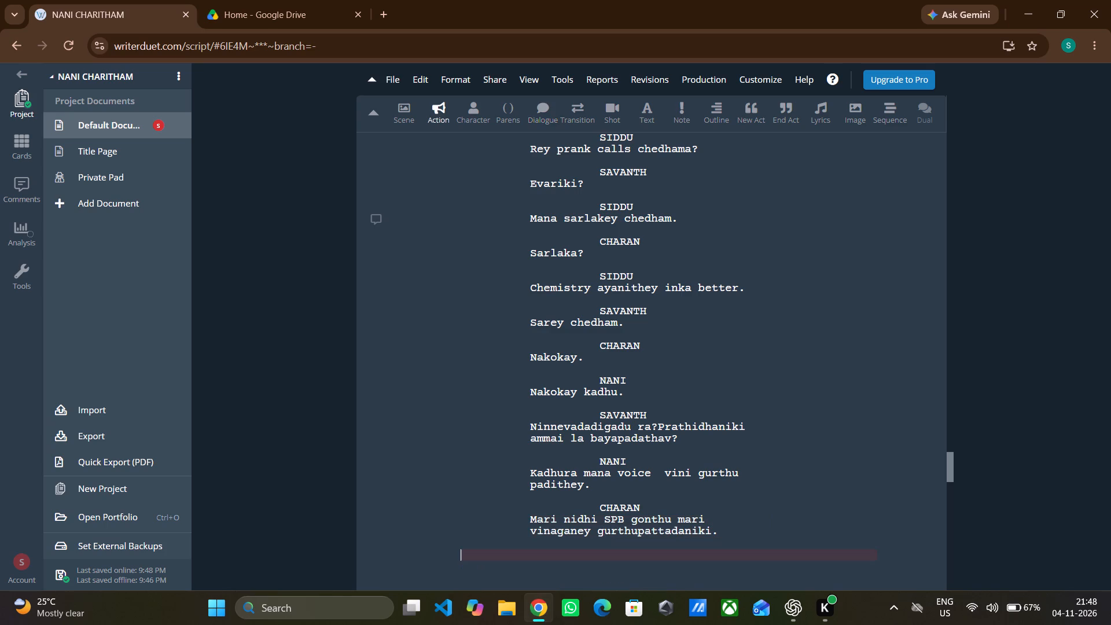
# Below Charan's SPB line, add an action line reading "Siddu Nani chey patukuntadu.".
pyautogui.write('siddu')
pyautogui.press('space')
pyautogui.write('Nanu')
pyautogui.press('BackSpace')
pyautogui.write('i chey patukuntadu')
pyautogui.write(',\\')
pyautogui.press('BackSpace')
pyautogui.press('BackSpace')
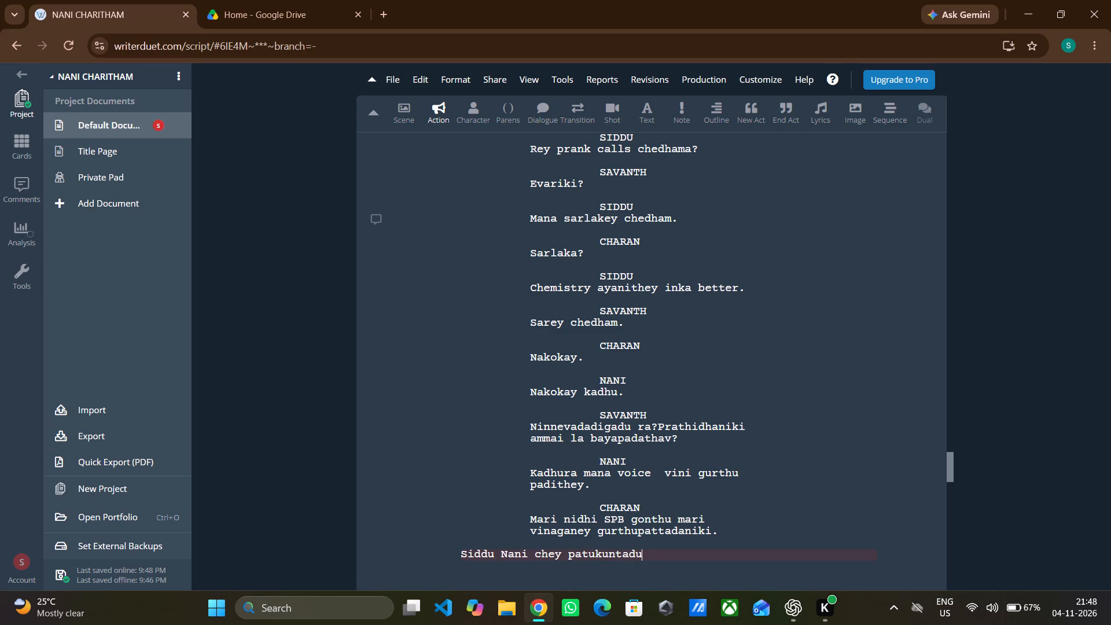
pyautogui.press('.')
pyautogui.press('Return')
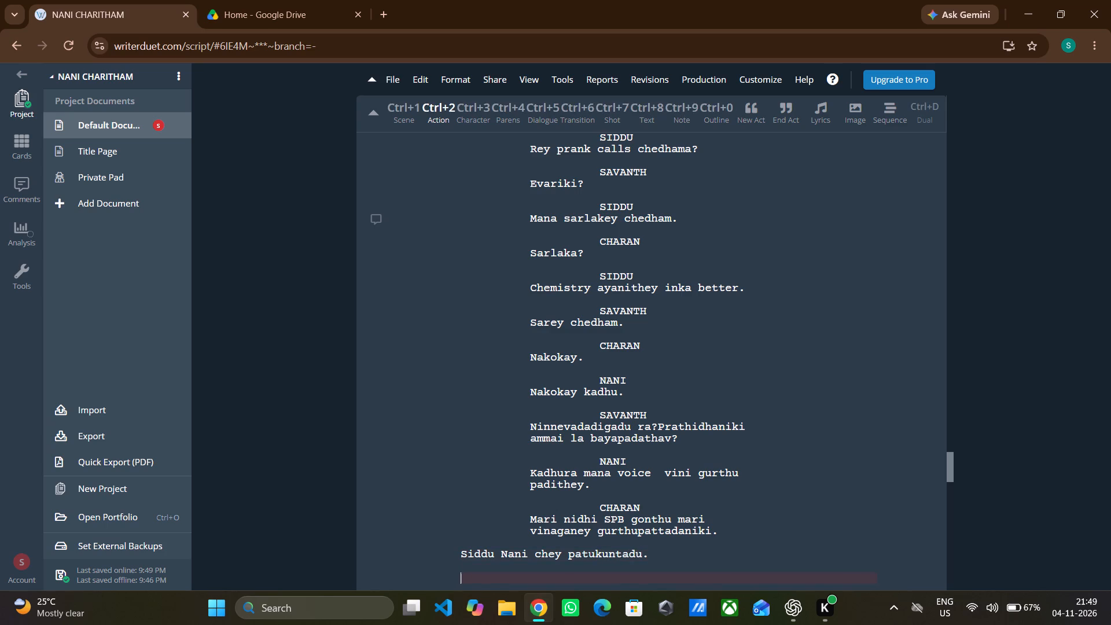
# Below the action line "Siddu Nani chey patukuntadu.", add a SIDDU dialogue beginning "Rey,bayam vadhiley".
pyautogui.hotkey('ctrl', '3')
pyautogui.write('si')
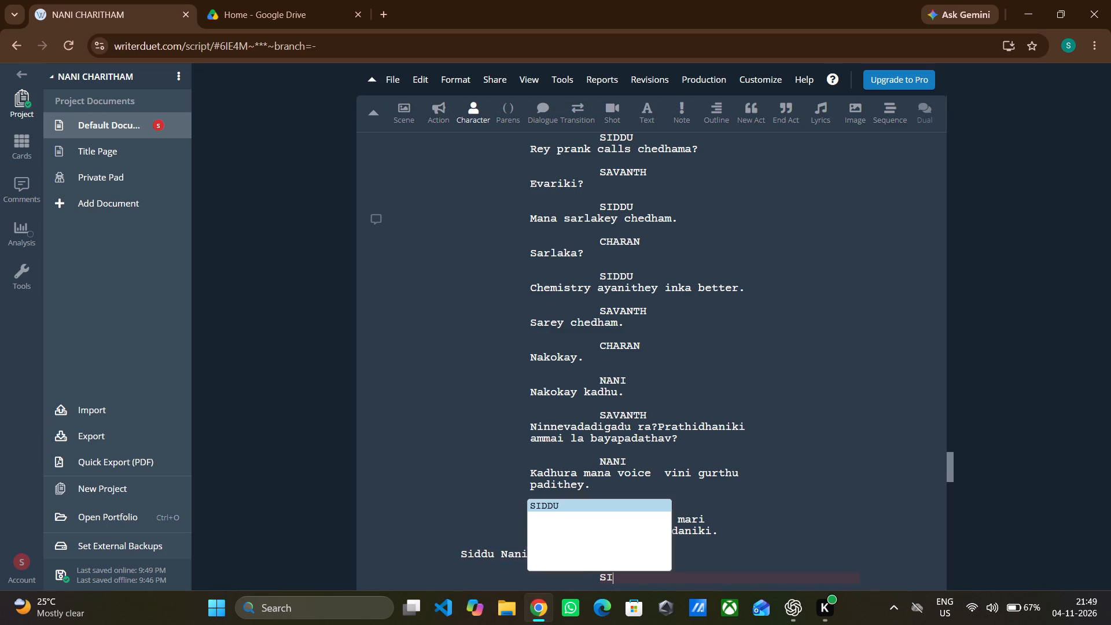
pyautogui.press('Return')
pyautogui.write('rey')
pyautogui.press('space')
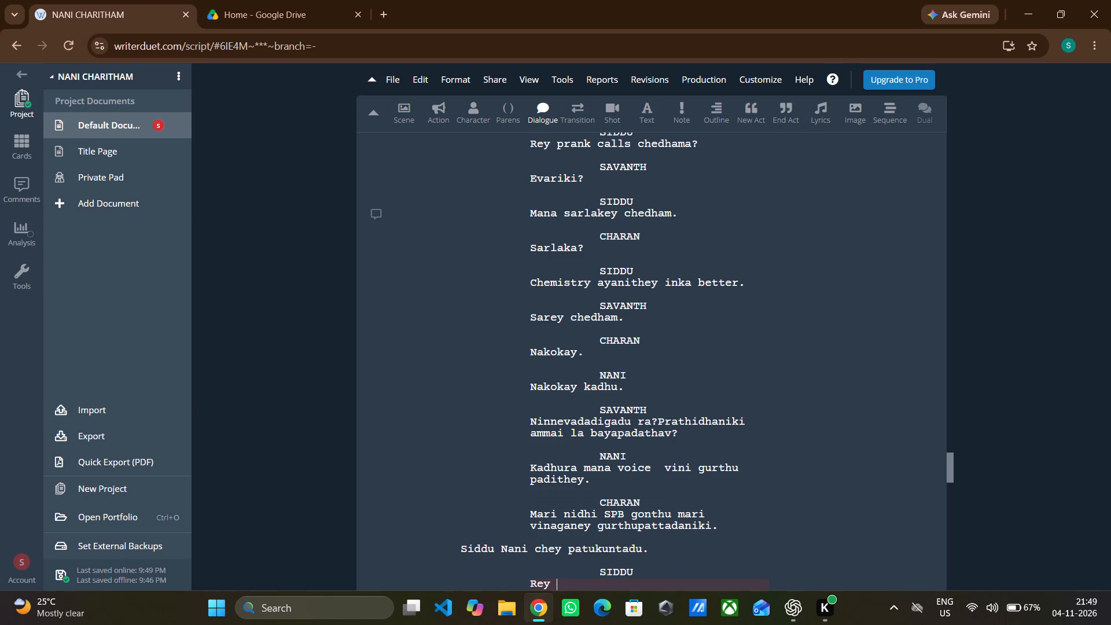
pyautogui.press('BackSpace')
pyautogui.write(',bayam')
pyautogui.press('space')
pyautogui.write('vadhiley')
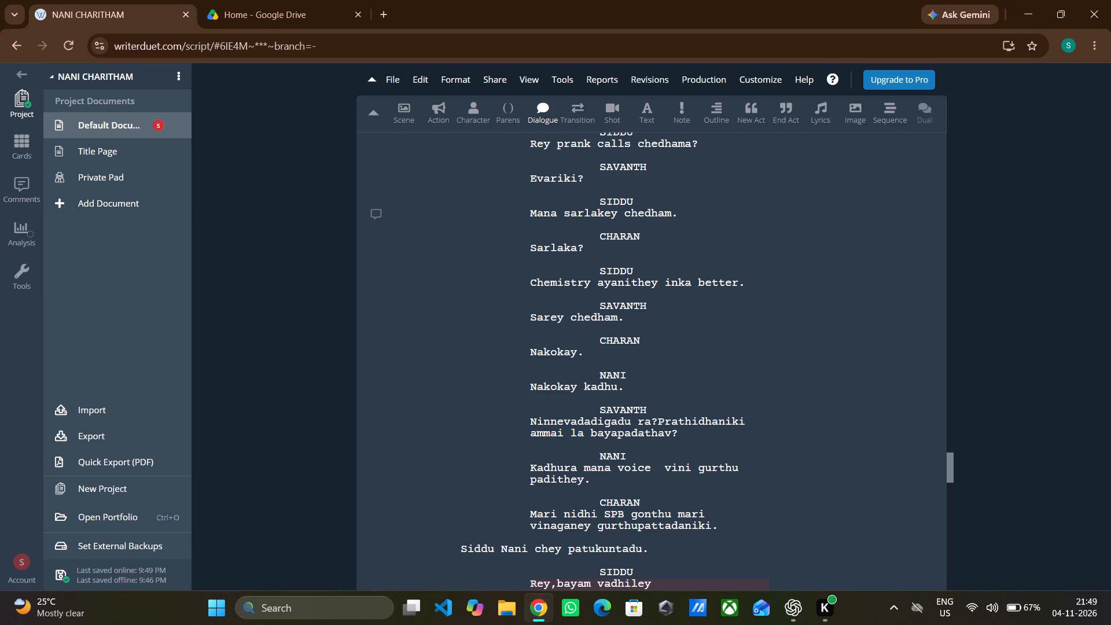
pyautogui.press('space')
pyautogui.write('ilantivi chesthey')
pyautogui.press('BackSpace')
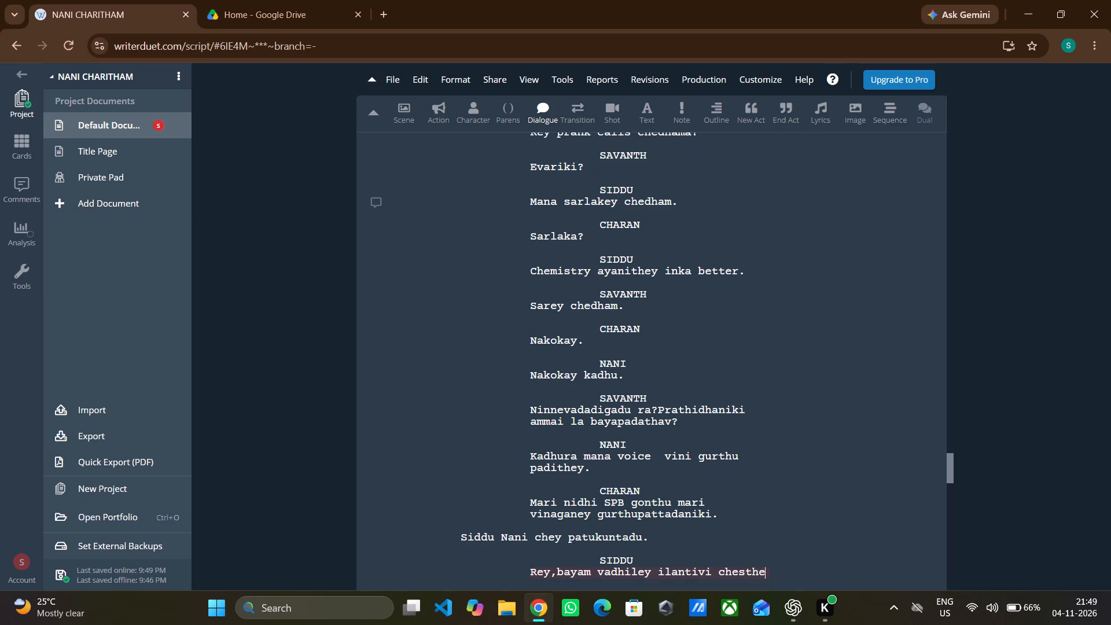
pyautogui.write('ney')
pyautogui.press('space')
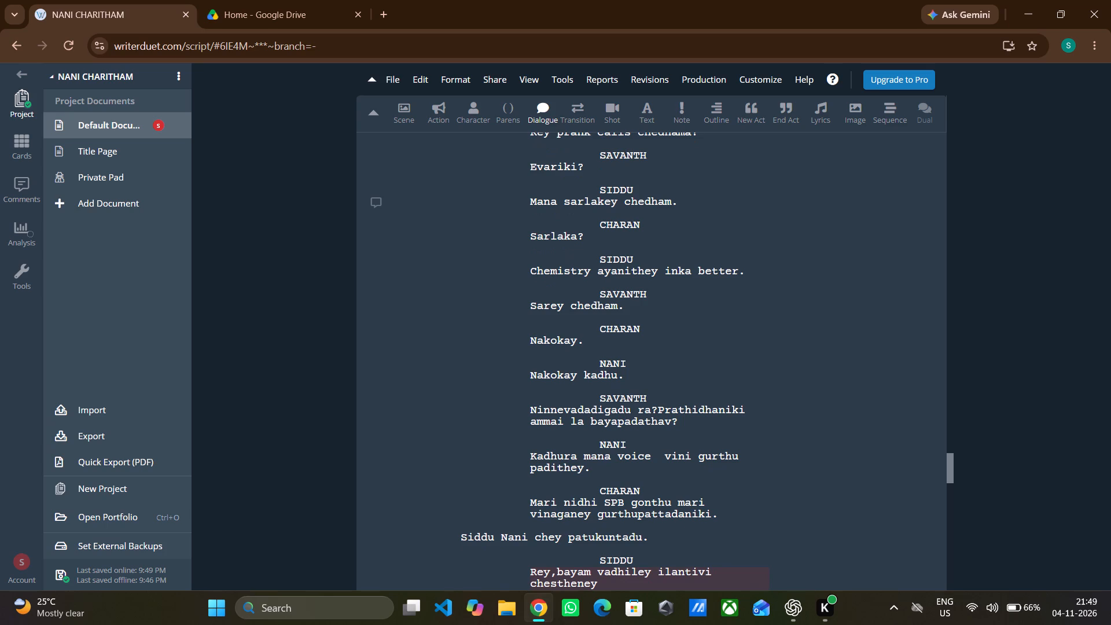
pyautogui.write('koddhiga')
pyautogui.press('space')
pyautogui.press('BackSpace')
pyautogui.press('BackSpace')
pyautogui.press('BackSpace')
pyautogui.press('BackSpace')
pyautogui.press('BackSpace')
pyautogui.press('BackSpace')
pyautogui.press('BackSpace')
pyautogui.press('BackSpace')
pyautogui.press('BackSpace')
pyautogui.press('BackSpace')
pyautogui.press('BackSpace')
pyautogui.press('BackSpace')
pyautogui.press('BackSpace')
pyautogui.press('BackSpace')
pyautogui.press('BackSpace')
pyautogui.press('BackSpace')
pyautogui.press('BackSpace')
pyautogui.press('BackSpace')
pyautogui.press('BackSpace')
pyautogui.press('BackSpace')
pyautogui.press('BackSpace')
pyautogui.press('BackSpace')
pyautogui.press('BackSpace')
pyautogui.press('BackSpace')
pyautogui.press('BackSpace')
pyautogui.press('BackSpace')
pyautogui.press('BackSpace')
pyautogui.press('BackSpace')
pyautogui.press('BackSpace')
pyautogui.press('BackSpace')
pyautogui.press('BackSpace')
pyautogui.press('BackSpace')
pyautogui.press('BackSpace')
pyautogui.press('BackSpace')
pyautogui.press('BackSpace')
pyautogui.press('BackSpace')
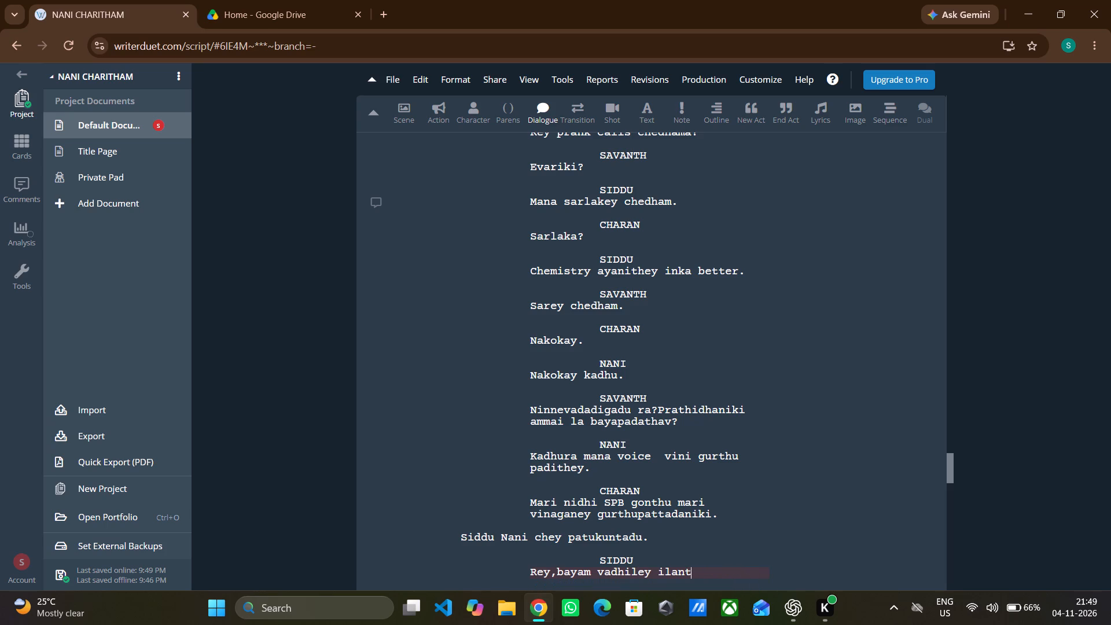
# Continue Siddu's dialogue after "Rey,bayam vadhiley" with ",nee kopamantha chupi.".
pyautogui.press(',')
pyautogui.write('nee kopa')
pyautogui.write('mantha chupi')
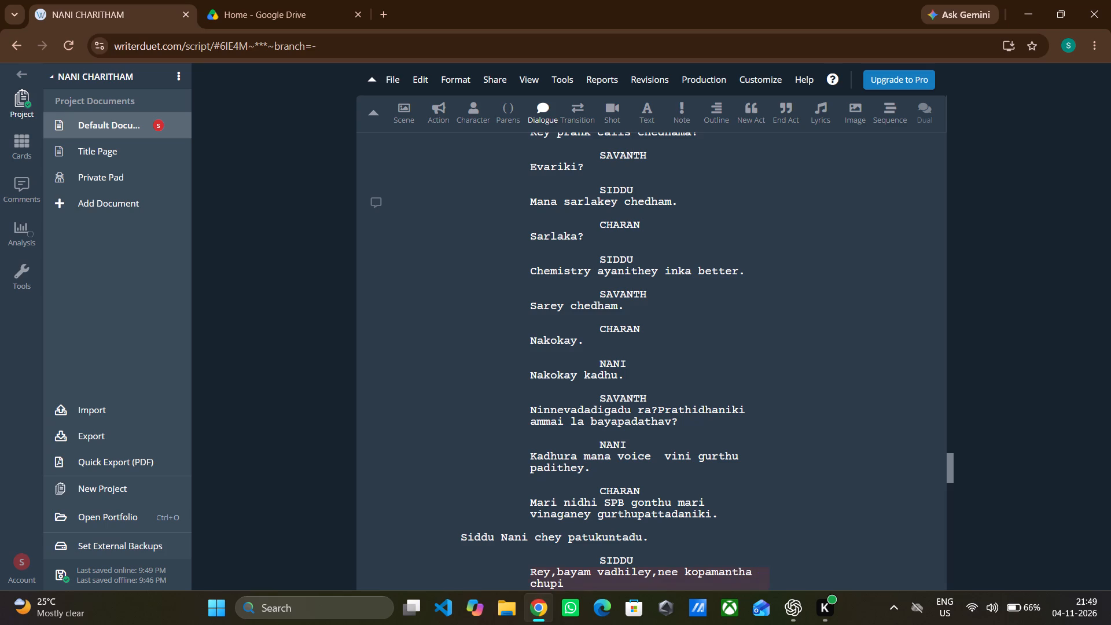
pyautogui.press('.')
pyautogui.press('Return')
# Below Siddu's dialogue, add an action line reading "Inthalo current vasthundi.".
pyautogui.write('inthalo current vasthundi')
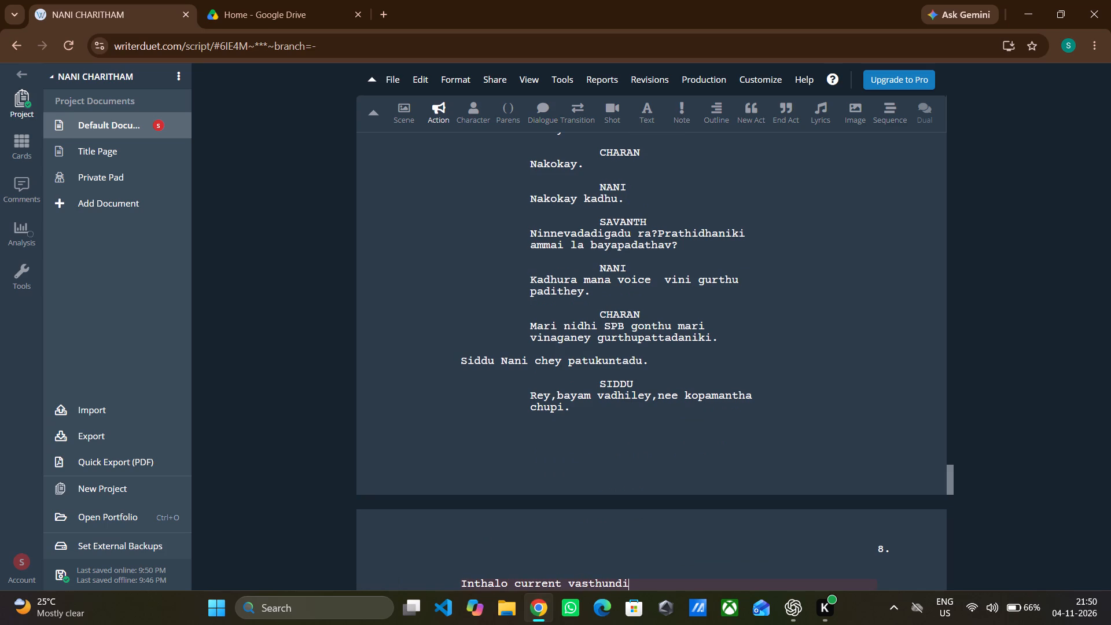
pyautogui.press(',')
pyautogui.press('BackSpace')
pyautogui.press('.')
pyautogui.press('Return')
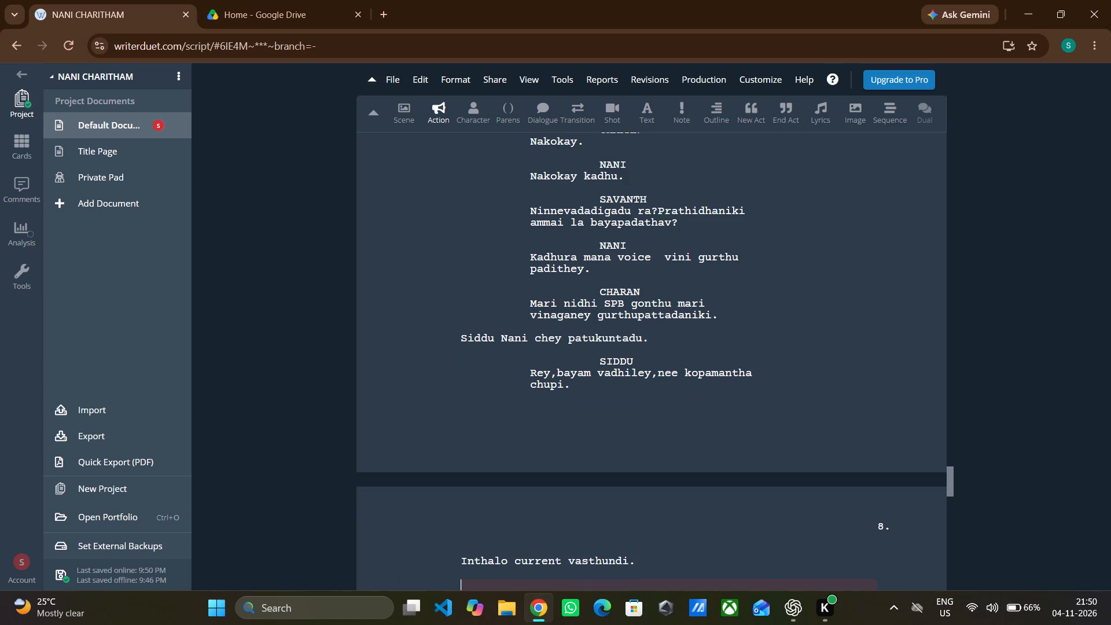
# Below the action line about the current coming back, start a new dialogue with SIDDU as the speaking character.
pyautogui.hotkey('ctrl', '3')
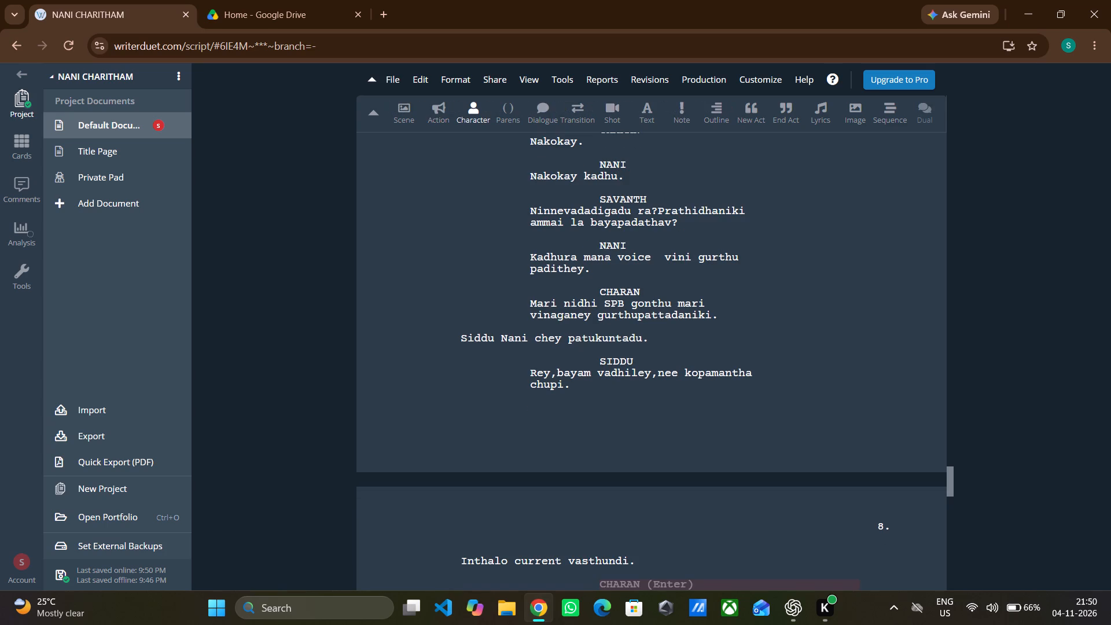
pyautogui.press('s')
pyautogui.press('Return')
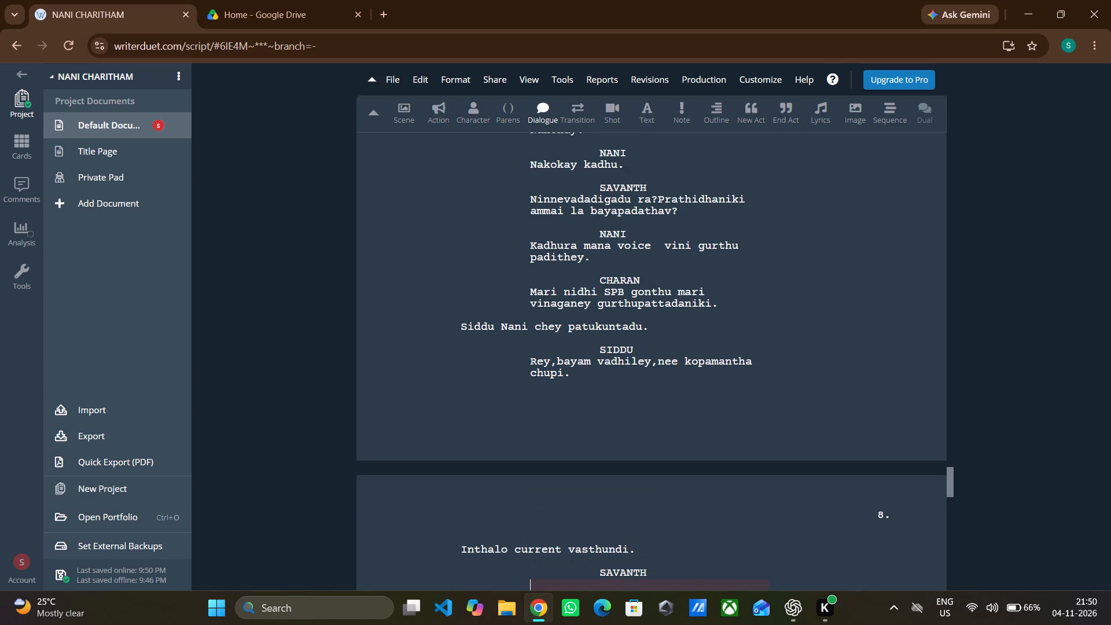
pyautogui.press('BackSpace')
pyautogui.press('BackSpace')
pyautogui.press('BackSpace')
pyautogui.press('BackSpace')
pyautogui.press('BackSpace')
pyautogui.press('BackSpace')
pyautogui.press('BackSpace')
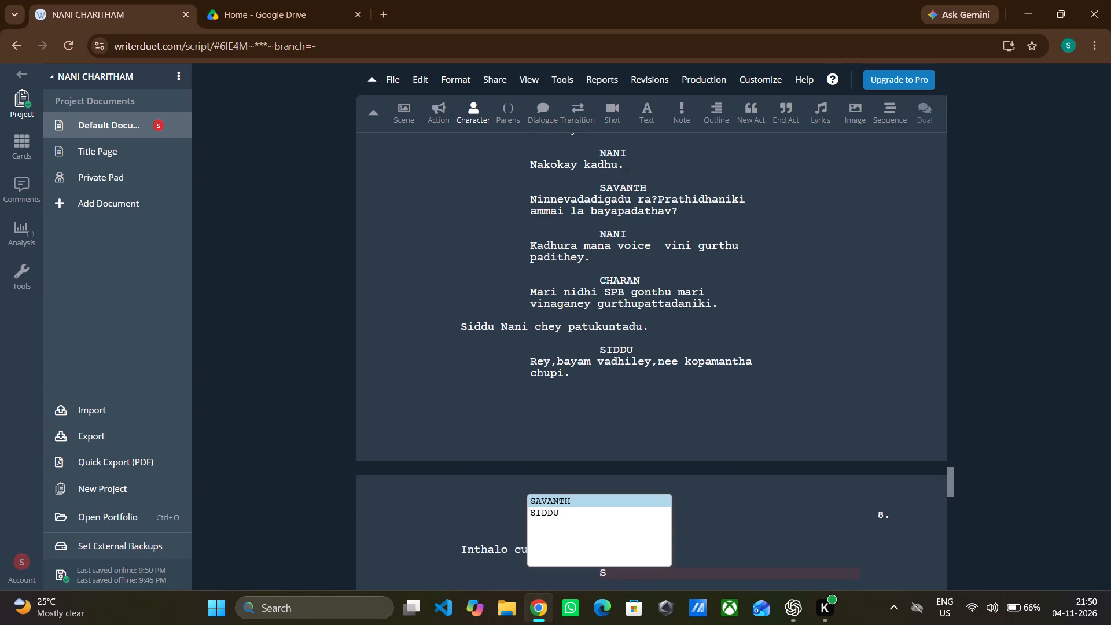
pyautogui.press('i')
pyautogui.press('Return')
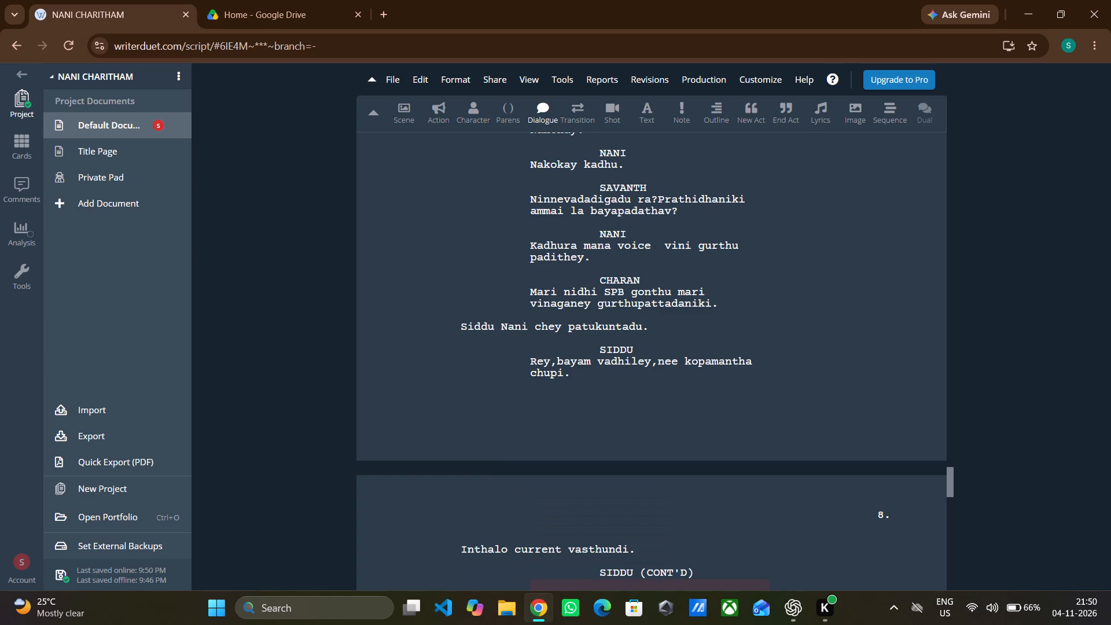
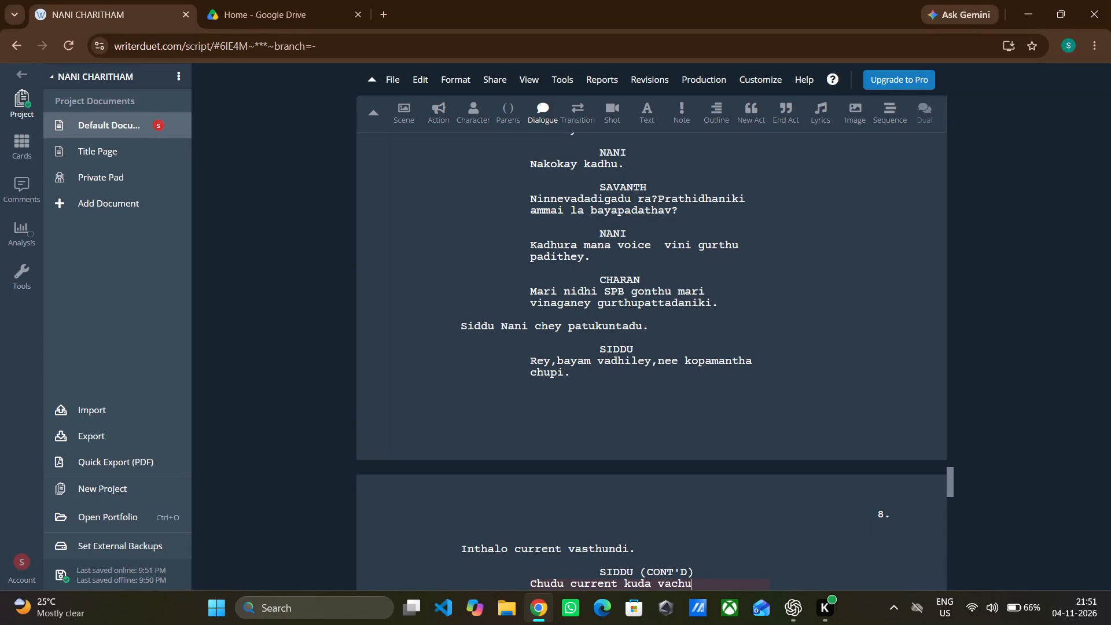
# Finish Siddu's dialogue below the action line about the current so it reads "Chudu current kuda vachindhi.".
pyautogui.press('BackSpace')
pyautogui.write('indhi.')
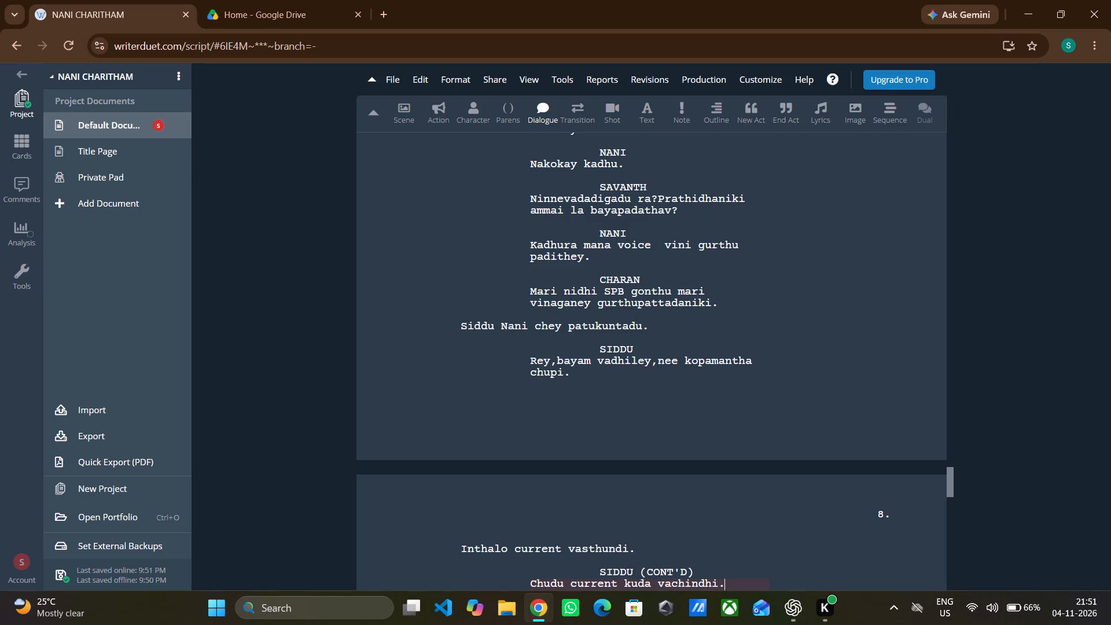
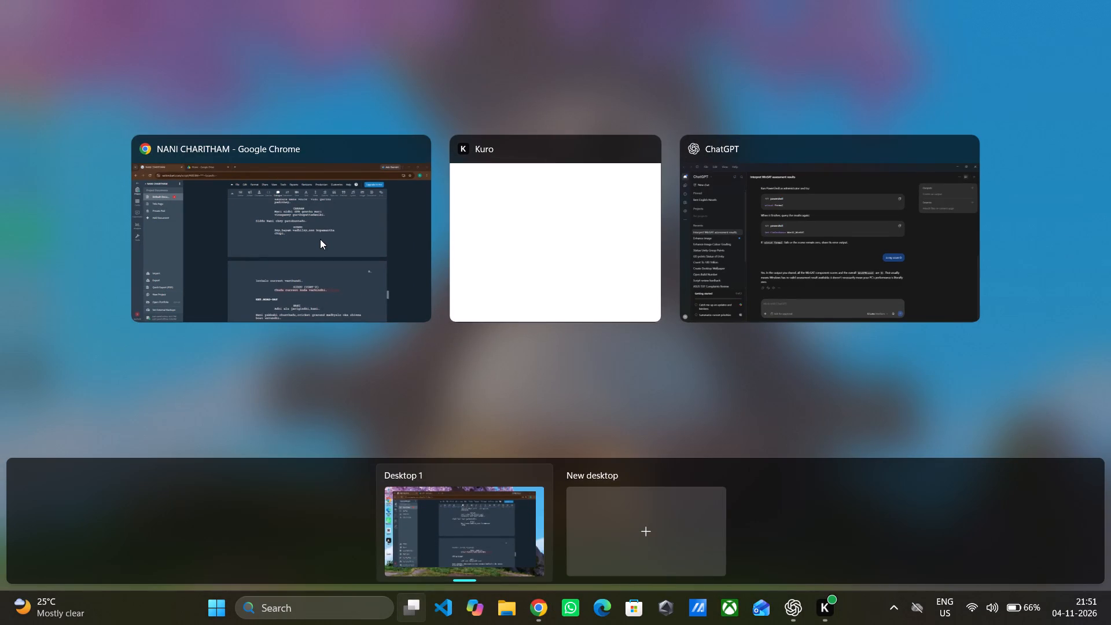
# Switch back to the NANI CHARITHAM screenplay window in Google Chrome.
pyautogui.click(320, 239)
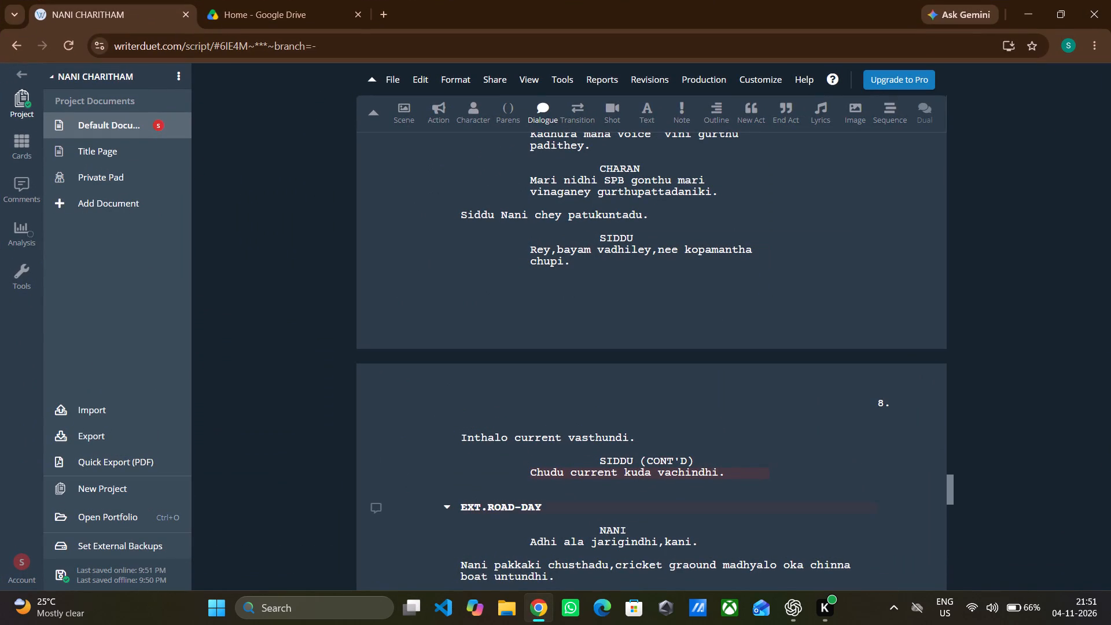
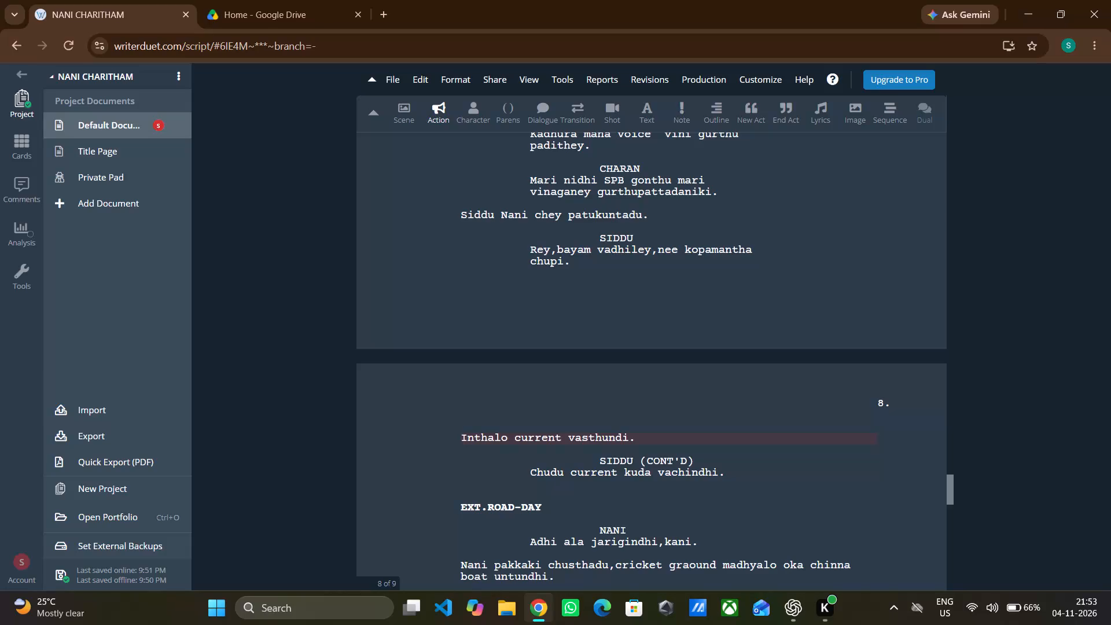
# Add a new Character element below Siddu's dialogue "Chudu current kuda vachindhi.", before the EXT.ROAD-DAY scene heading.
pyautogui.click(617, 269)
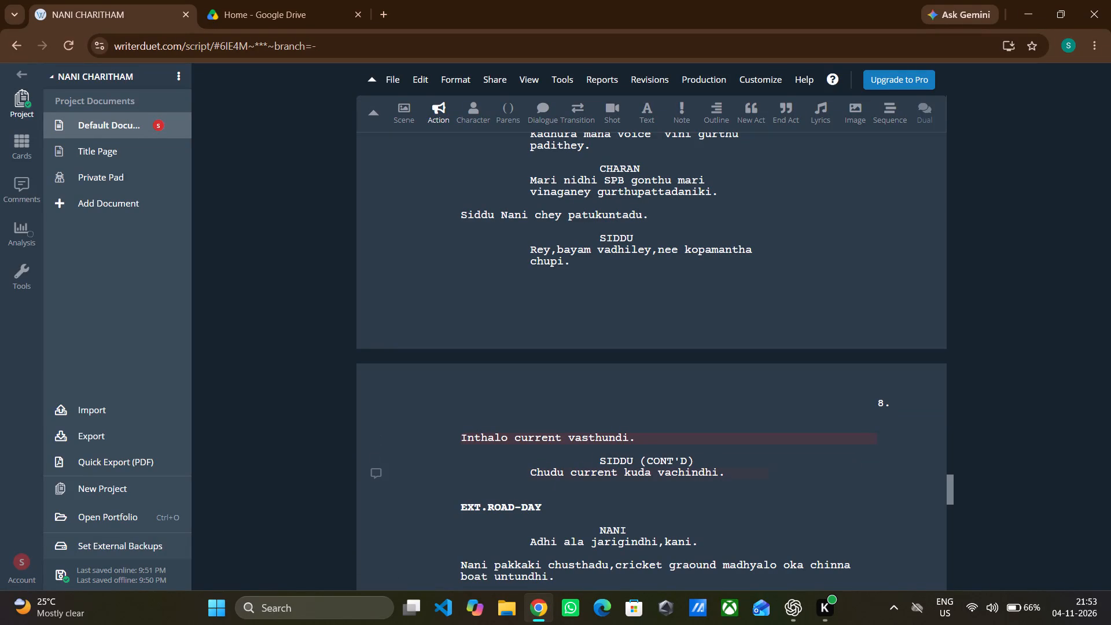
pyautogui.click(743, 480)
pyautogui.click(738, 468)
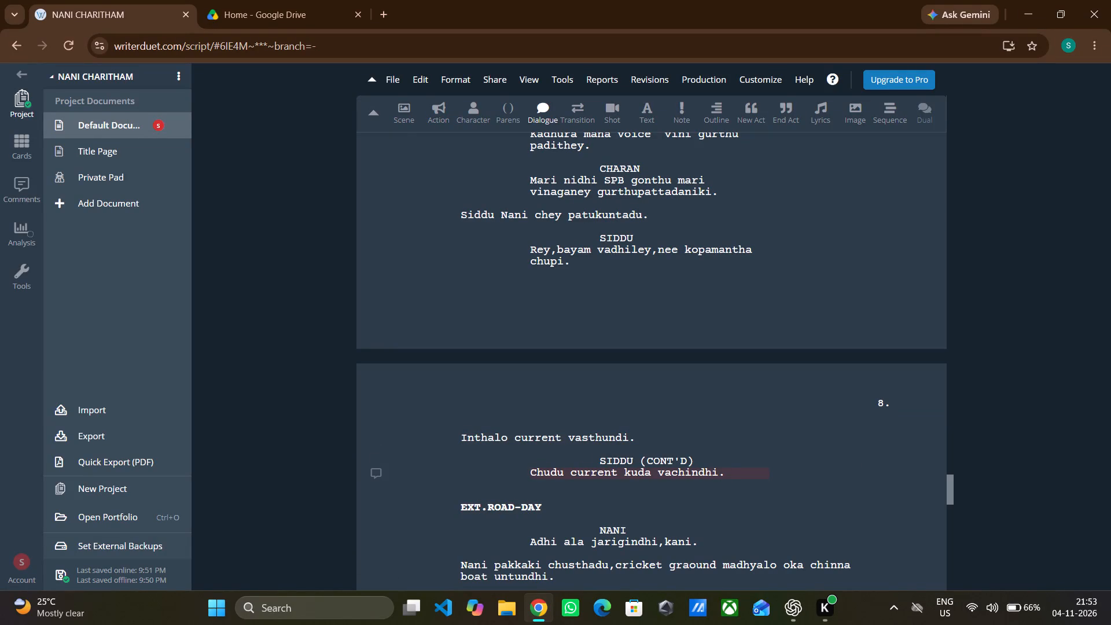
pyautogui.press('Return')
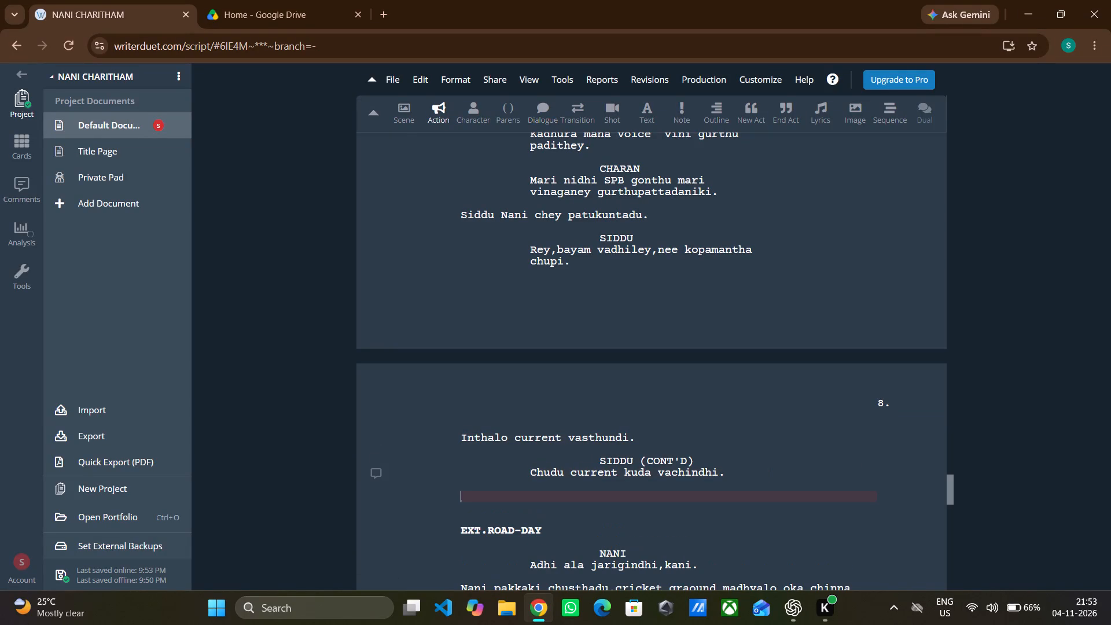
pyautogui.hotkey('shift', '#')
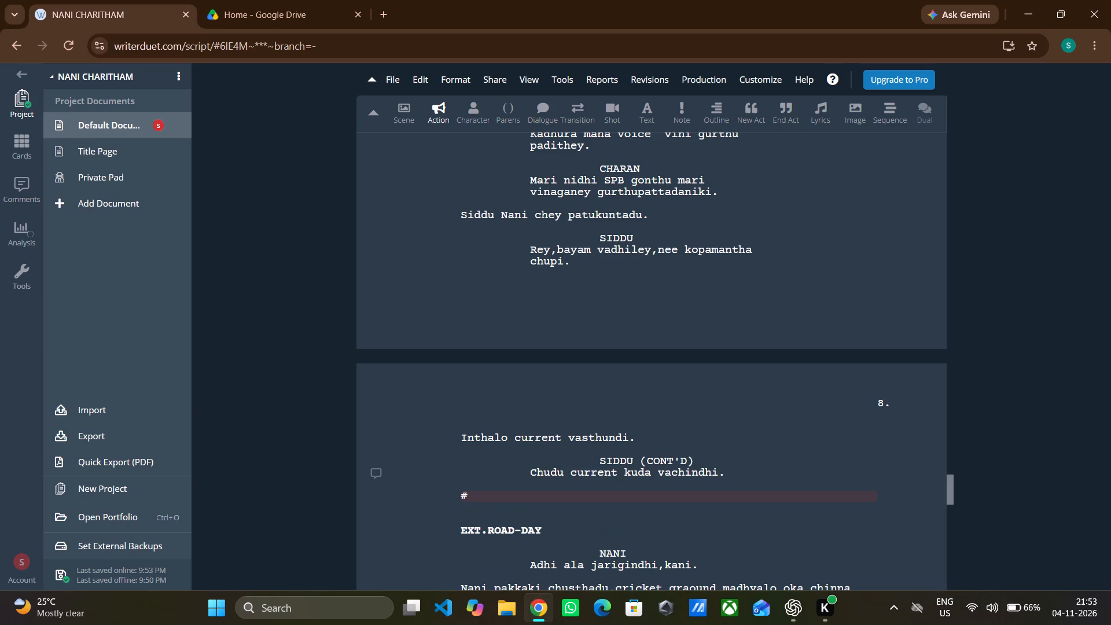
pyautogui.press('BackSpace')
pyautogui.hotkey('ctrl', '3')
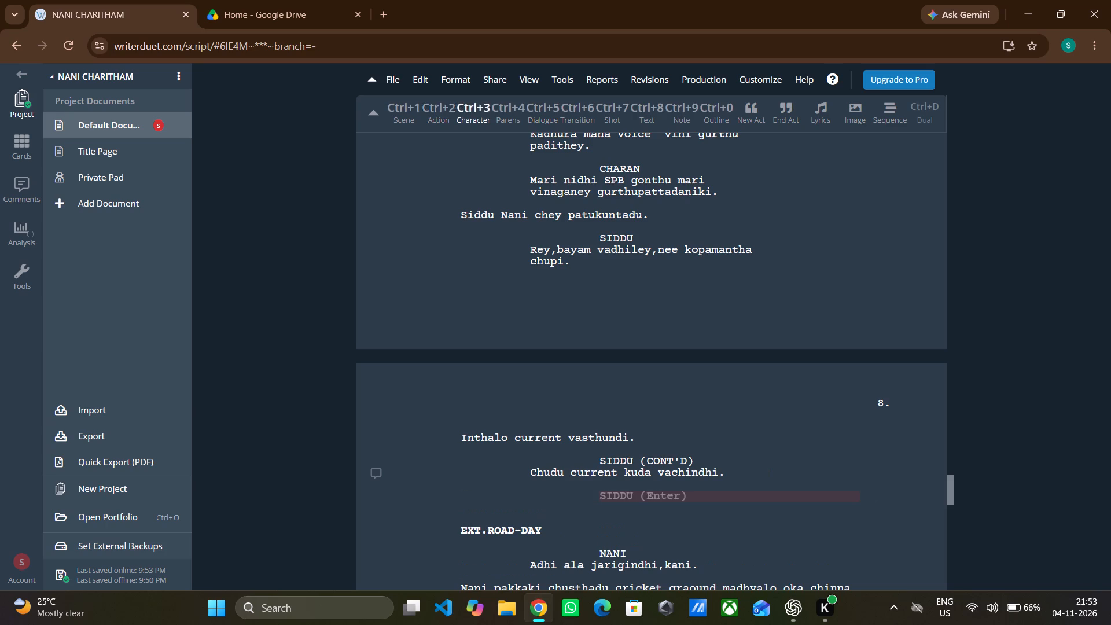
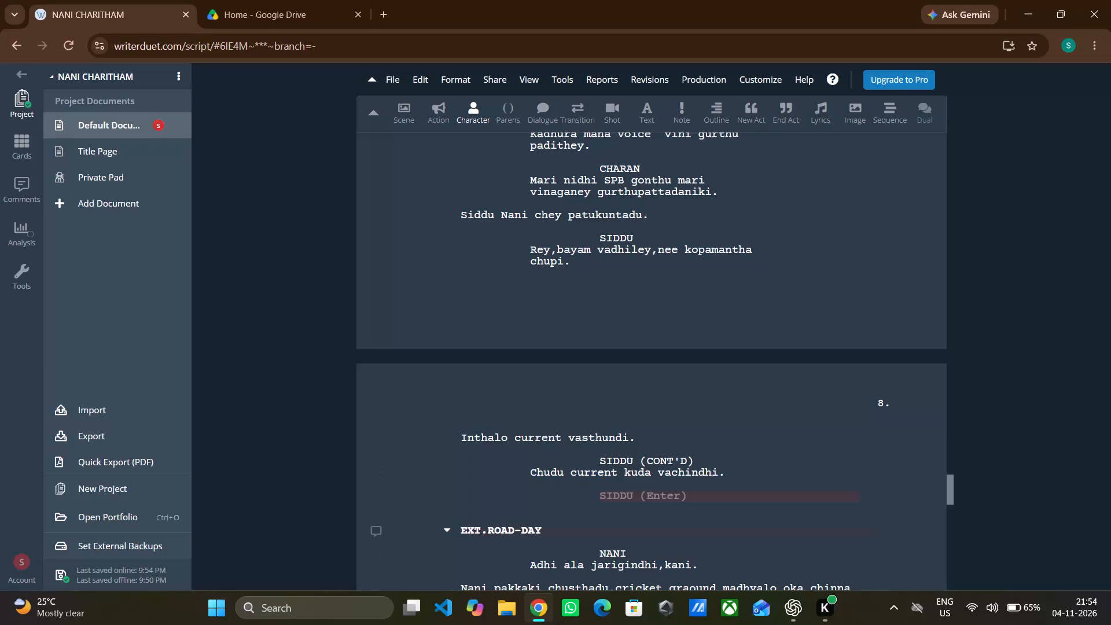
# Enter NANI as the character name in the empty element before EXT.ROAD-DAY and start a dialogue line beneath it.
pyautogui.click(658, 495)
pyautogui.press('n')
pyautogui.press('Return')
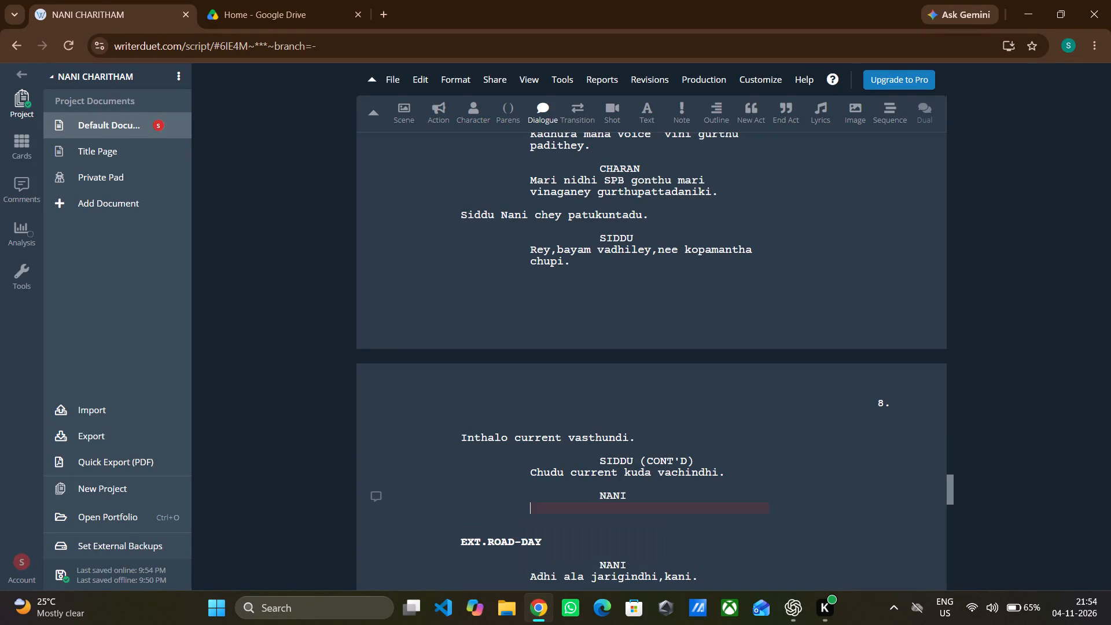
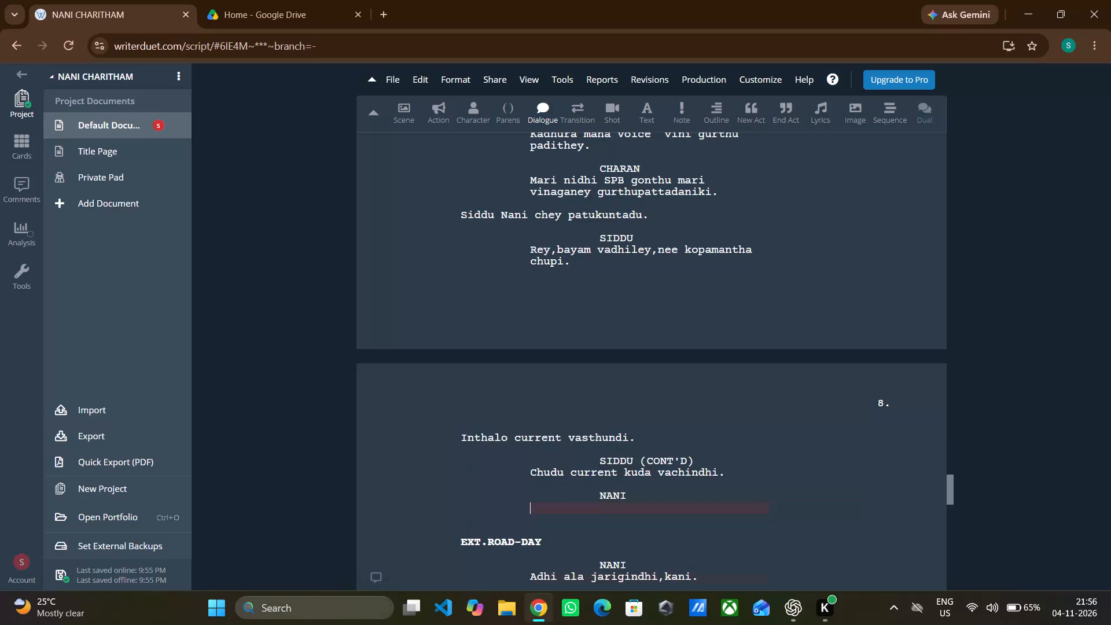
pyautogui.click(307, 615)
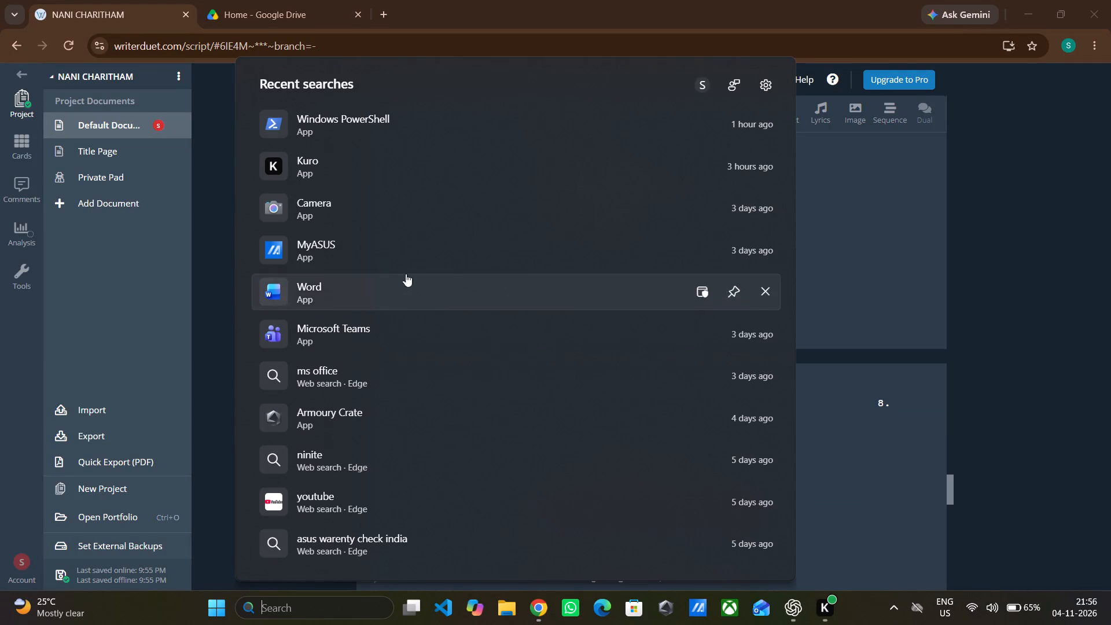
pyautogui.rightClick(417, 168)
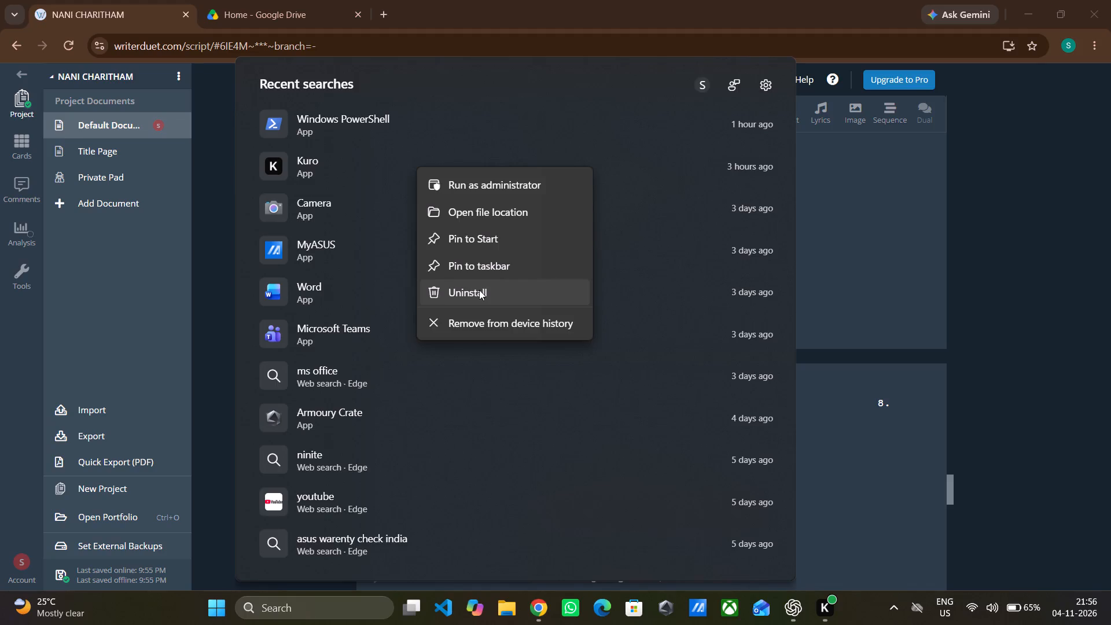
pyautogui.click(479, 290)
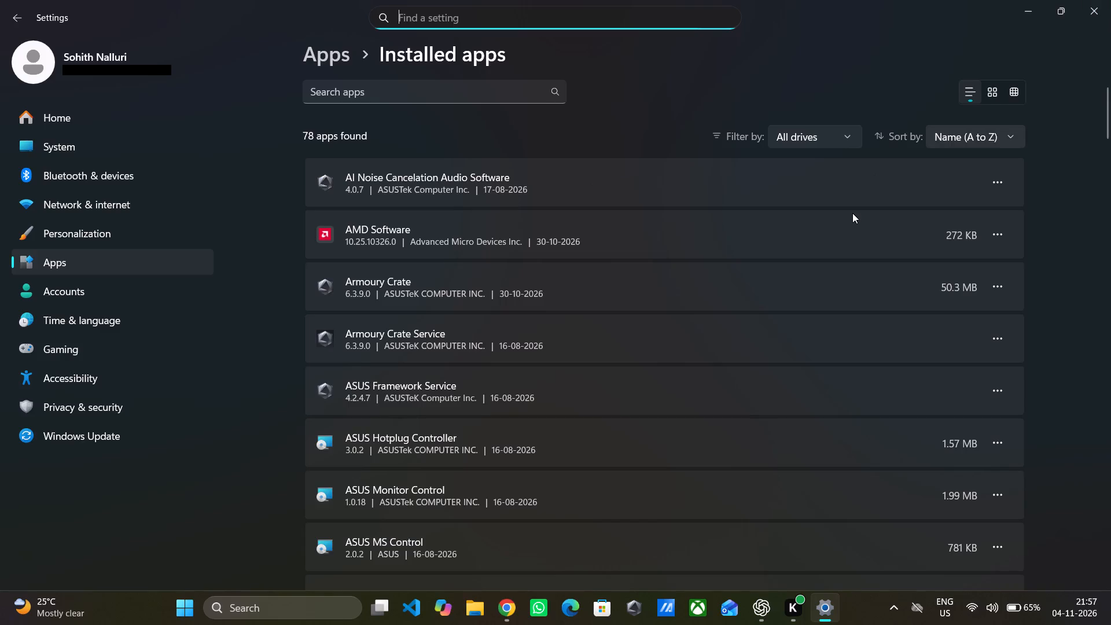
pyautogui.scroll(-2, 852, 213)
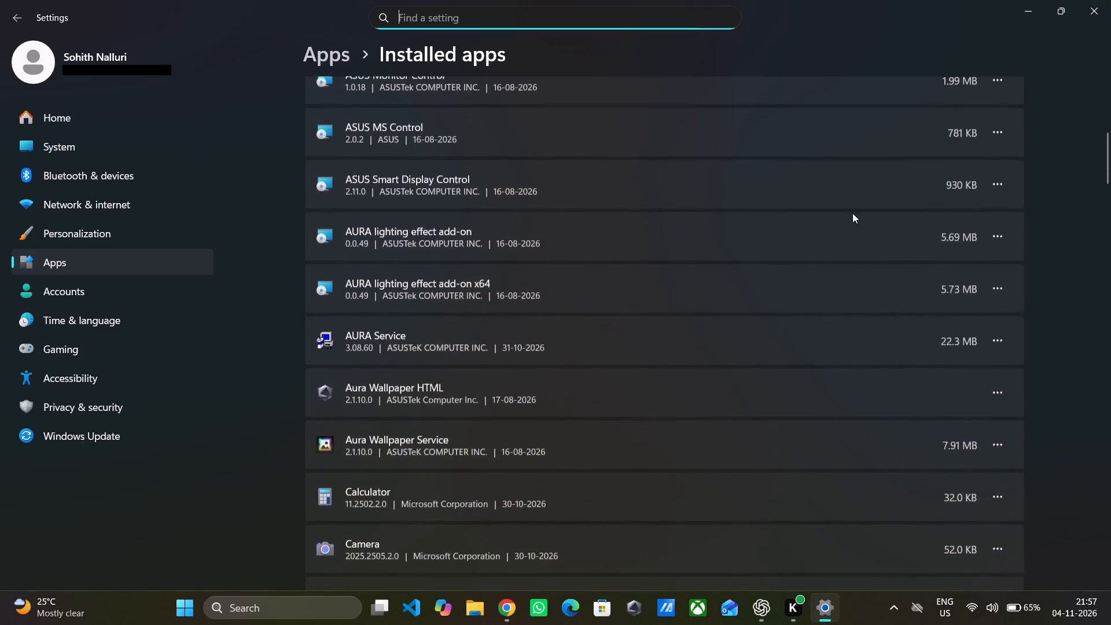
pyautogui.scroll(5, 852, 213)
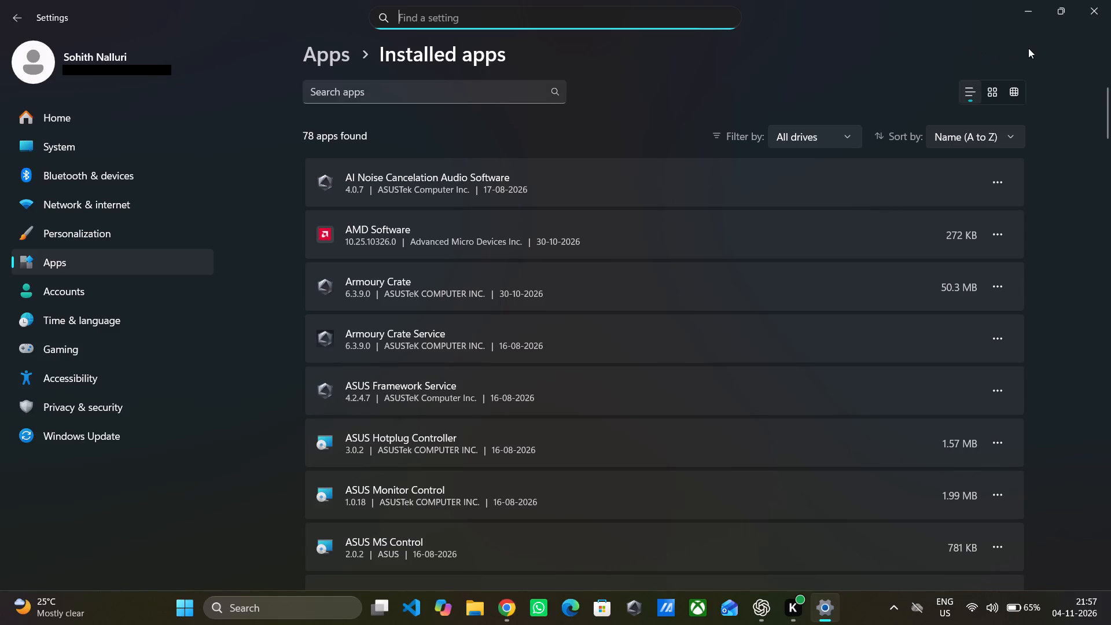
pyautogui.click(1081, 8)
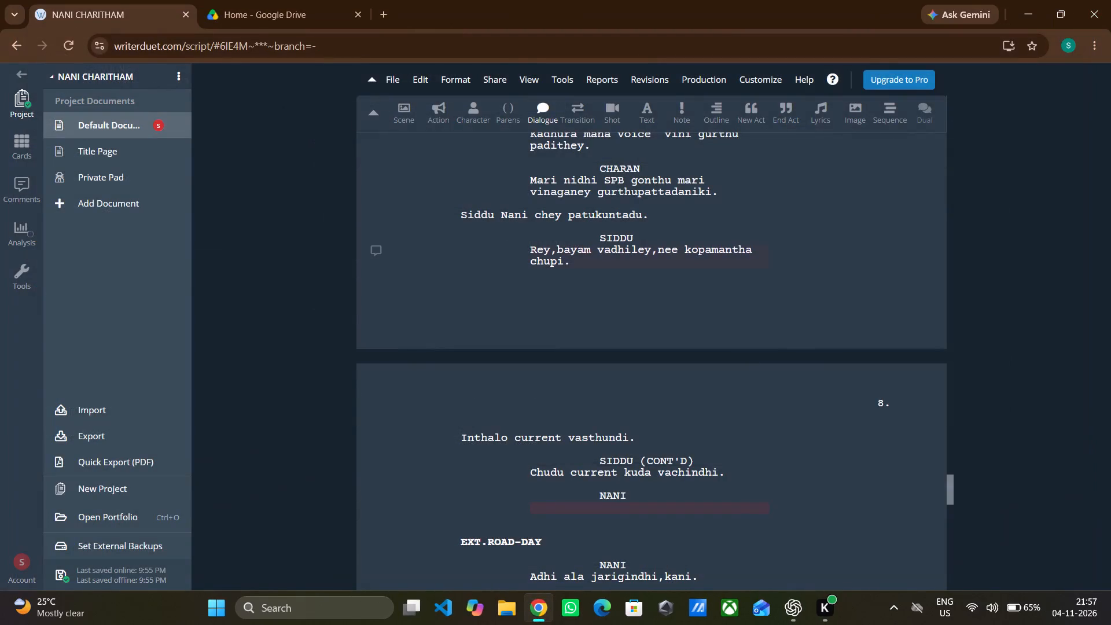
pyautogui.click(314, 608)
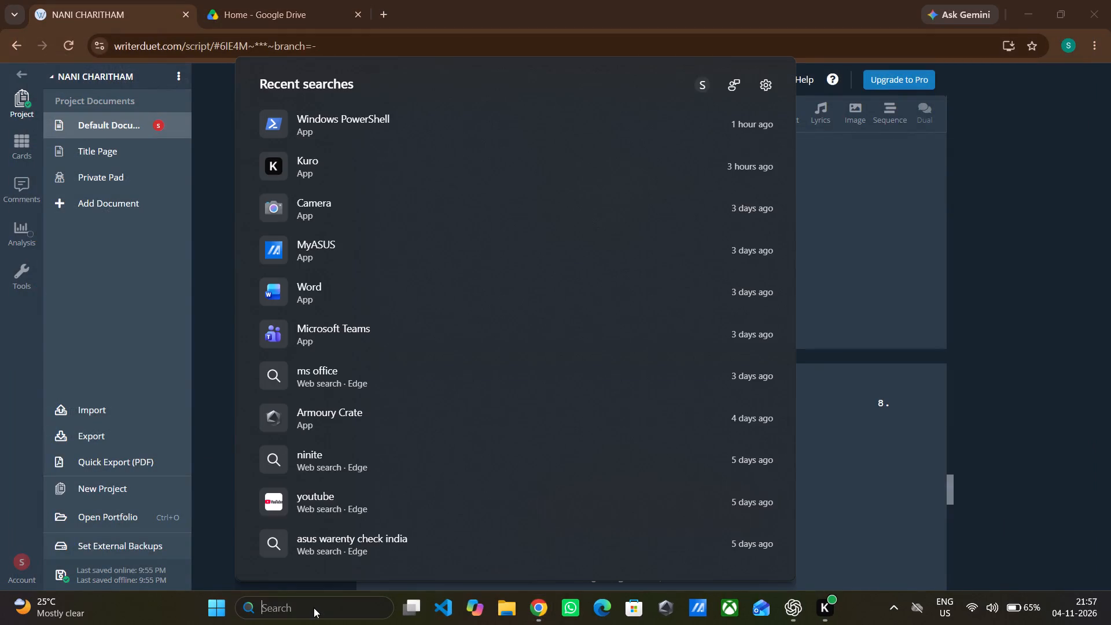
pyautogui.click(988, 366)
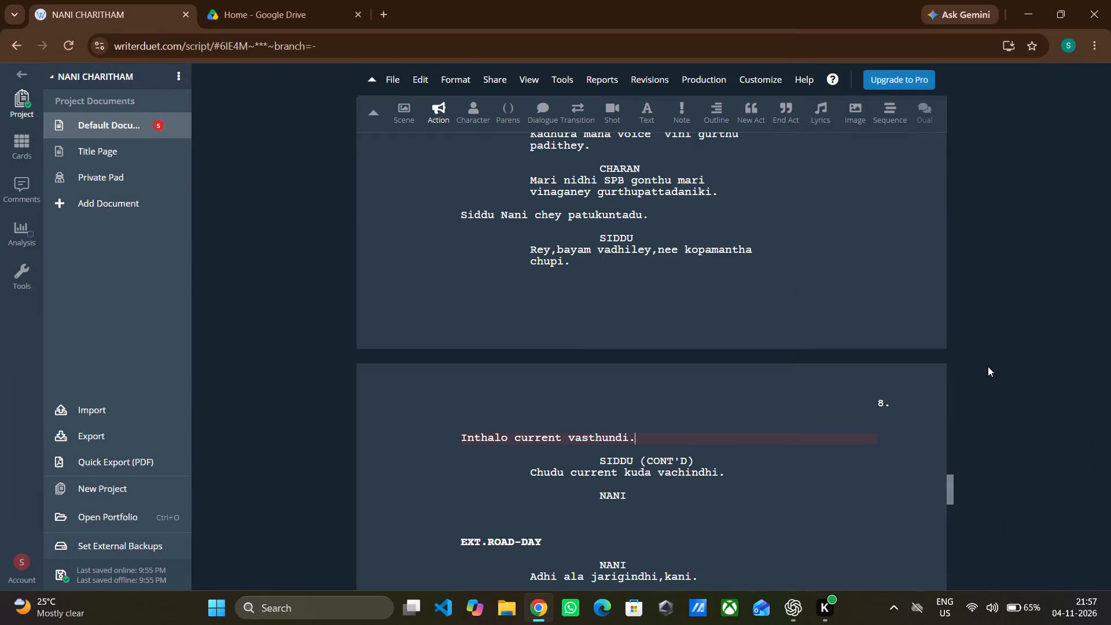
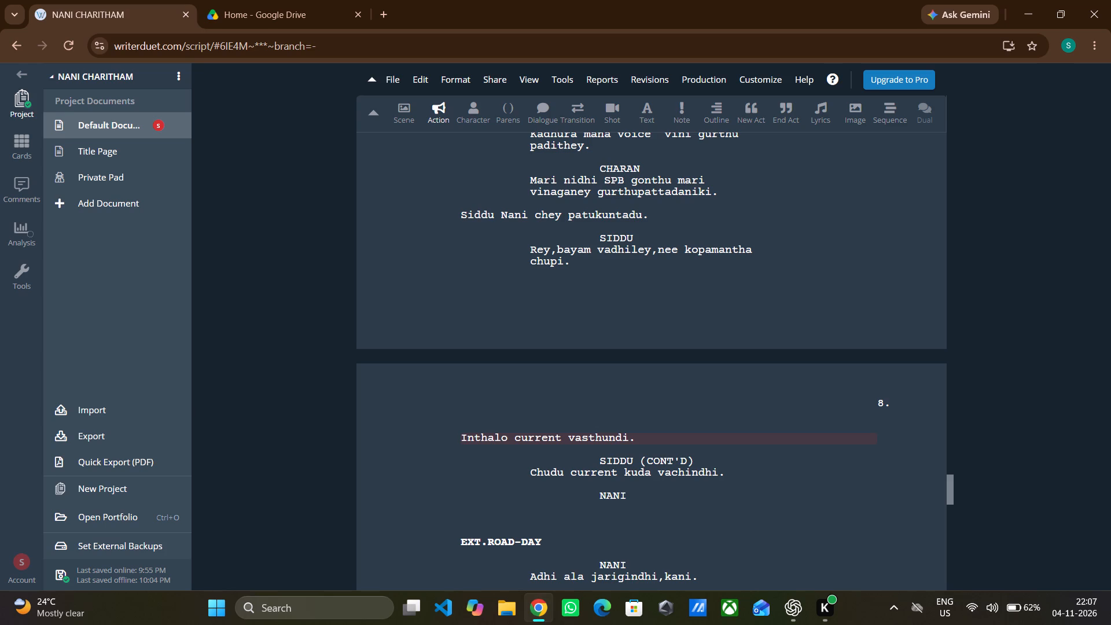
# Fill in NANI's empty dialogue before EXT.ROAD-DAY with "Sarey cheyandi phone matkadadham.".
pyautogui.click(697, 484)
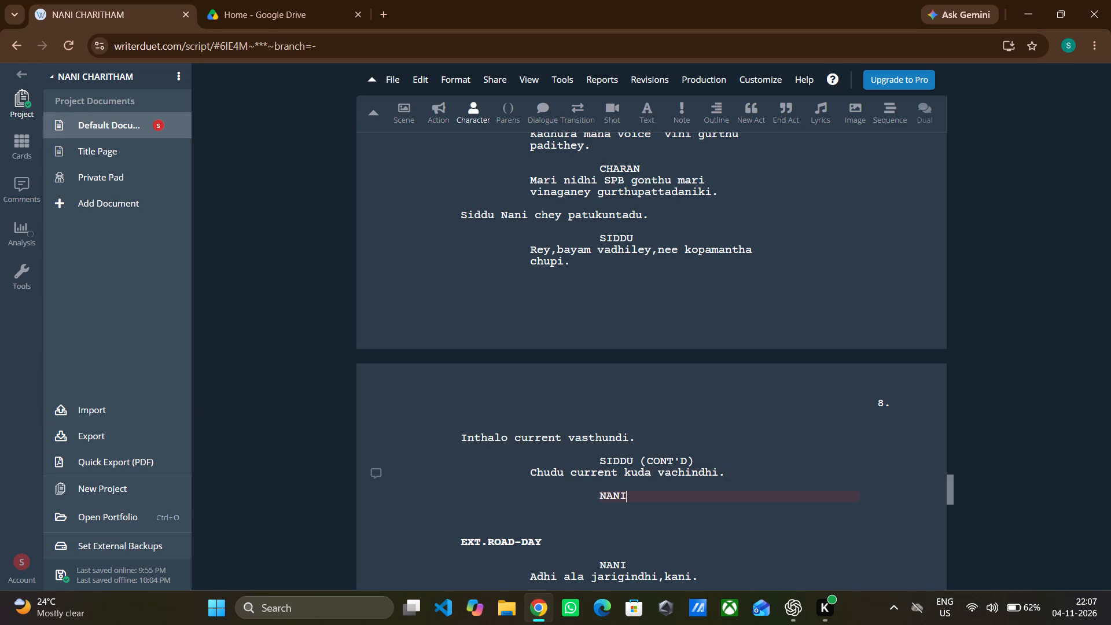
pyautogui.press('Down')
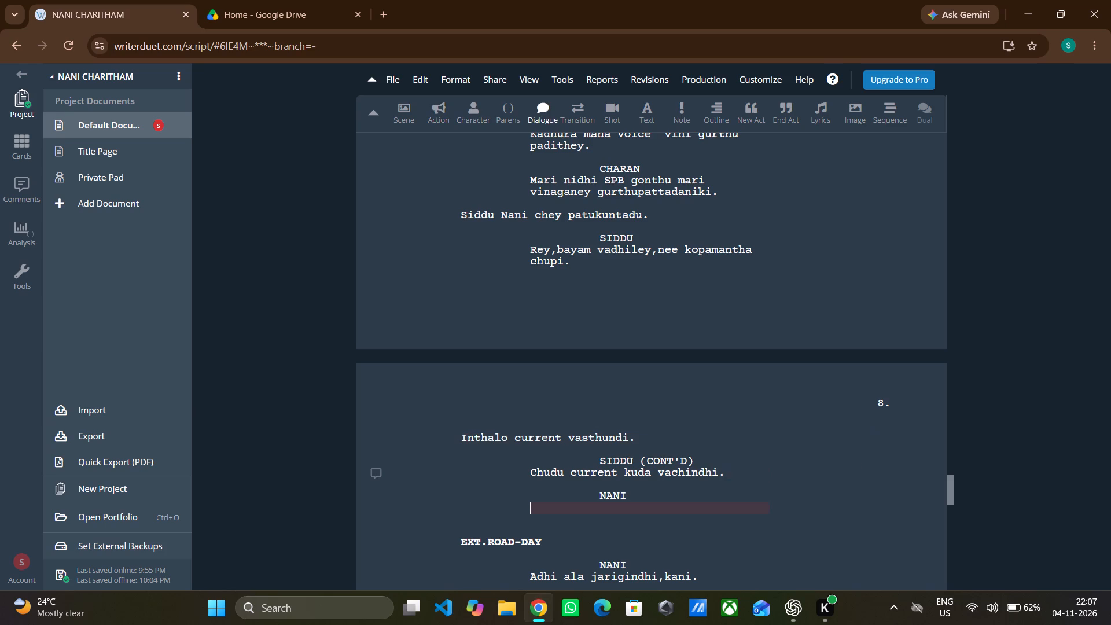
pyautogui.write('sarey cheyandi phone matkadadh')
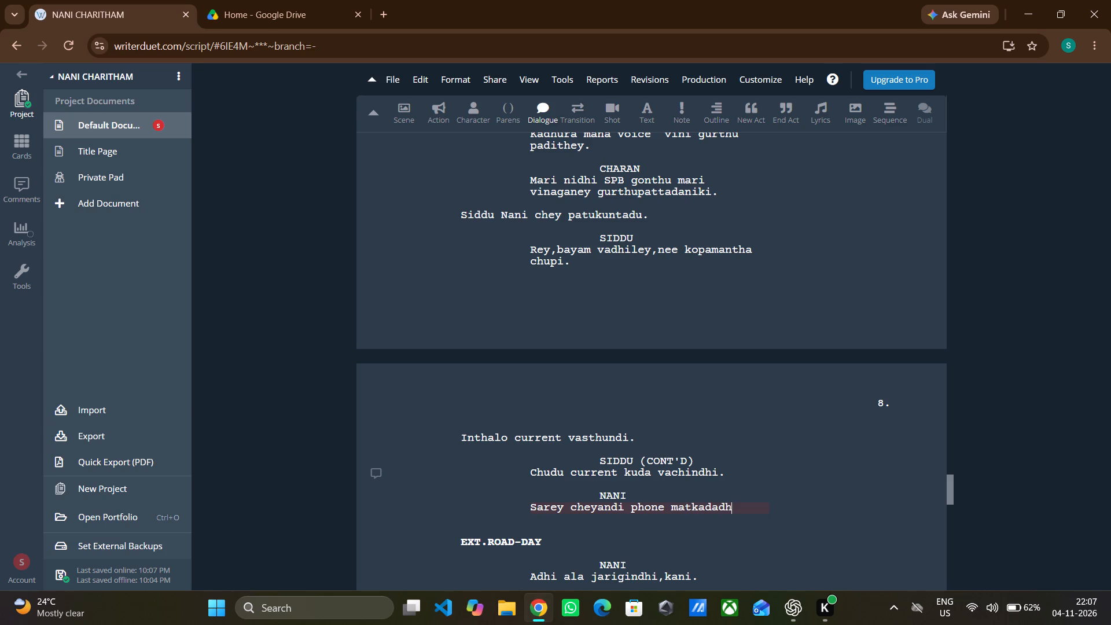
pyautogui.write('a')
pyautogui.write('m.')
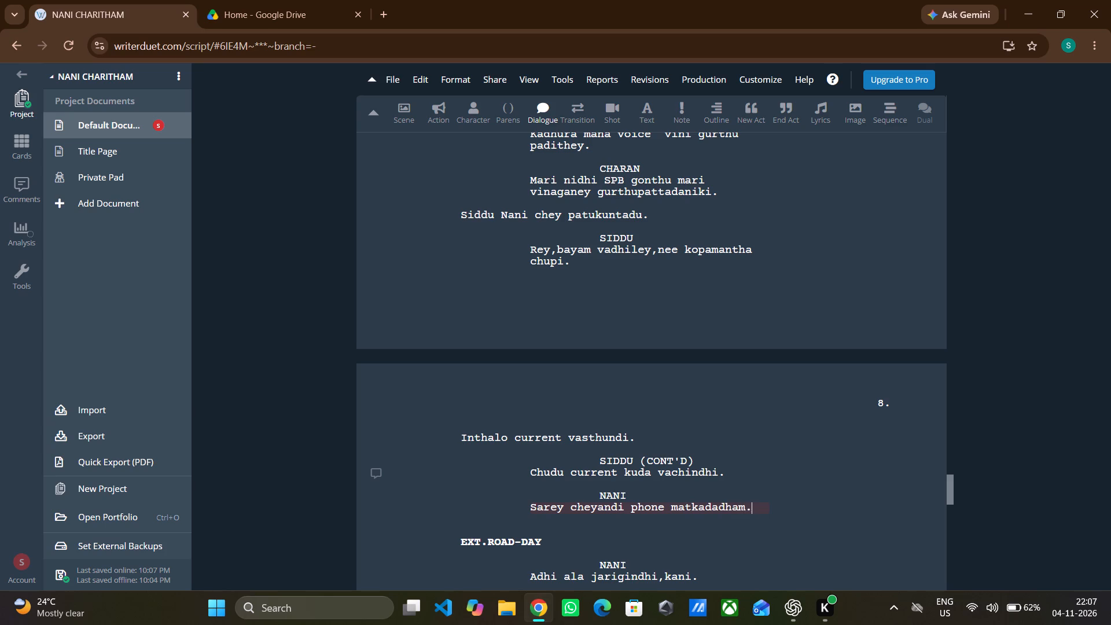
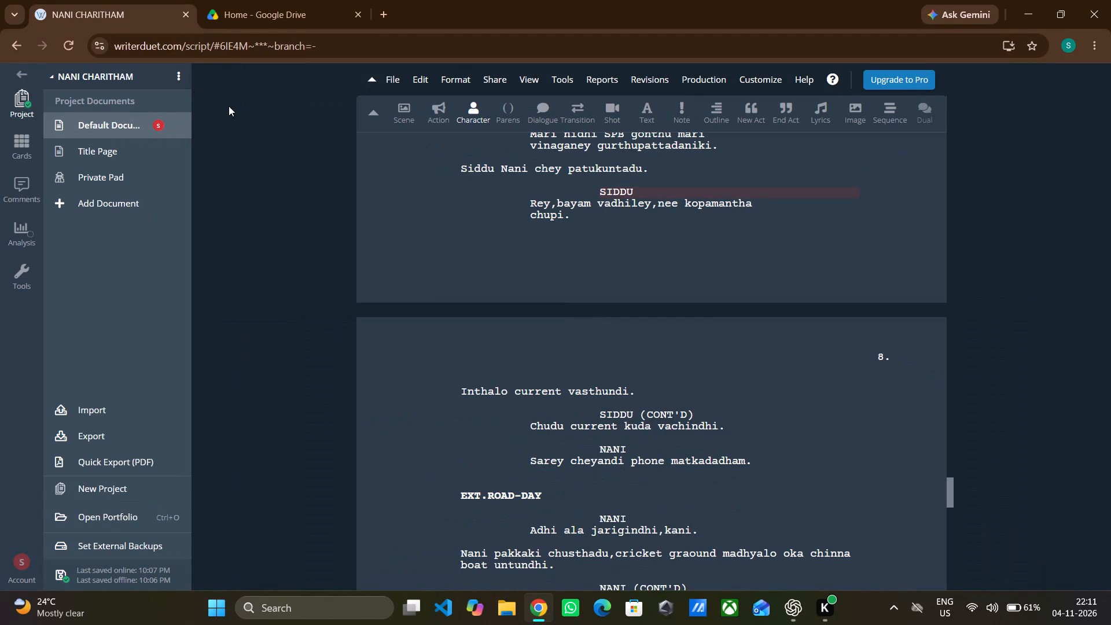
# Export the NANI CHARITHAM script as a PDF to Google Drive with the default PDF options and visible lines.
pyautogui.click(82, 438)
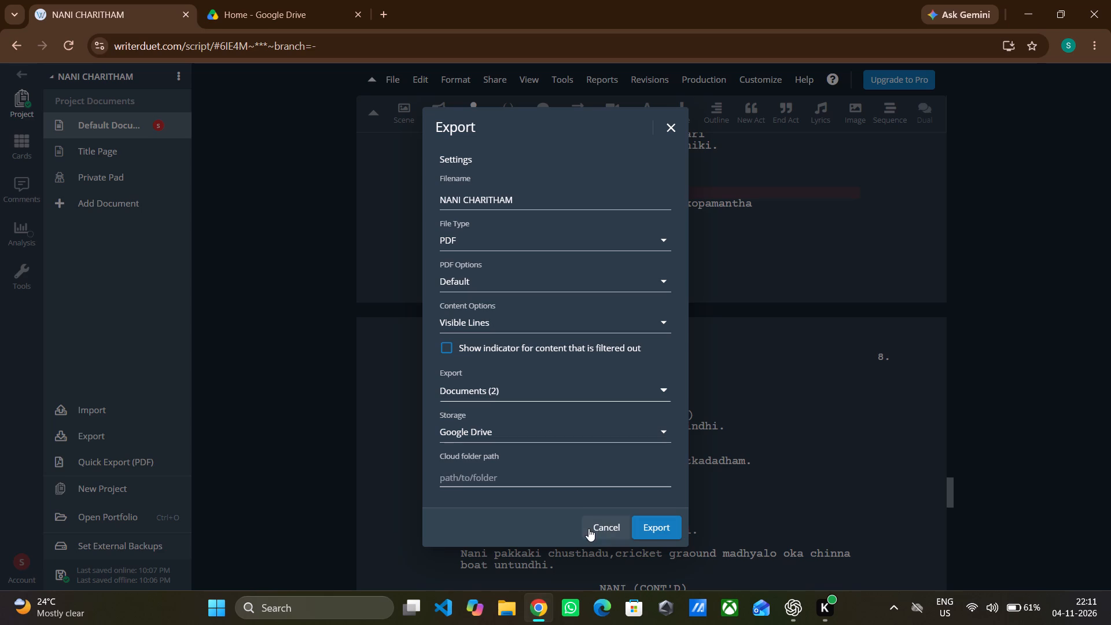
pyautogui.click(650, 526)
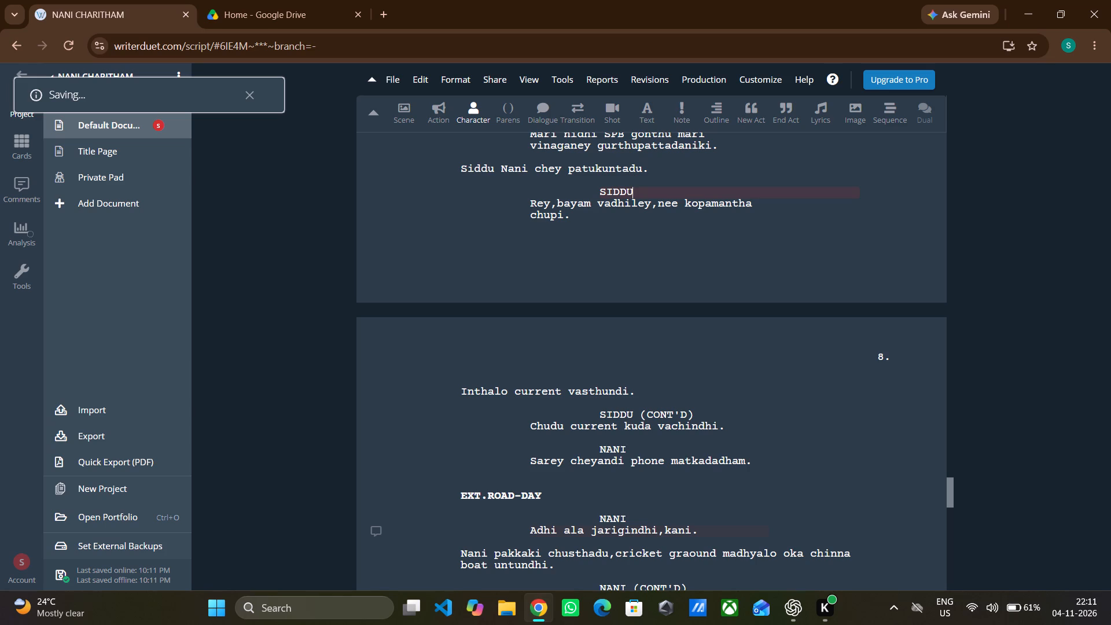
pyautogui.click(650, 526)
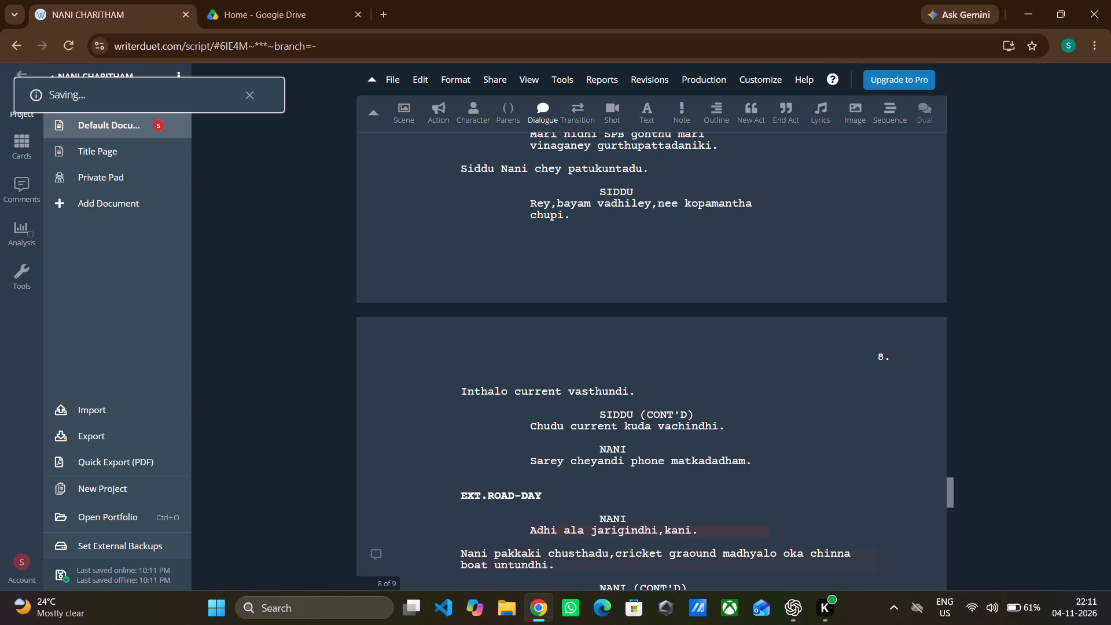
pyautogui.click(792, 465)
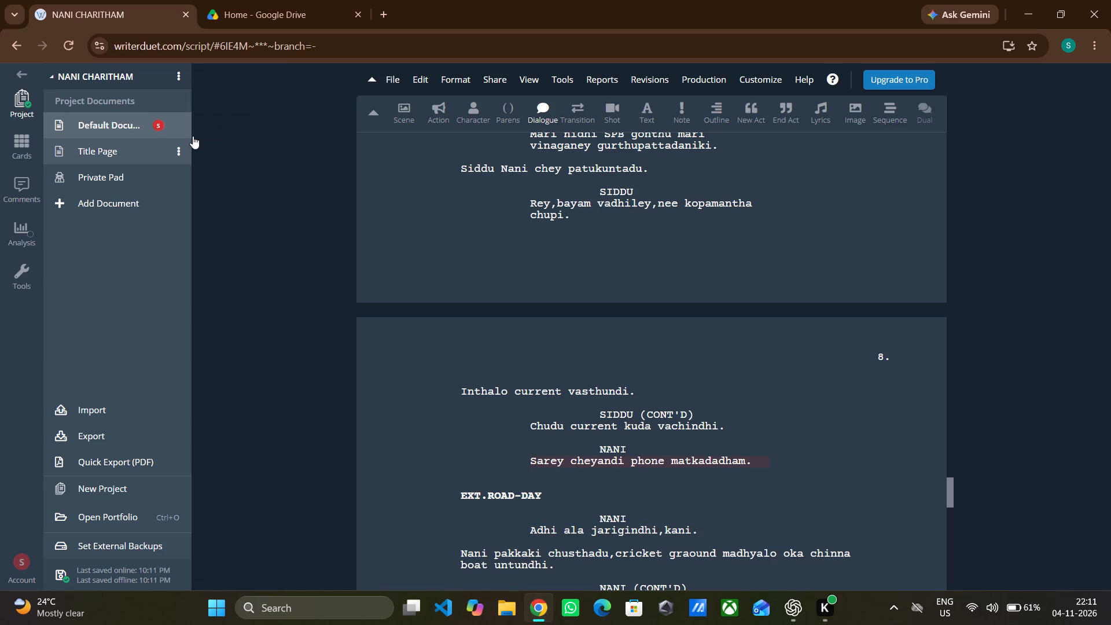
# Switch to Google Drive, refresh it, open NANI CHARITHAM.pdf and read through the exported pages.
pyautogui.click(252, 0)
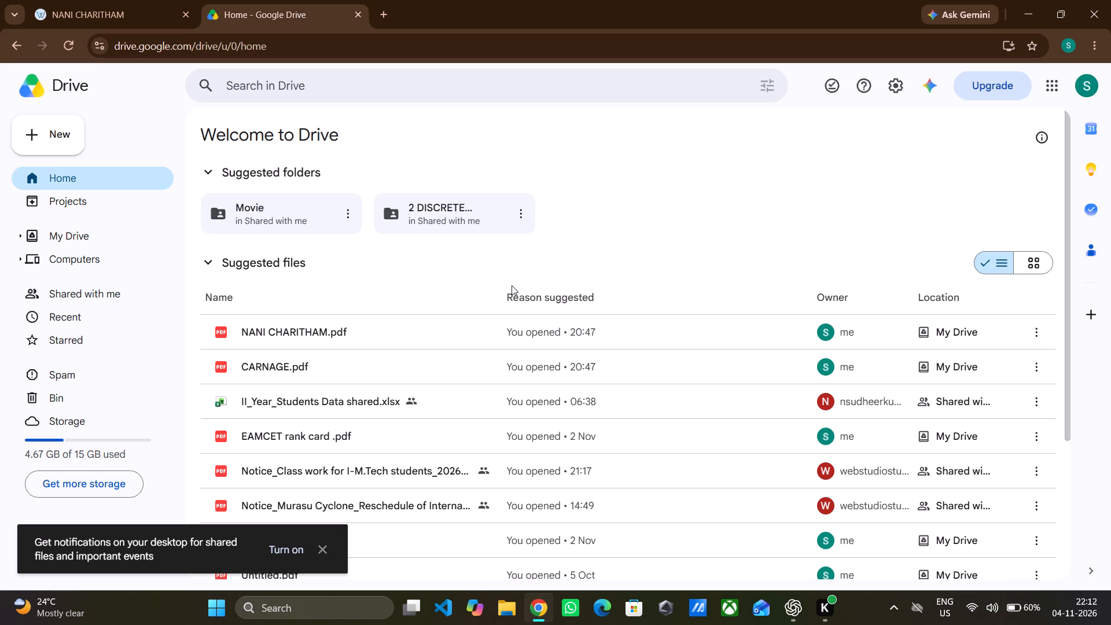
pyautogui.hotkey('ctrl', 'r')
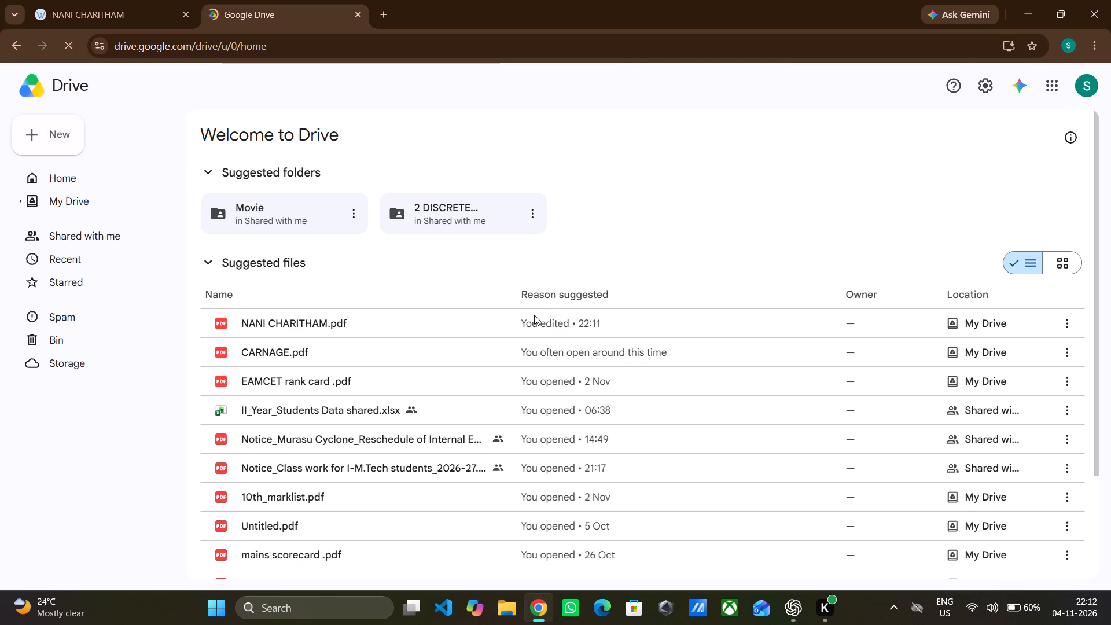
pyautogui.doubleClick(531, 319)
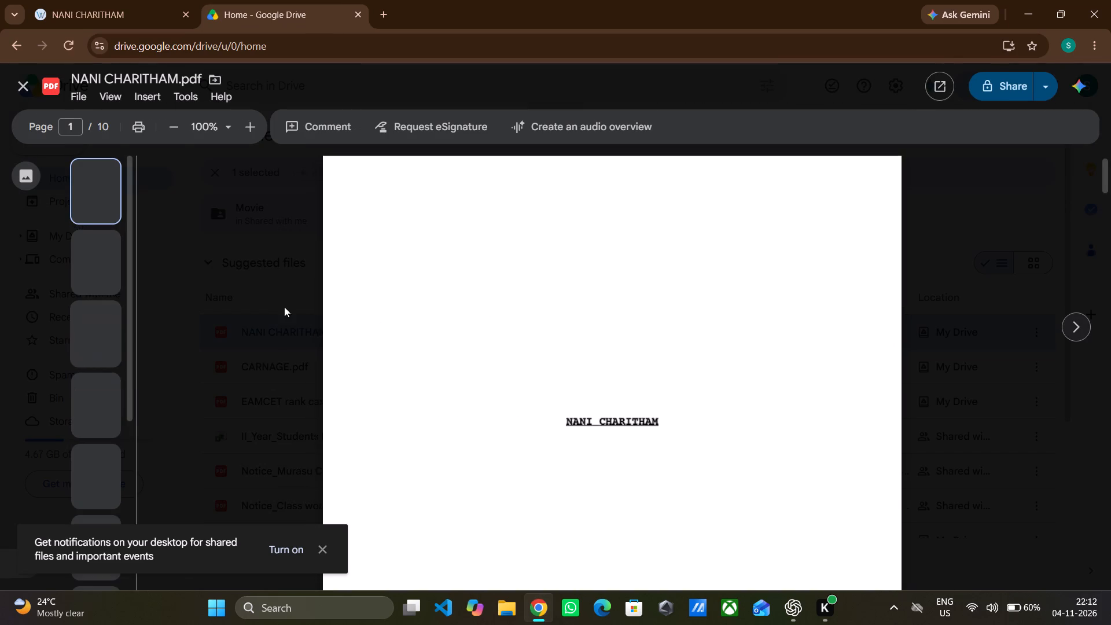
pyautogui.scroll(-4, 554, 334)
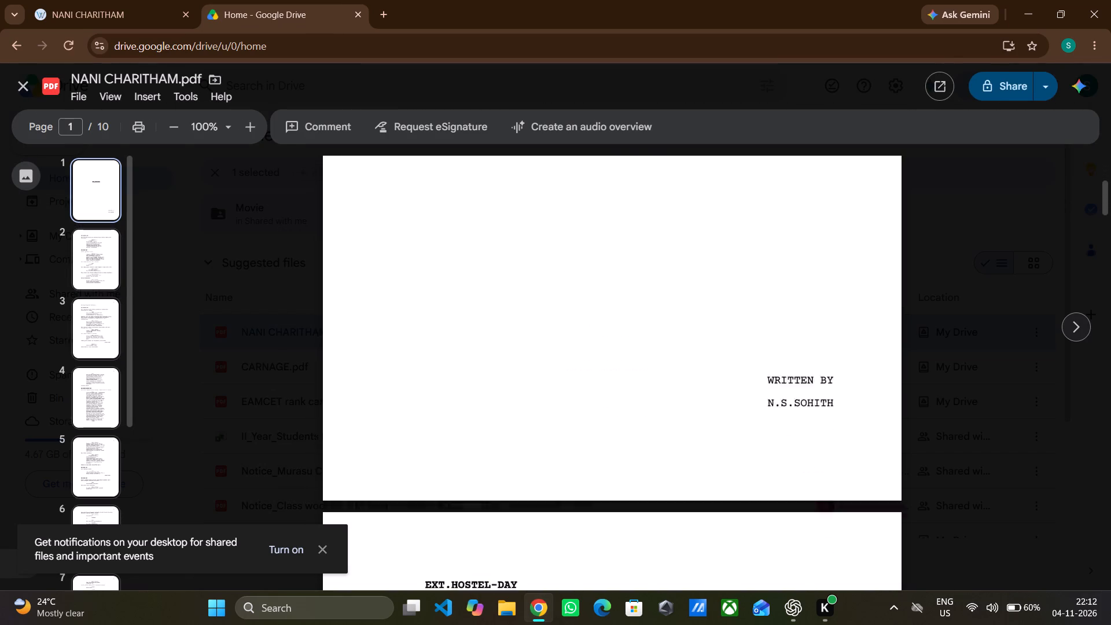
pyautogui.scroll(-3, 554, 334)
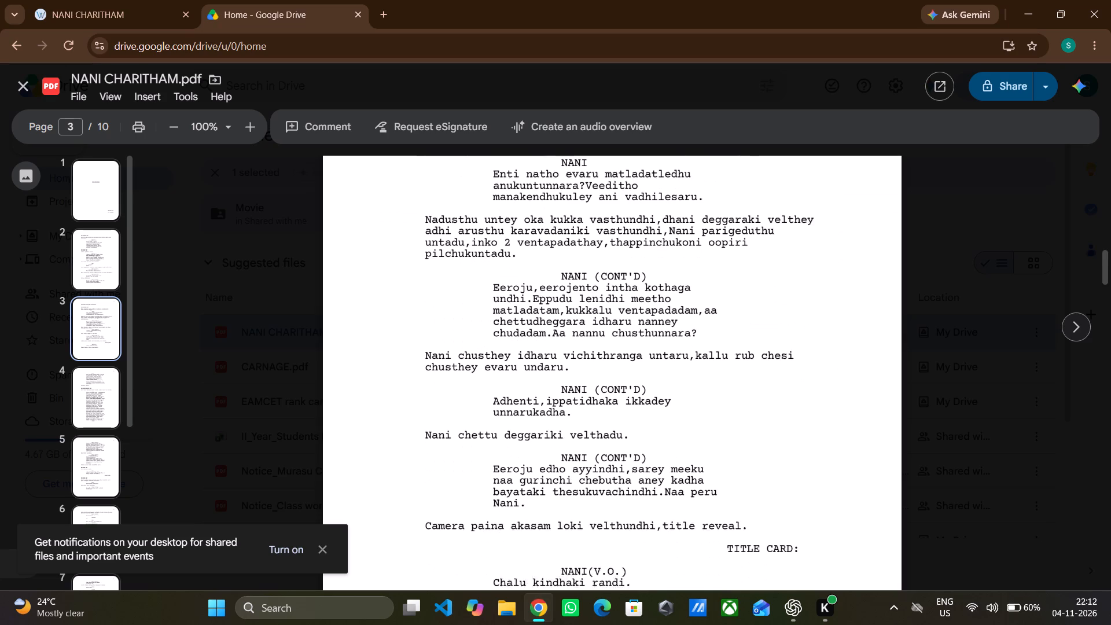
pyautogui.scroll(-8, 554, 334)
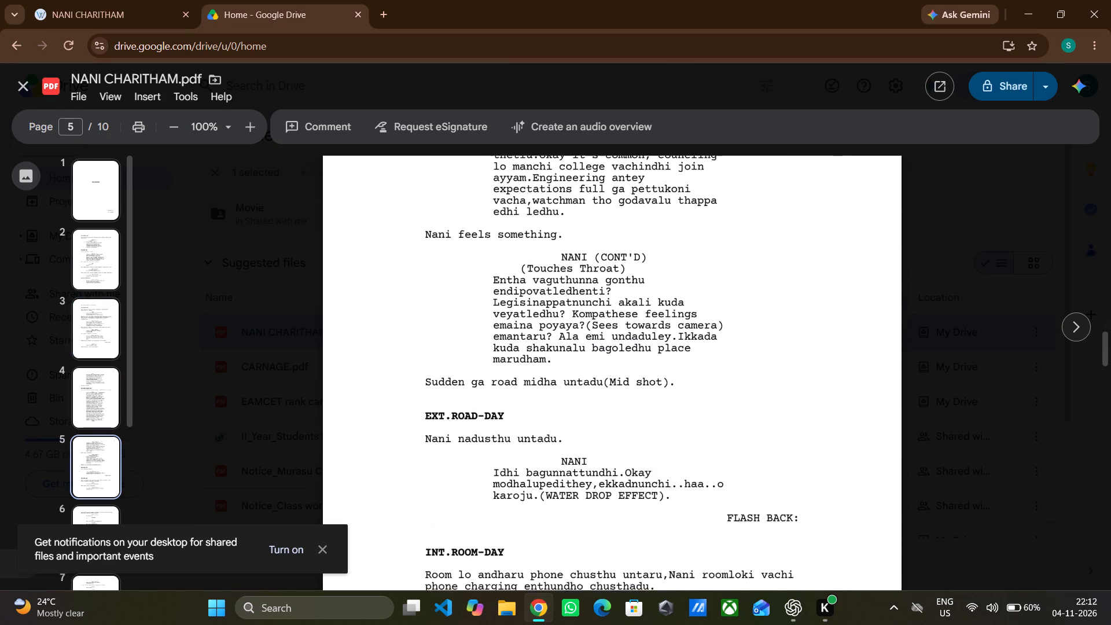
pyautogui.scroll(-10, 554, 334)
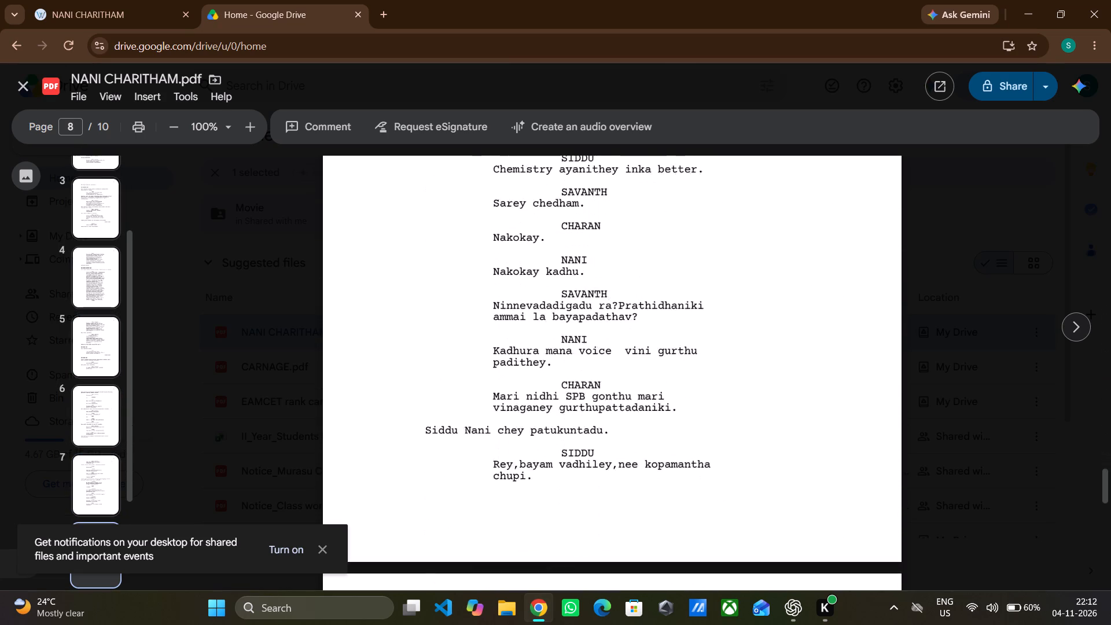
pyautogui.scroll(-11, 554, 334)
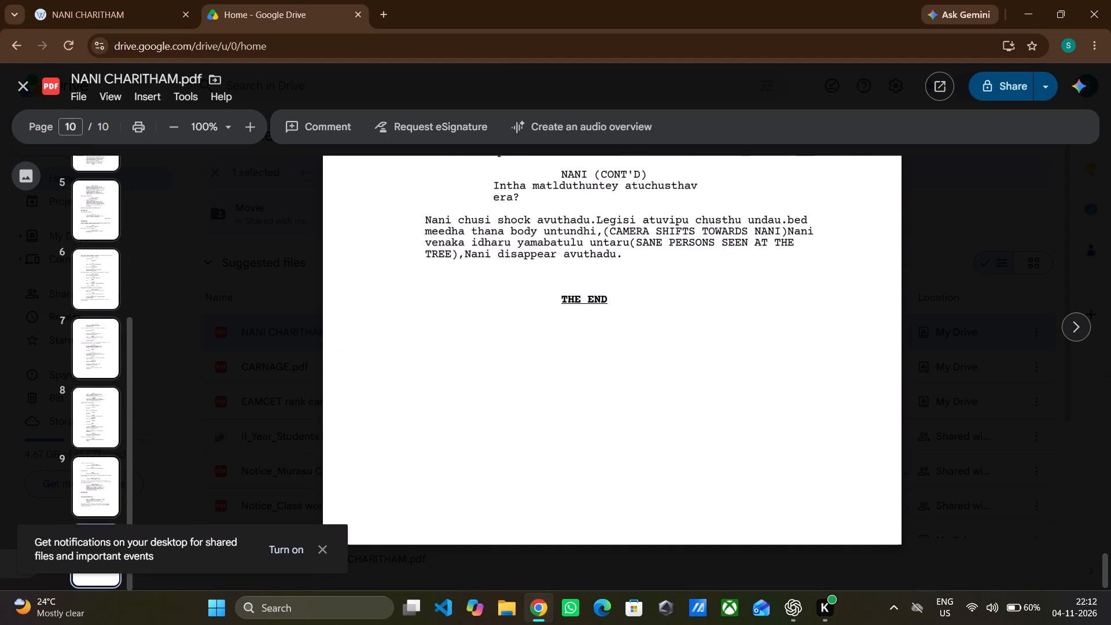
pyautogui.scroll(7, 554, 334)
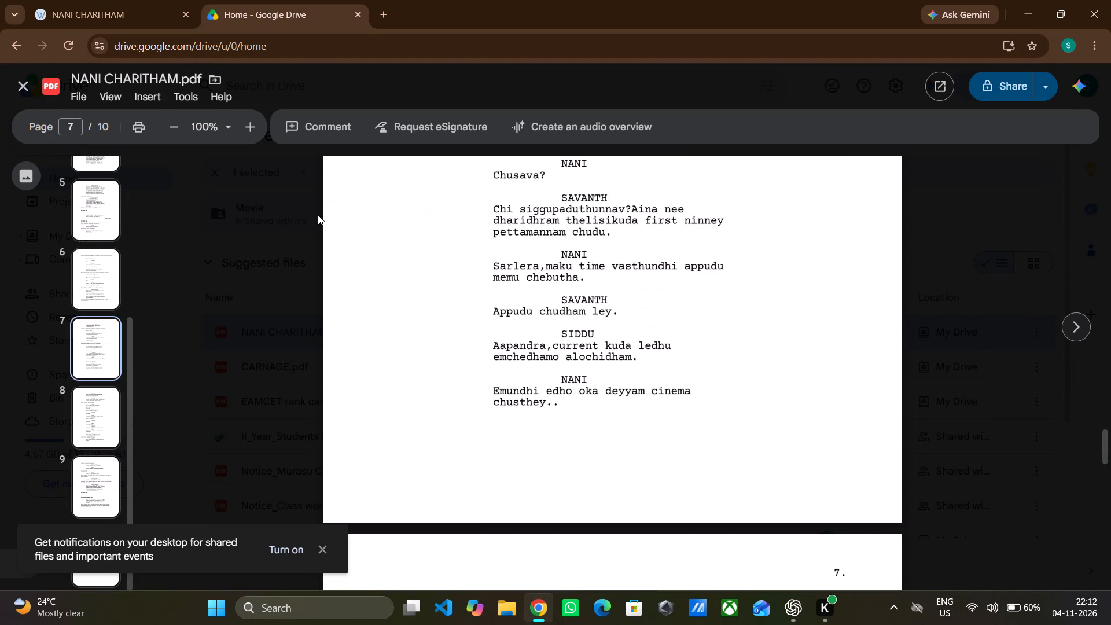
# Back in WriterDuet, add the action line "Savanth phone thistahdu,ring avuthu untadhi." after NANI's dialogue before EXT.ROAD-DAY.
pyautogui.click(119, 8)
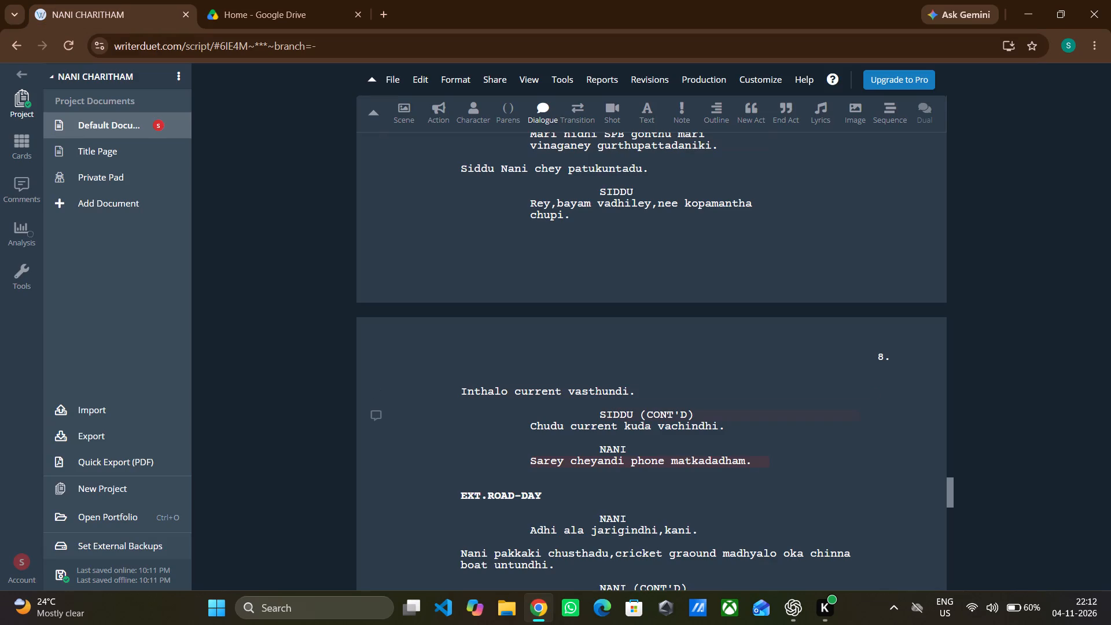
pyautogui.press('Return')
pyautogui.write('savanth phone thistahdu')
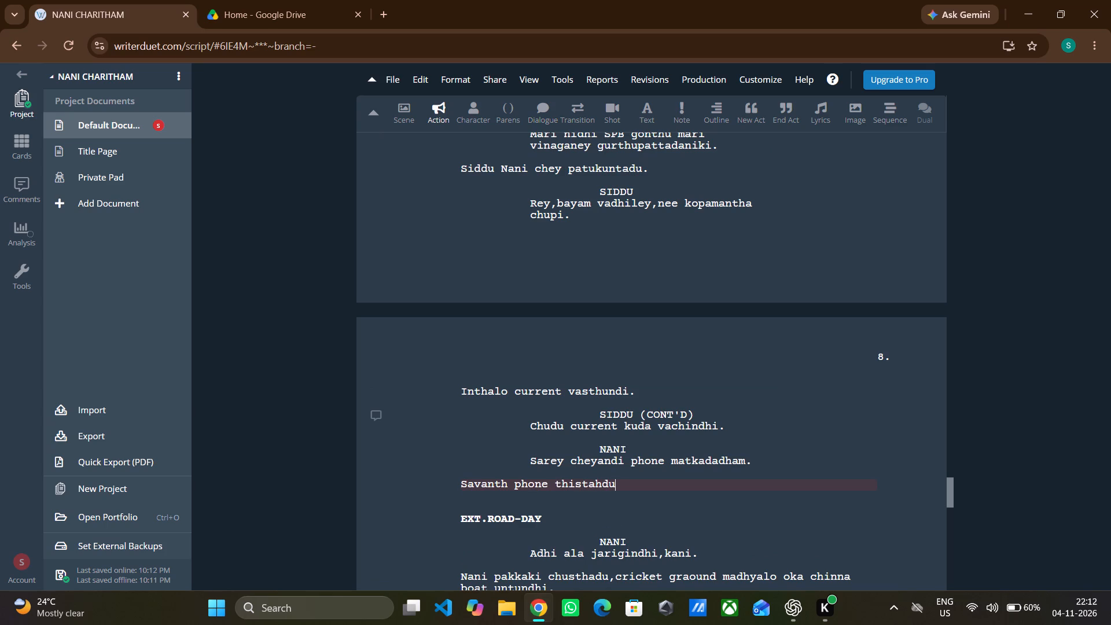
pyautogui.press(',')
pyautogui.write('ring avuthu untadhi.')
# Add SIDDU's dialogue "Avunura neekundhuku aayanatey kopam." after the phone-ringing action line.
pyautogui.press('Return')
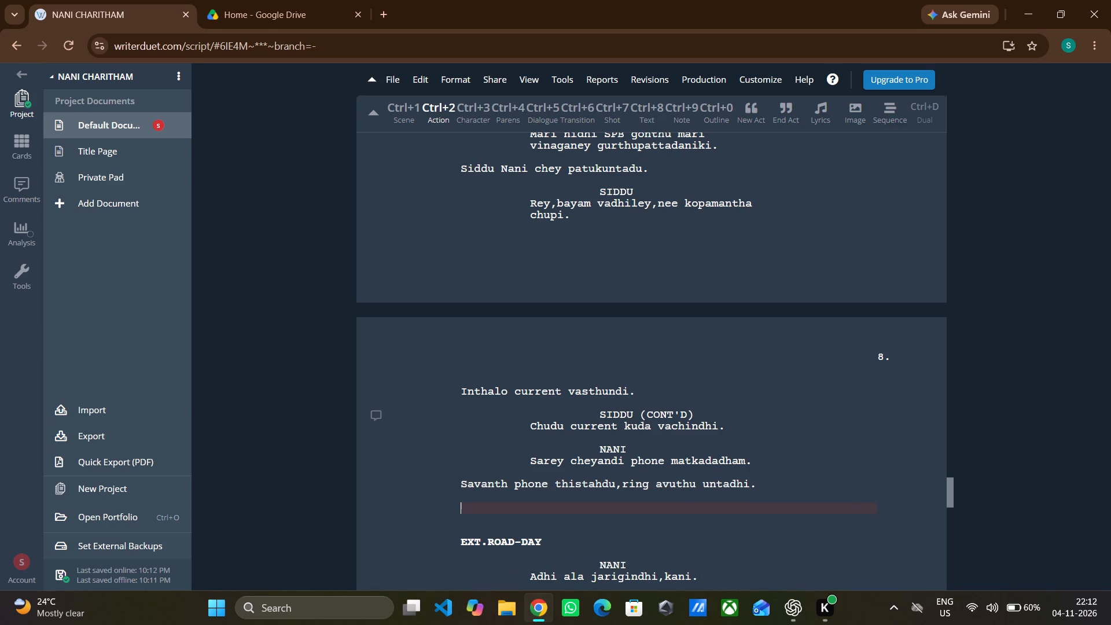
pyautogui.hotkey('ctrl', '3')
pyautogui.press('Return')
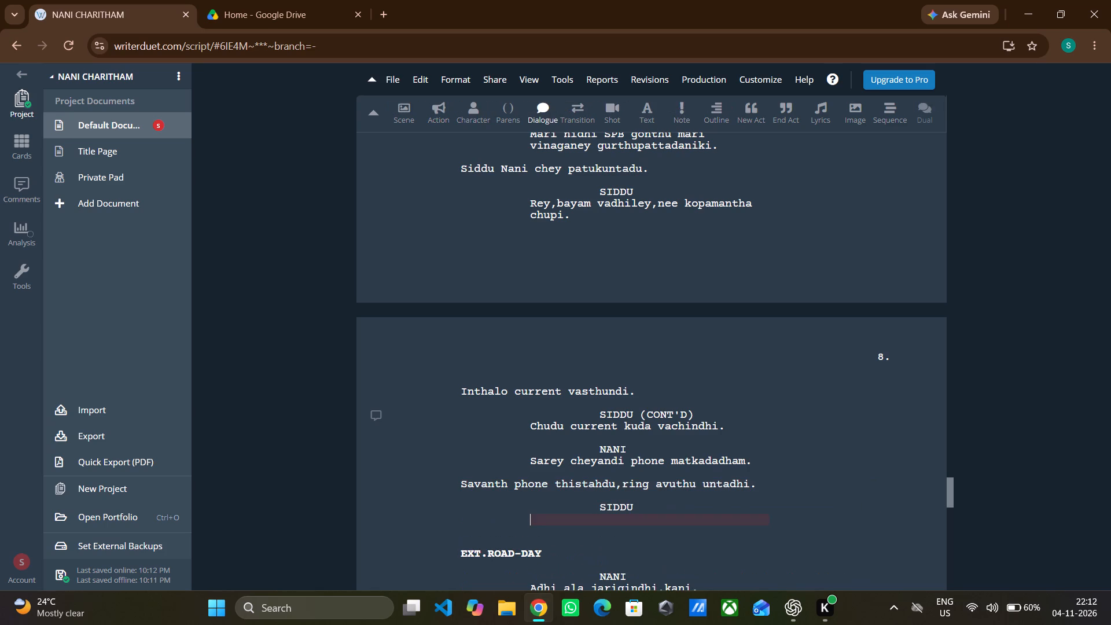
pyautogui.write('avunura')
pyautogui.press('space')
pyautogui.write('neekundhuku aa')
pyautogui.write('yanatr')
pyautogui.press('BackSpace')
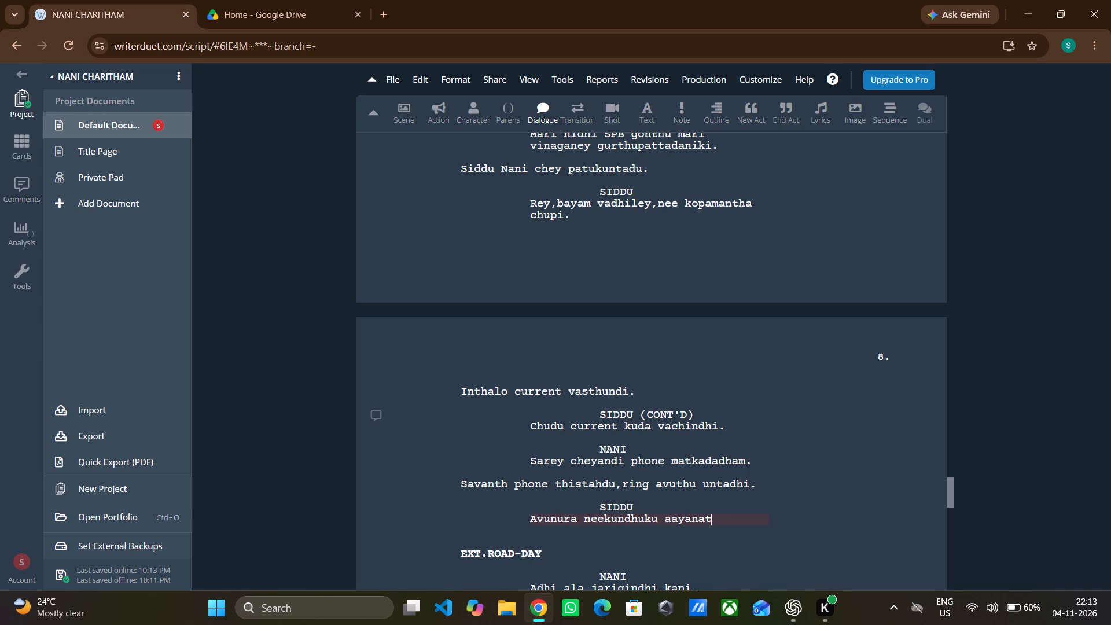
pyautogui.write('ey kopam.')
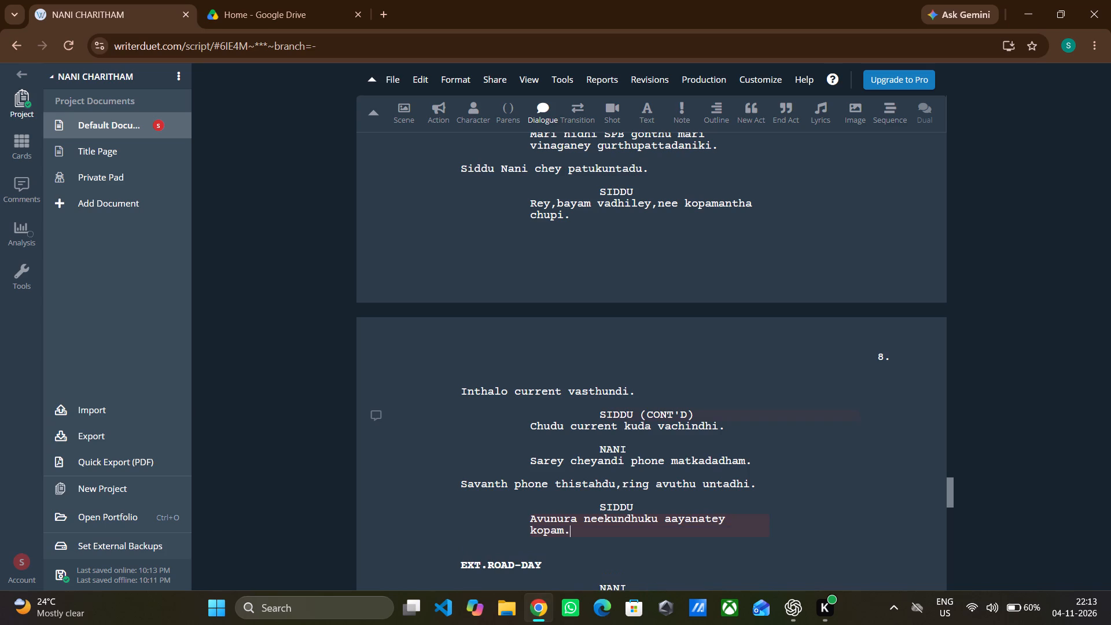
# Insert a parenthetical starting with "TO" between SIDDU's name and his "Avunura neekundhuku" dialogue.
pyautogui.click(659, 498)
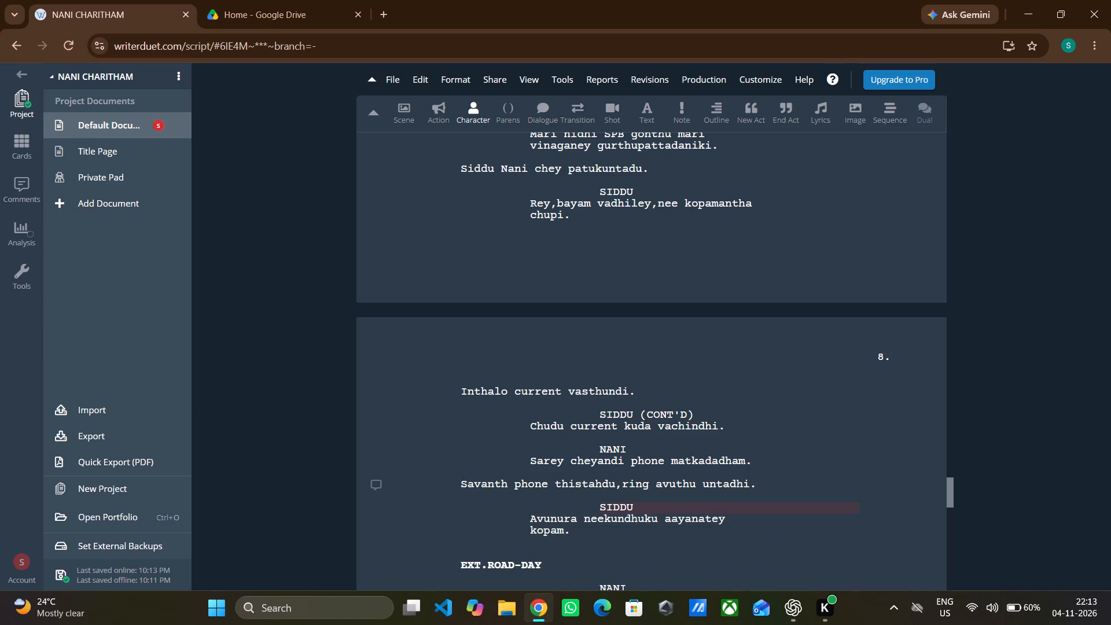
pyautogui.press('Return')
pyautogui.hotkey('ctrl', '4')
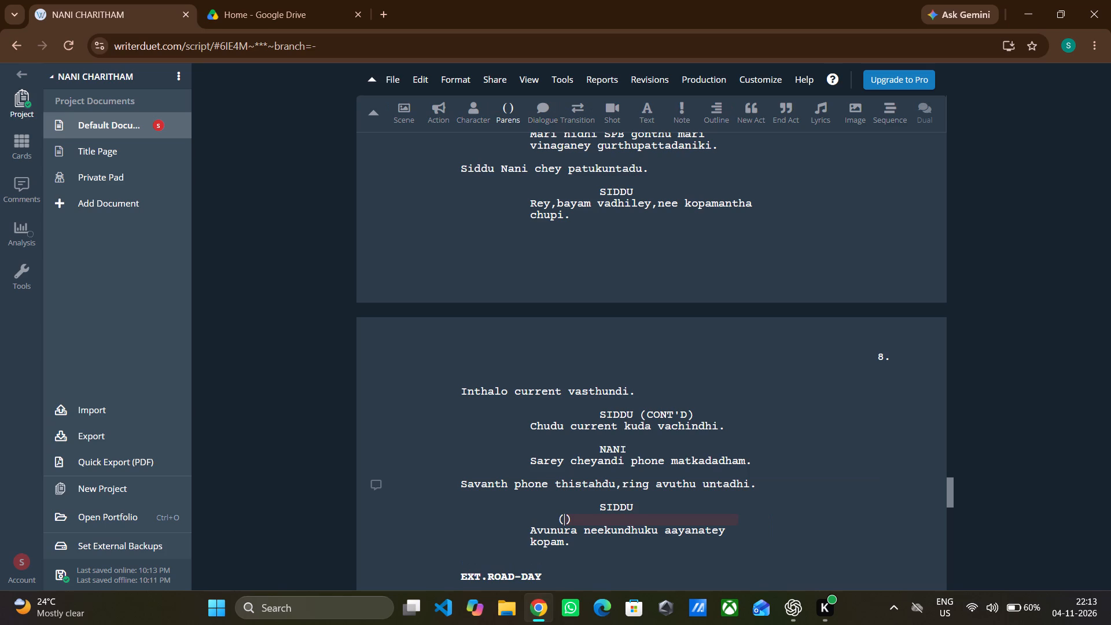
pyautogui.write('to')
pyautogui.press('BackSpace')
pyautogui.press('BackSpace')
pyautogui.write('TO')
pyautogui.press('space')
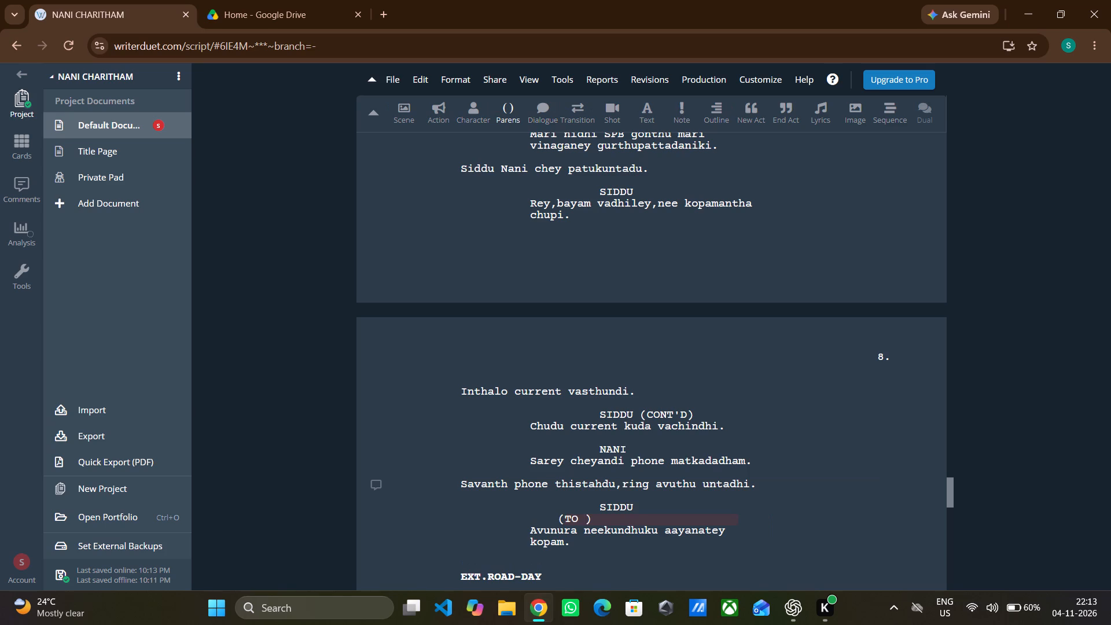
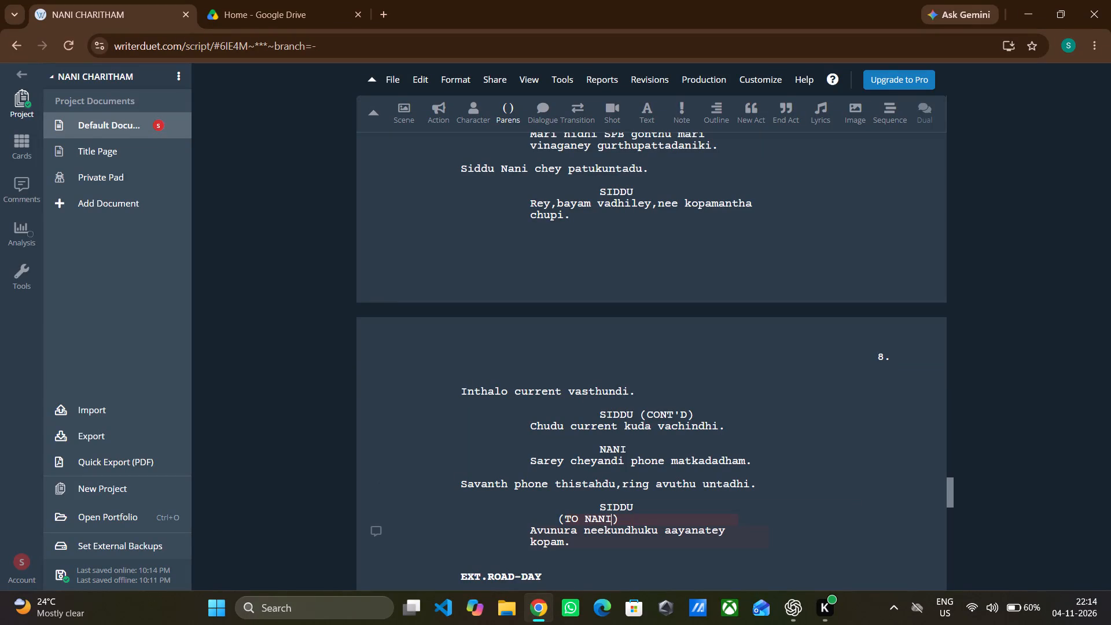
# Add NANI's dialogue "Varam nunchi thippinchukuntunnadu record meedha snathakaniki." after SIDDU's "Avunura neekundhuku aayanatey kopam.".
pyautogui.click(609, 553)
pyautogui.click(590, 542)
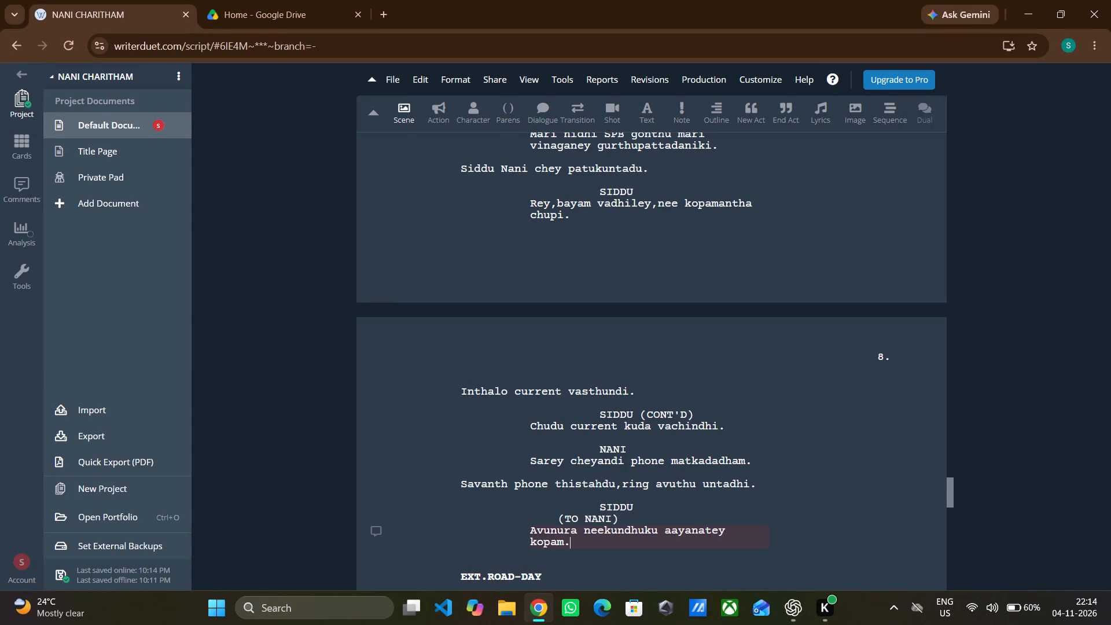
pyautogui.press('Return')
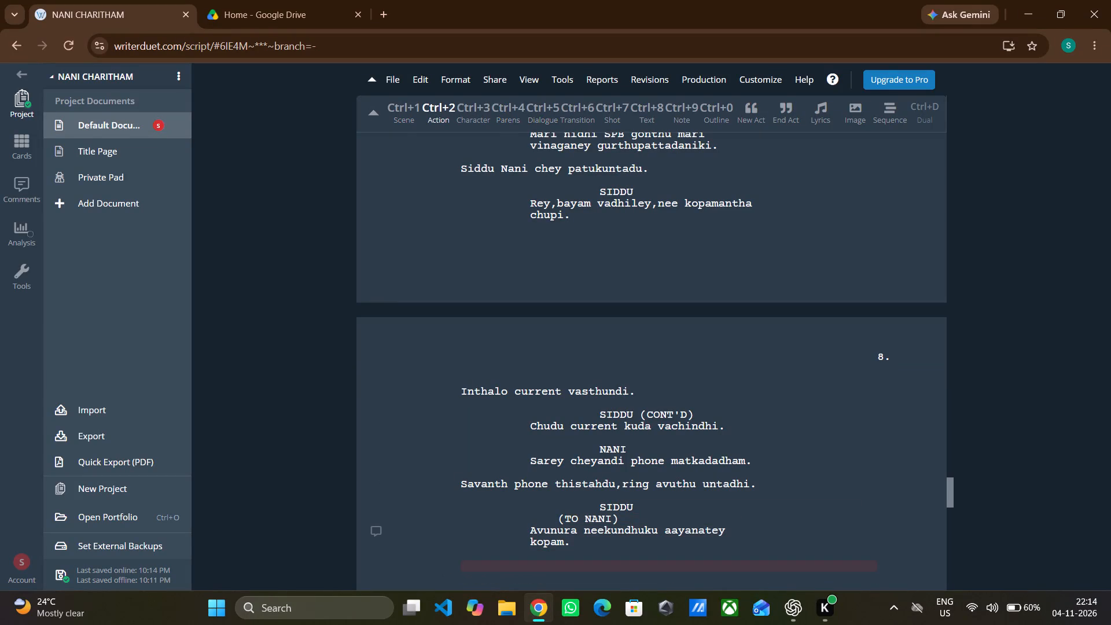
pyautogui.hotkey('ctrl', '3')
pyautogui.write('na')
pyautogui.press('Return')
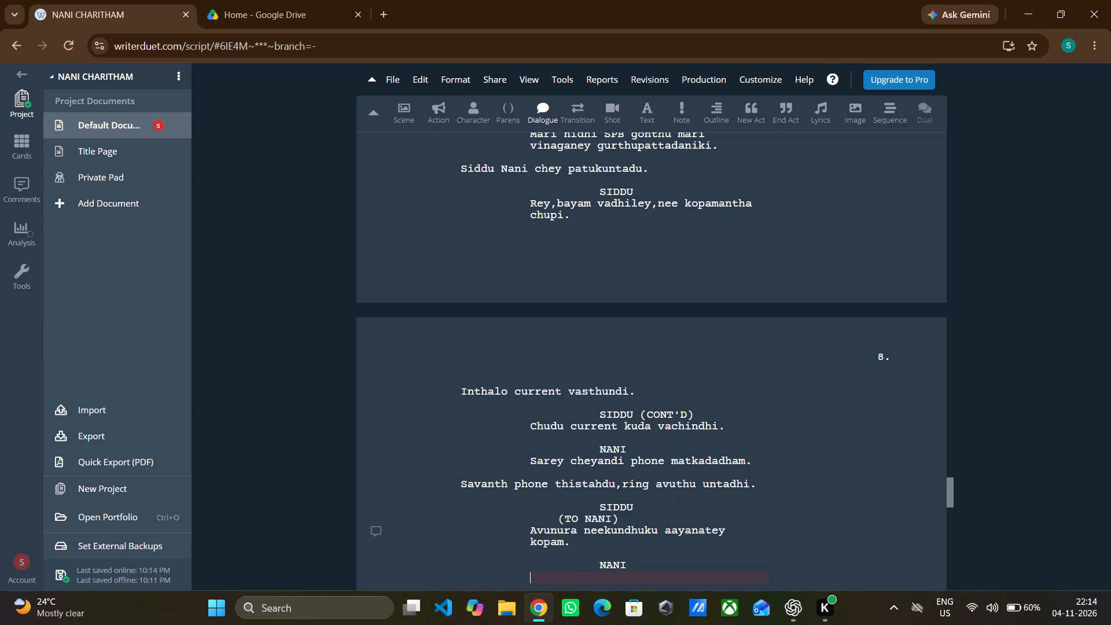
pyautogui.write('varam nunchi')
pyautogui.press('space')
pyautogui.write('thi')
pyautogui.write('ppinchukuntunnadu')
pyautogui.press('space')
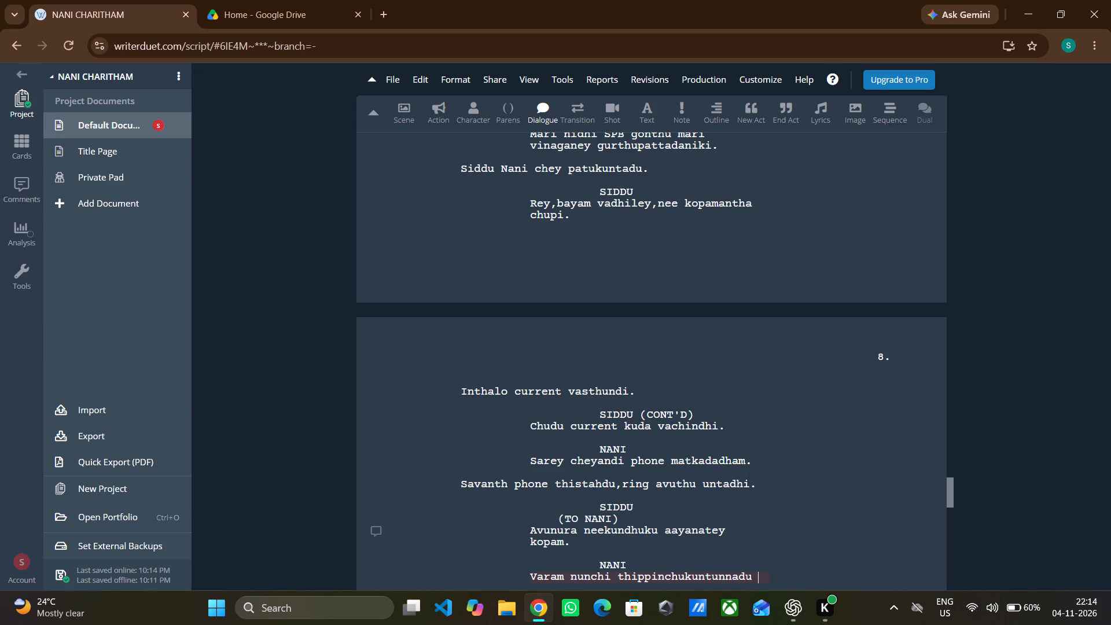
pyautogui.write('record')
pyautogui.press('space')
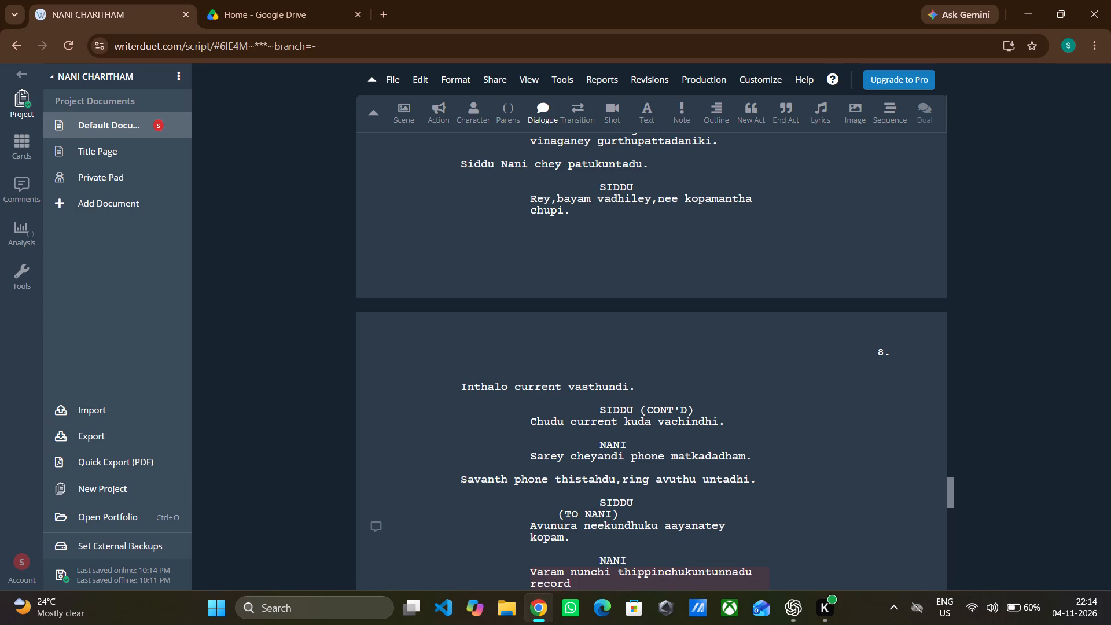
pyautogui.write('meedha snathakaniki')
pyautogui.press('.')
# Add a SIDDU character cue after NANI's "Varam nunchi" dialogue and start his line with "Bha".
pyautogui.press('Return')
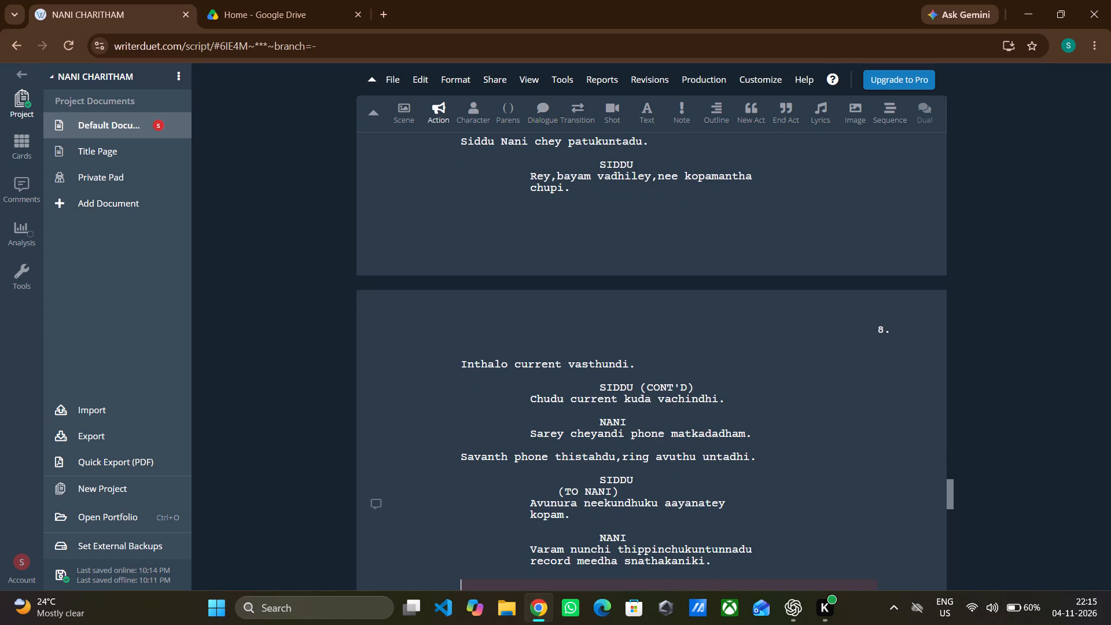
pyautogui.hotkey('ctrl', '3')
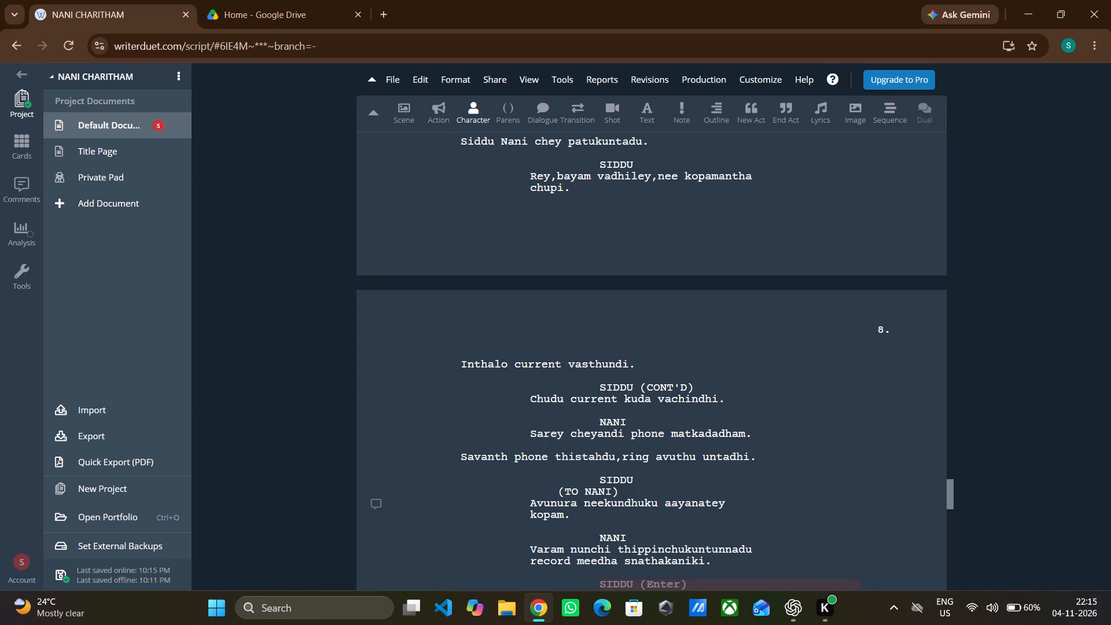
pyautogui.press('Return')
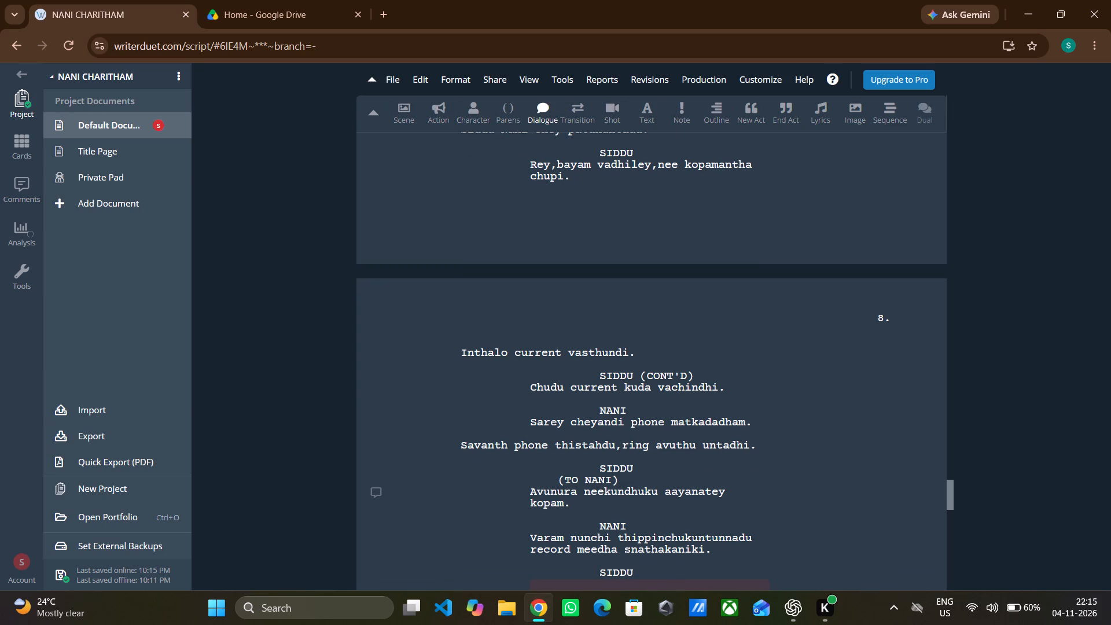
pyautogui.press('b')
pyautogui.write('ha')
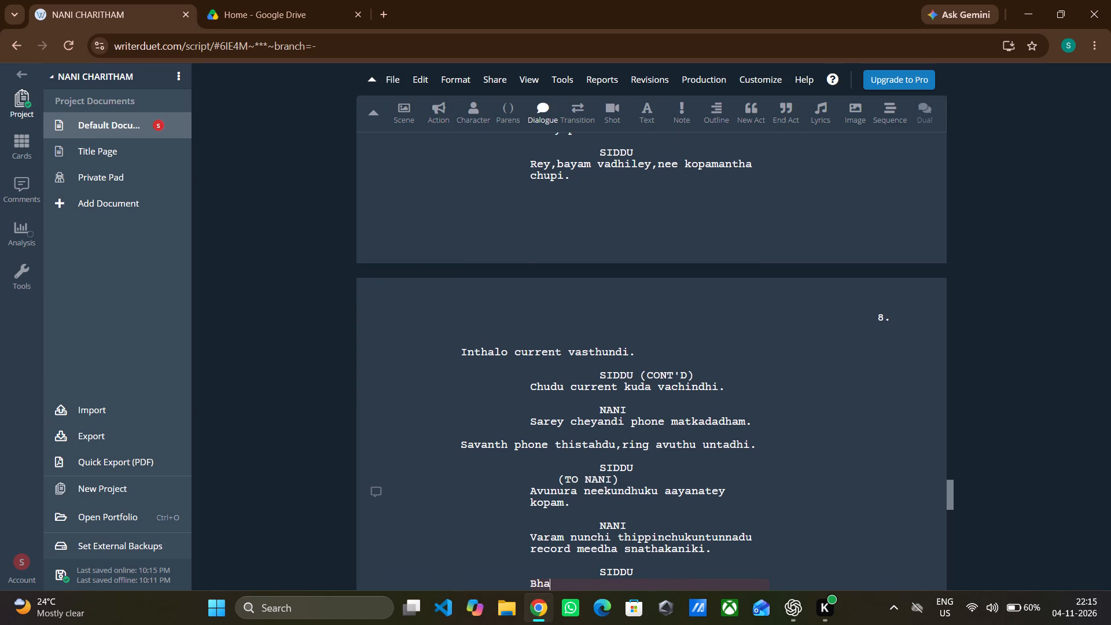
# Insert the parenthetical "WITH WEIRD EXPRESSION" between SIDDU's name and his "Bha" dialogue.
pyautogui.press('Left')
pyautogui.press('Left')
pyautogui.press('Left')
pyautogui.press('Up')
pyautogui.press('Right')
pyautogui.press('Right')
pyautogui.press('Right')
pyautogui.press('Right')
pyautogui.press('Right')
pyautogui.press('Right')
pyautogui.press('Right')
pyautogui.press('Right')
pyautogui.press('Right')
pyautogui.press('Left')
pyautogui.press('Left')
pyautogui.press('Left')
pyautogui.press('Left')
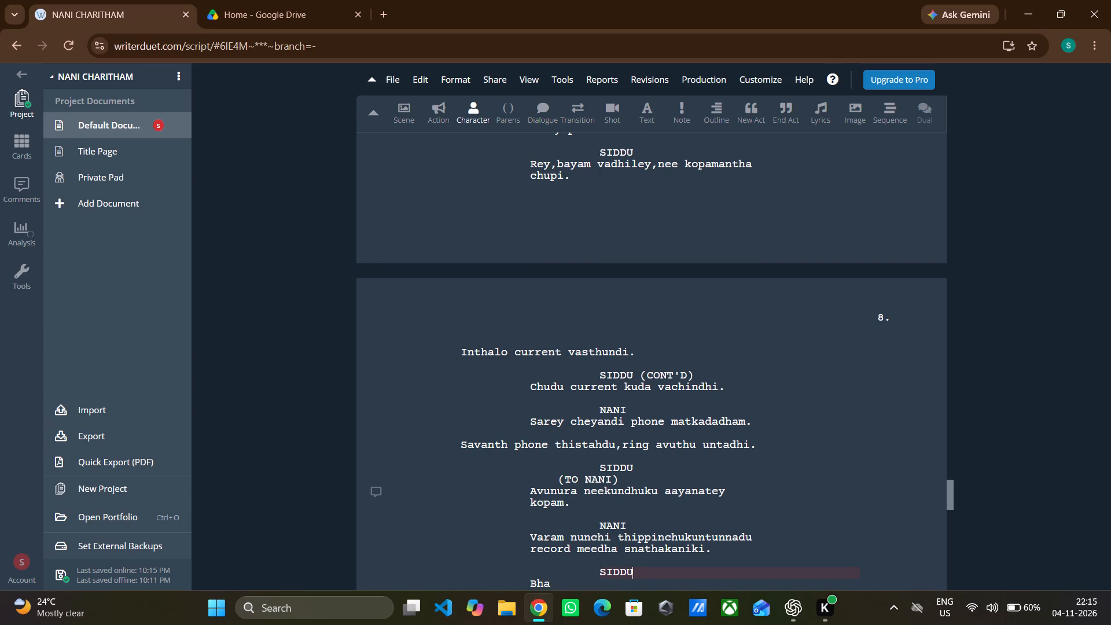
pyautogui.press('9')
pyautogui.press('BackSpace')
pyautogui.hotkey('ctrl', '4')
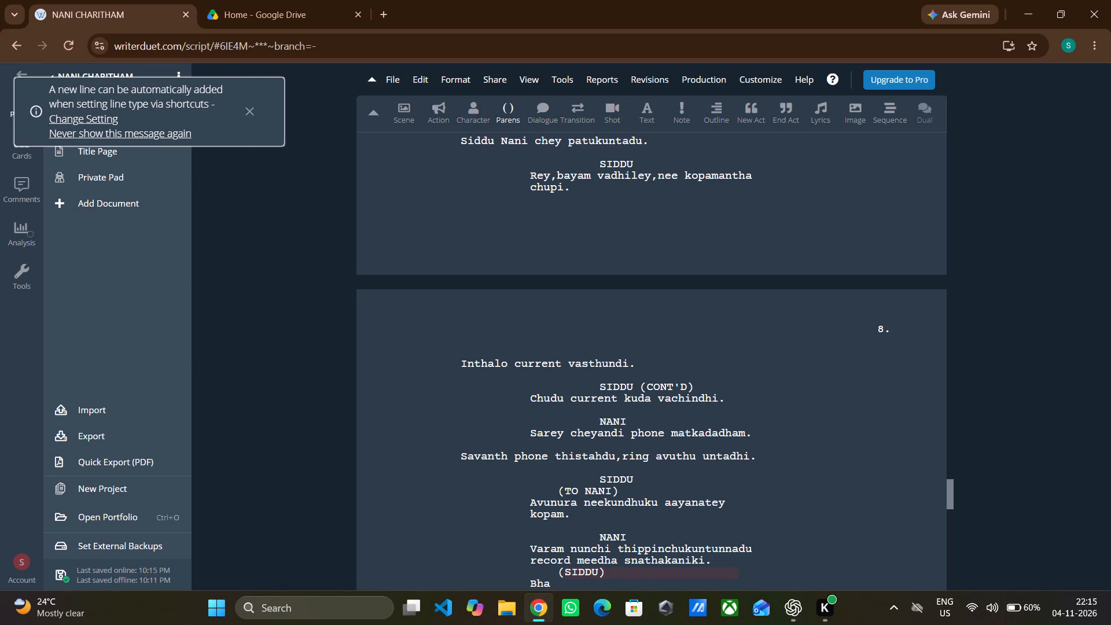
pyautogui.click(472, 113)
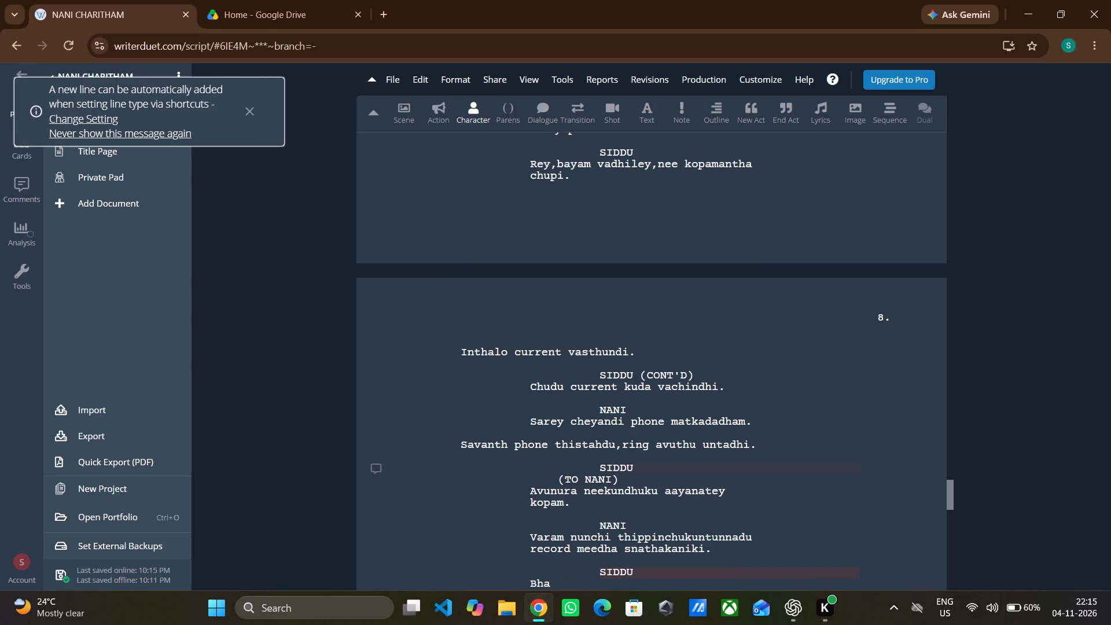
pyautogui.press('Return')
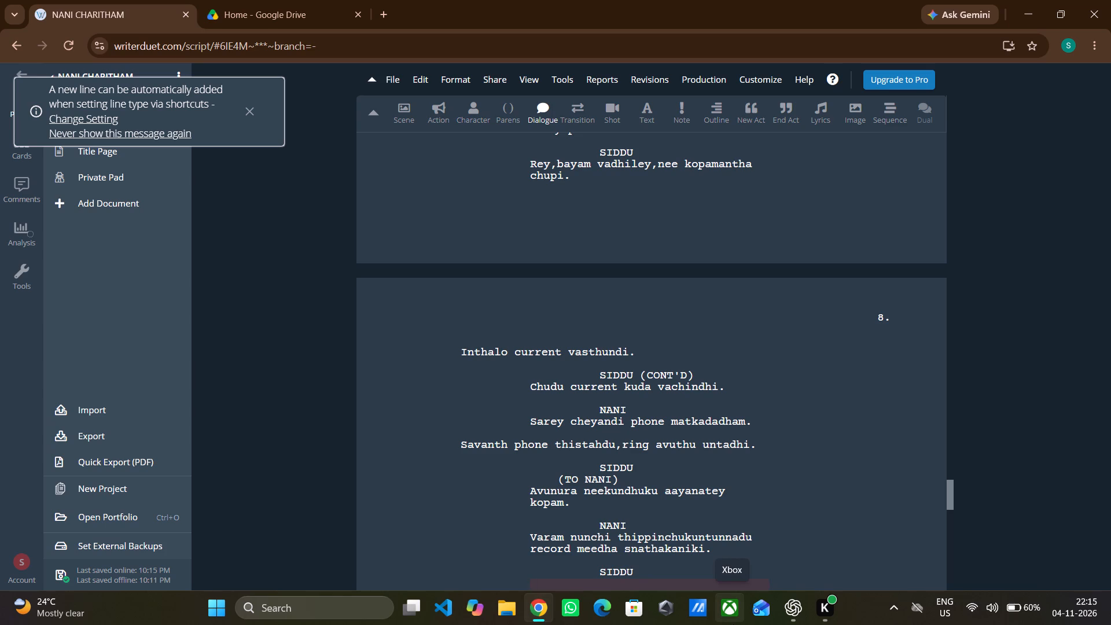
pyautogui.scroll(-2, 733, 624)
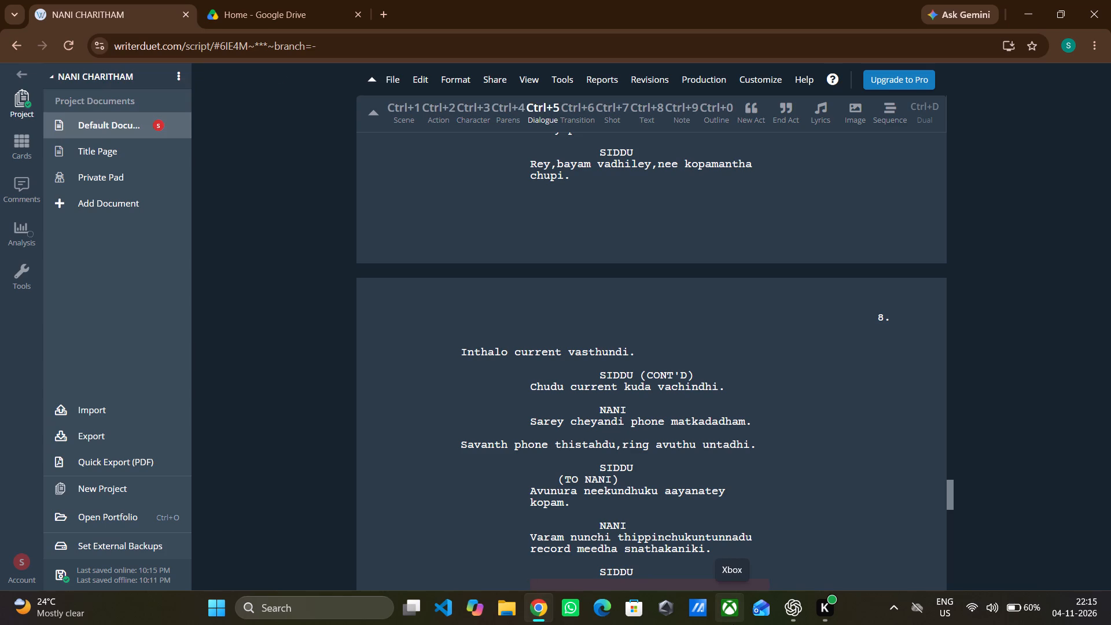
pyautogui.hotkey('ctrl', '4')
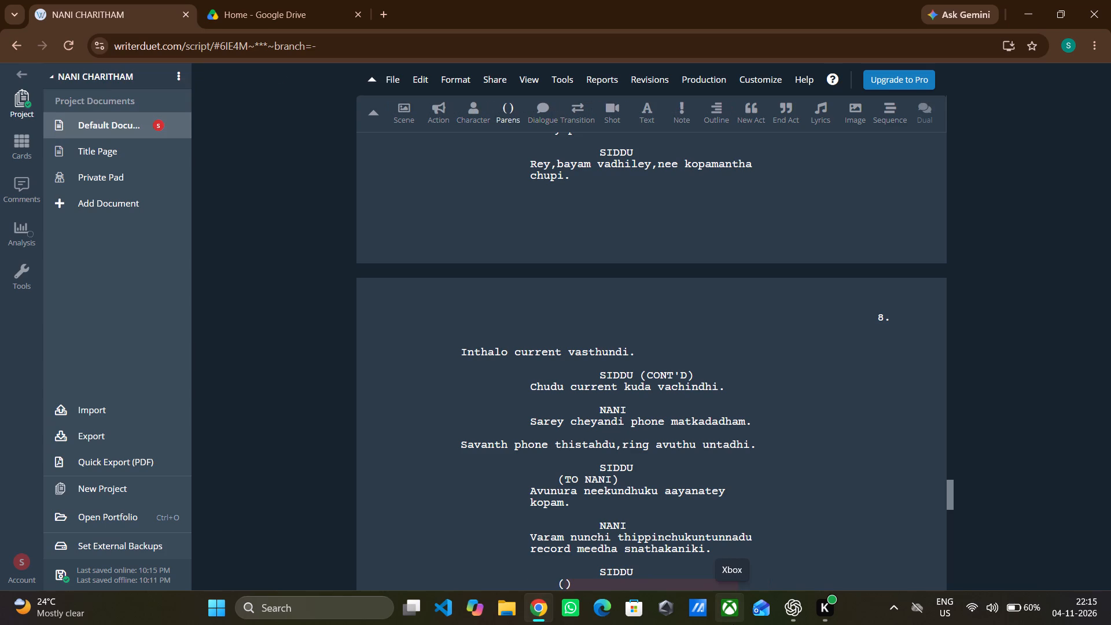
pyautogui.write('WITH WEIRD')
pyautogui.press('space')
pyautogui.write('EXPRESSION')
# Complete SIDDU's dialogue under the parenthetical as "Bha,chala pedha revenge.".
pyautogui.scroll(-1, 733, 624)
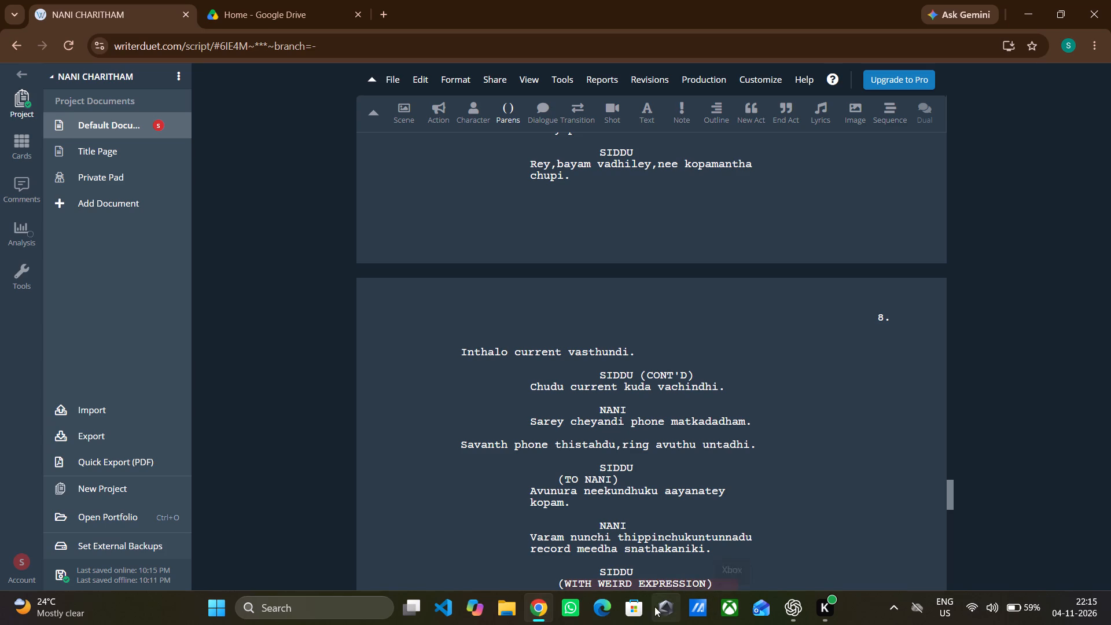
pyautogui.scroll(-3, 715, 475)
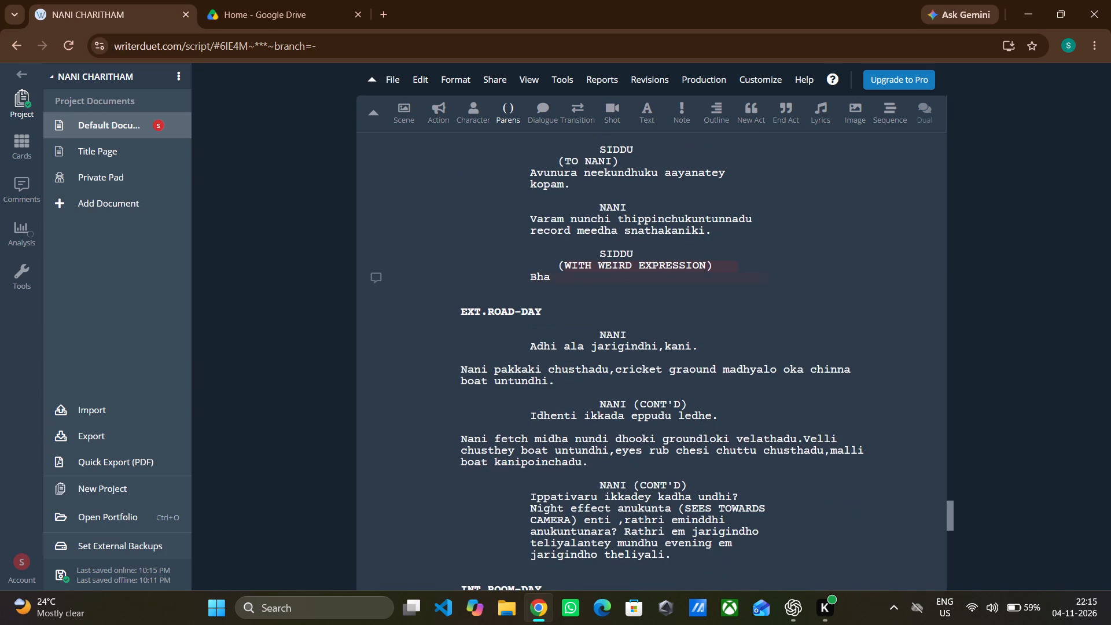
pyautogui.click(587, 284)
pyautogui.click(584, 281)
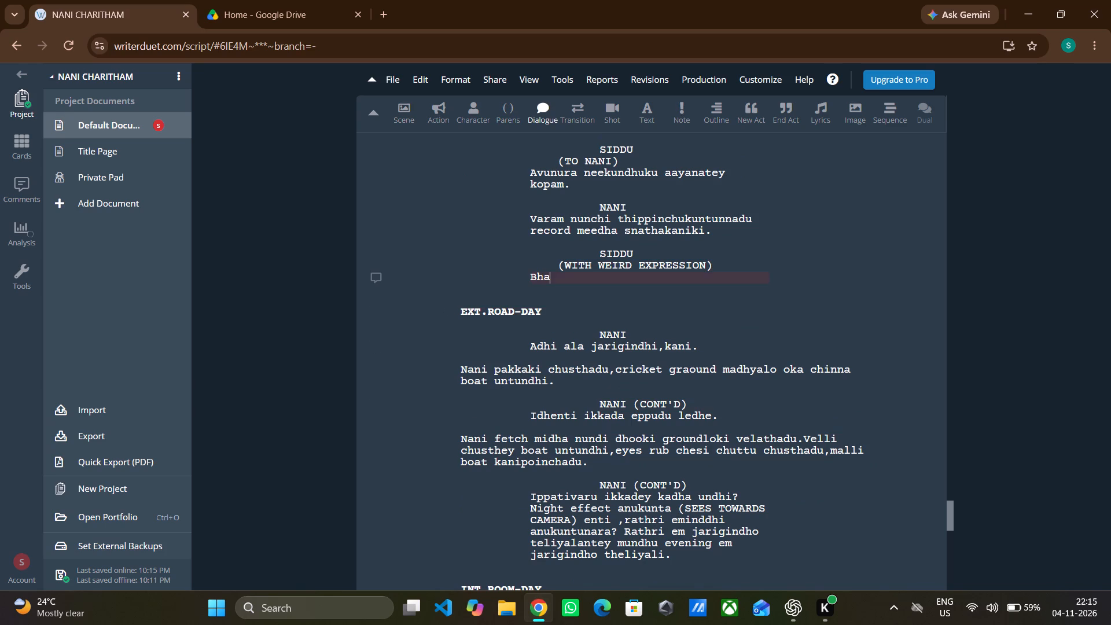
pyautogui.press(',')
pyautogui.write('chs')
pyautogui.press('BackSpace')
pyautogui.write('ala pedha')
pyautogui.press('space')
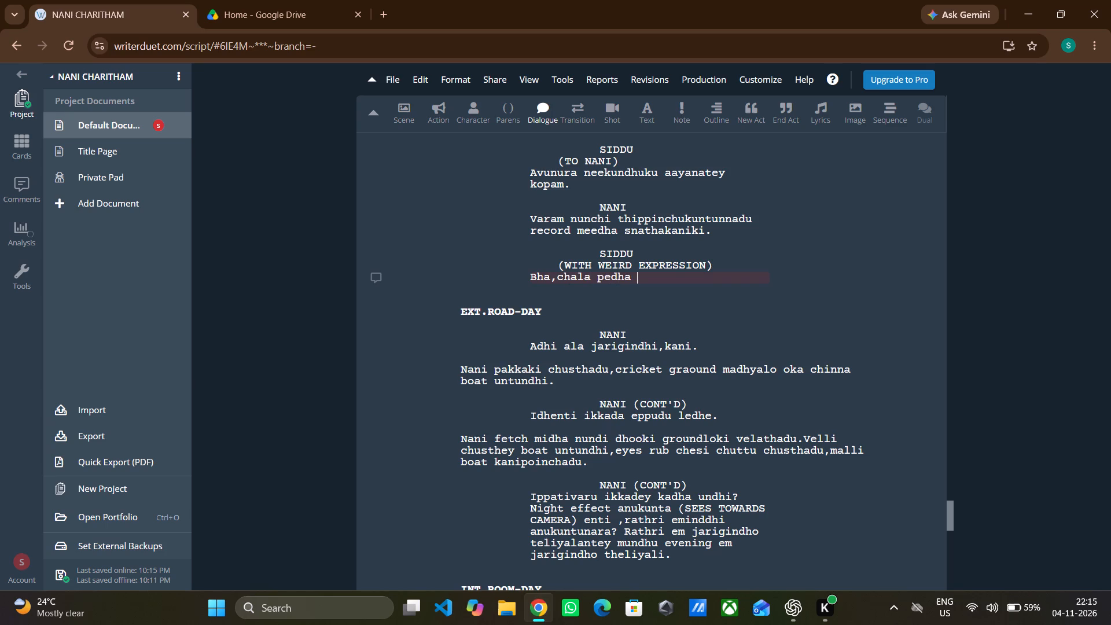
pyautogui.write('reson')
pyautogui.press('space')
pyautogui.press('BackSpace')
pyautogui.press('.')
pyautogui.press('Left')
pyautogui.press('BackSpace')
pyautogui.press('BackSpace')
pyautogui.press('BackSpace')
pyautogui.press('BackSpace')
pyautogui.press('BackSpace')
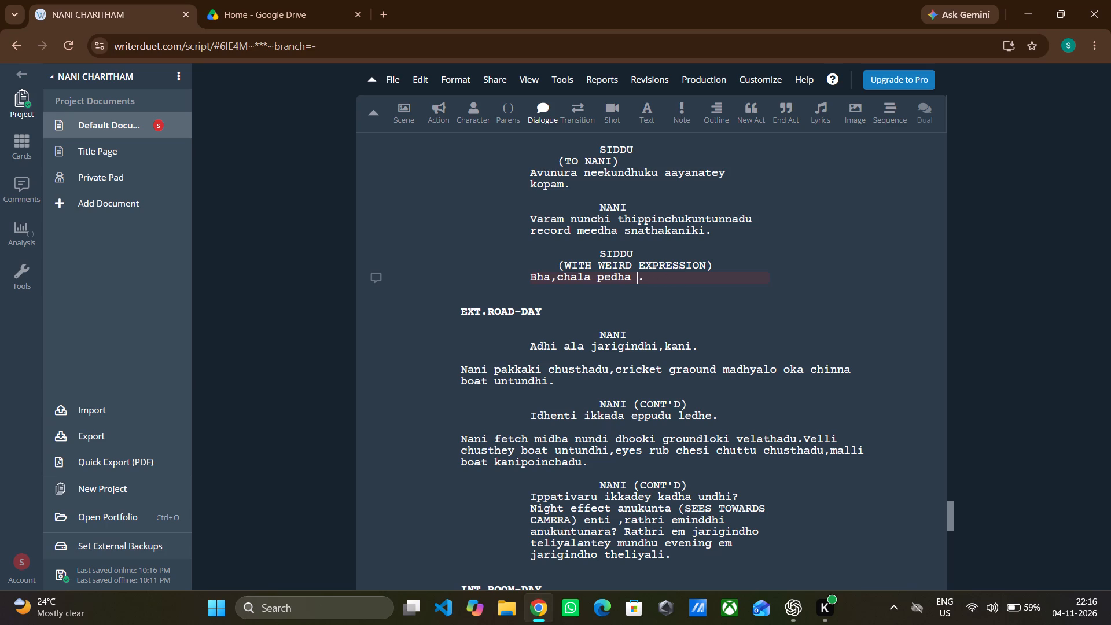
pyautogui.write('revenge')
# Add the action line "Chemistry sie phone lift chesthadu." after SIDDU's "Bha,chala pedha revenge." dialogue.
pyautogui.press('Right')
pyautogui.press('Right')
pyautogui.press('Left')
pyautogui.press('Return')
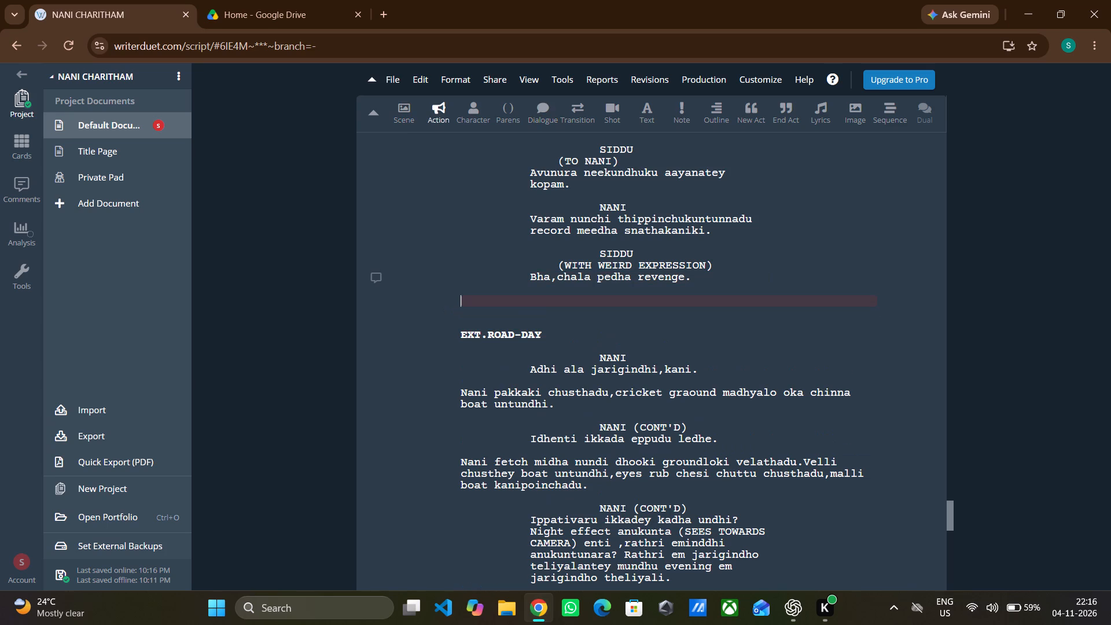
pyautogui.write('chemistry su')
pyautogui.press('BackSpace')
pyautogui.write('ie')
pyautogui.press('space')
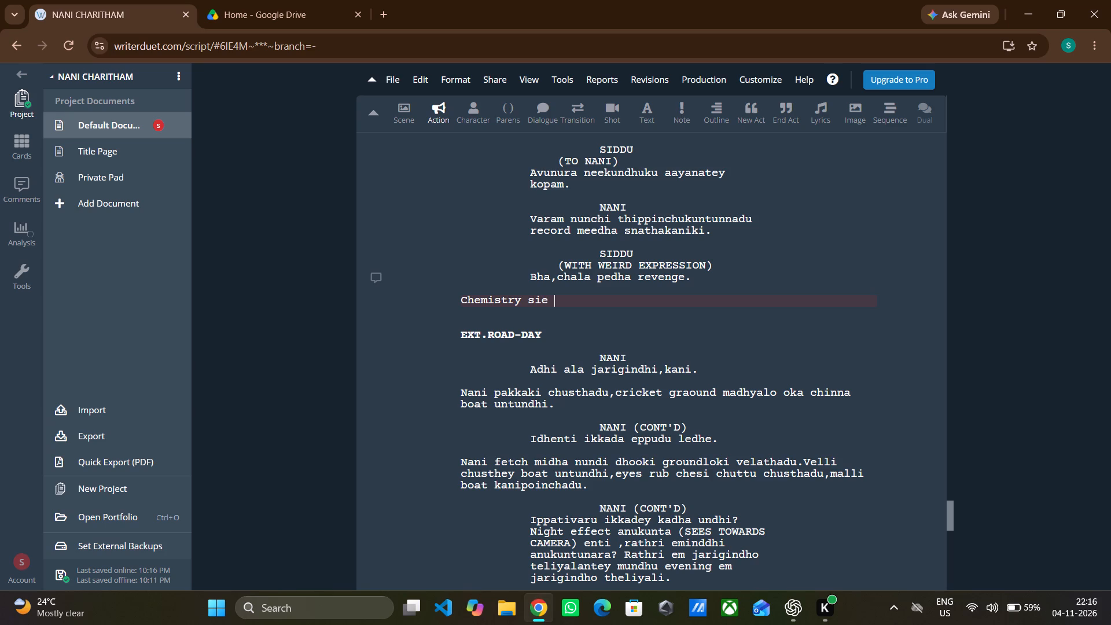
pyautogui.write('phone lift')
pyautogui.press('space')
pyautogui.write('cg')
pyautogui.press('BackSpace')
pyautogui.write('hest')
pyautogui.write('ha')
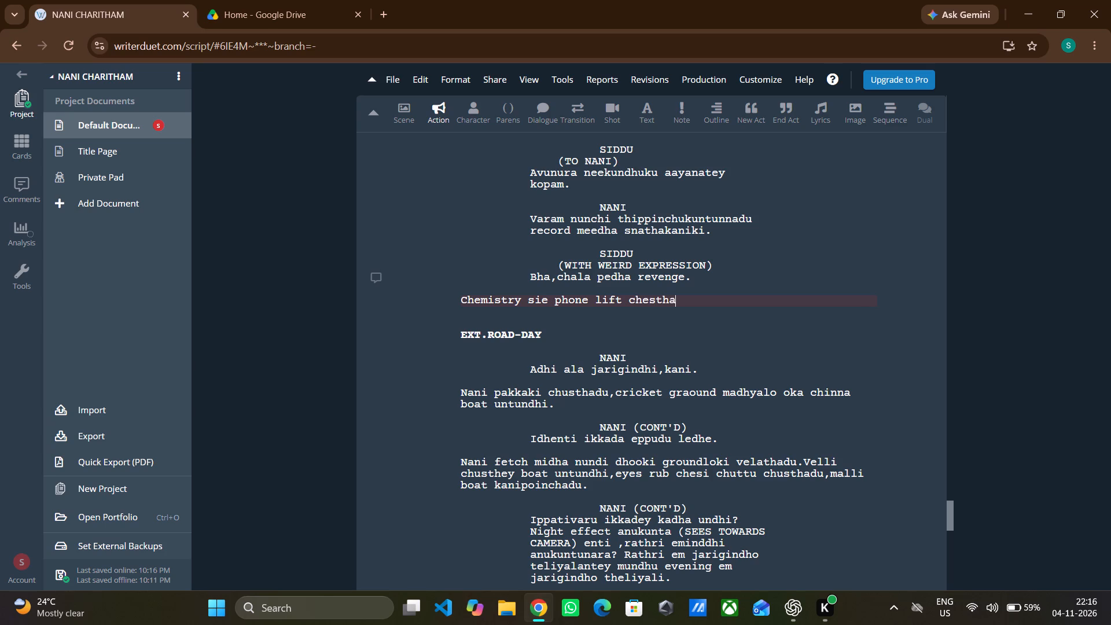
pyautogui.write('du.')
# Add a SIDDU character cue below the "phone lift chesthadu" action line with the dialogue "Ushhh.".
pyautogui.press('Return')
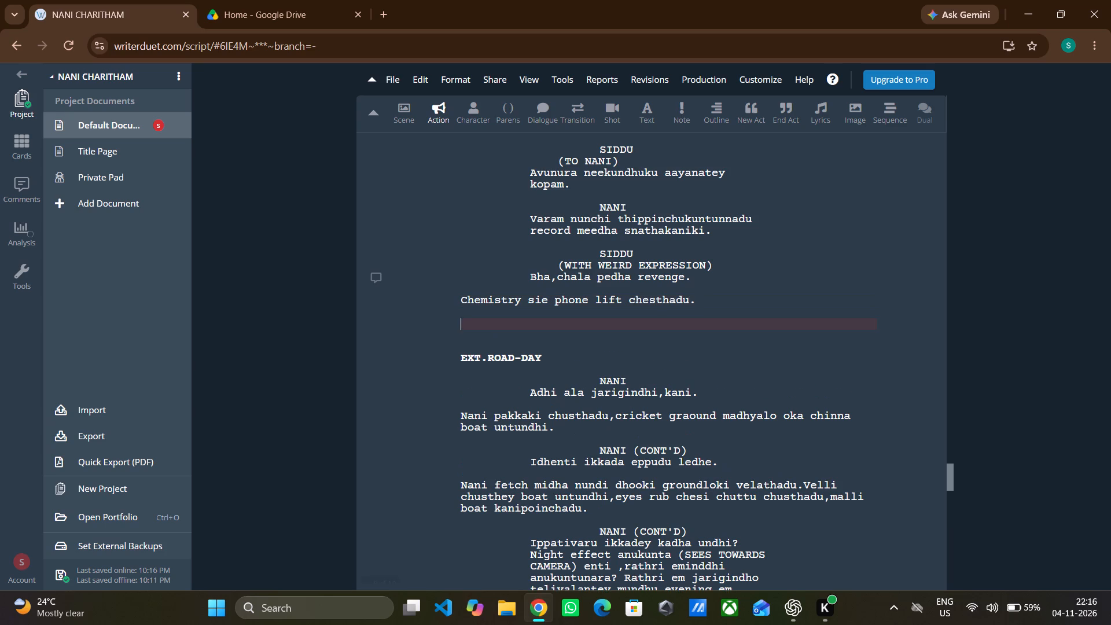
pyautogui.hotkey('ctrl', '3')
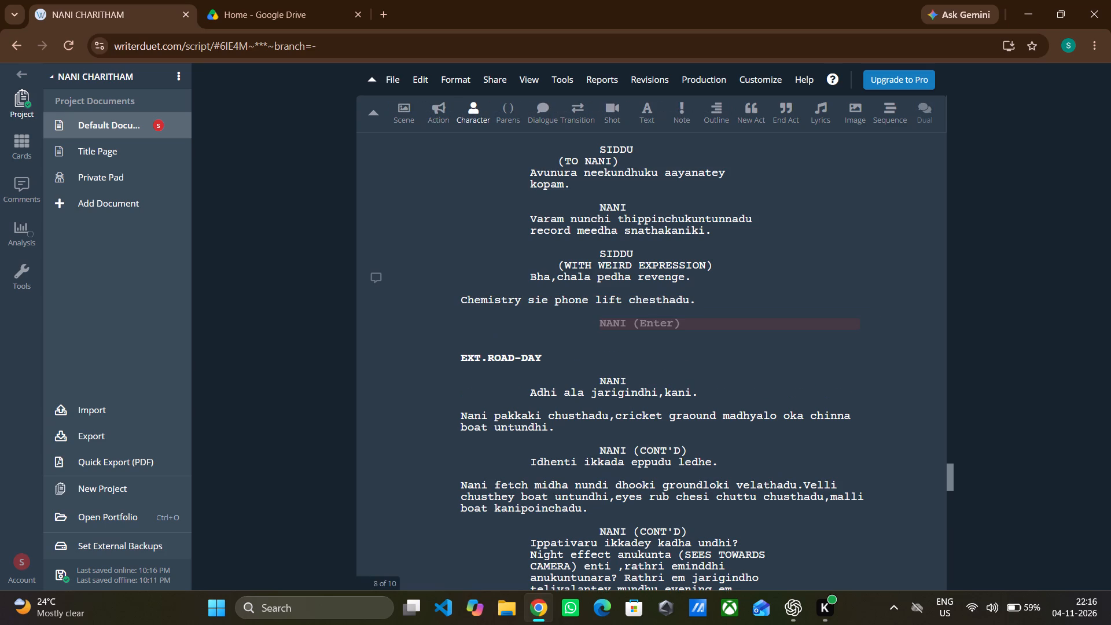
pyautogui.write("s'")
pyautogui.press('BackSpace')
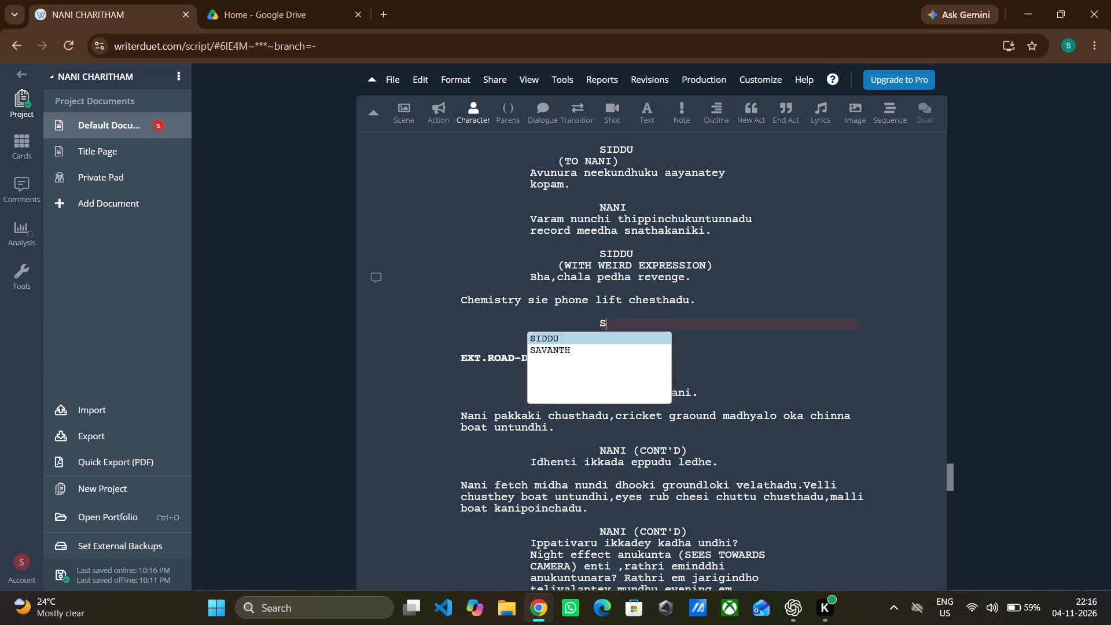
pyautogui.press('Return')
pyautogui.write('ushhh')
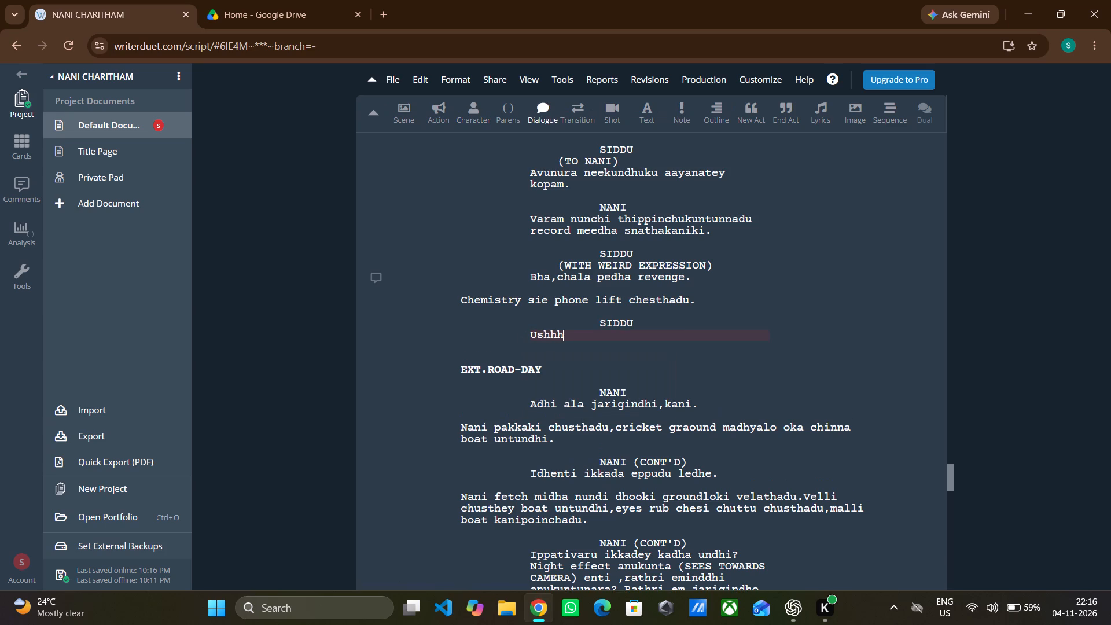
pyautogui.press('.')
# Insert the parenthetical "TO ALL" between SIDDU's name and his "Ushhh." dialogue.
pyautogui.press('Up')
pyautogui.press('Right')
pyautogui.press('Right')
pyautogui.press('Right')
pyautogui.press('Right')
pyautogui.press('Right')
pyautogui.press('Right')
pyautogui.press('Right')
pyautogui.press('Left')
pyautogui.press('Return')
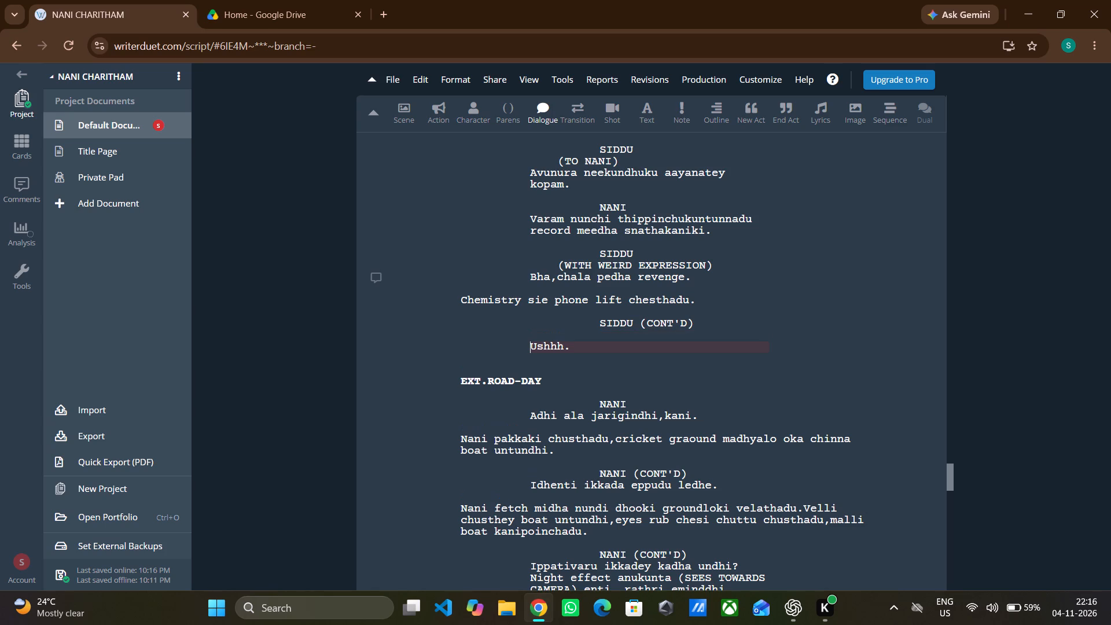
pyautogui.press('Up')
pyautogui.hotkey('ctrl', '4')
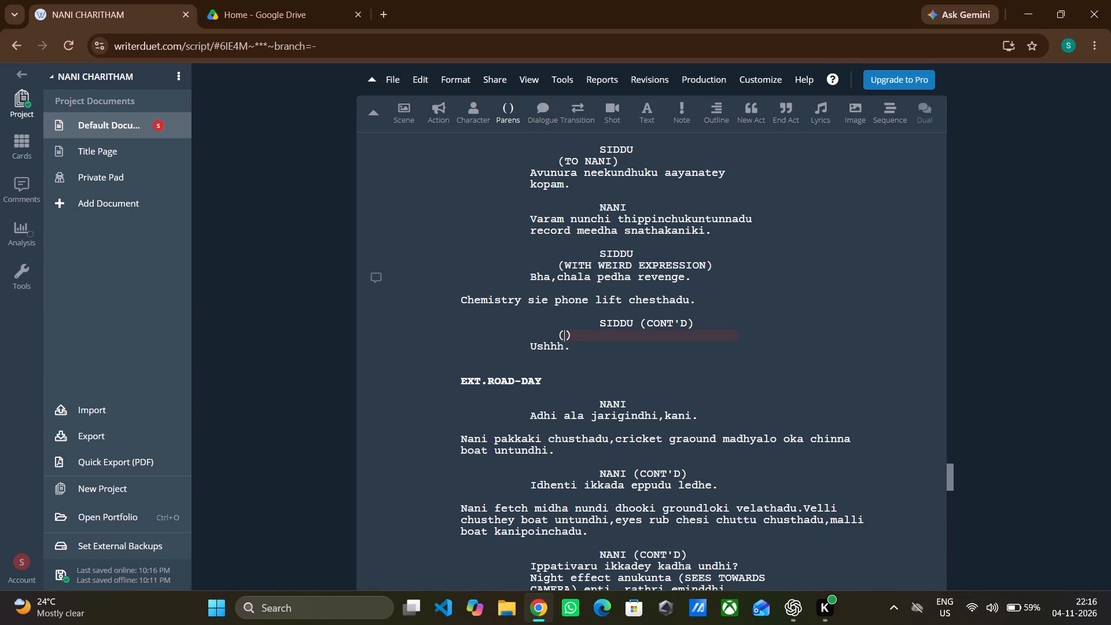
pyautogui.write('RO ALL')
pyautogui.press('Left')
pyautogui.press('Left')
pyautogui.press('Left')
pyautogui.press('Left')
pyautogui.press('BackSpace')
pyautogui.press('t')
pyautogui.press('Down')
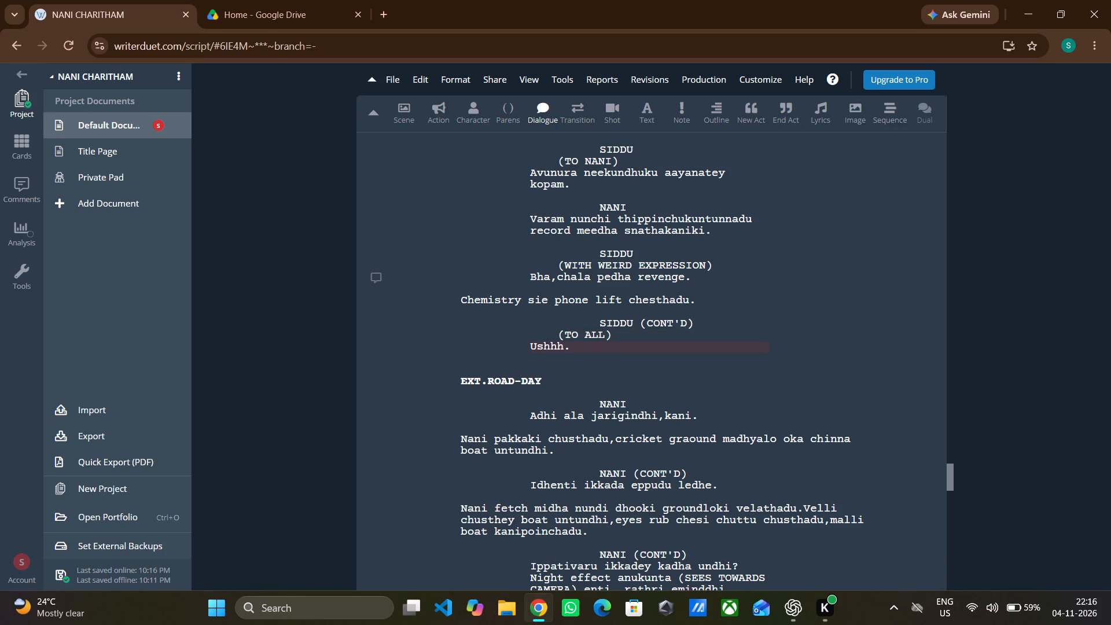
pyautogui.press('space')
pyautogui.press('BackSpace')
# Move "(TO ALL)" from above SIDDU's dialogue to directly after "Ushhh" on the same line, replacing the period.
pyautogui.press('Up')
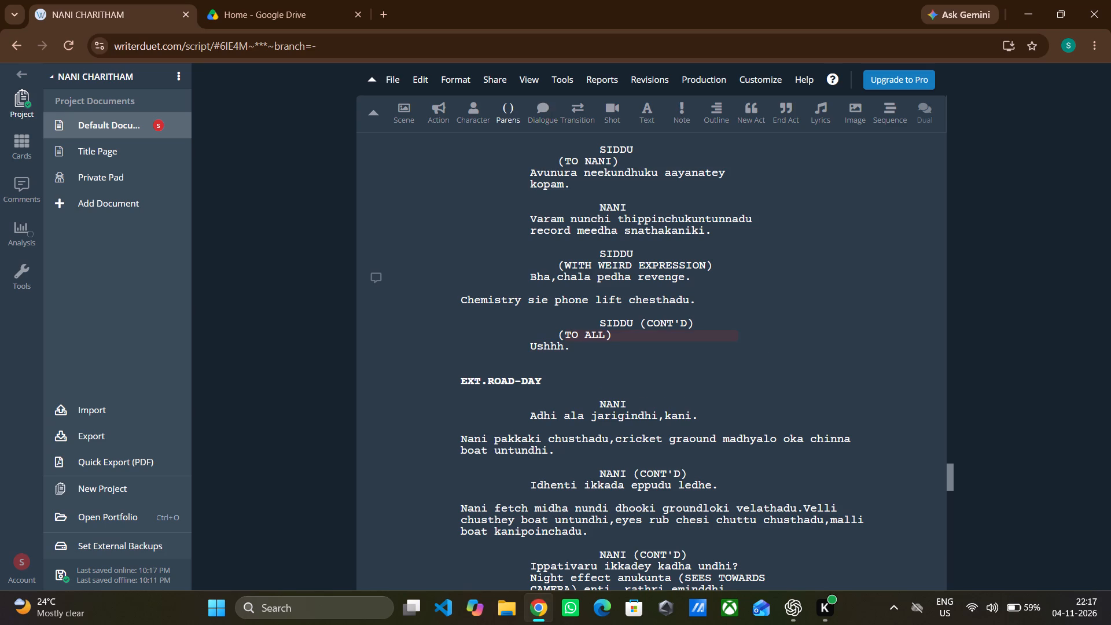
pyautogui.doubleClick(557, 333)
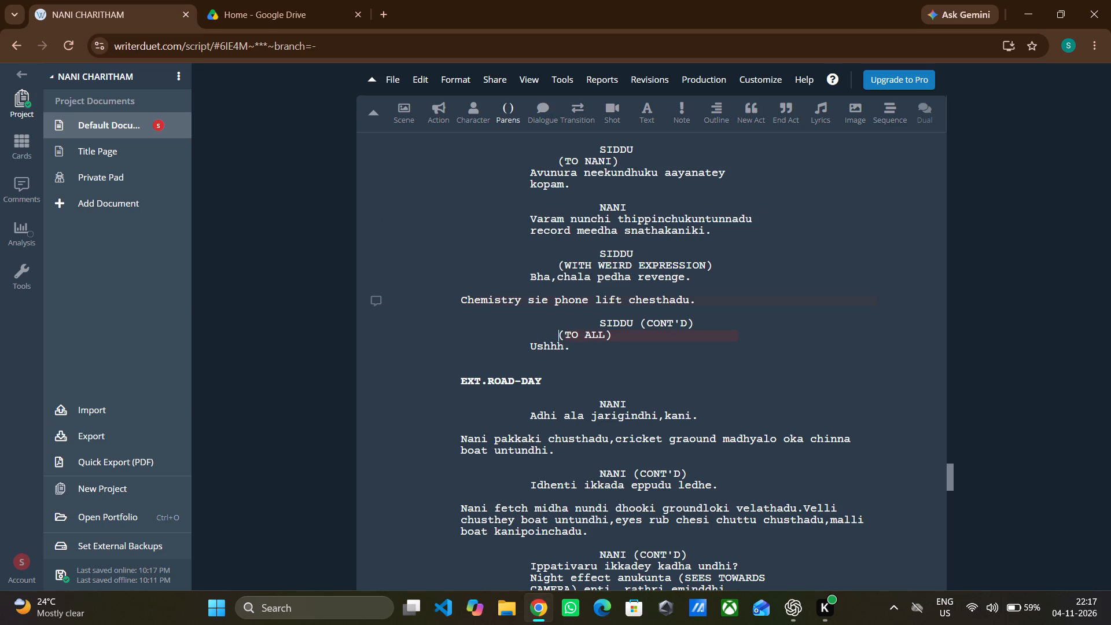
pyautogui.moveTo(582, 333); pyautogui.dragTo(556, 333)
pyautogui.doubleClick(556, 333)
pyautogui.moveTo(556, 333); pyautogui.dragTo(591, 336)
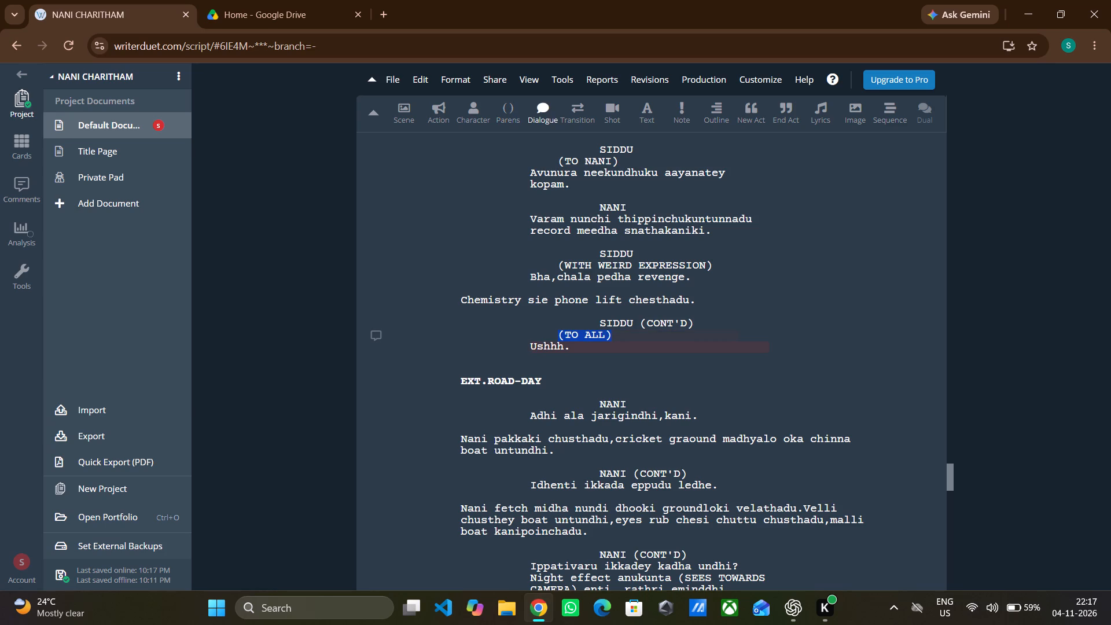
pyautogui.hotkey('ctrl', 'c')
pyautogui.press('BackSpace')
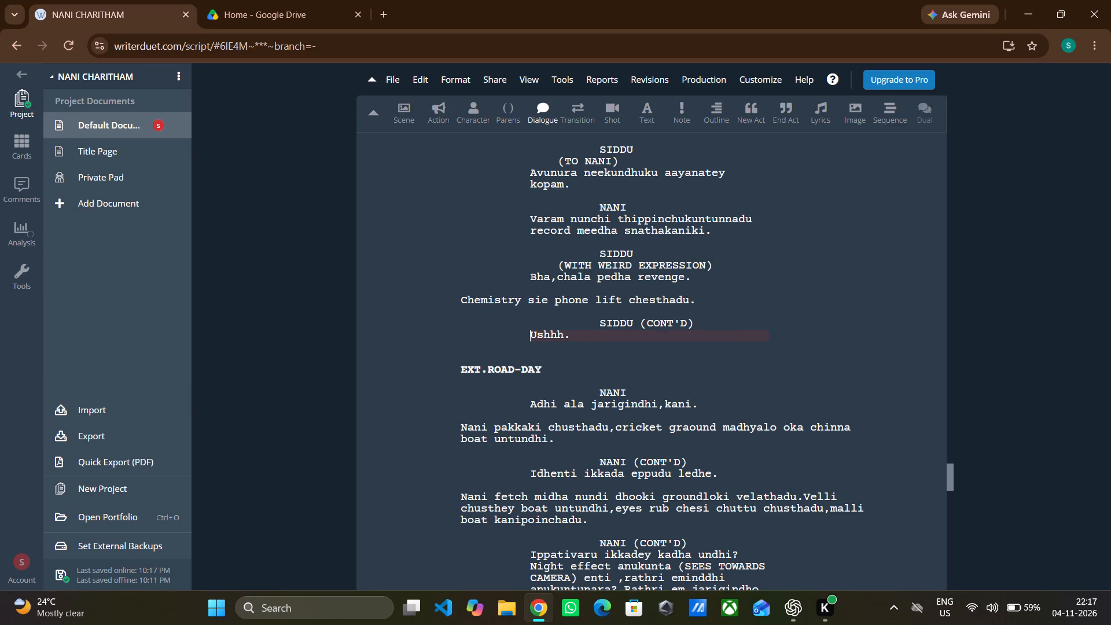
pyautogui.click(604, 343)
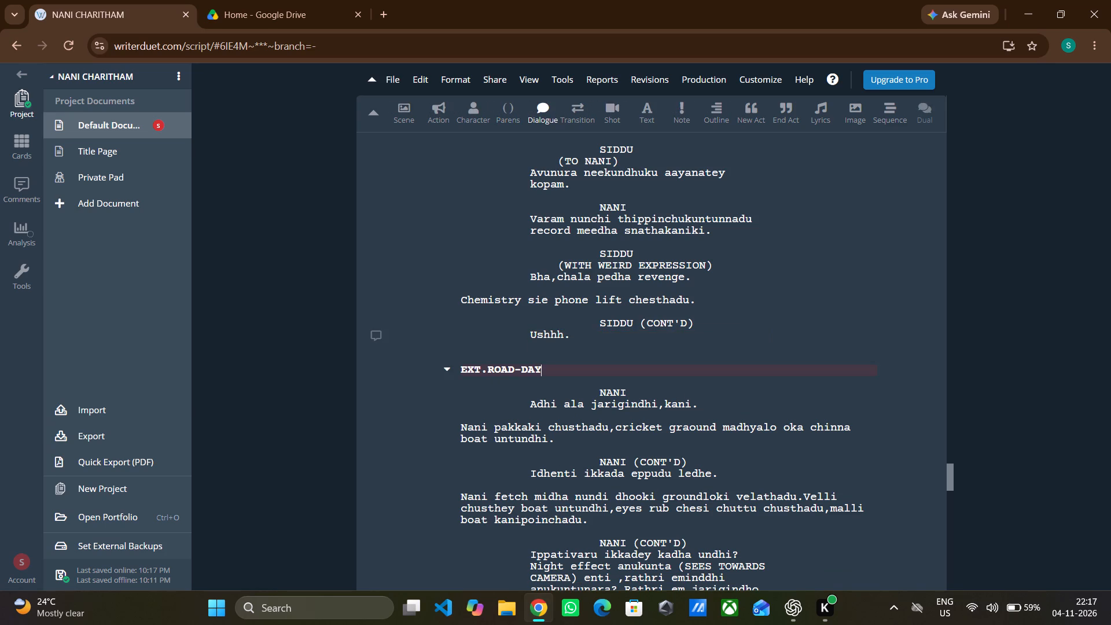
pyautogui.click(589, 338)
pyautogui.press('BackSpace')
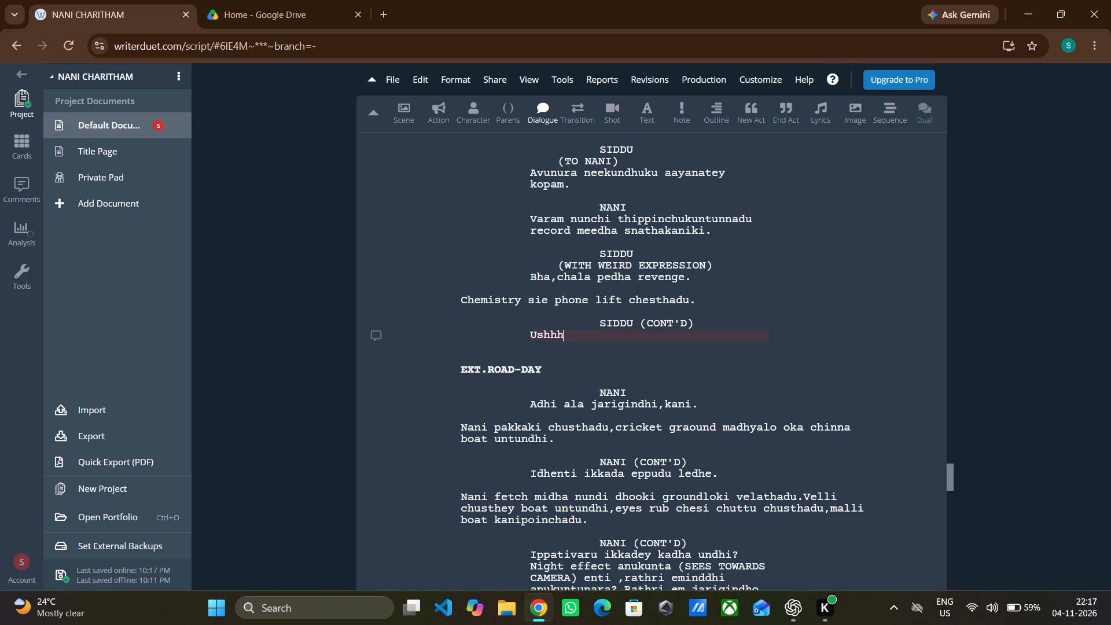
pyautogui.hotkey('ctrl', 'v')
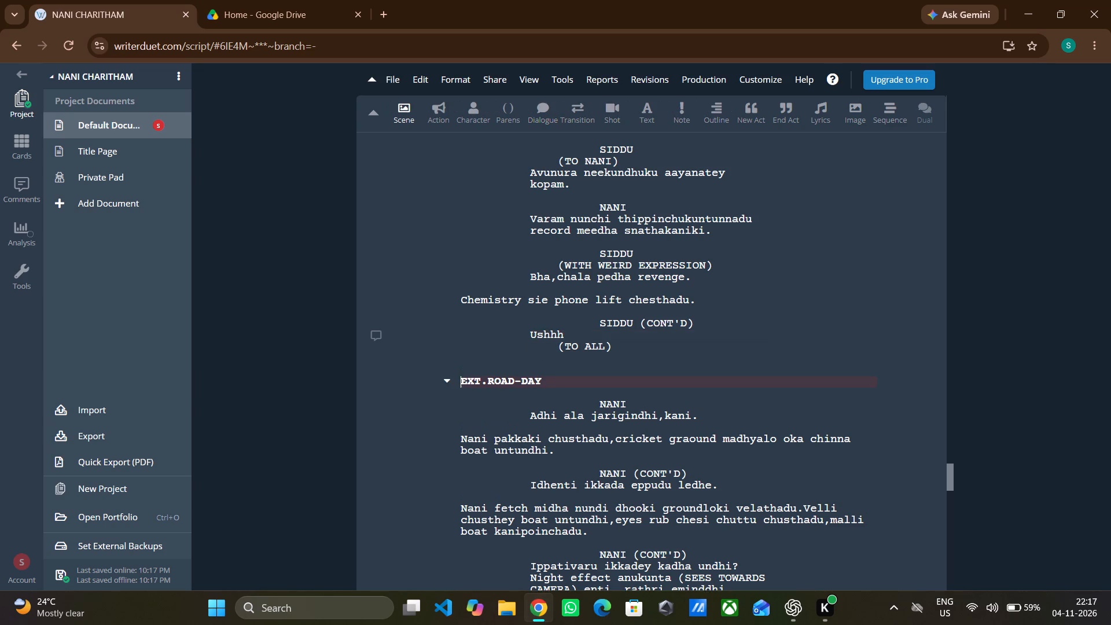
pyautogui.click(551, 345)
pyautogui.press('BackSpace')
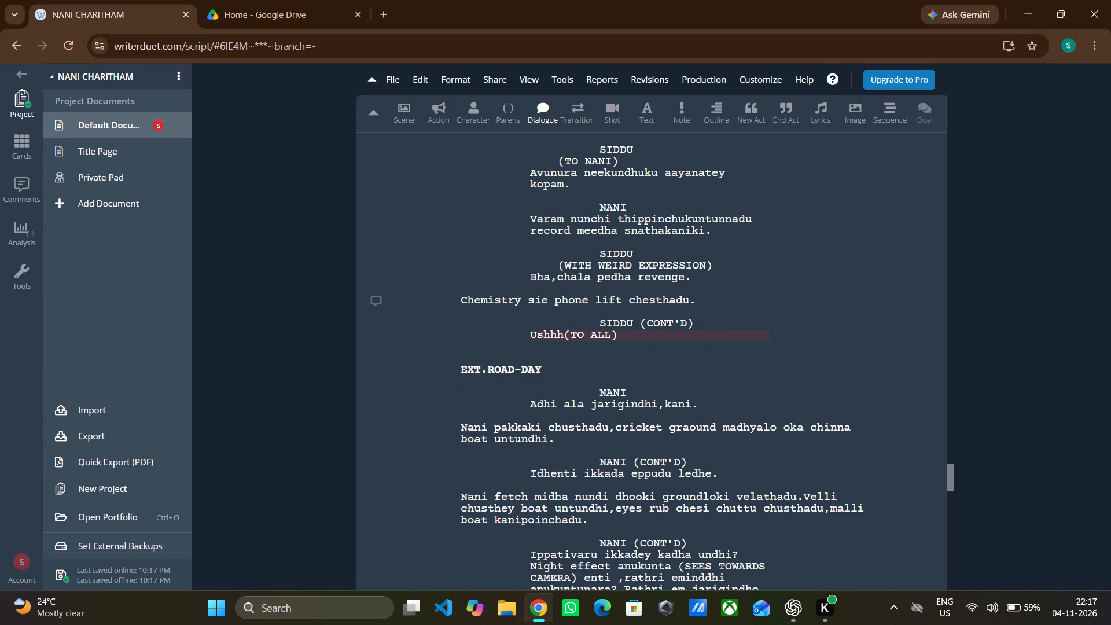
pyautogui.click(550, 347)
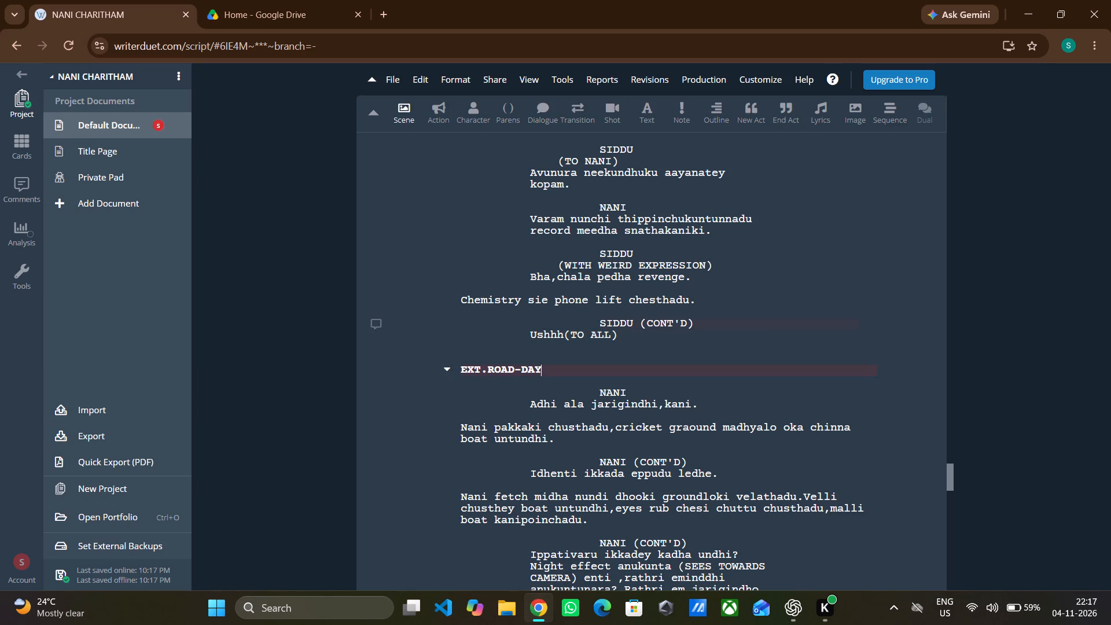
pyautogui.click(640, 326)
pyautogui.click(639, 332)
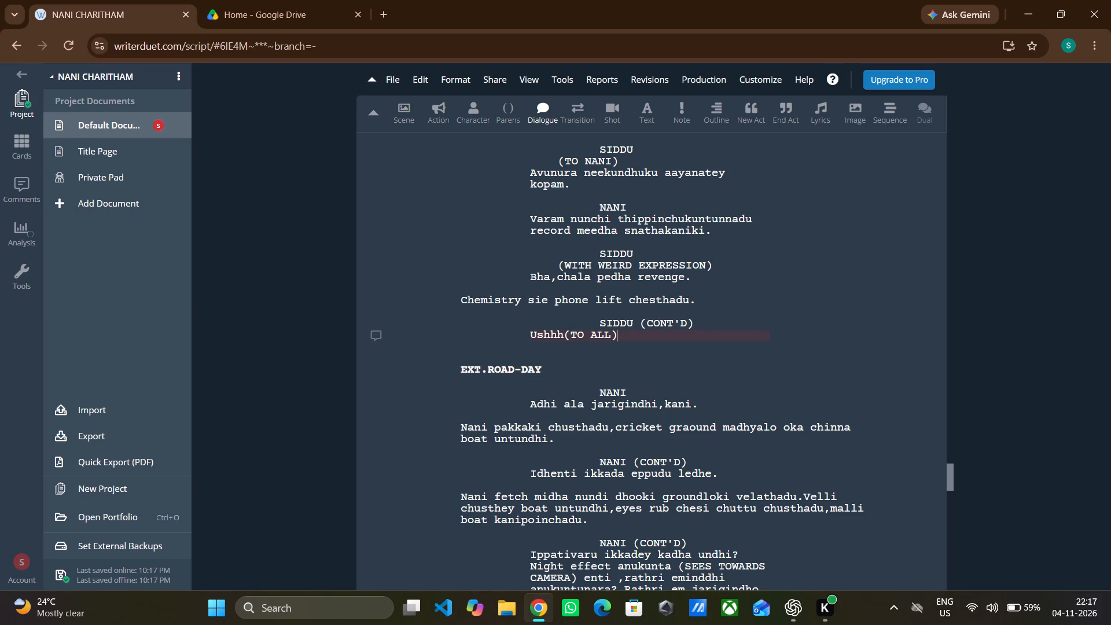
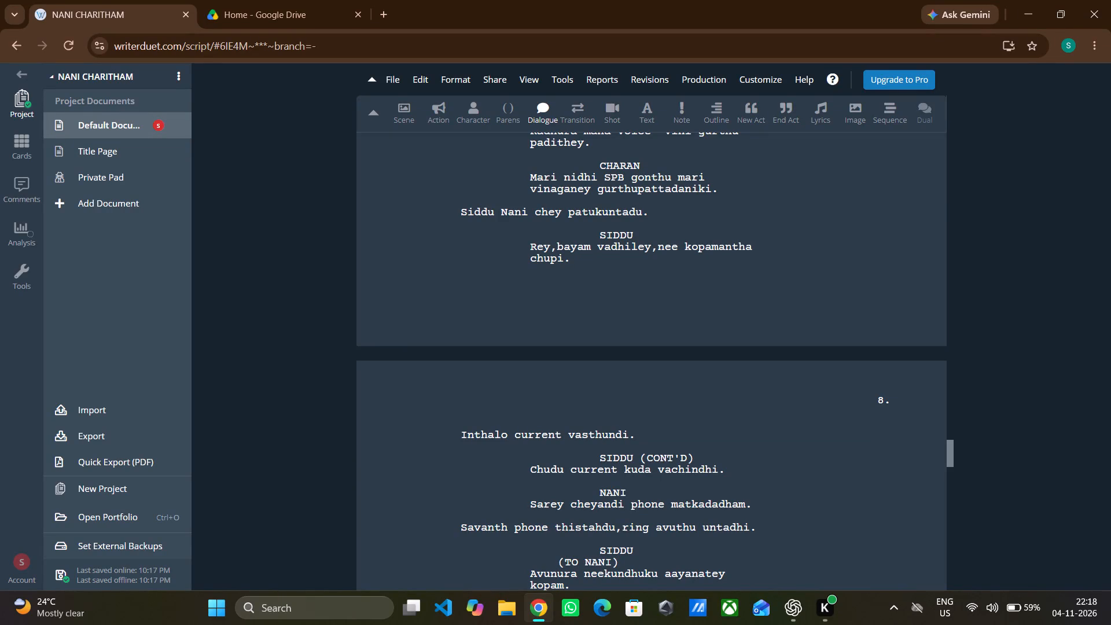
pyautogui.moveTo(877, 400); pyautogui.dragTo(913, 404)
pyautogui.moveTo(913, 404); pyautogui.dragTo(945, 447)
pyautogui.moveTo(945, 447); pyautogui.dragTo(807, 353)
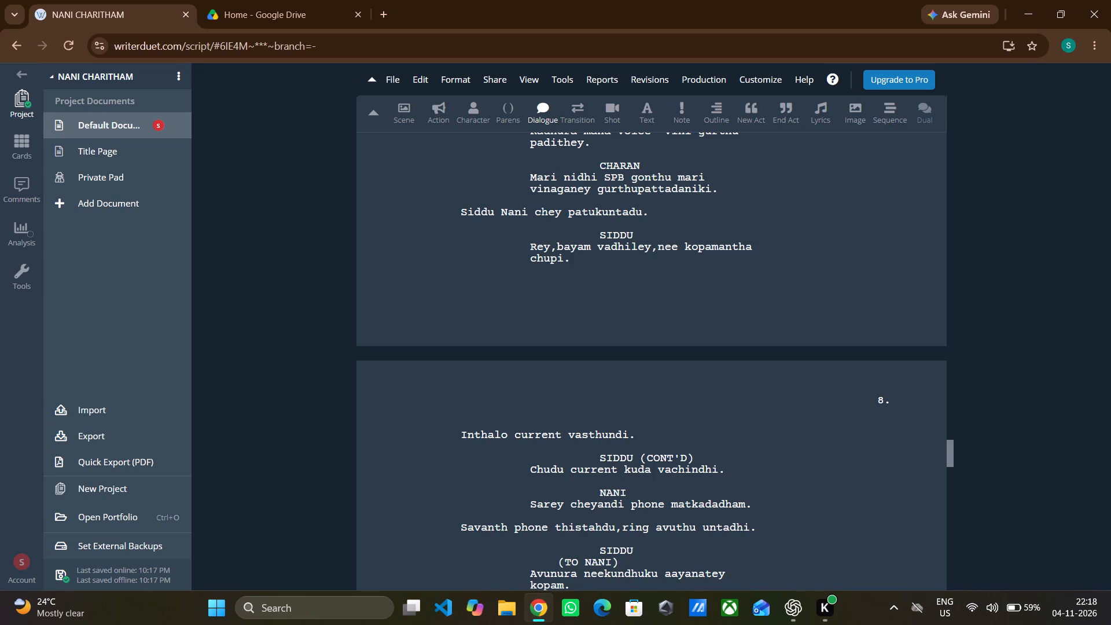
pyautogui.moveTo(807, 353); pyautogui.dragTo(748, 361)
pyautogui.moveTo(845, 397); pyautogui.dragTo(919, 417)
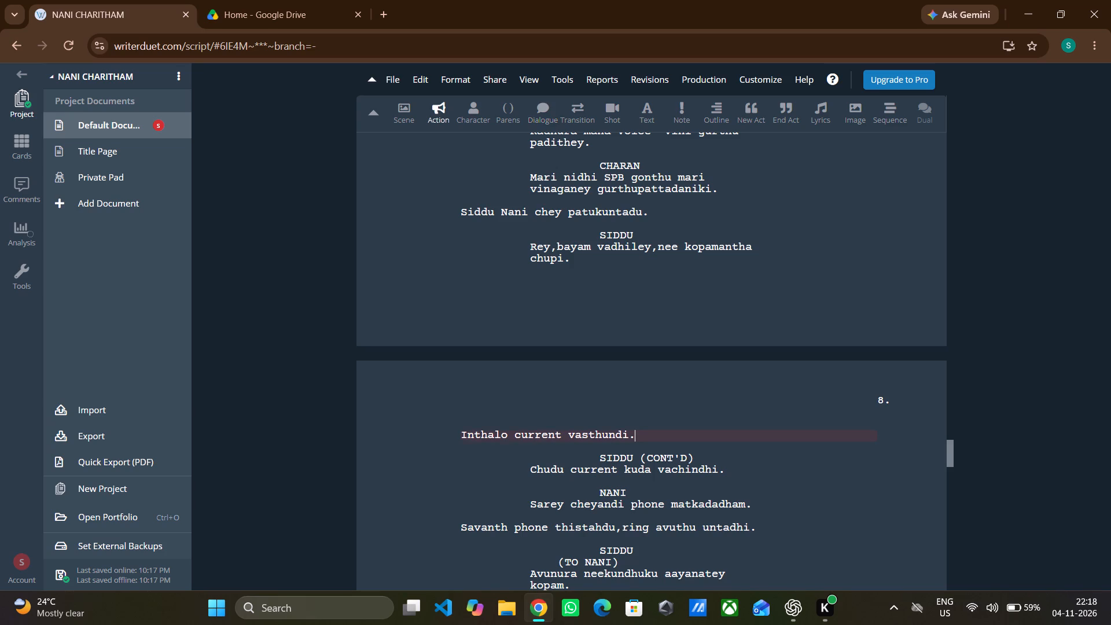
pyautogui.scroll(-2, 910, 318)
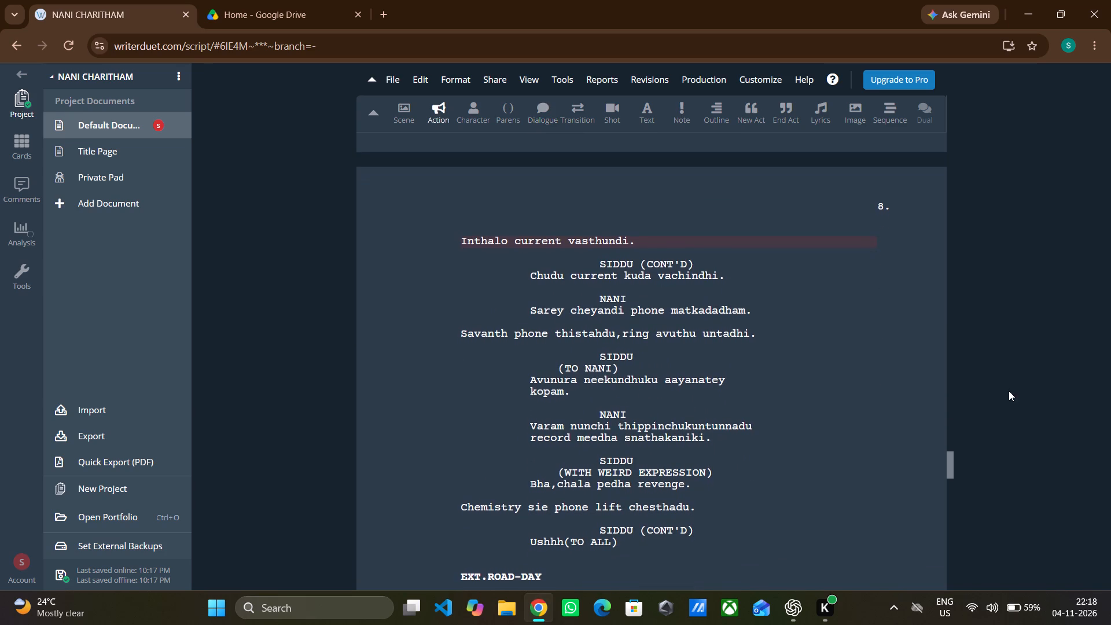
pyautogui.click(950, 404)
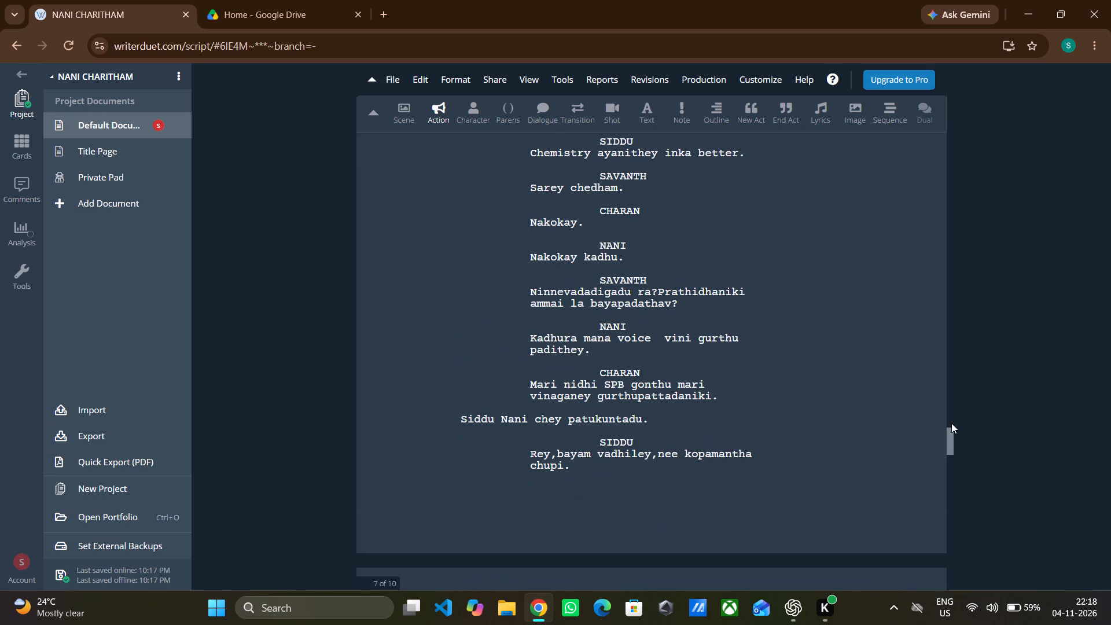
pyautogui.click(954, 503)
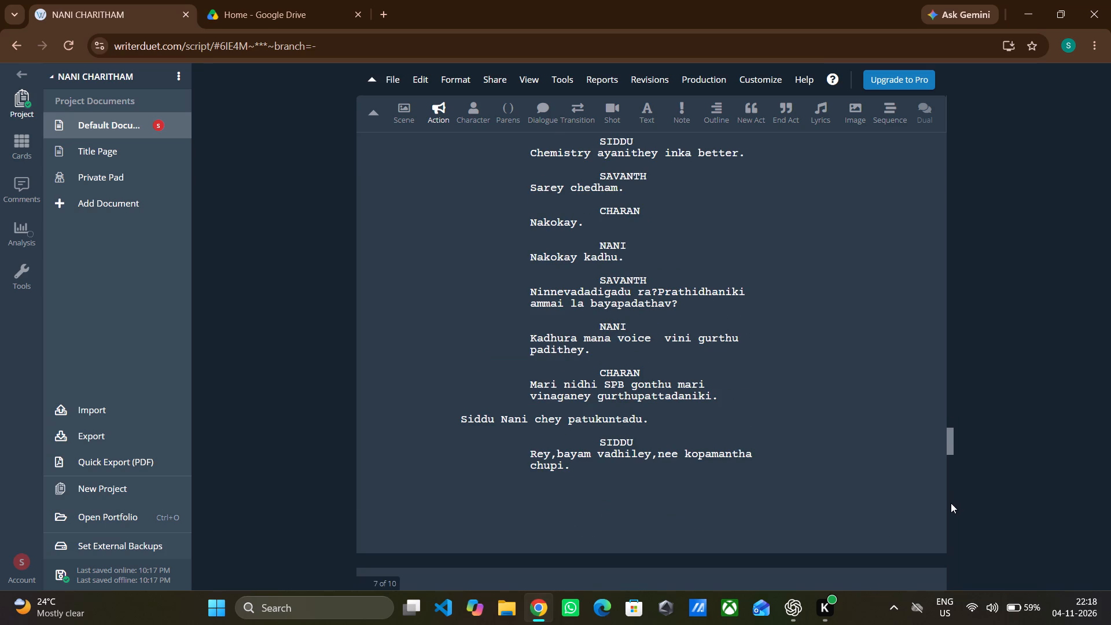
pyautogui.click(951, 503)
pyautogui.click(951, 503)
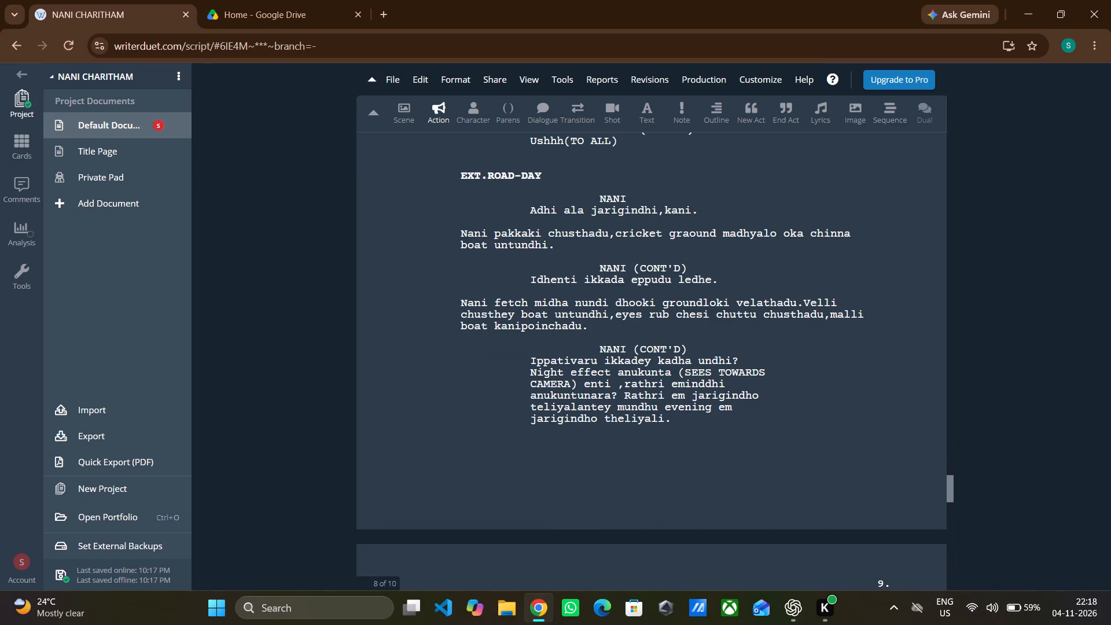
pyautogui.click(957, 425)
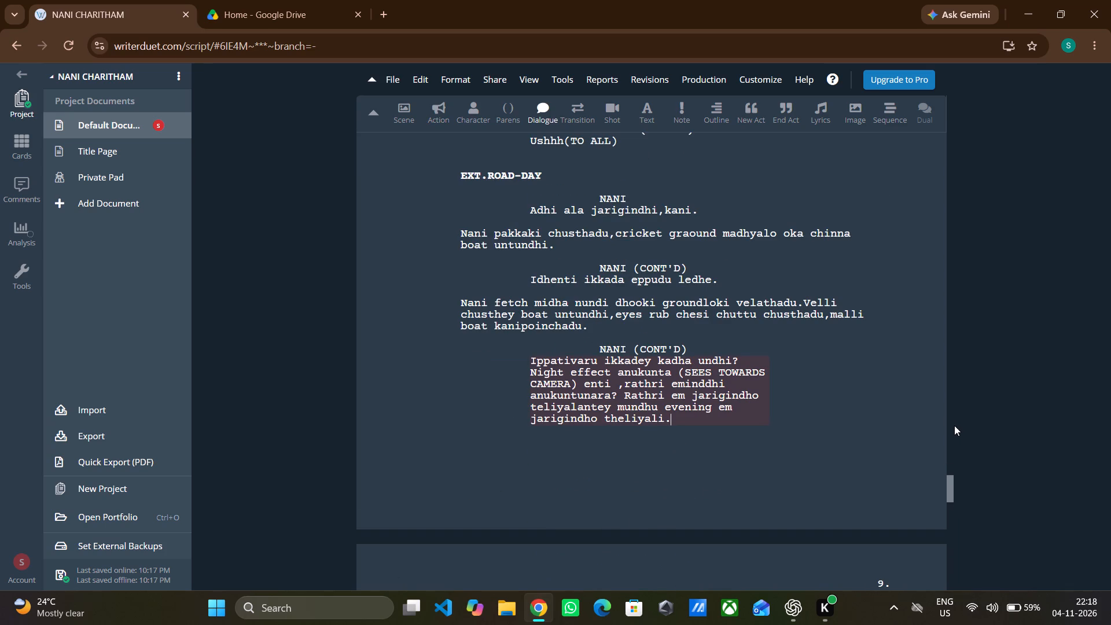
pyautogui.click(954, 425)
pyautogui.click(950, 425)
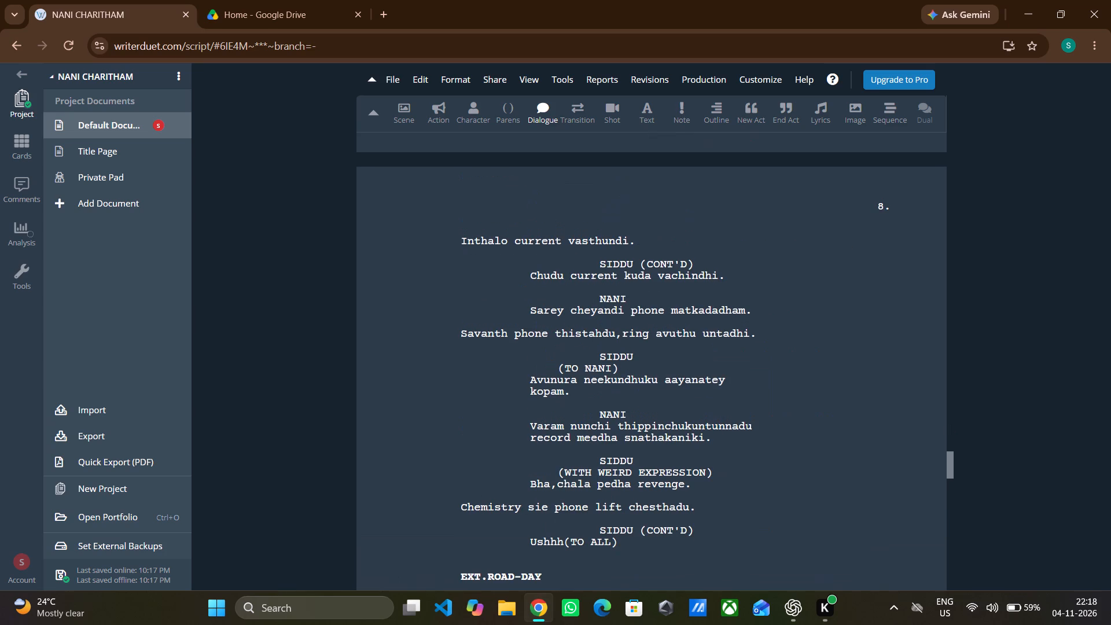
# Append "hello." after "Ushhh(TO ALL)" in SIDDU's dialogue just before EXT.ROAD-DAY.
pyautogui.scroll(-2, 790, 396)
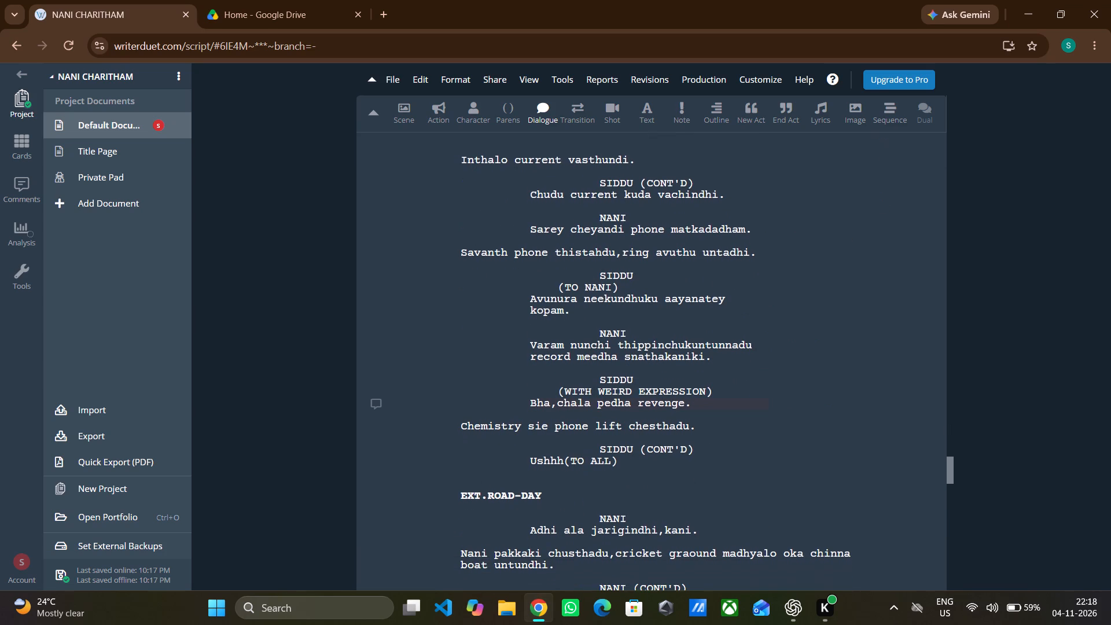
pyautogui.click(707, 420)
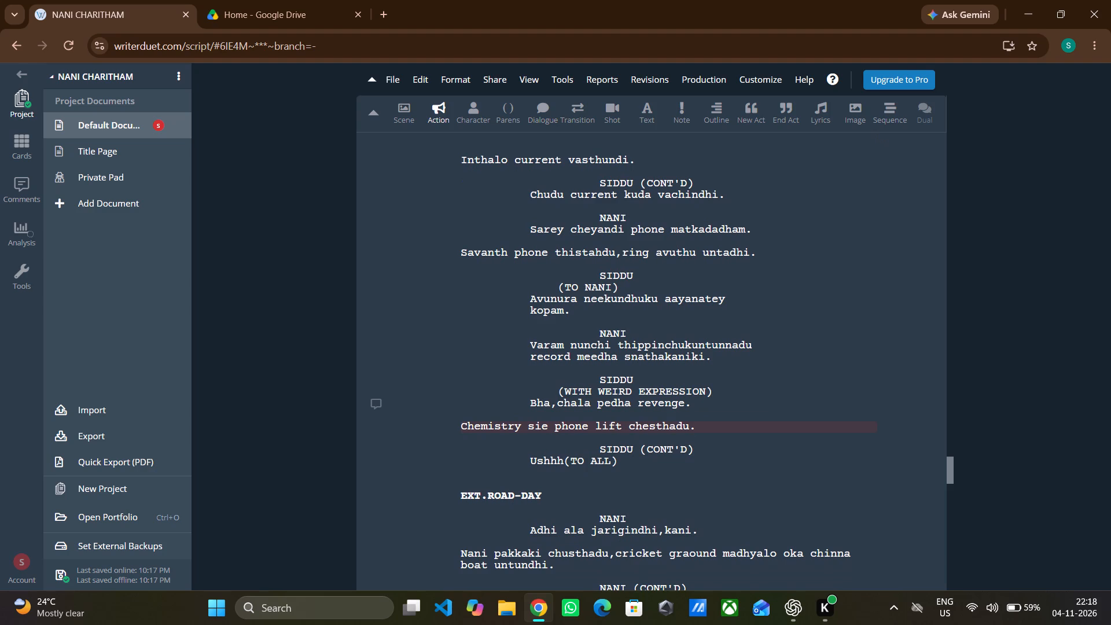
pyautogui.click(643, 462)
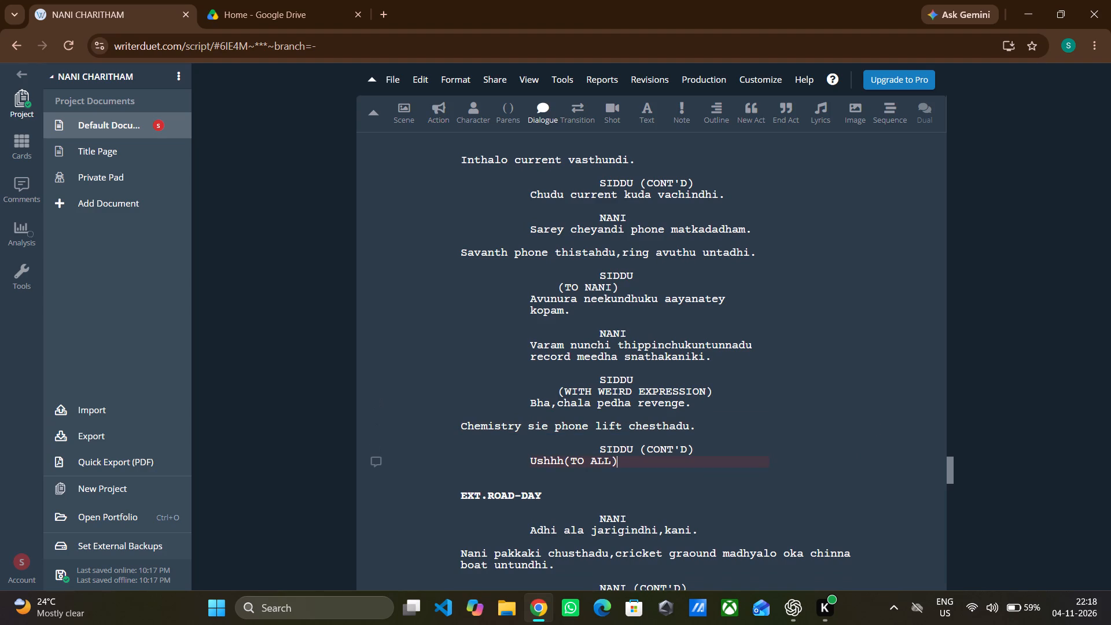
pyautogui.press('space')
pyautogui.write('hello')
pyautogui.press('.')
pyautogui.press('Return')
# Add a CHEMISTRY SIR character cue below SIDDU's "Ushhh(TO ALL) hello." with the dialogue "Hello evaru.".
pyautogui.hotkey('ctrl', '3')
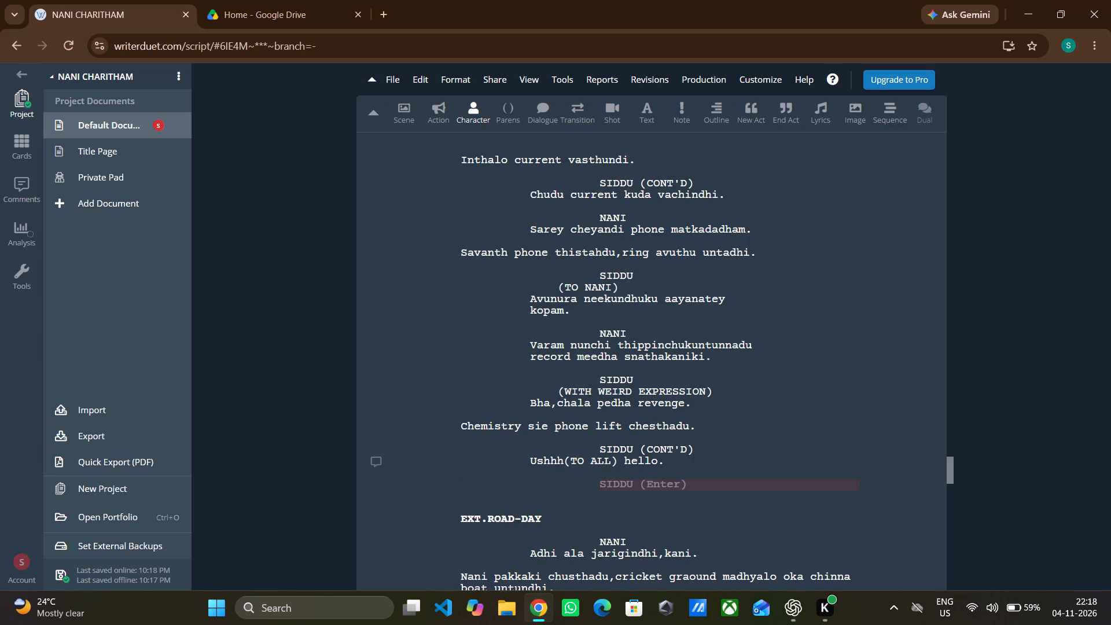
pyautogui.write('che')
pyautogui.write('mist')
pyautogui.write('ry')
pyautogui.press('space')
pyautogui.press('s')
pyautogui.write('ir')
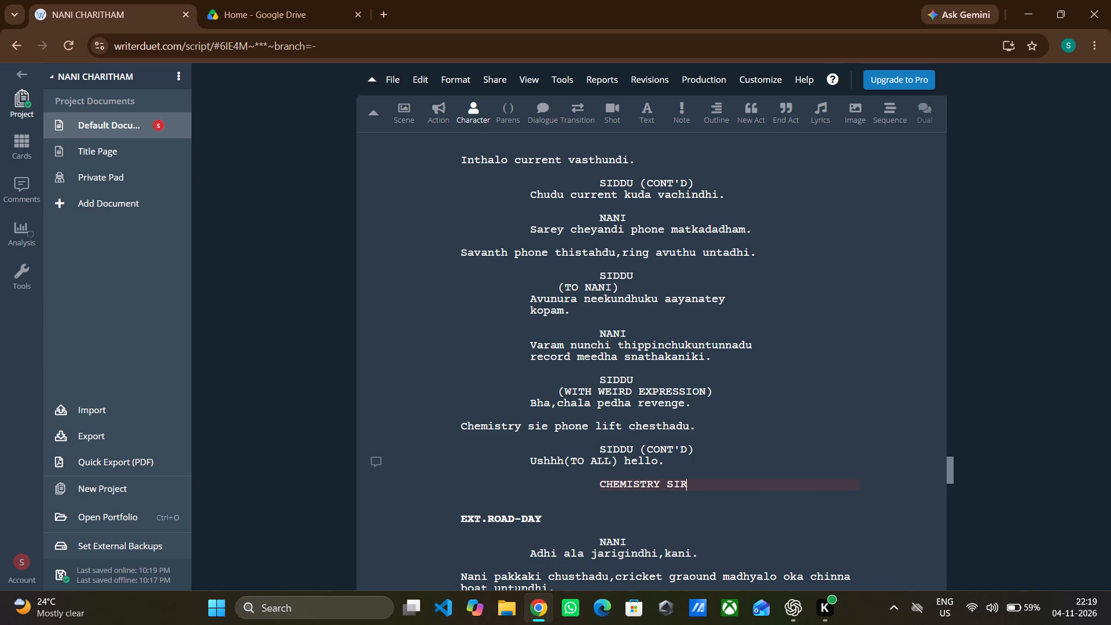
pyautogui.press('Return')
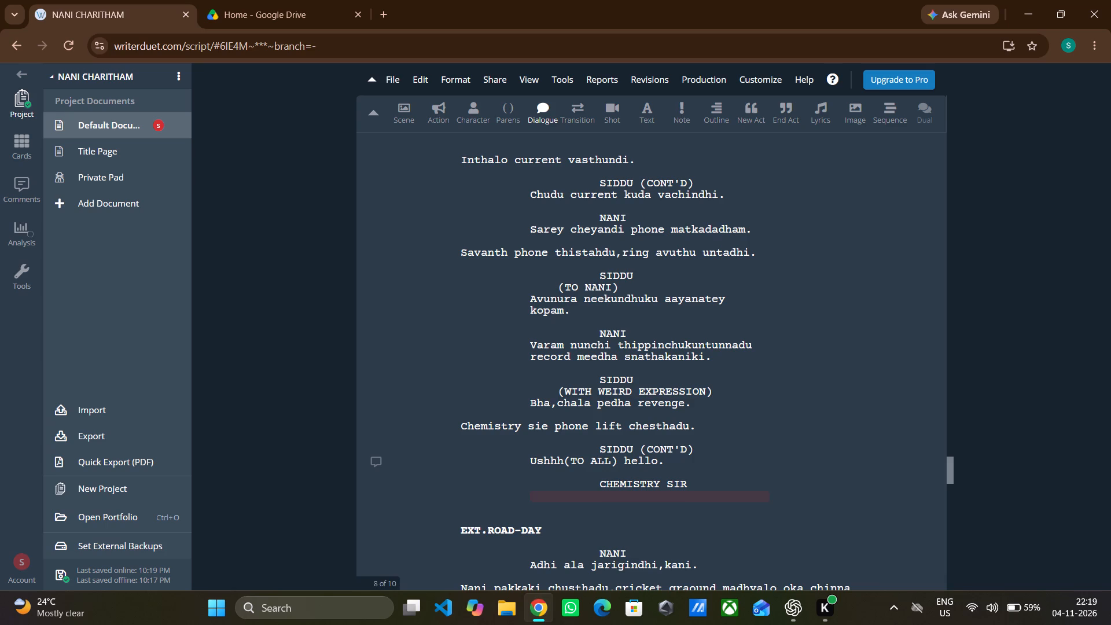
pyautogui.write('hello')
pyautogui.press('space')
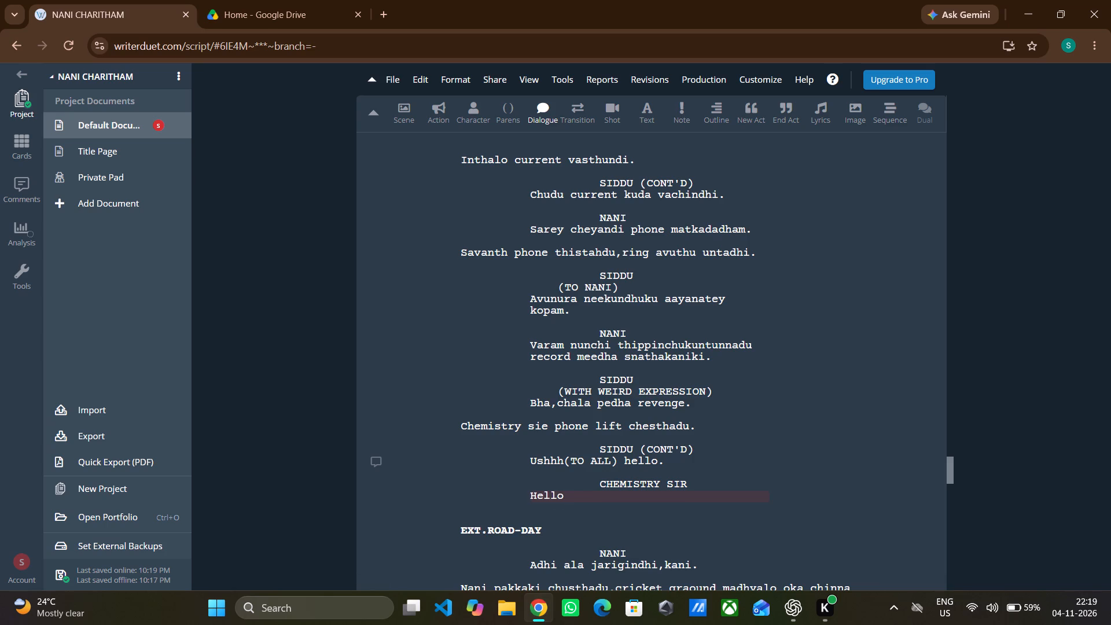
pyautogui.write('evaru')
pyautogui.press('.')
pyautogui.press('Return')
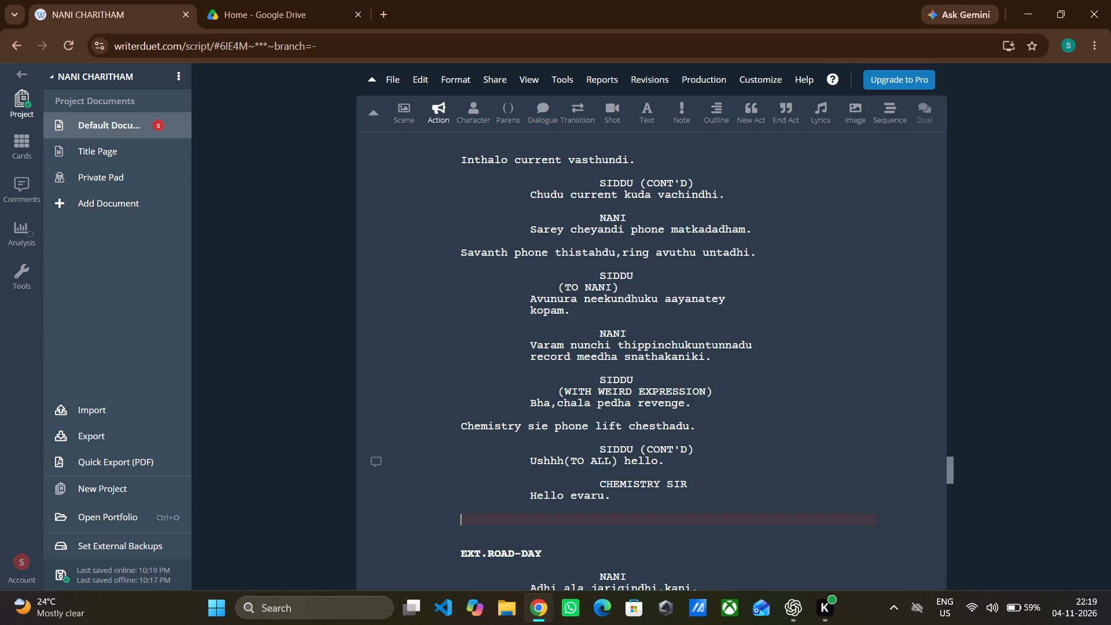
# Add a SAVANTH character cue below CHEMISTRY SIR's "Hello evaru." dialogue.
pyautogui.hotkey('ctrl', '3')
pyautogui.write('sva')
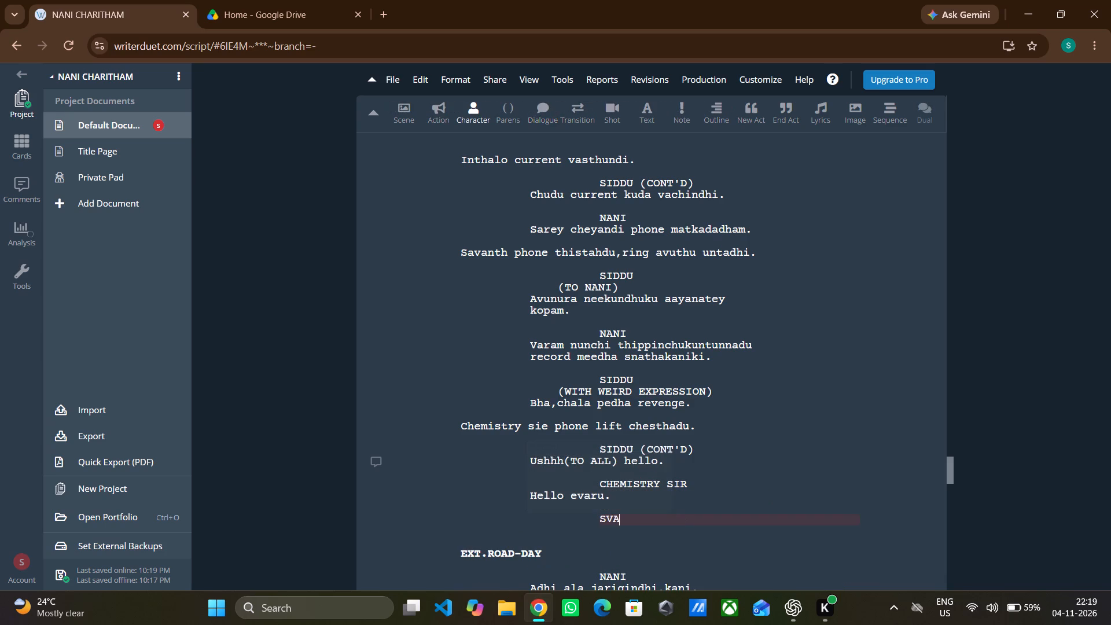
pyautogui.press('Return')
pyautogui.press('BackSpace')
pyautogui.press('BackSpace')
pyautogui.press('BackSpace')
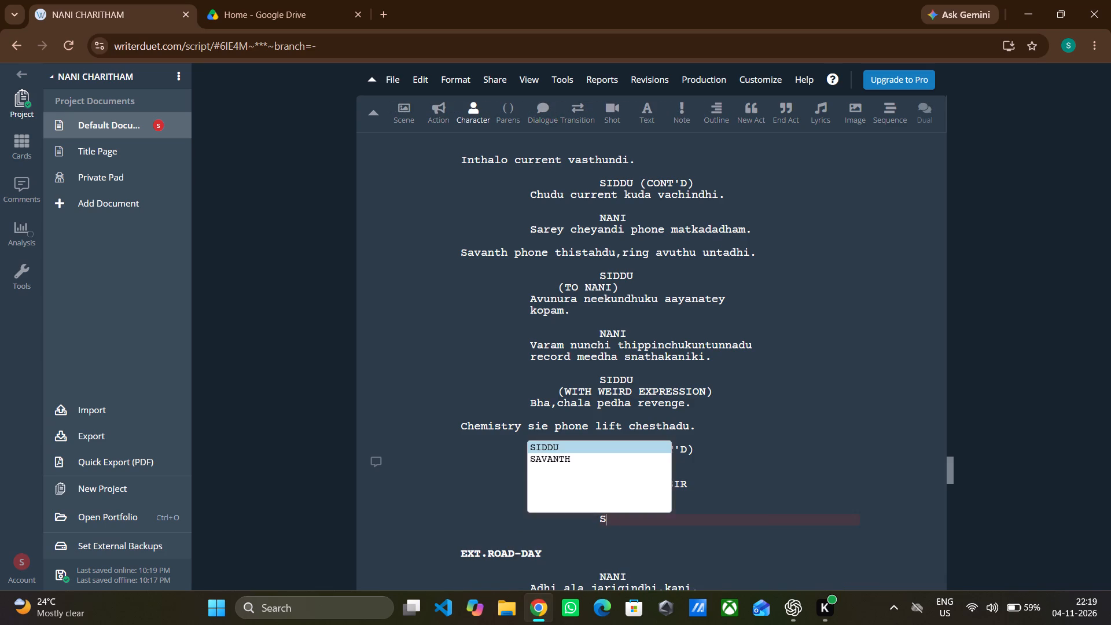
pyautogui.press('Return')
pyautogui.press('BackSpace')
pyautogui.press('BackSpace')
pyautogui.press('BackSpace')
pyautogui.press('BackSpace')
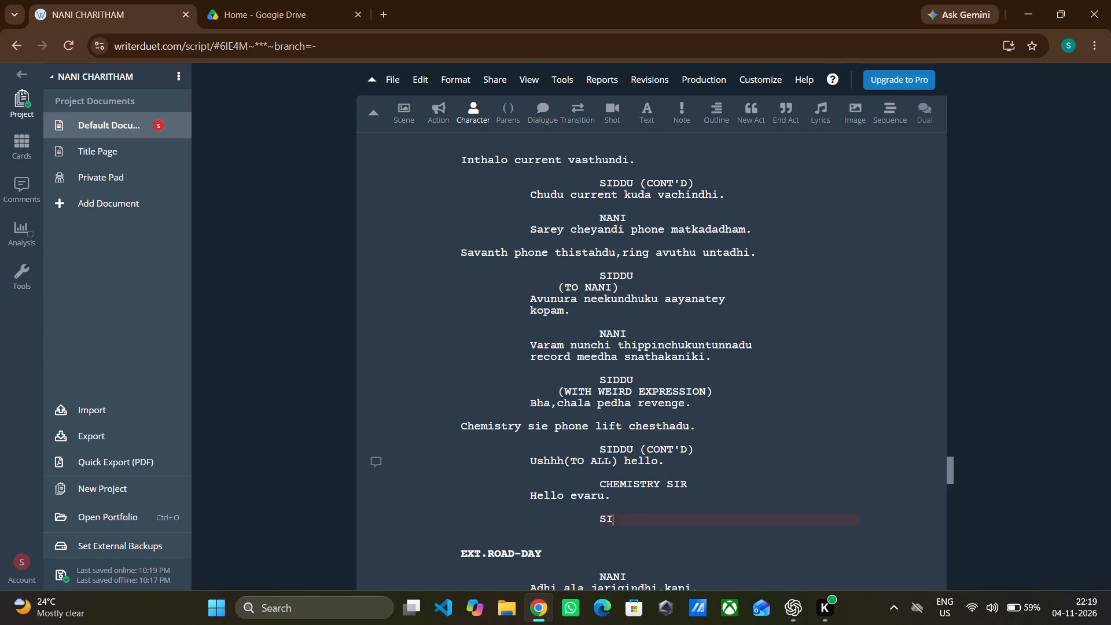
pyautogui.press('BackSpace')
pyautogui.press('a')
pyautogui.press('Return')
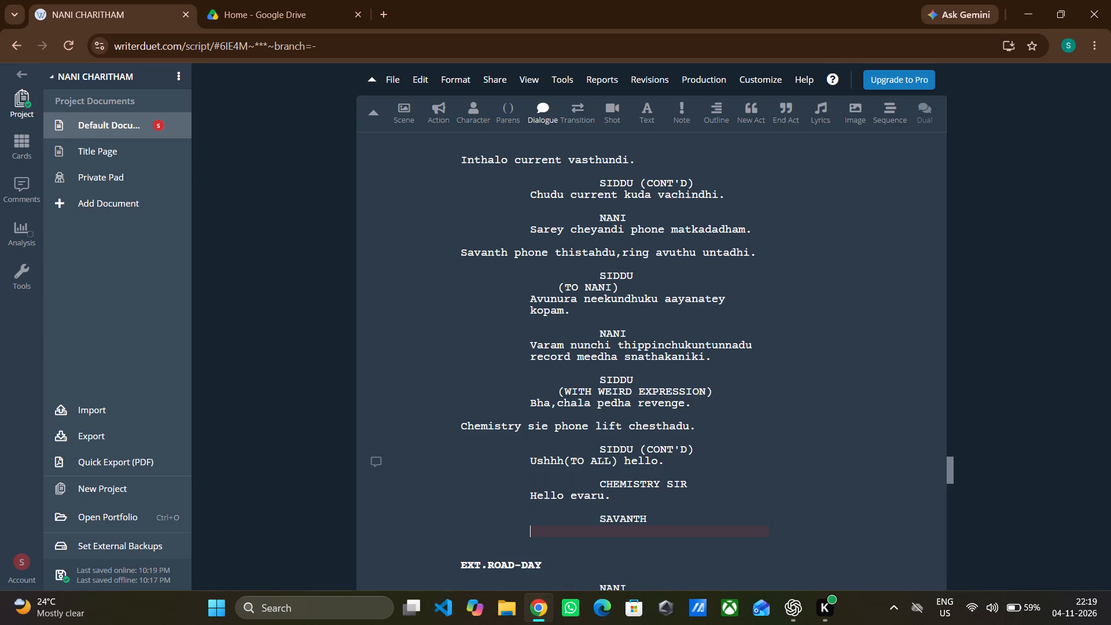
# Write SAVANTH's dialogue "Murali krishna ena ani mtladedhi." under the new cue.
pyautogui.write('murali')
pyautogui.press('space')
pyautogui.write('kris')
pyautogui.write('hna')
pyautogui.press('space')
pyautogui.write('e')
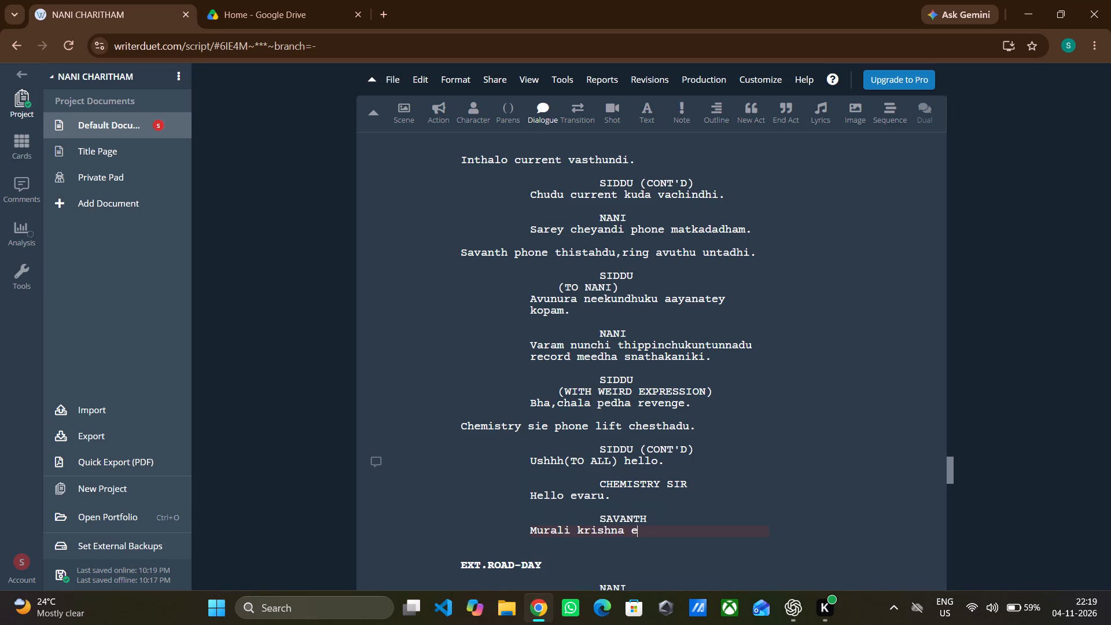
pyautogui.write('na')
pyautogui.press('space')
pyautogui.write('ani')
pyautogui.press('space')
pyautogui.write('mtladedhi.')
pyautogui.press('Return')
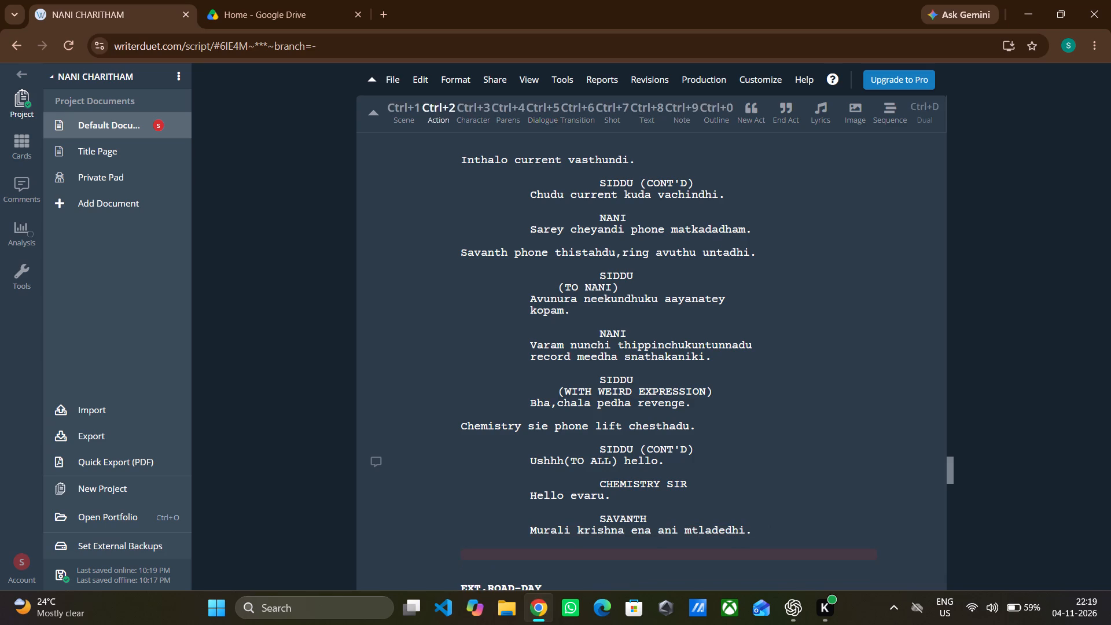
# Add a CHEMISTRY SIR character cue below SAVANTH's dialogue with the reply "Neni cheppandi.".
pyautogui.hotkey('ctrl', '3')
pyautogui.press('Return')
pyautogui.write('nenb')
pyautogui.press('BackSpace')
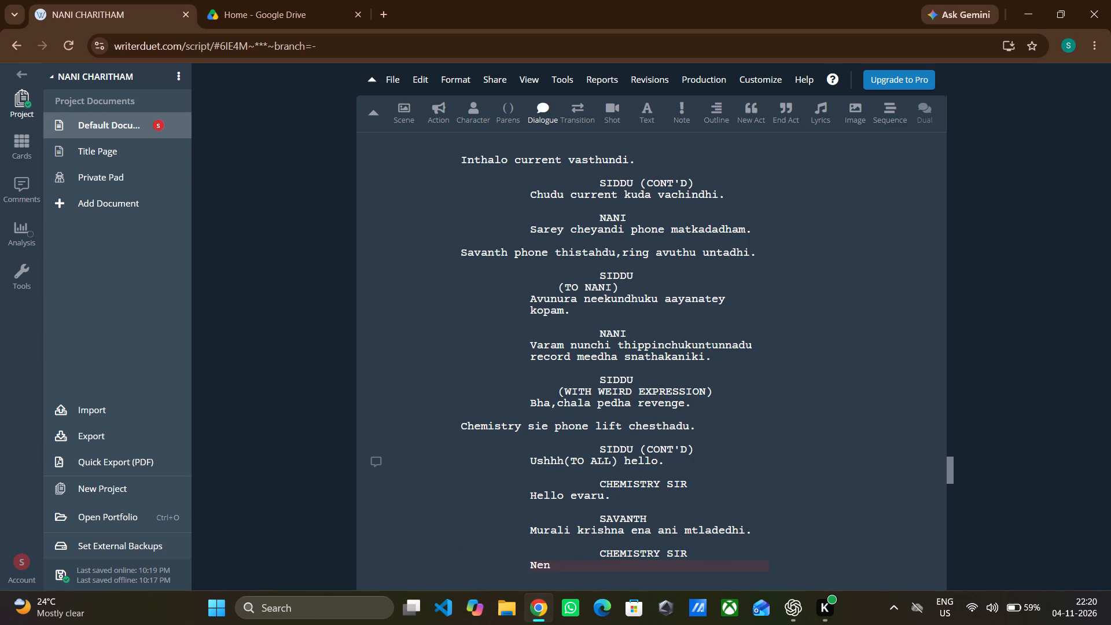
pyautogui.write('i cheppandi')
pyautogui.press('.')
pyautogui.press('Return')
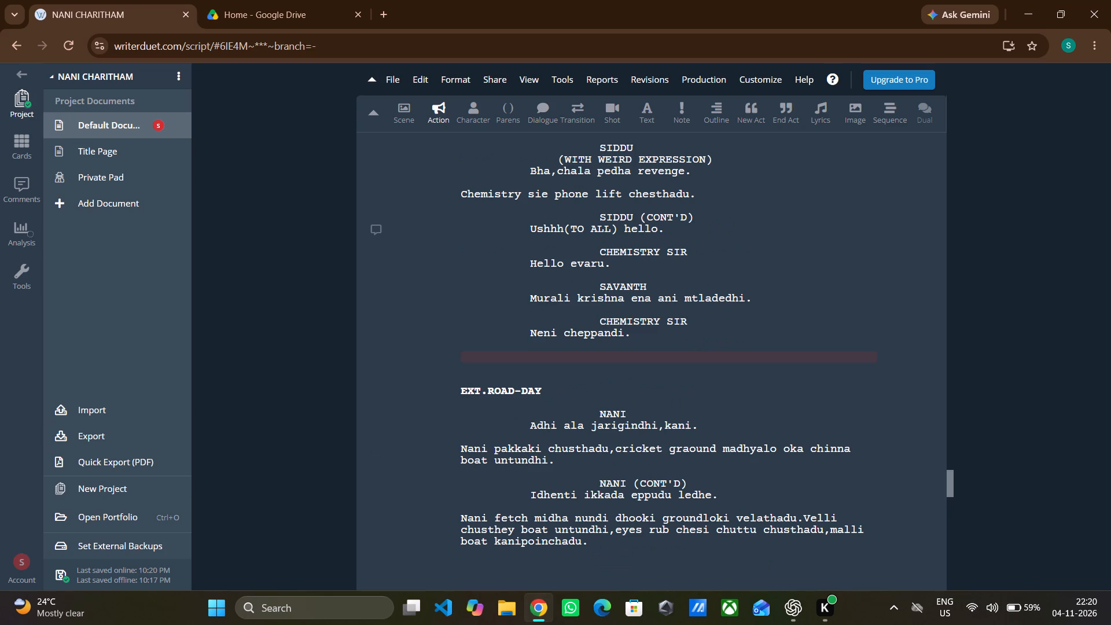
# Add a SAVANTH character cue below "Neni cheppandi." and start the dialogue with "Mee".
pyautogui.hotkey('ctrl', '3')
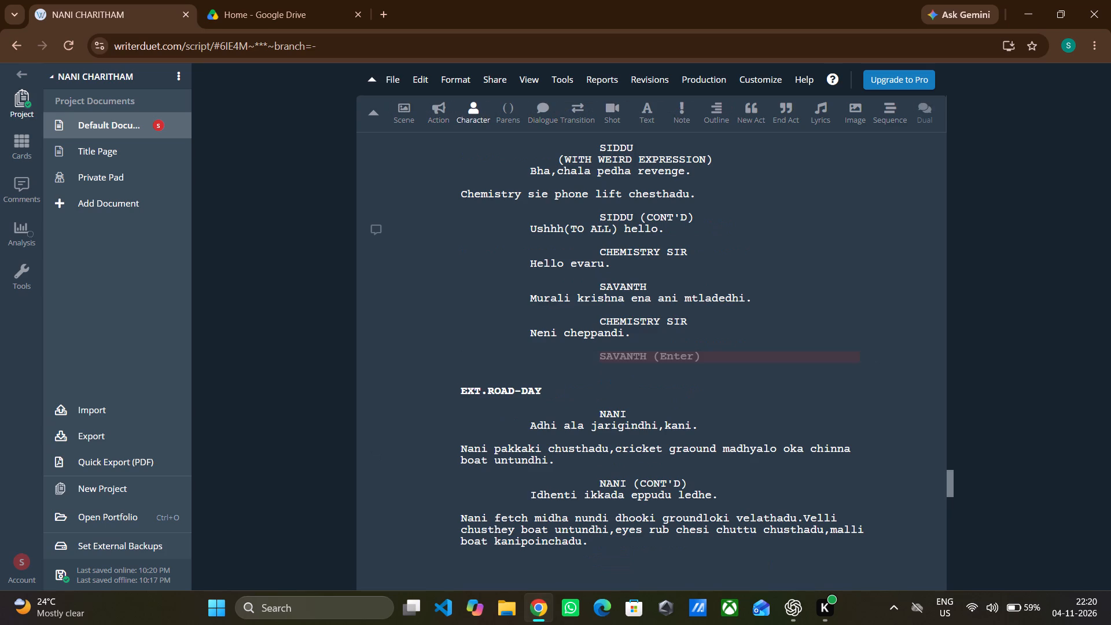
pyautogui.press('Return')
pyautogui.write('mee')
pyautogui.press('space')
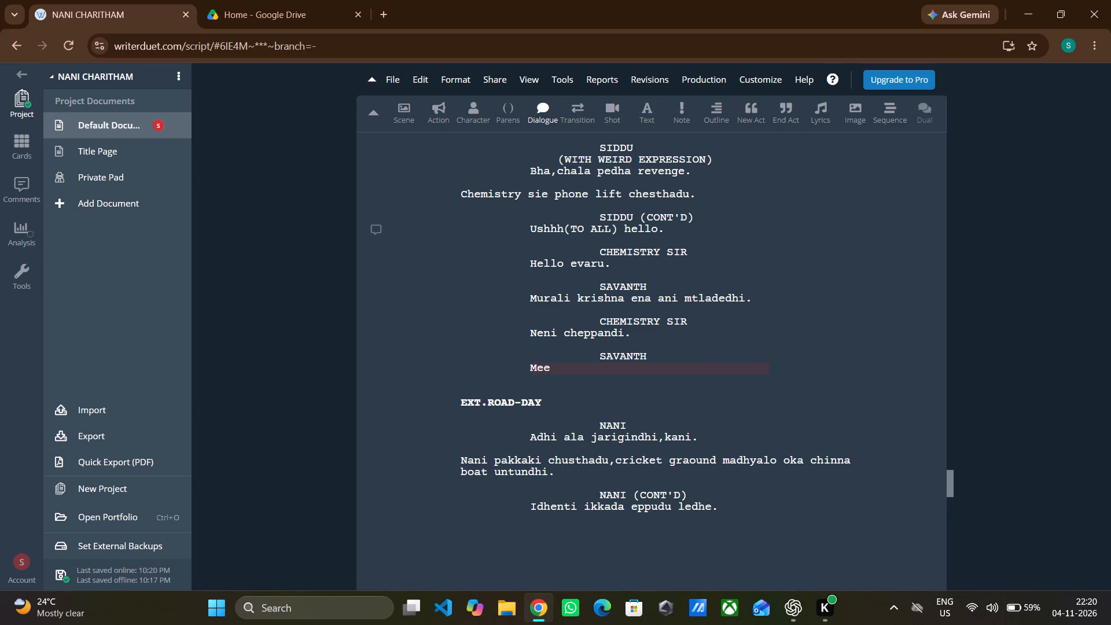
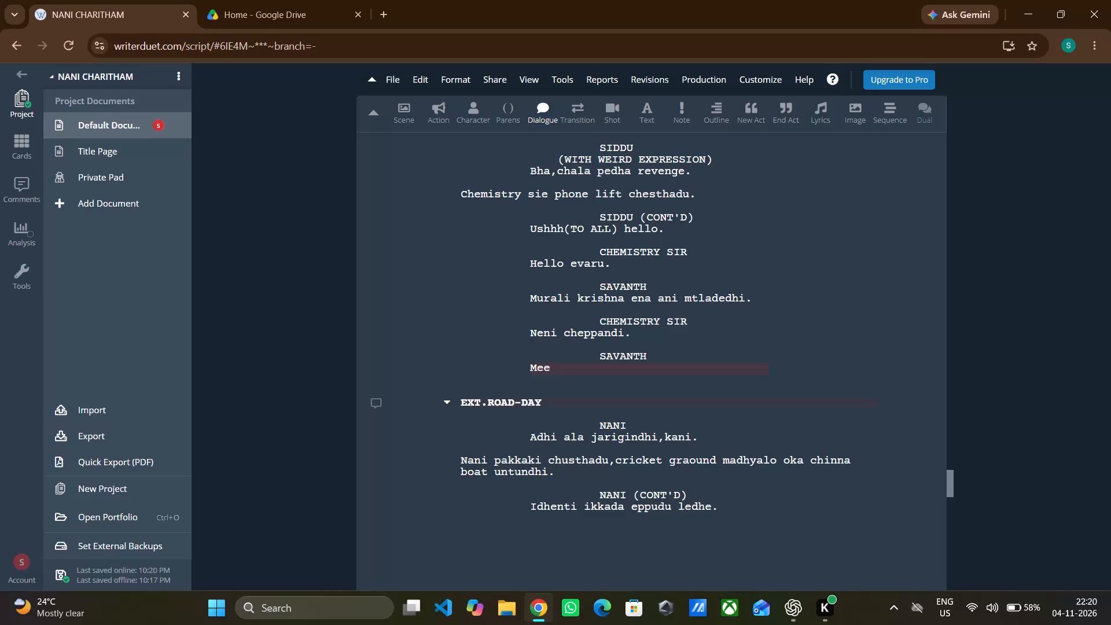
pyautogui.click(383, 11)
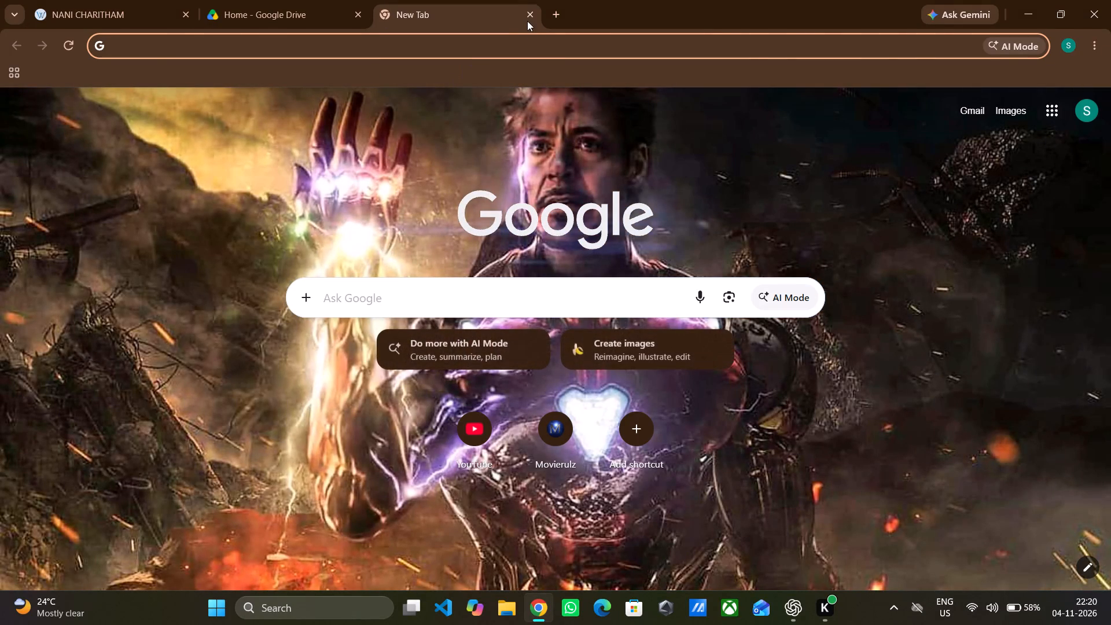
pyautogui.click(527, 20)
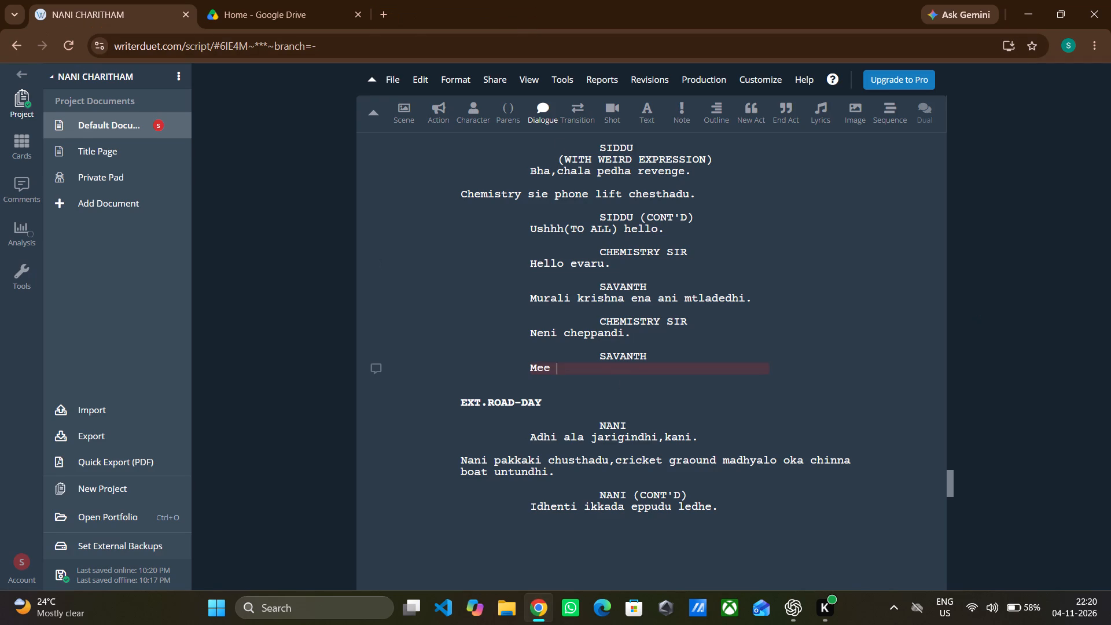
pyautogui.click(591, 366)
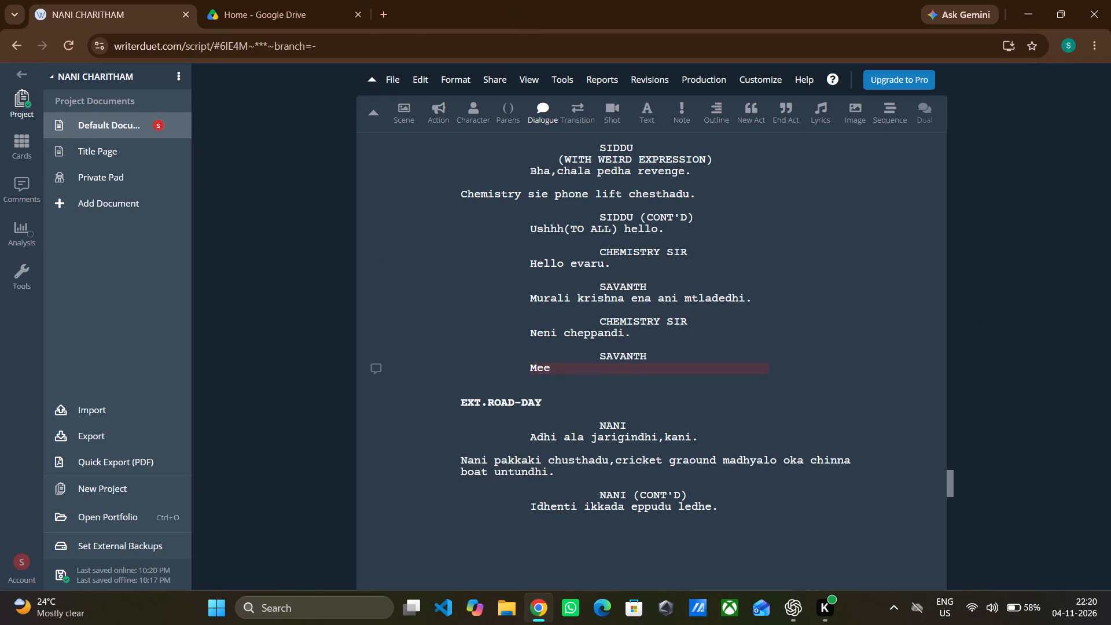
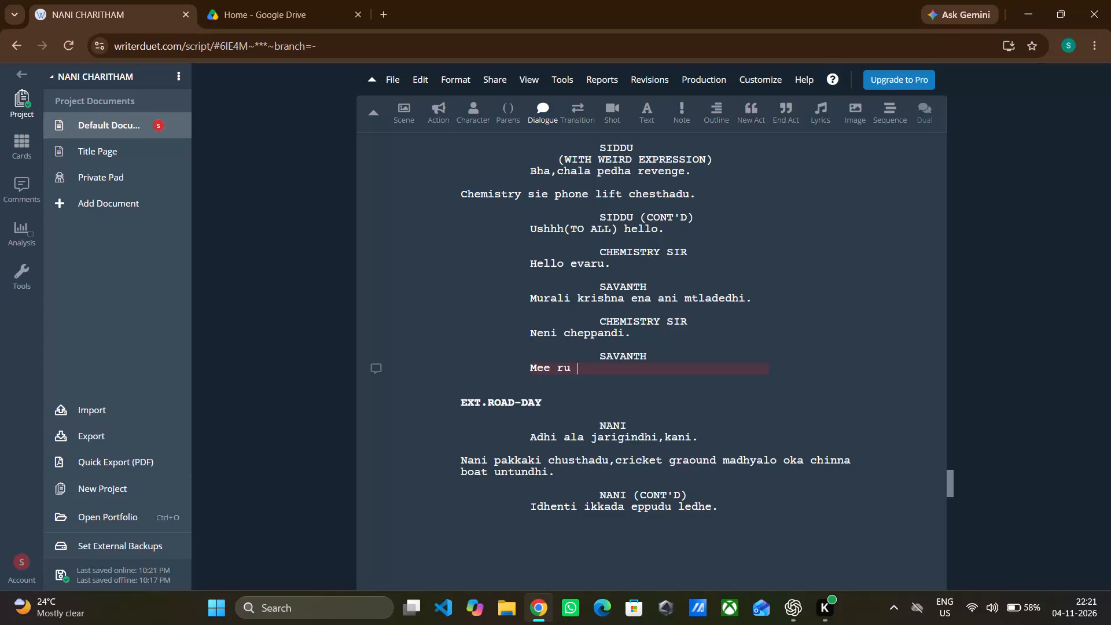
# Rewrite SAVANTH's unfinished dialogue just before EXT.ROAD-DAY as "Meerantey".
pyautogui.press('BackSpace')
pyautogui.press('BackSpace')
pyautogui.press('BackSpace')
pyautogui.press('BackSpace')
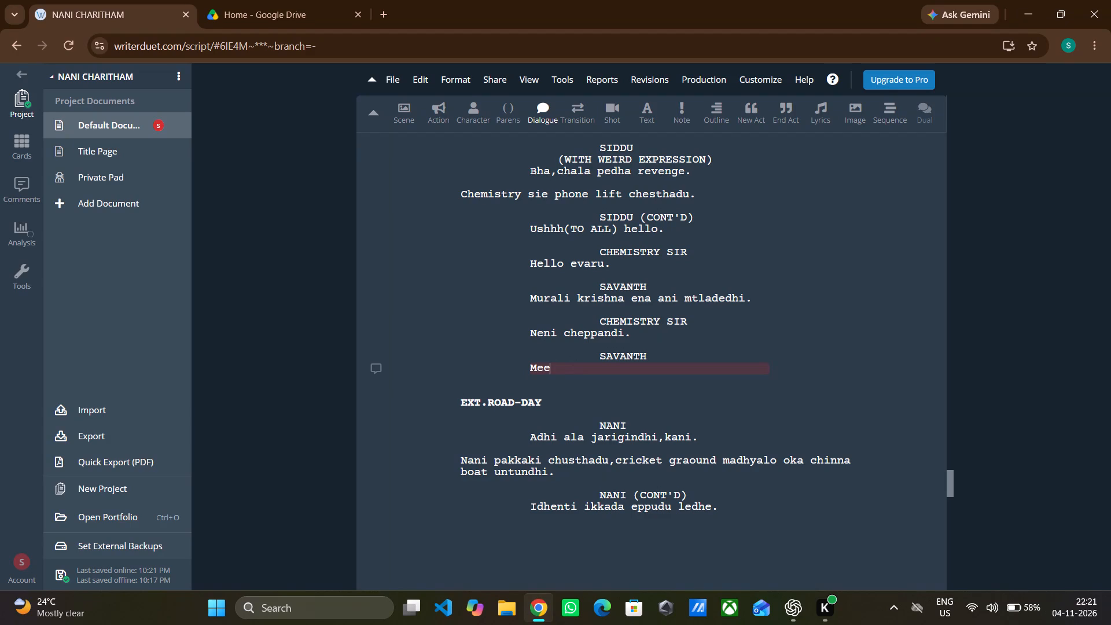
pyautogui.write('ru endhuku epp')
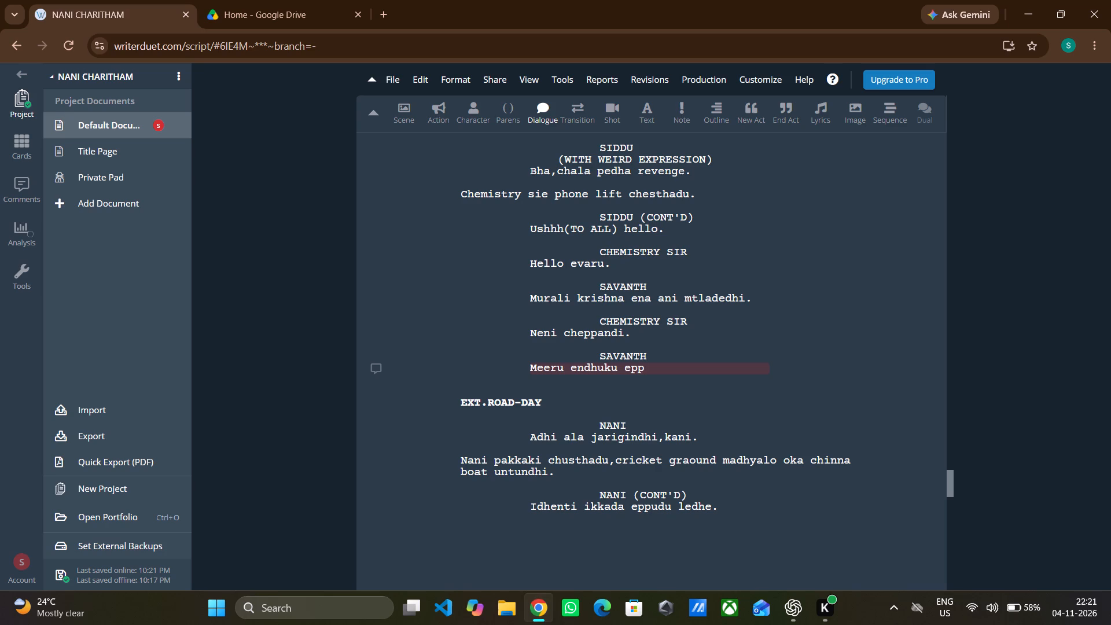
pyautogui.press('BackSpace')
pyautogui.press('BackSpace')
pyautogui.press('BackSpace')
pyautogui.press('BackSpace')
pyautogui.press('BackSpace')
pyautogui.press('BackSpace')
pyautogui.press('BackSpace')
pyautogui.press('BackSpace')
pyautogui.press('BackSpace')
pyautogui.press('BackSpace')
pyautogui.press('BackSpace')
pyautogui.press('BackSpace')
pyautogui.press('BackSpace')
pyautogui.press('BackSpace')
pyautogui.write('rantey')
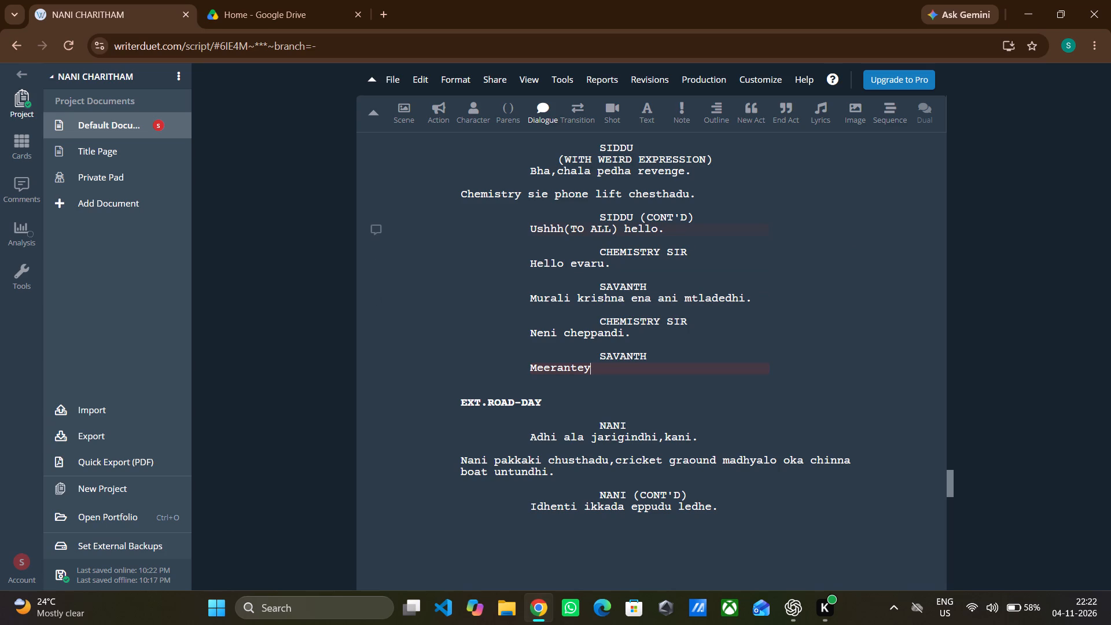
# Revise SIDDU's "Ushhh(TO ALL)" dialogue to read "Ushhh(TO ALL) ,hello(WITH LADY VOICE).", keeping it all in one dialogue block.
pyautogui.click(624, 229)
pyautogui.press(',')
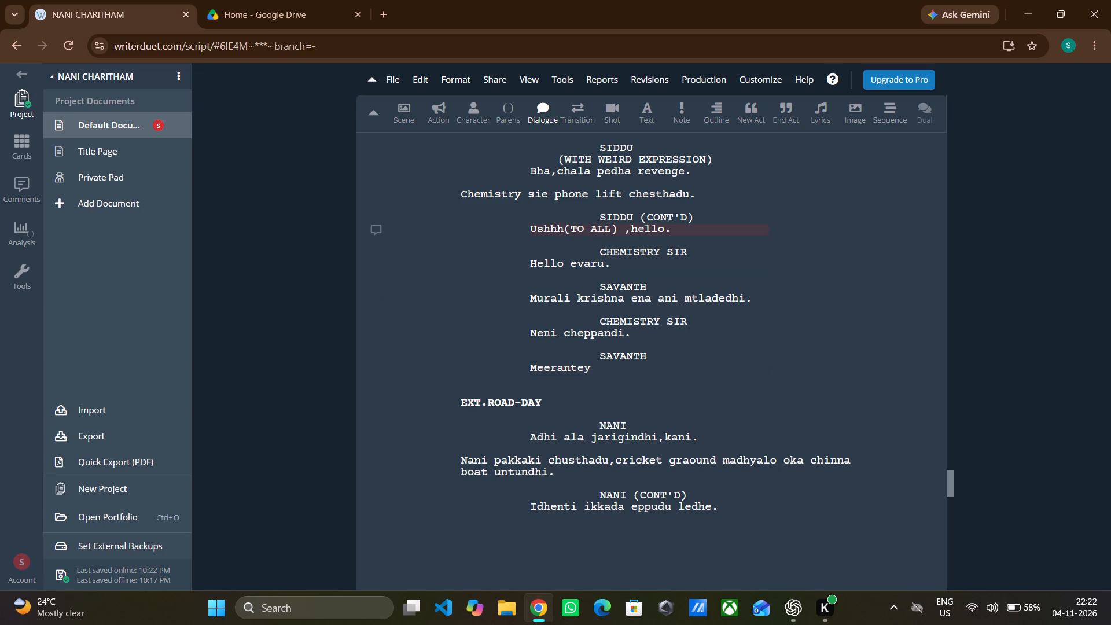
pyautogui.click(665, 227)
pyautogui.write('90')
pyautogui.press('BackSpace')
pyautogui.press('BackSpace')
pyautogui.hotkey('shift', '(')
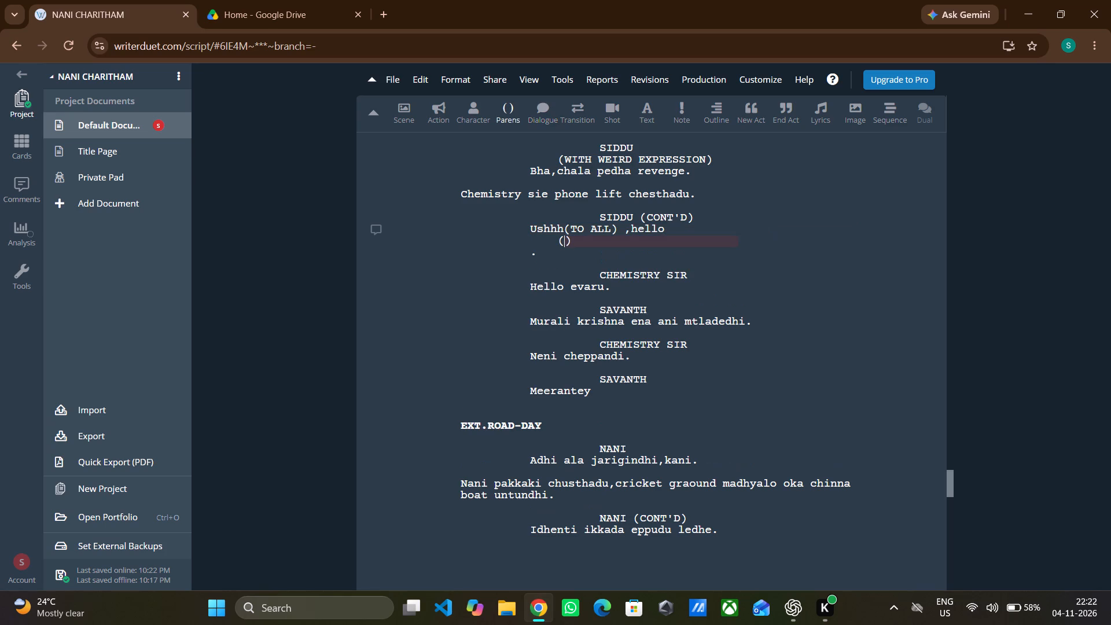
pyautogui.press('Left')
pyautogui.press('BackSpace')
pyautogui.press('Right')
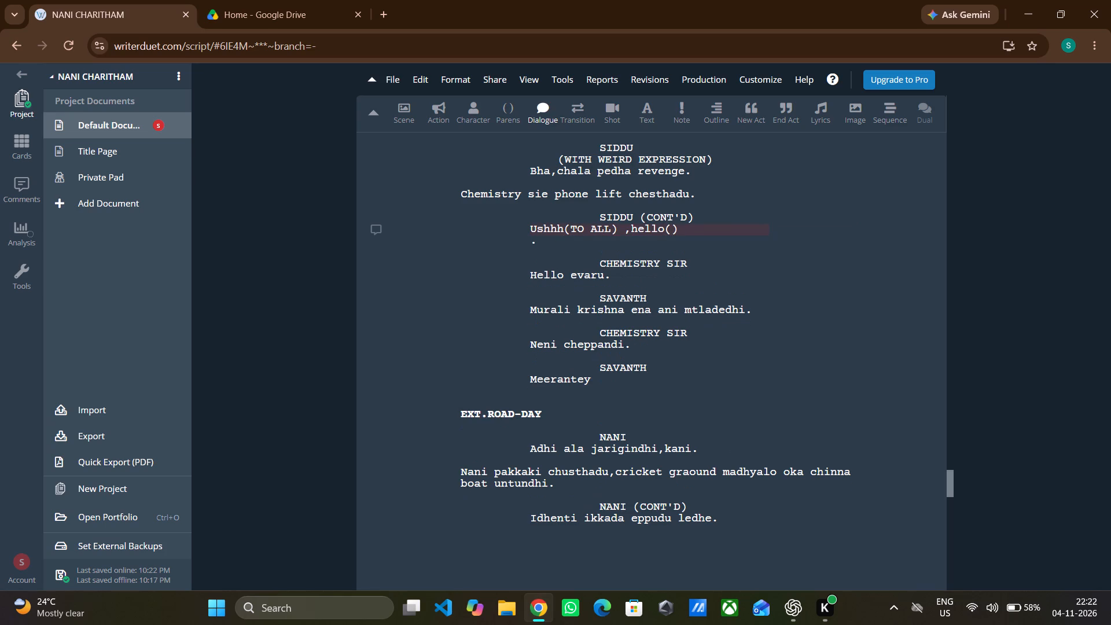
pyautogui.write('WITH')
pyautogui.press('space')
pyautogui.write('LADY VOICE')
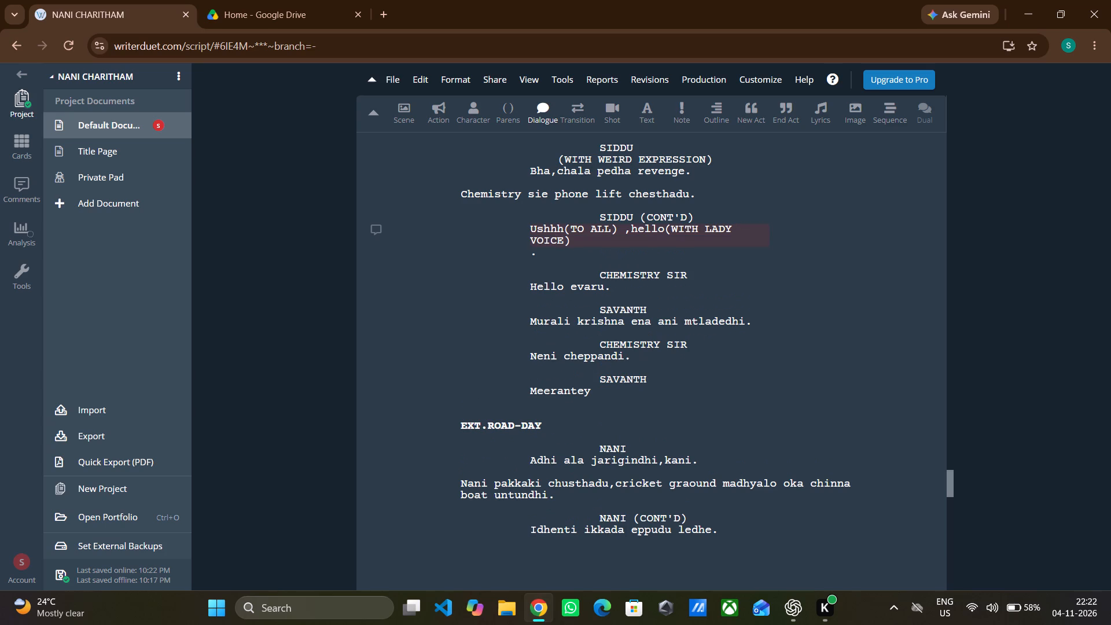
pyautogui.click(530, 251)
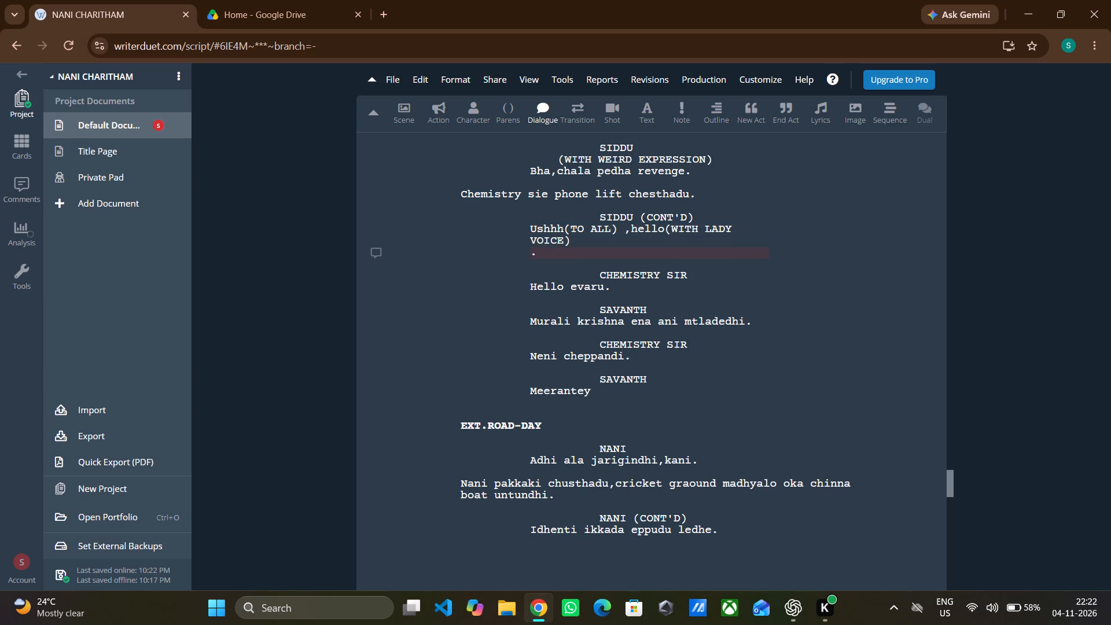
pyautogui.press('BackSpace')
# Complete SAVANTH's last dialogue line as "Meerantey naku istam andi.".
pyautogui.click(613, 380)
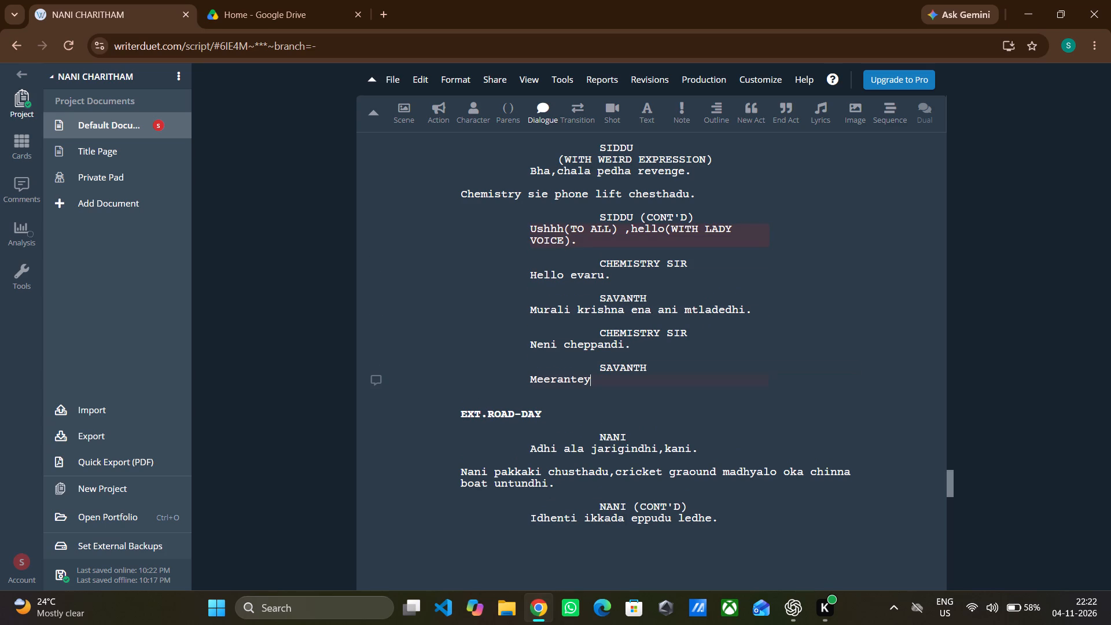
pyautogui.press('space')
pyautogui.write('naku istam andi')
pyautogui.press('.')
pyautogui.press('Return')
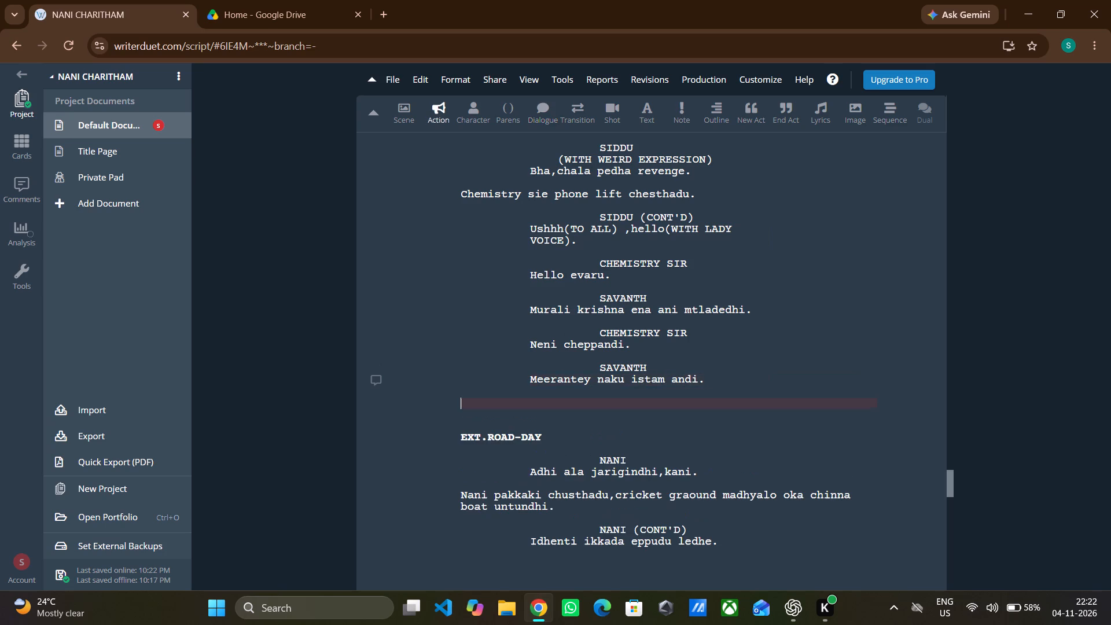
# Add a CHEMISTRY SIR reply after SAVANTH's line with the dialogue "Evaramma nuvvu.".
pyautogui.hotkey('ctrl', '3')
pyautogui.press('Return')
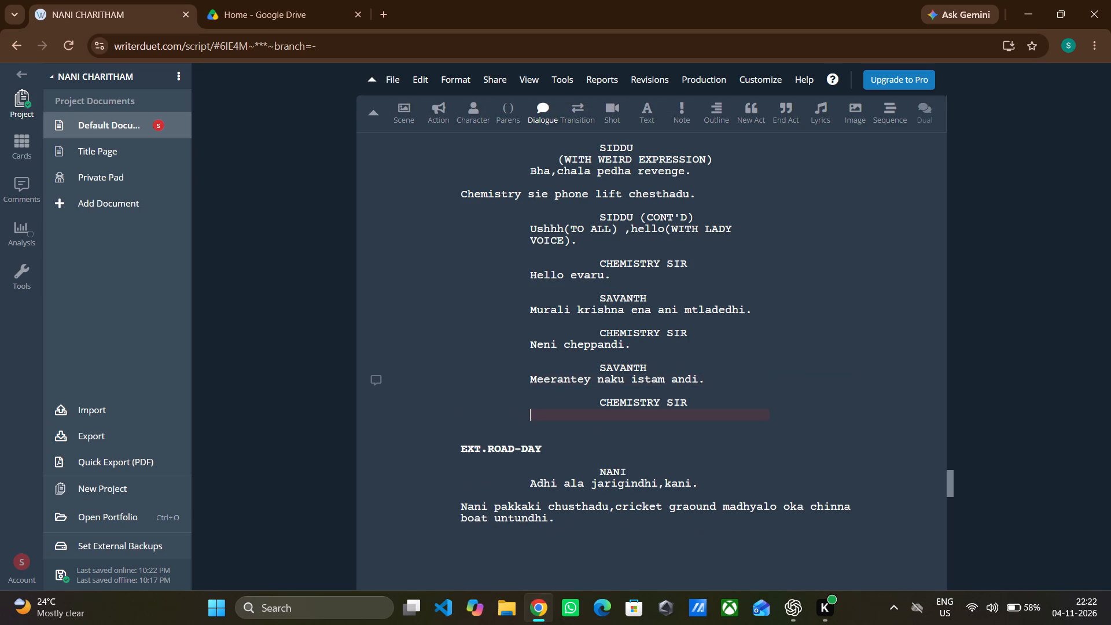
pyautogui.write('evaramma nuvvu')
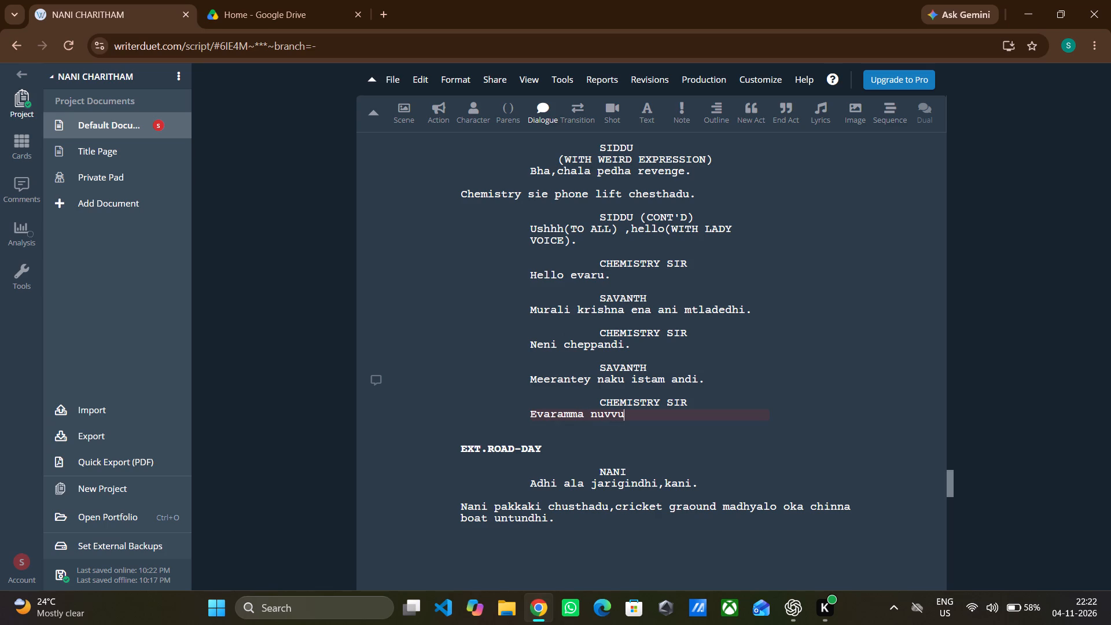
pyautogui.press('.')
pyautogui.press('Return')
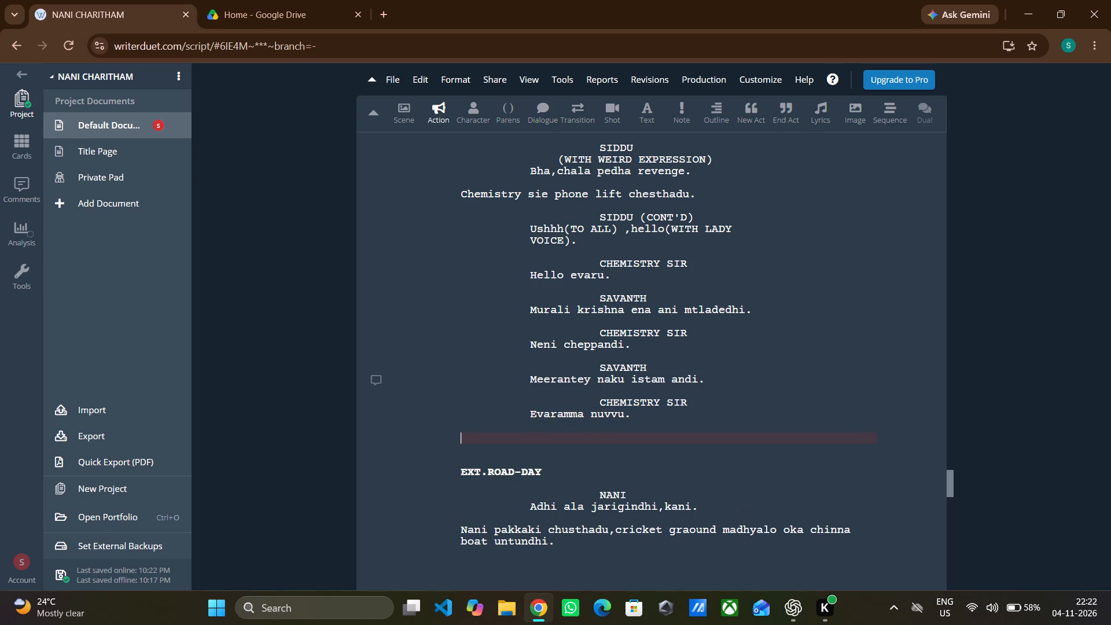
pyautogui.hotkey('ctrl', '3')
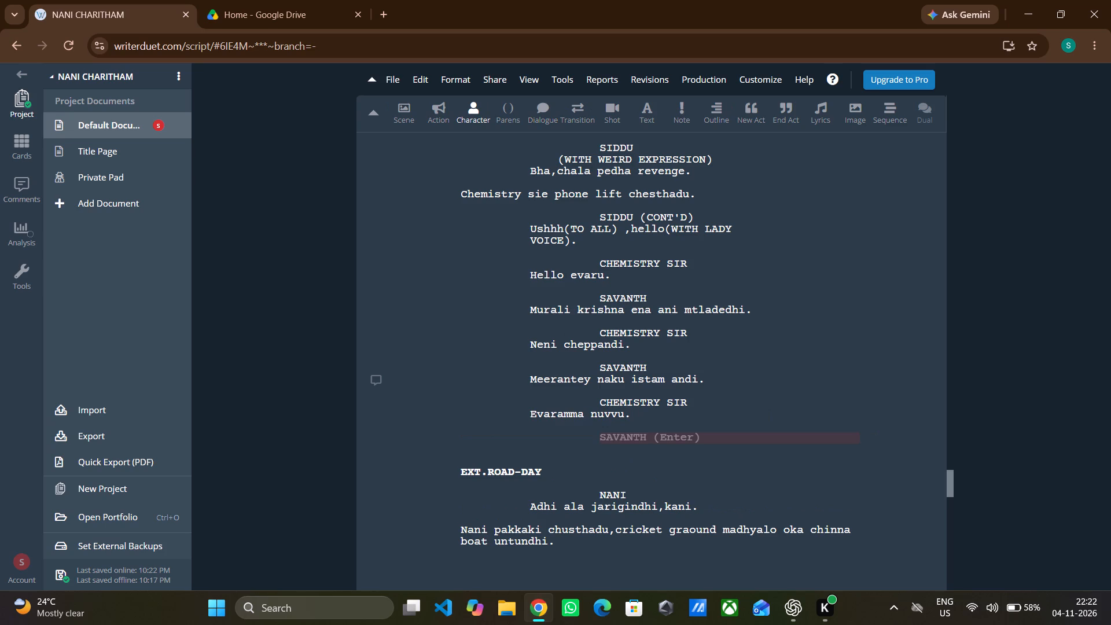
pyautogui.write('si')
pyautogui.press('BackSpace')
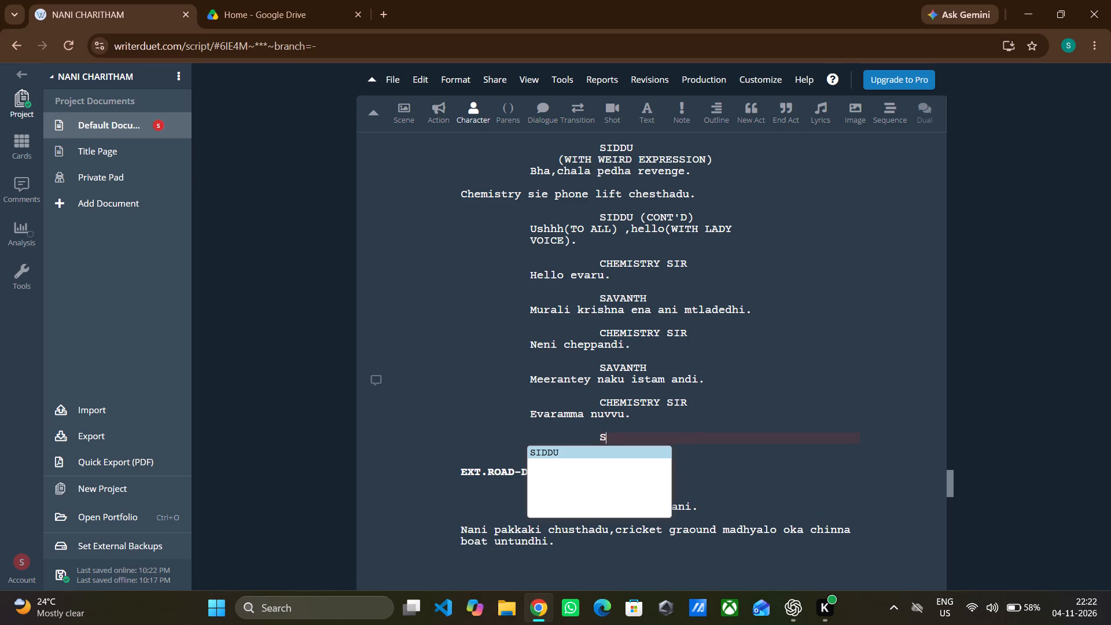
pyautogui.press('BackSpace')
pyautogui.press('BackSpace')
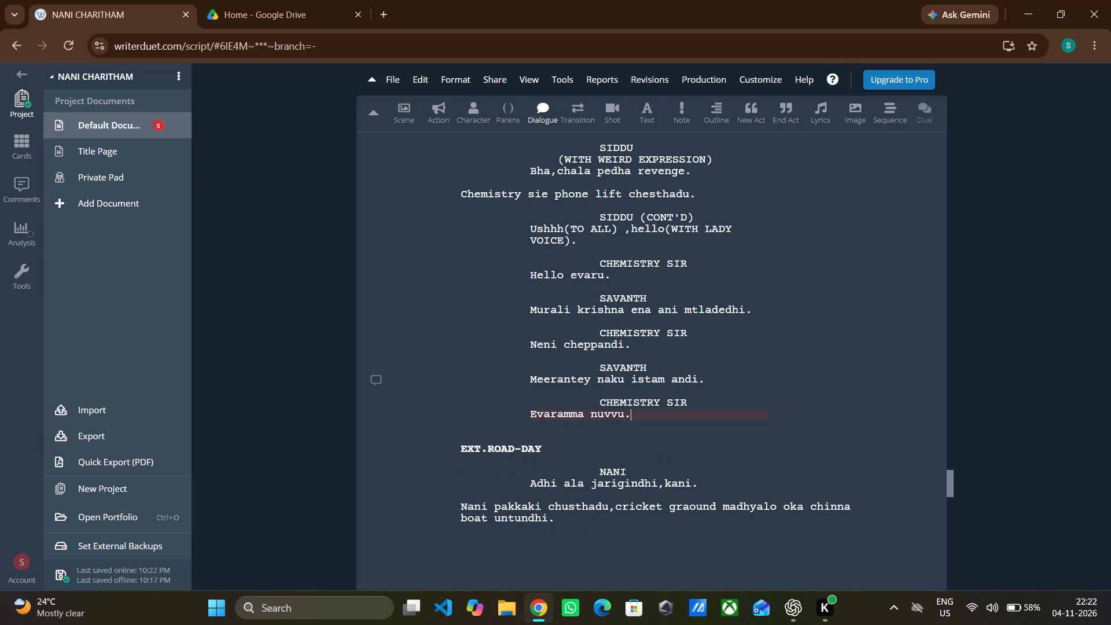
# Add a SAVANTH reply after CHEMISTRY SIR's line with the dialogue "Meeru chala style ga untaru.".
pyautogui.press('Return')
pyautogui.hotkey('ctrl', '3')
pyautogui.press('Return')
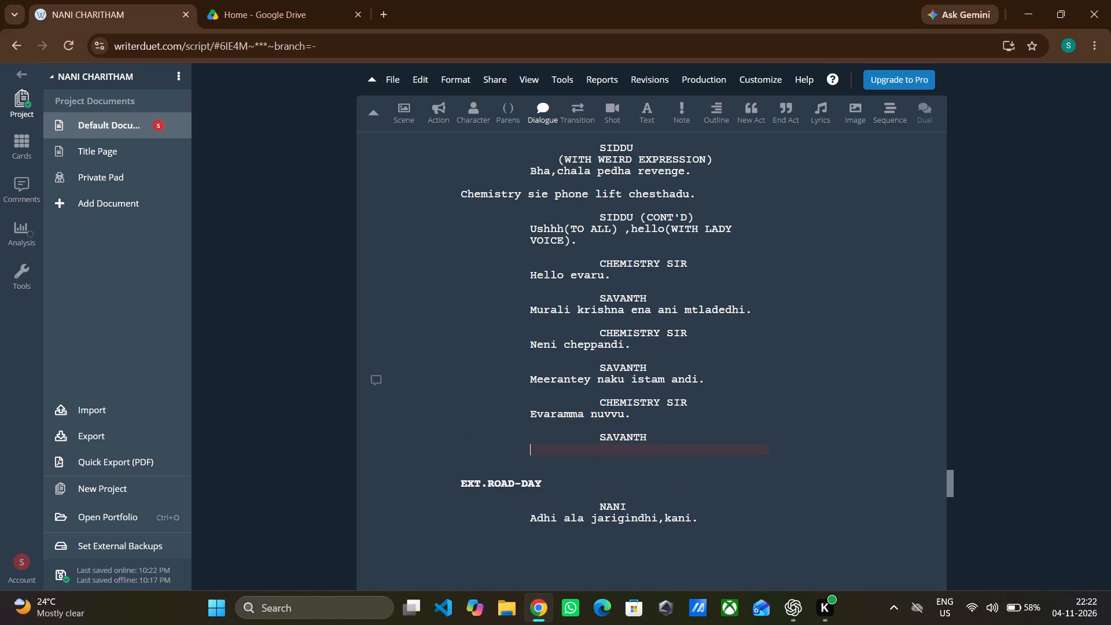
pyautogui.write('mee')
pyautogui.press('space')
pyautogui.press('BackSpace')
pyautogui.write('ru chala s')
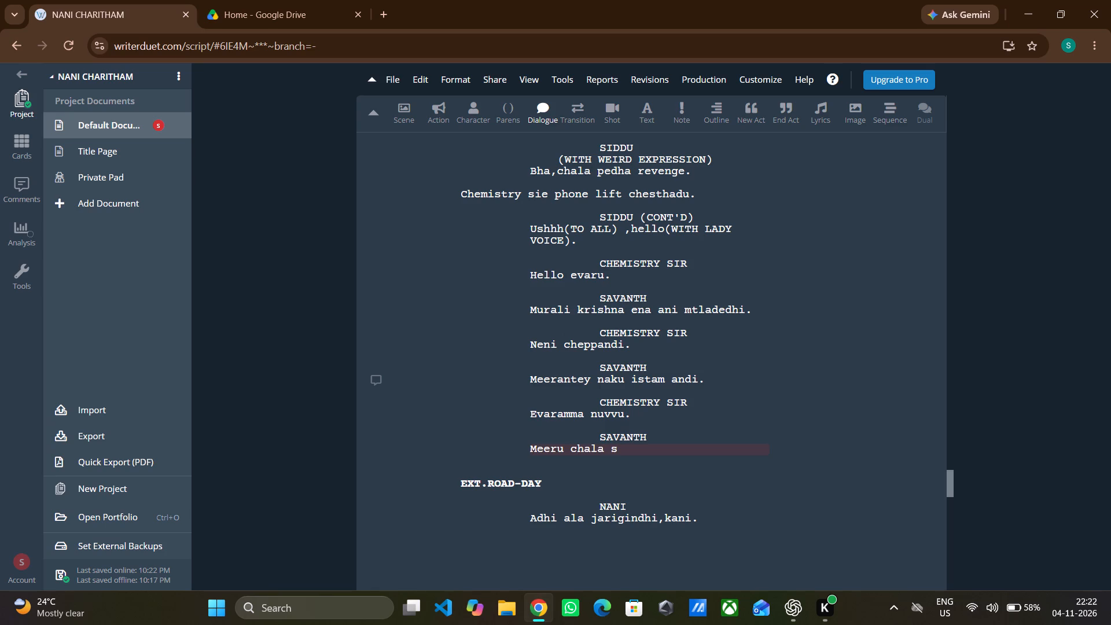
pyautogui.write('ty')
pyautogui.write('l ga')
pyautogui.press('space')
pyautogui.press('Left')
pyautogui.press('Left')
pyautogui.press('Left')
pyautogui.press('Left')
pyautogui.press('e')
pyautogui.press('Right')
pyautogui.press('Right')
pyautogui.press('Right')
pyautogui.press('space')
pyautogui.write('untaru')
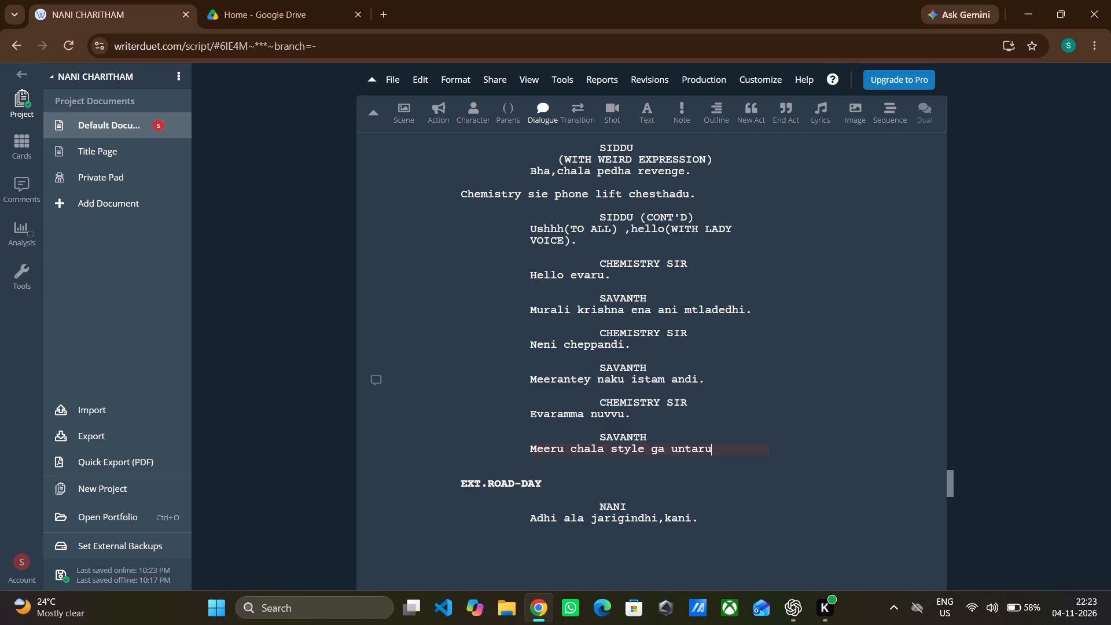
pyautogui.press('.')
pyautogui.press('Return')
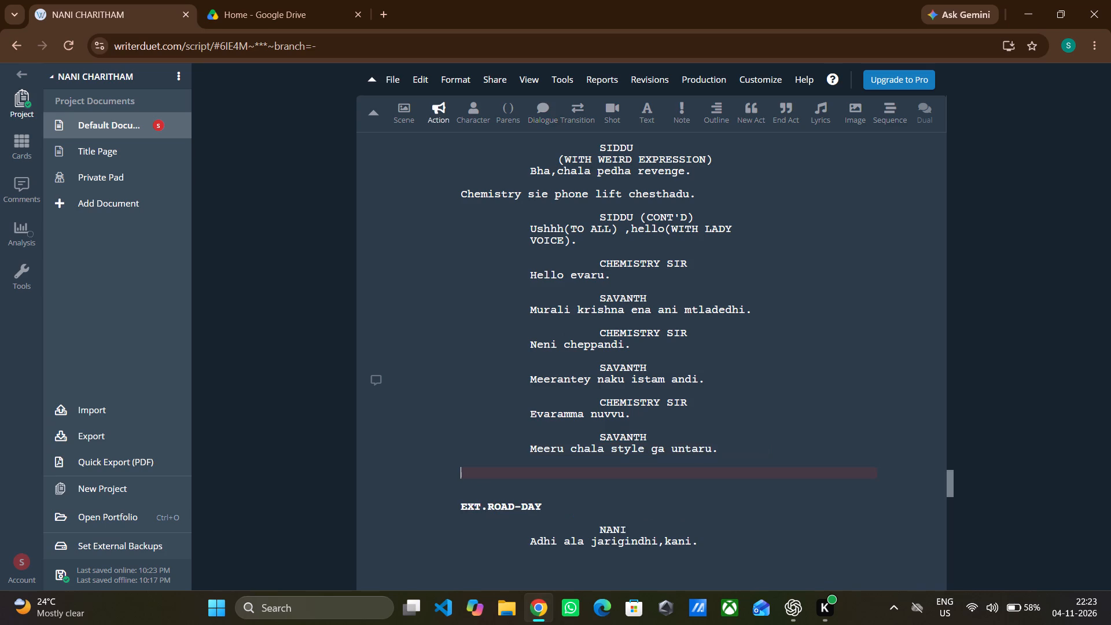
# Add a CHEMISTRY SIR reply after SAVANTH's line with the dialogue "Ardham ayindhi,ye class ra meeru.".
pyautogui.hotkey('ctrl', '3')
pyautogui.press('Return')
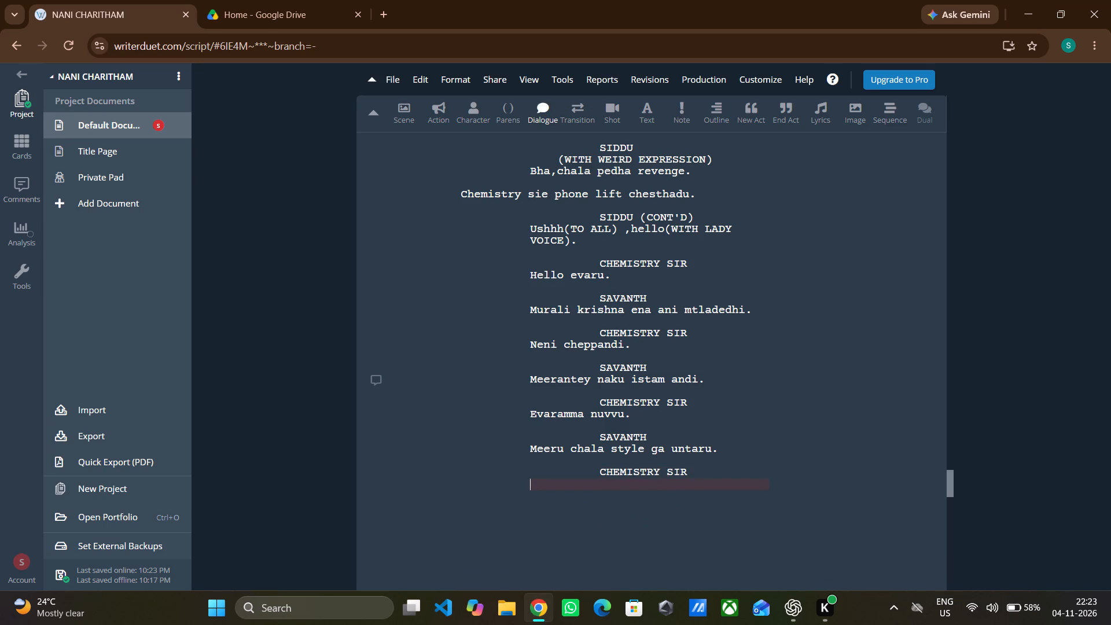
pyautogui.write('ardham')
pyautogui.press('space')
pyautogui.write('ayindhi')
pyautogui.press('space')
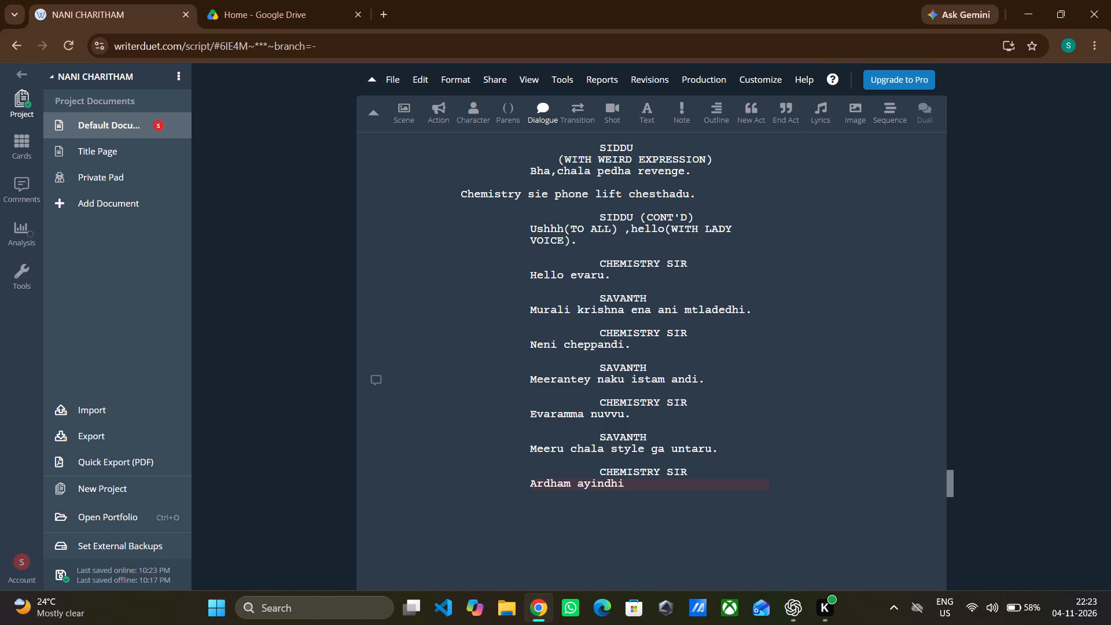
pyautogui.press('BackSpace')
pyautogui.press(',')
pyautogui.write('ee')
pyautogui.press('space')
pyautogui.press('BackSpace')
pyautogui.press('BackSpace')
pyautogui.press('BackSpace')
pyautogui.write('aa')
pyautogui.press('space')
pyautogui.press('BackSpace')
pyautogui.press('BackSpace')
pyautogui.press('BackSpace')
pyautogui.write('ye')
pyautogui.press('space')
pyautogui.write('class ra meeru.')
pyautogui.press('Return')
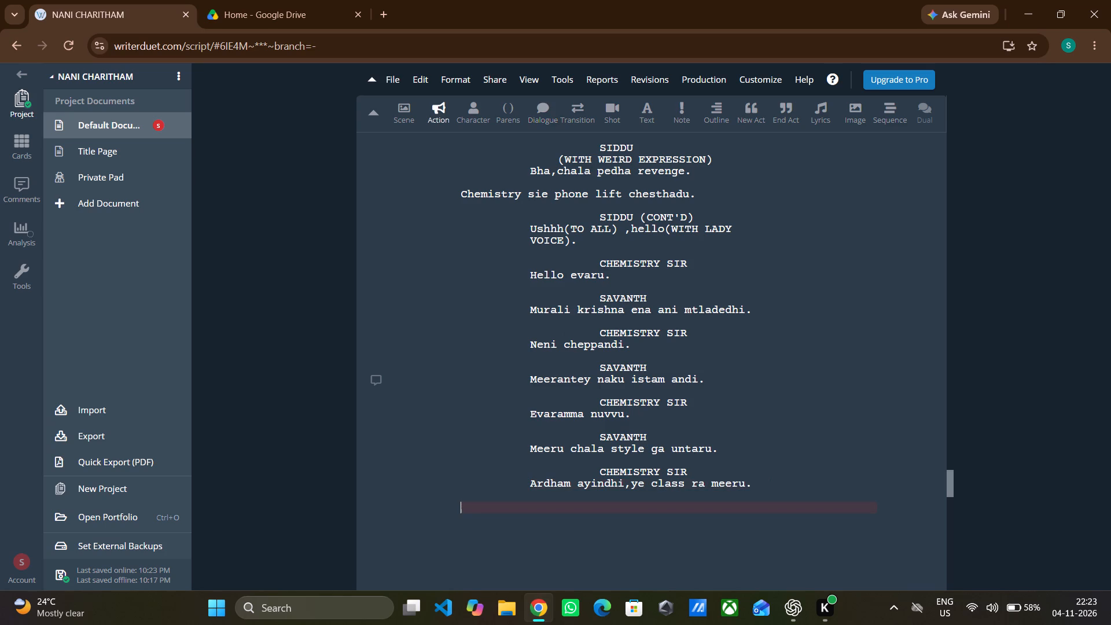
# Add a SIDDU reply after CHEMISTRY SIR's line with the dialogue "Sir mee hair style key nenu padipoya sir.".
pyautogui.hotkey('ctrl', '3')
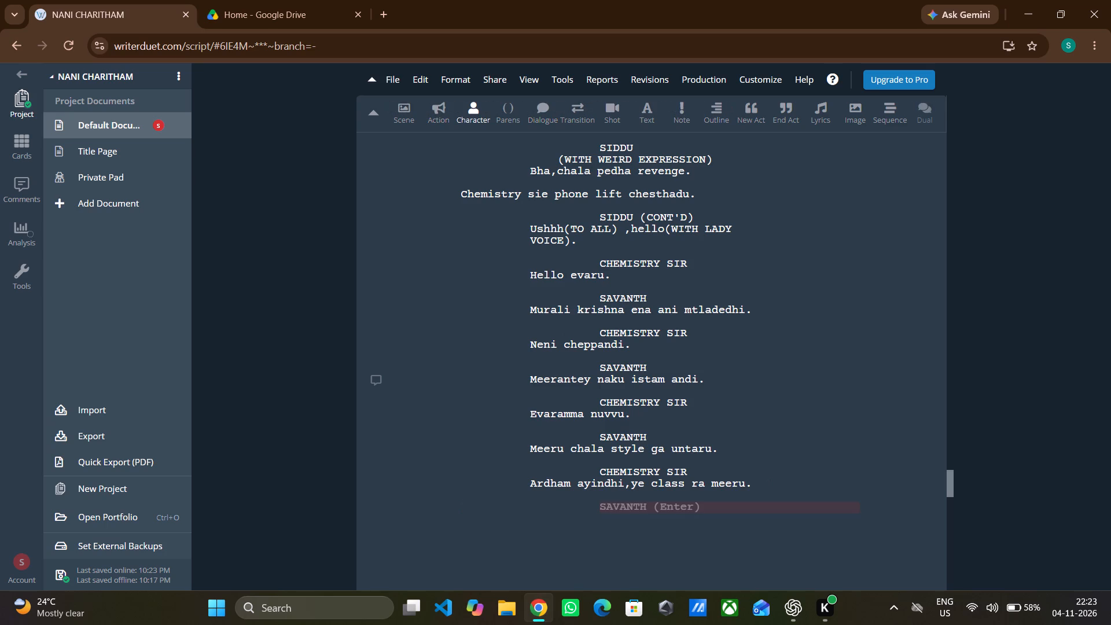
pyautogui.write('si')
pyautogui.press('Return')
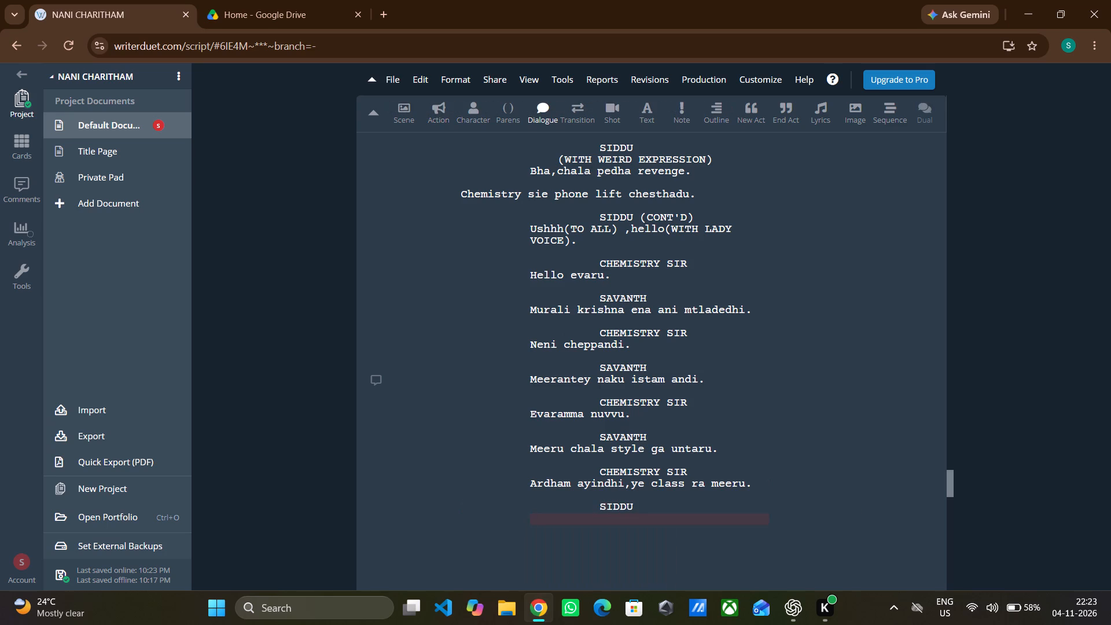
pyautogui.write('sie')
pyautogui.press('BackSpace')
pyautogui.write('r mee')
pyautogui.press('space')
pyautogui.write('hair s')
pyautogui.write('tyle key me')
pyautogui.press('BackSpace')
pyautogui.press('BackSpace')
pyautogui.write('nenu')
pyautogui.press('space')
pyautogui.write('padipoya c')
pyautogui.press('BackSpace')
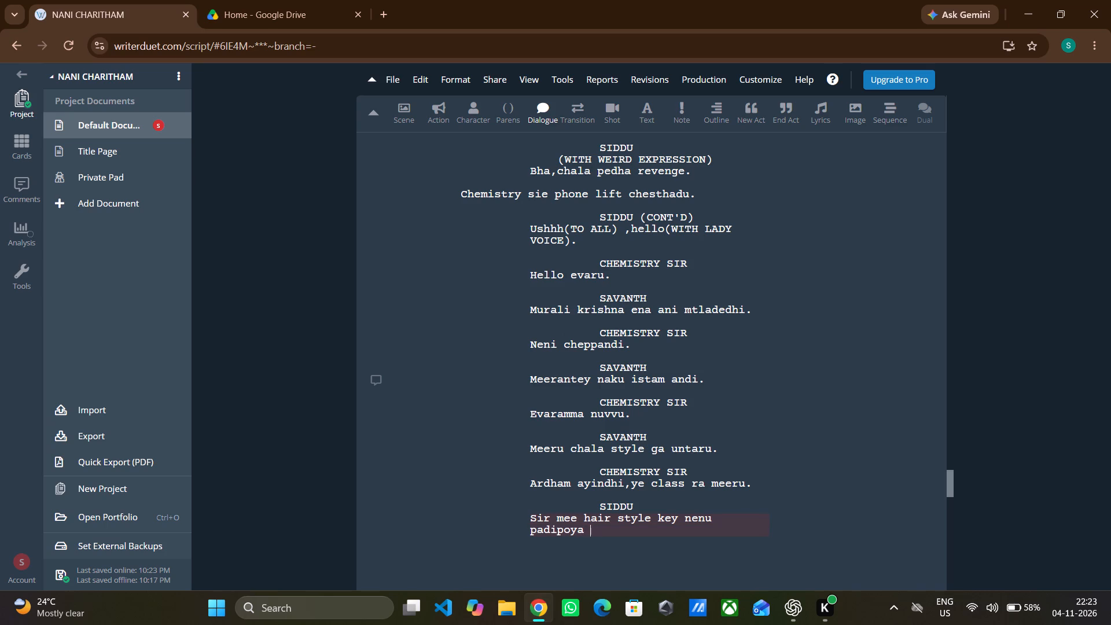
pyautogui.write('sir')
pyautogui.press('.')
pyautogui.press('Return')
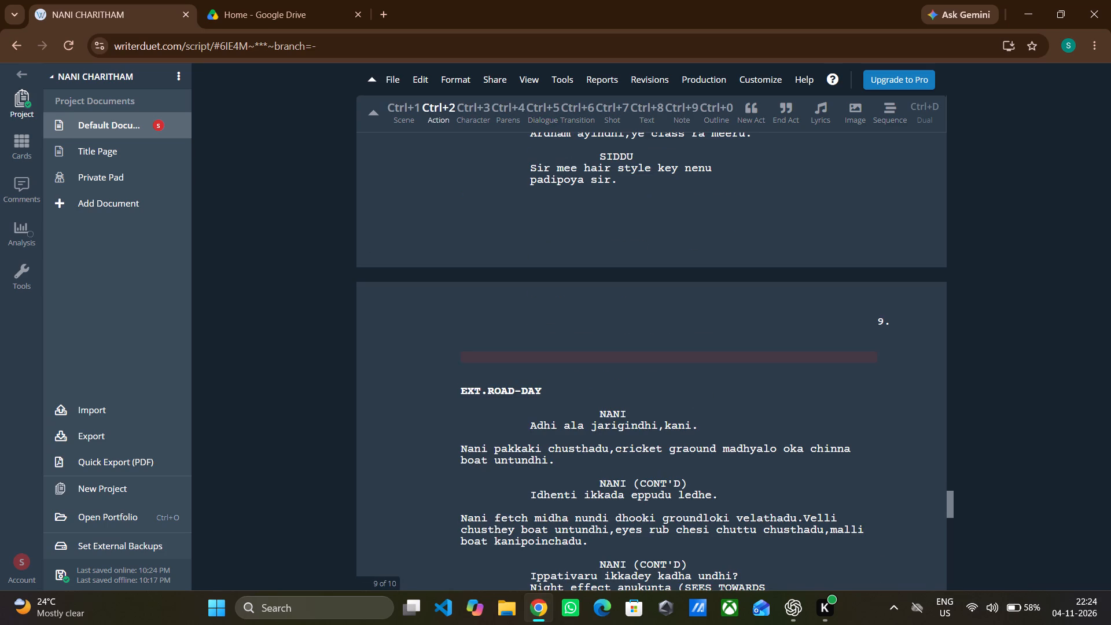
# Start a CHEMISTRY SIR reply after SIDDU's line with the dialogue "Nandhi batta thaley kani,".
pyautogui.hotkey('ctrl', '3')
pyautogui.press('Return')
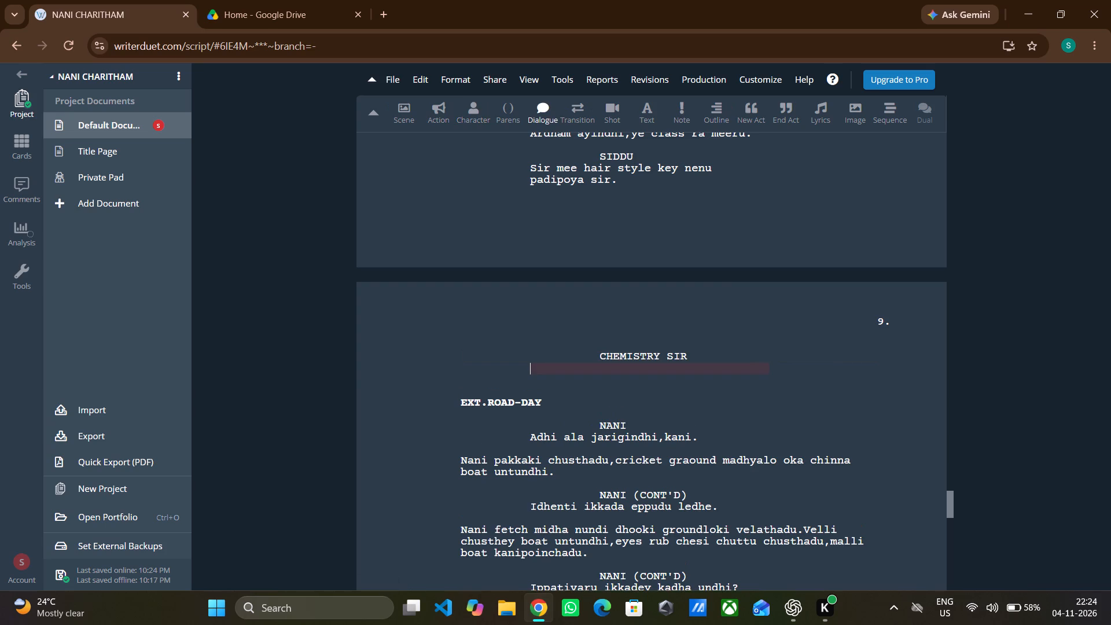
pyautogui.write('nand')
pyautogui.write('hi batta')
pyautogui.press('space')
pyautogui.write('thaley kani')
pyautogui.press(',')
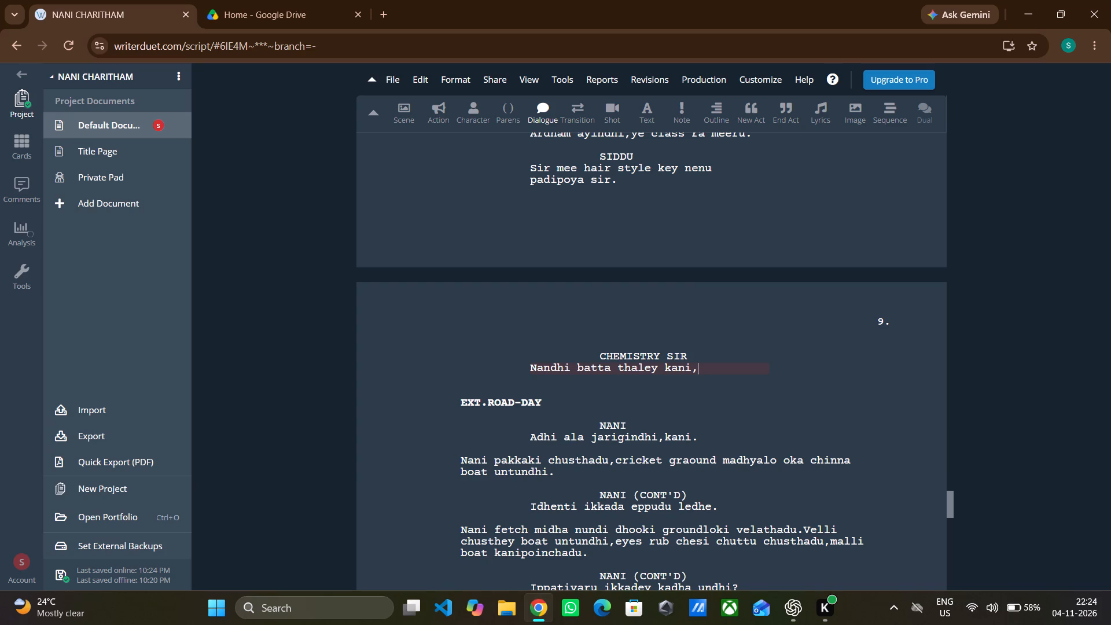
# Correct the first word of CHEMISTRY SIR's new dialogue to "Nadhi".
pyautogui.press('Left')
pyautogui.press('Left')
pyautogui.press('Left')
pyautogui.press('Left')
pyautogui.press('Left')
pyautogui.press('Left')
pyautogui.press('Left')
pyautogui.press('Left')
pyautogui.press('Left')
pyautogui.press('Left')
pyautogui.press('Left')
pyautogui.press('Left')
pyautogui.press('Left')
pyautogui.press('Left')
pyautogui.press('Left')
pyautogui.press('Left')
pyautogui.press('Left')
pyautogui.press('Left')
pyautogui.press('Left')
pyautogui.press('Left')
pyautogui.press('Left')
pyautogui.press('Left')
pyautogui.press('BackSpace')
# Complete CHEMISTRY SIR's dialogue after "kani," with "second yearey kadha meeru?".
pyautogui.press('Right')
pyautogui.press('Right')
pyautogui.press('Right')
pyautogui.press('Right')
pyautogui.press('Right')
pyautogui.press('Right')
pyautogui.press('Right')
pyautogui.press('Right')
pyautogui.press('Right')
pyautogui.press('Right')
pyautogui.press('Right')
pyautogui.press('Right')
pyautogui.press('Right')
pyautogui.press('Right')
pyautogui.press('Right')
pyautogui.press('Right')
pyautogui.press('Right')
pyautogui.press('Right')
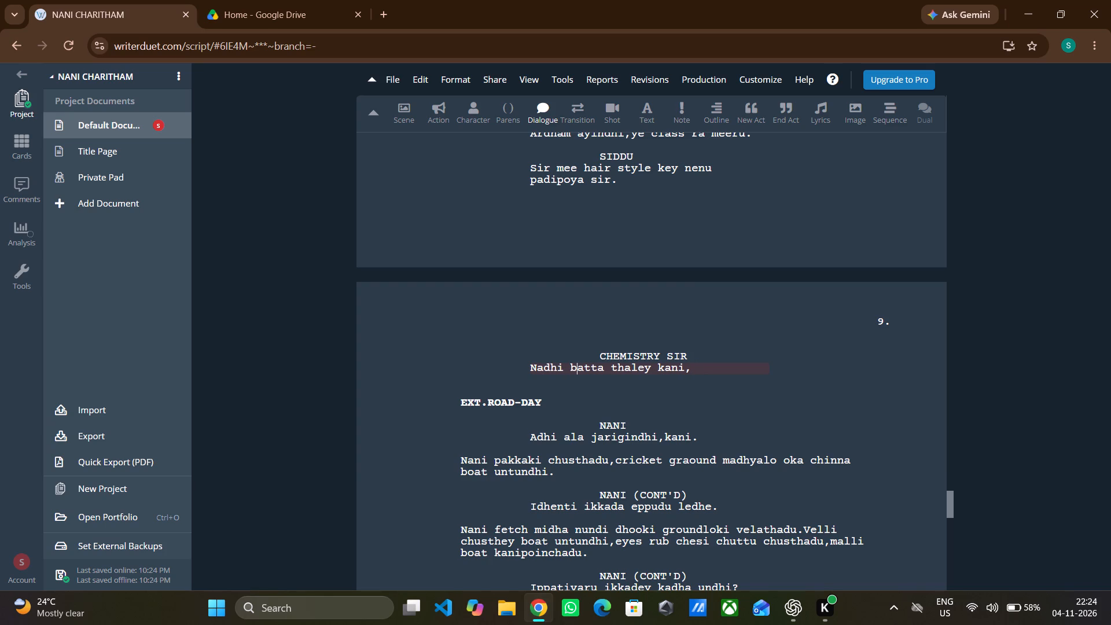
pyautogui.press('Right')
pyautogui.press('Right')
pyautogui.press('Right')
pyautogui.press('Right')
pyautogui.press('Right')
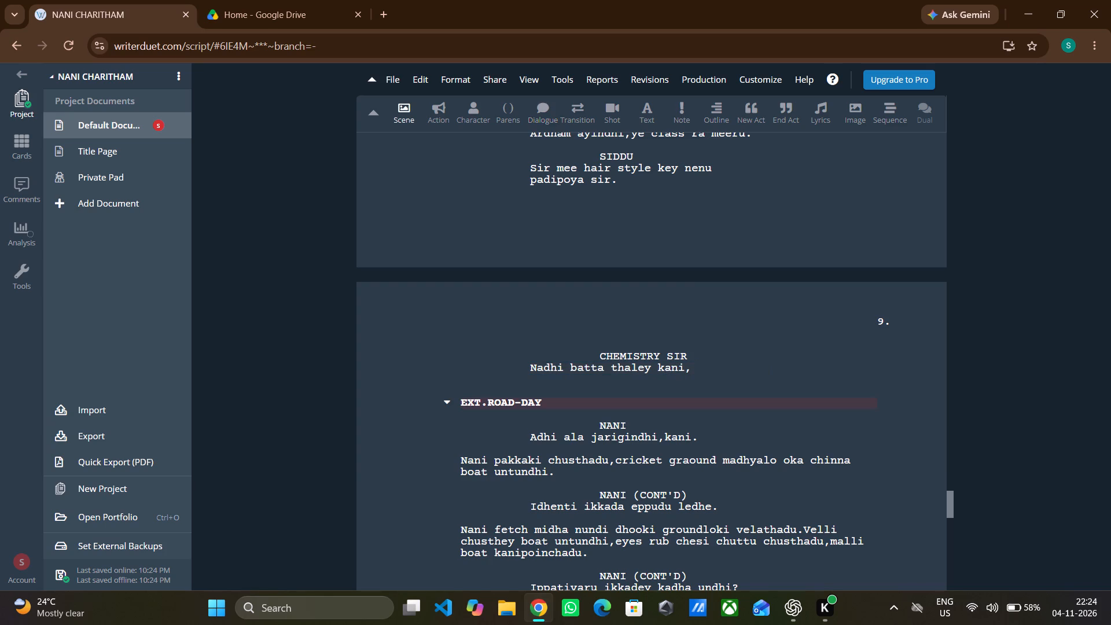
pyautogui.press('Left')
pyautogui.write('second')
pyautogui.press('space')
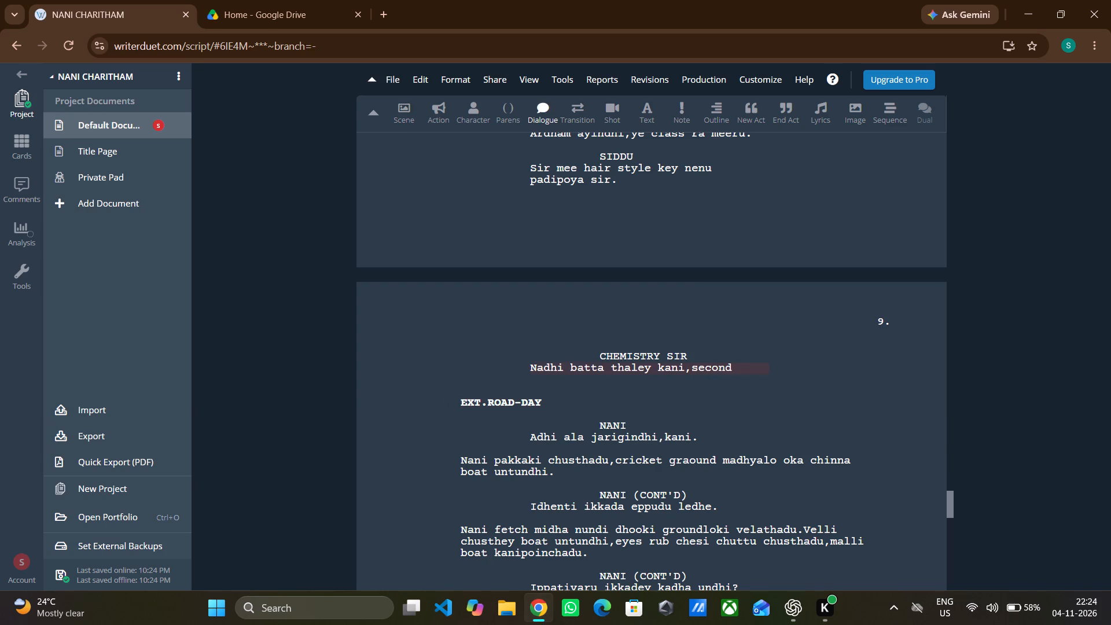
pyautogui.write('year ry')
pyautogui.press('space')
pyautogui.press('BackSpace')
pyautogui.press('BackSpace')
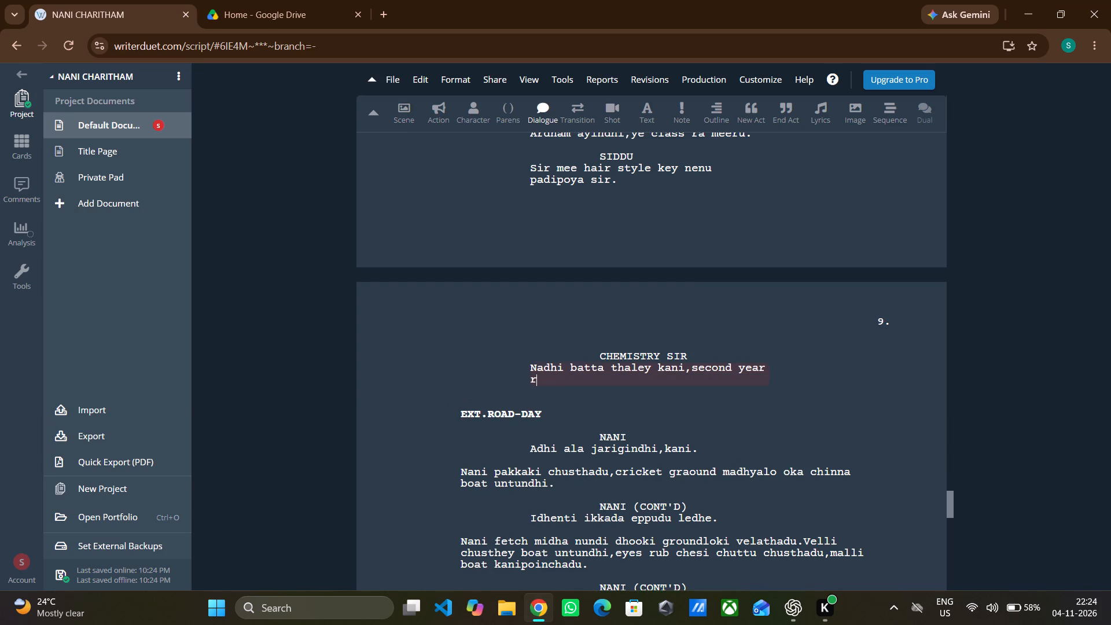
pyautogui.press('BackSpace')
pyautogui.press('BackSpace')
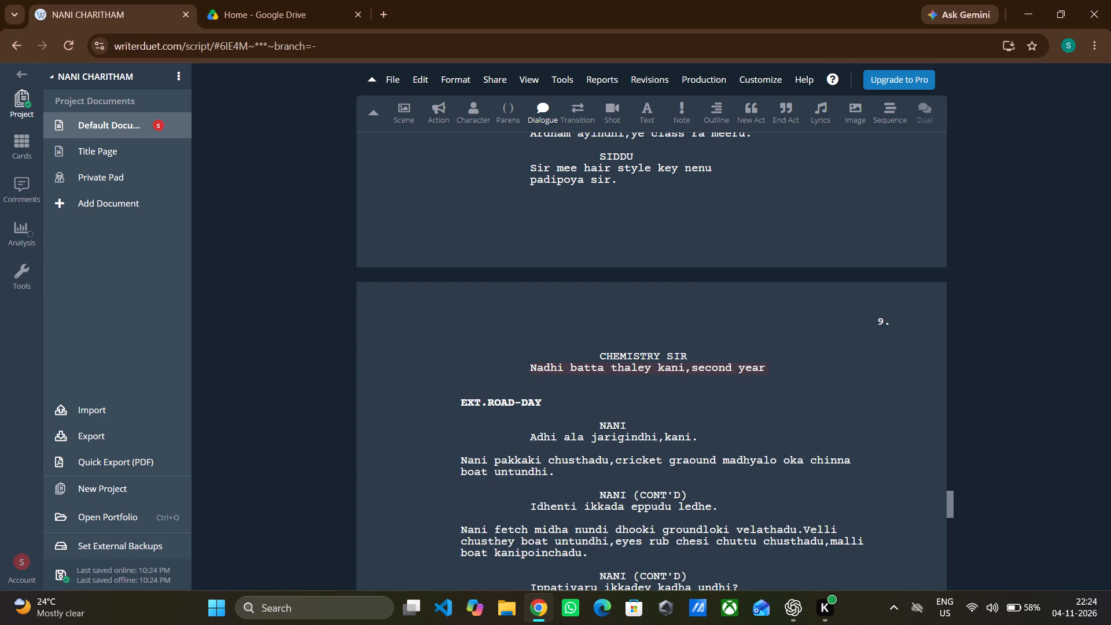
pyautogui.write('ey kadha mee')
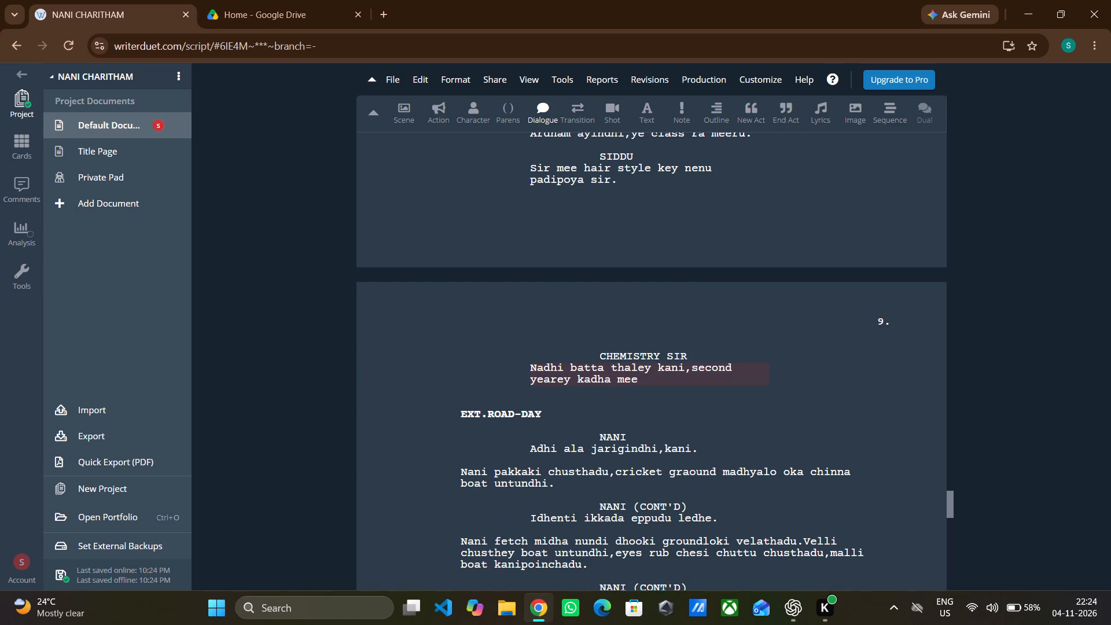
pyautogui.write('ru.')
pyautogui.press('BackSpace')
pyautogui.hotkey('shift', '?')
pyautogui.press('Return')
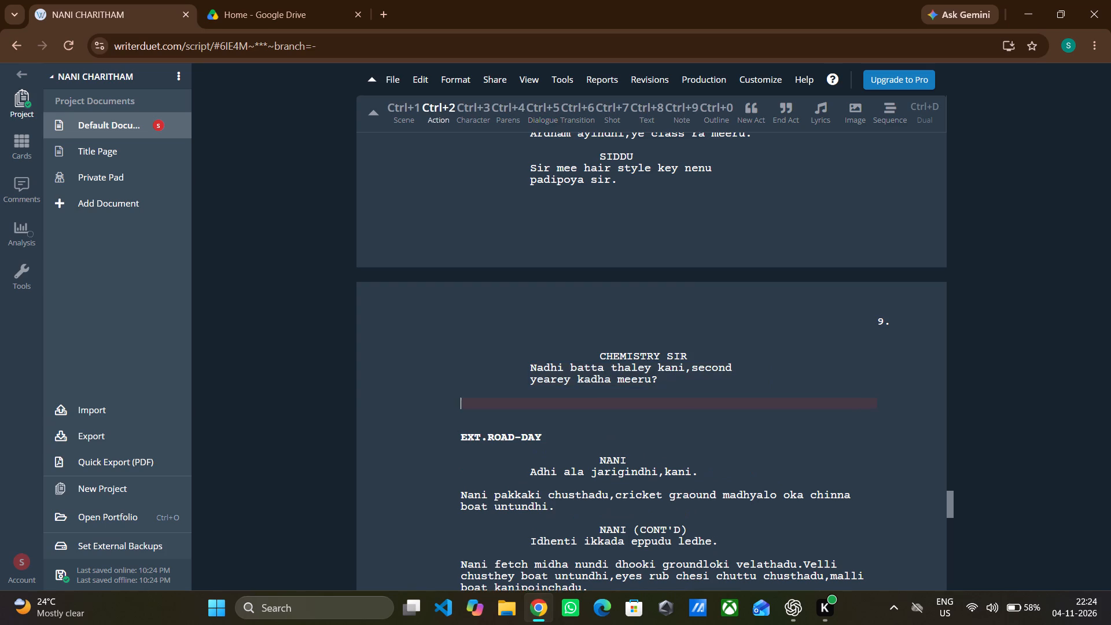
# Add a NANI line after CHEMISTRY SIR's question with the dialogue "Rey gurthu pattadra.".
pyautogui.hotkey('ctrl', '3')
pyautogui.write('na')
pyautogui.press('Return')
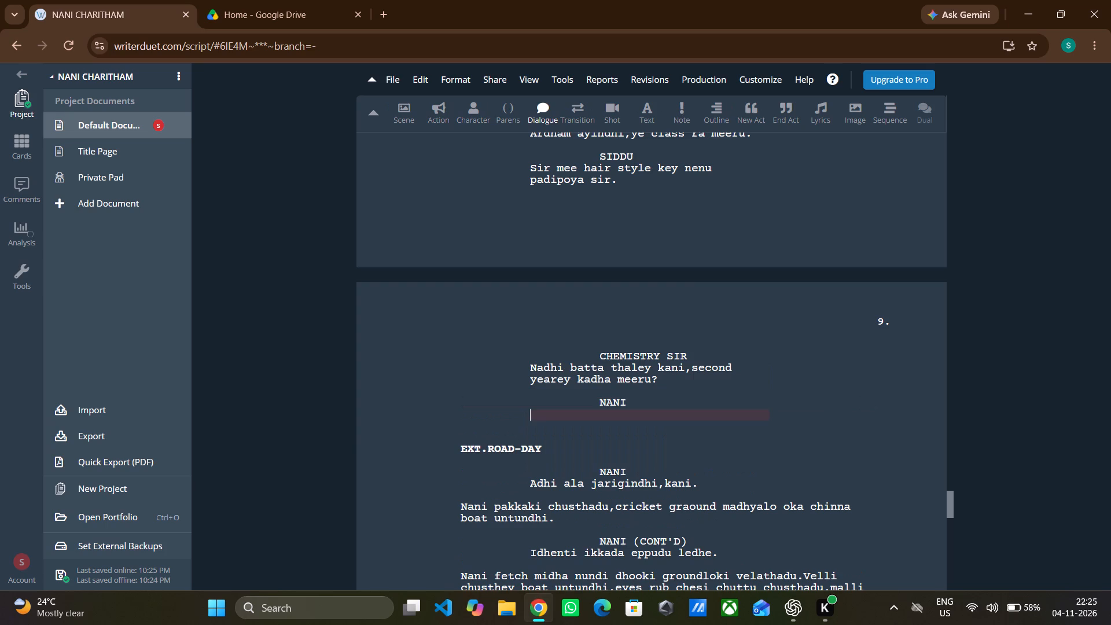
pyautogui.write('rey gurthu padd')
pyautogui.press('BackSpace')
pyautogui.press('BackSpace')
pyautogui.press('BackSpace')
pyautogui.write('atta')
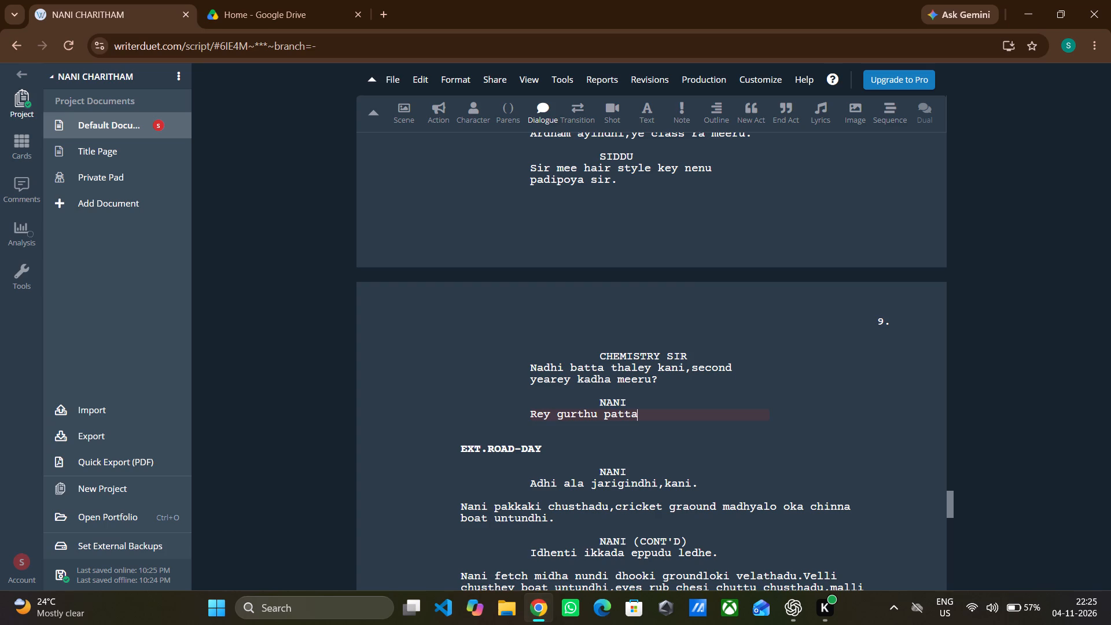
pyautogui.write('dra.')
pyautogui.press('Return')
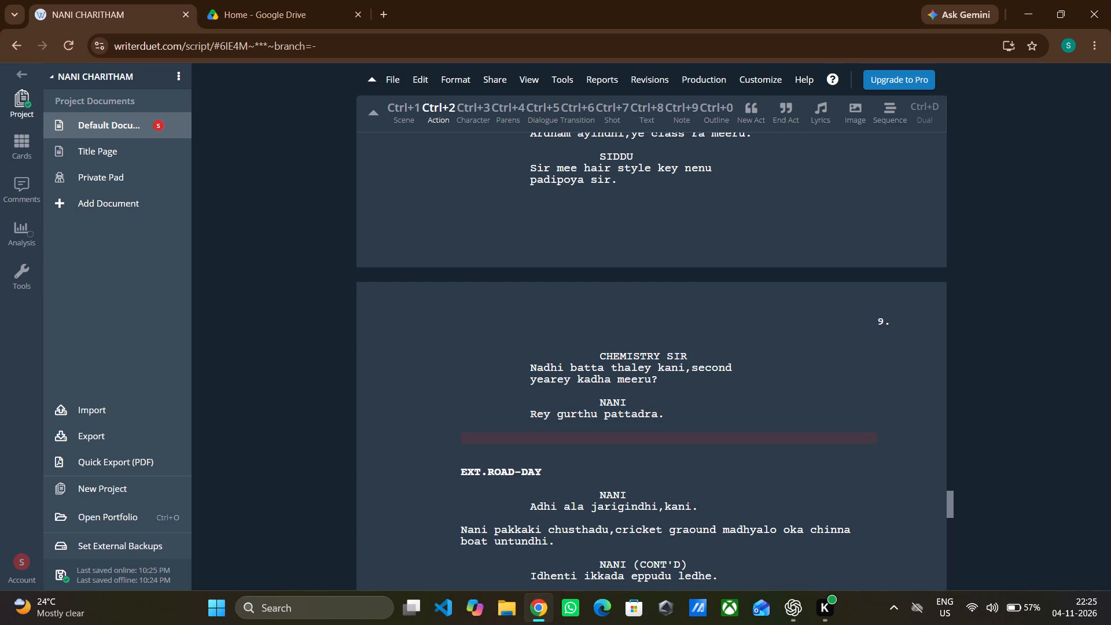
# Add a CHARAN reply after NANI's line with the dialogue "Silent ga undara irikinchela gunnav.".
pyautogui.hotkey('ctrl', '3')
pyautogui.write('cha')
pyautogui.press('Return')
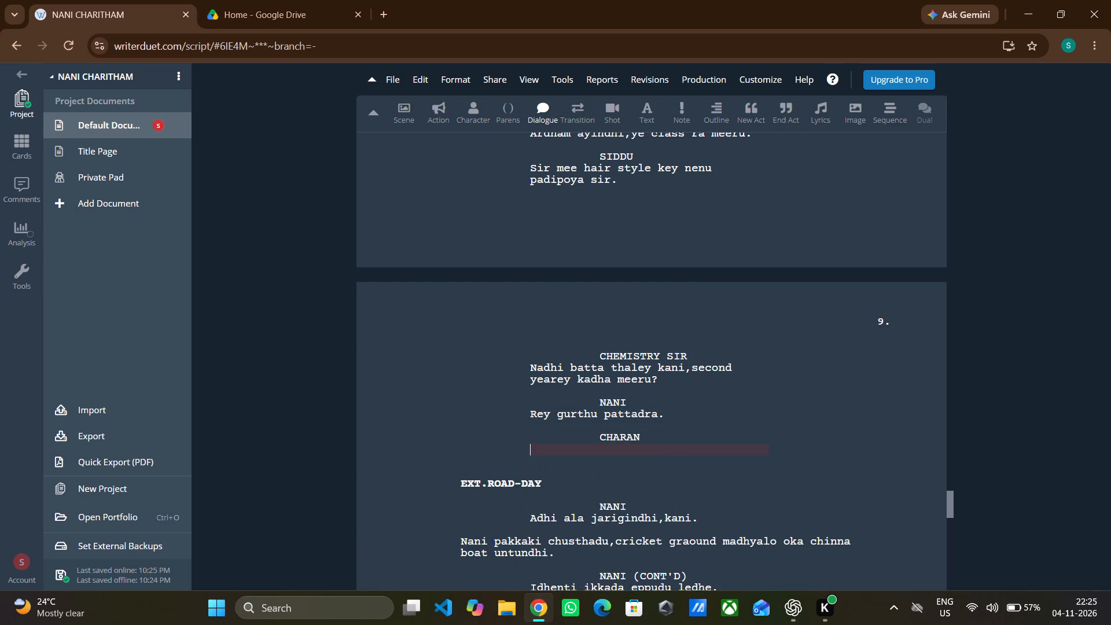
pyautogui.write('silent ga undara')
pyautogui.press('space')
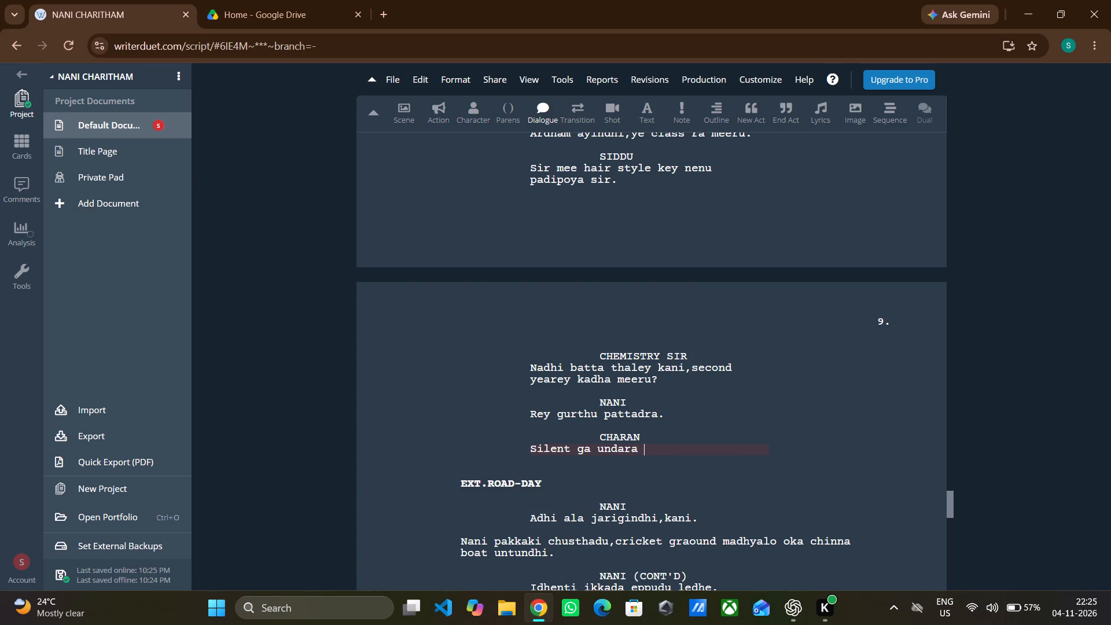
pyautogui.write('irikinche')
pyautogui.write('la')
pyautogui.press('space')
pyautogui.write('gunnav.')
pyautogui.press('Return')
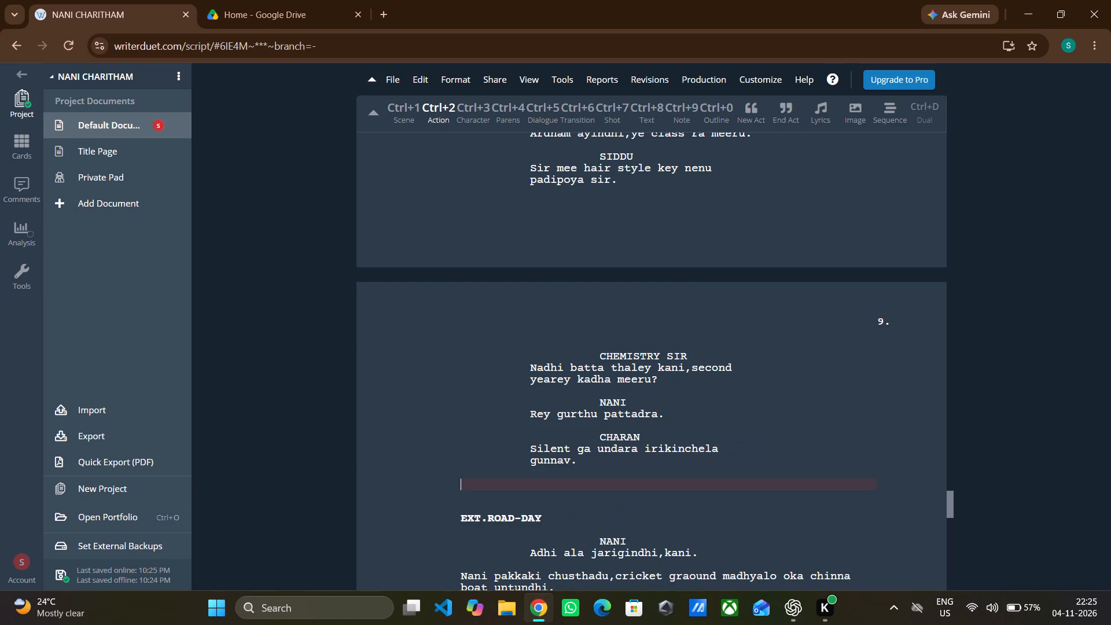
# Add a second consecutive CHARAN cue before EXT.ROAD-DAY and begin its dialogue with "Sir".
pyautogui.hotkey('ctrl', '3')
pyautogui.press('c')
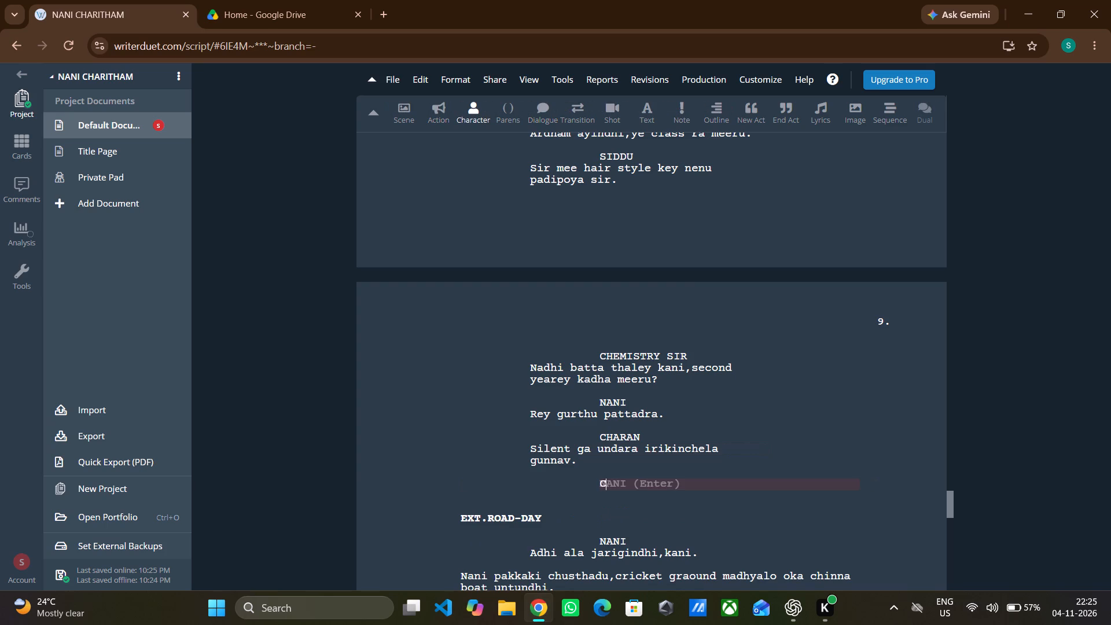
pyautogui.press('Return')
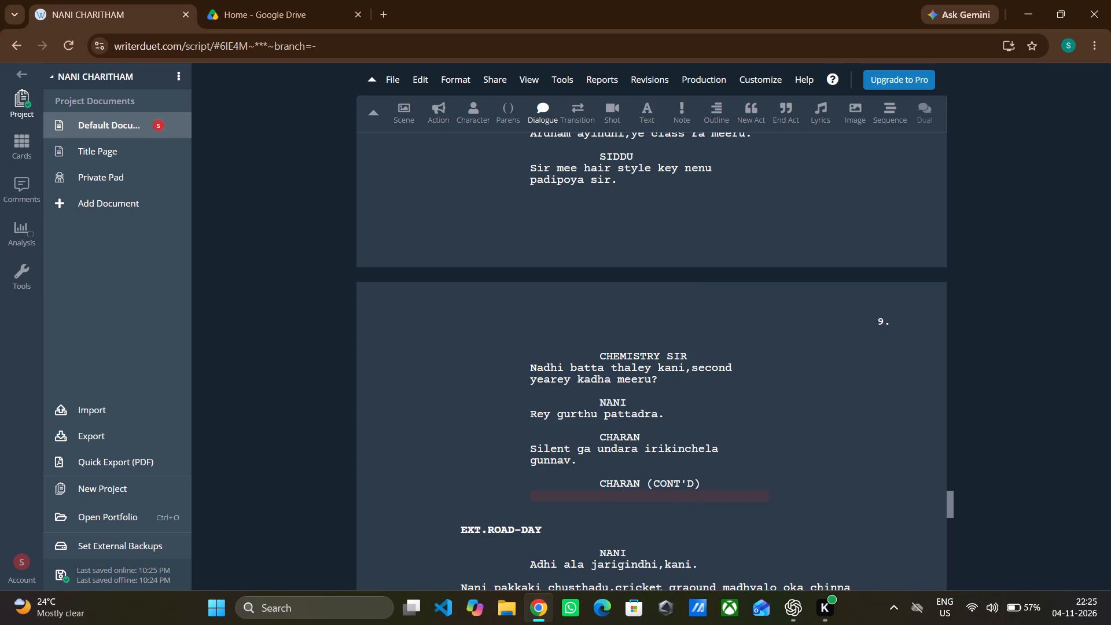
pyautogui.write('sir')
pyautogui.press('space')
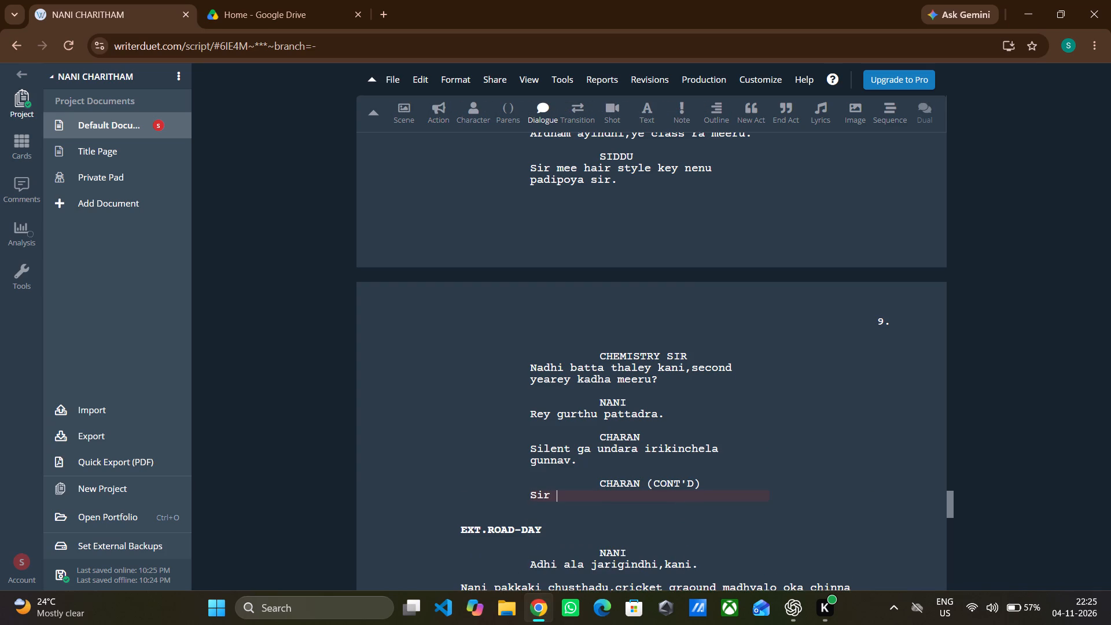
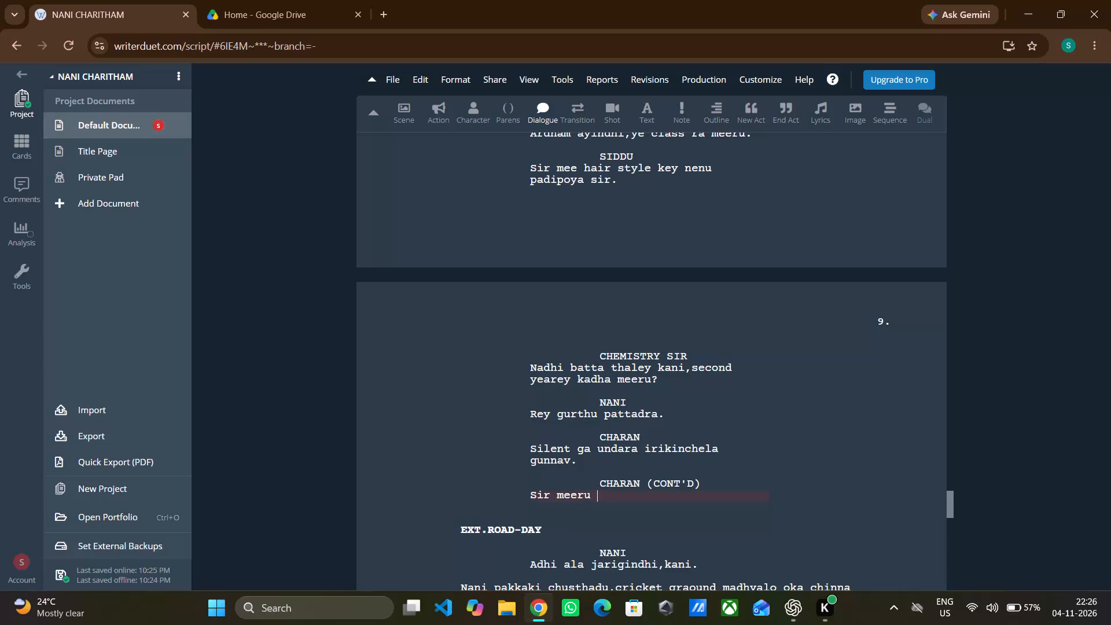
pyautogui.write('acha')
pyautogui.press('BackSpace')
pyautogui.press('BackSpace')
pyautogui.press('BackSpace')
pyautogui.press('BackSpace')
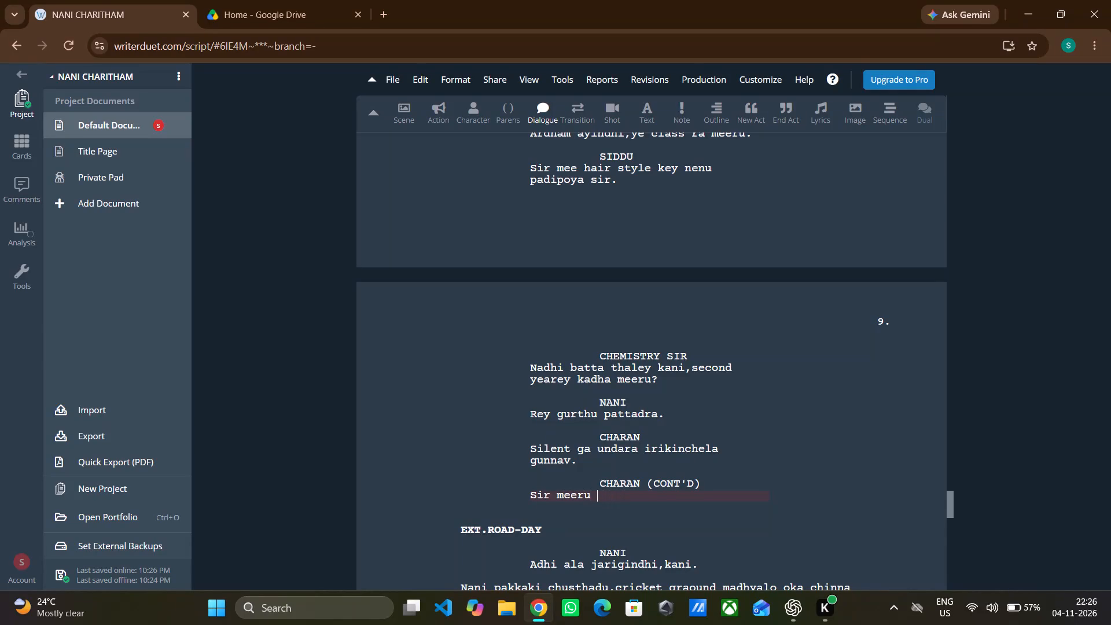
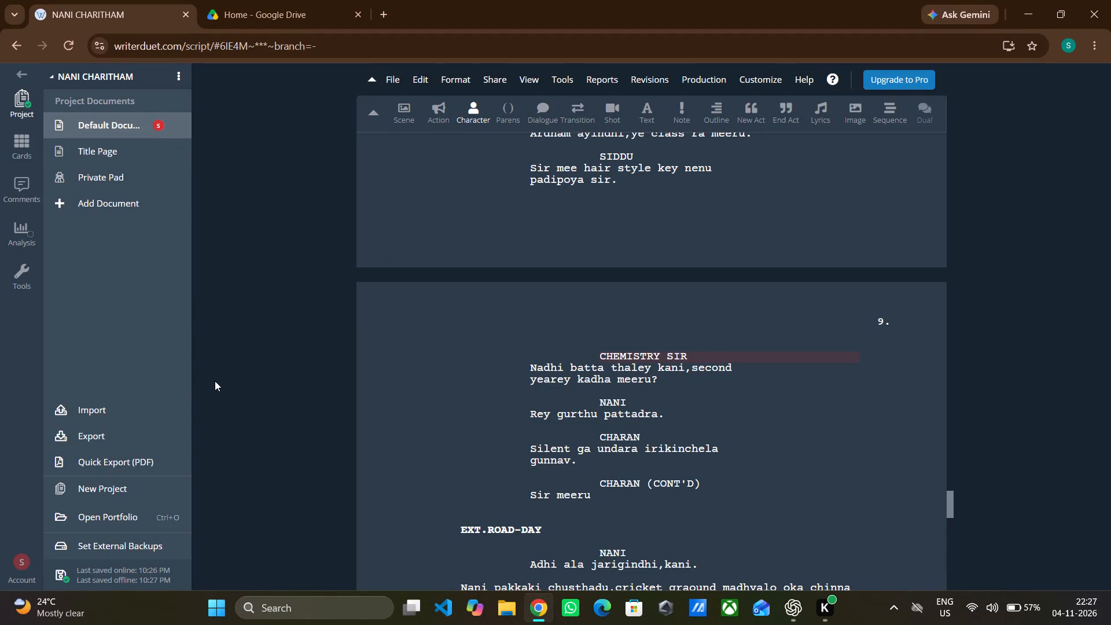
# Export the NANI CHARITHAM script as a PDF to Google Drive and close the script's tab.
pyautogui.click(79, 442)
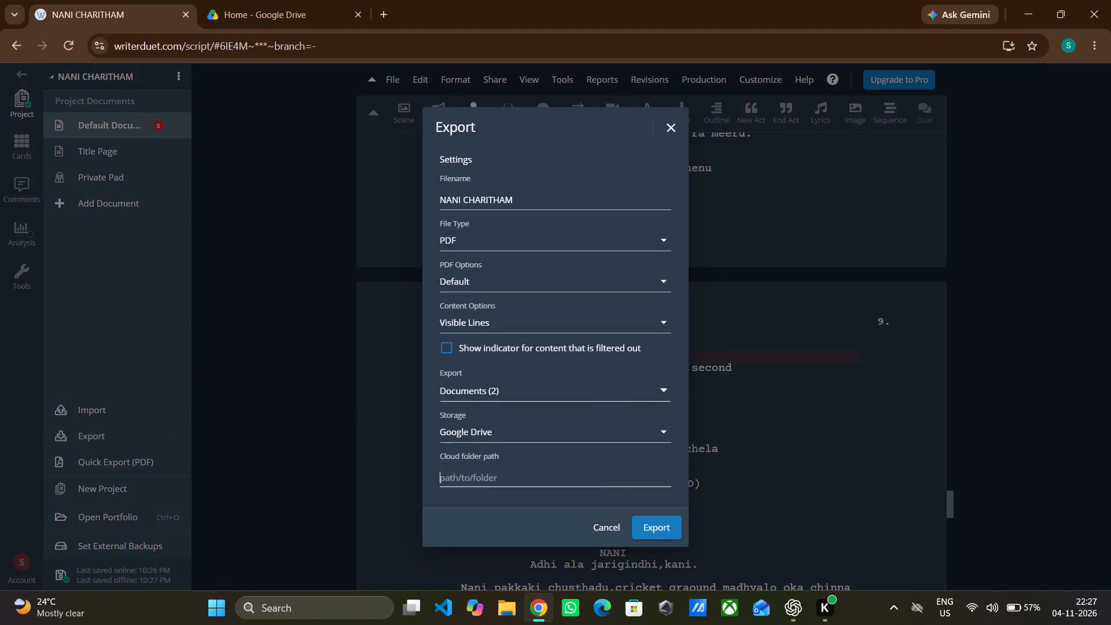
pyautogui.click(656, 526)
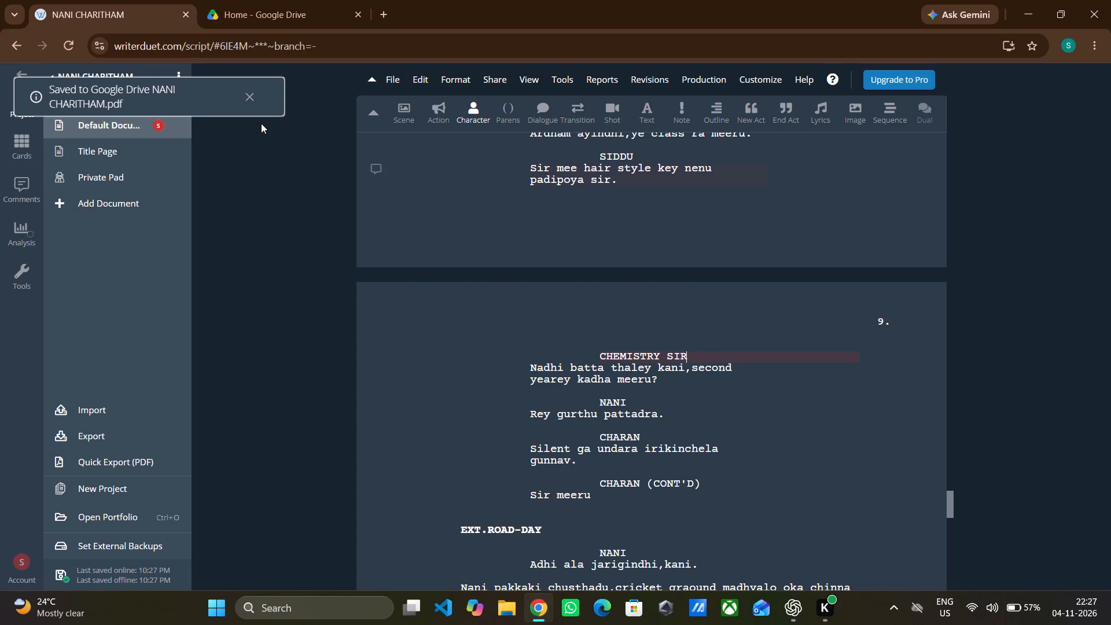
pyautogui.click(248, 97)
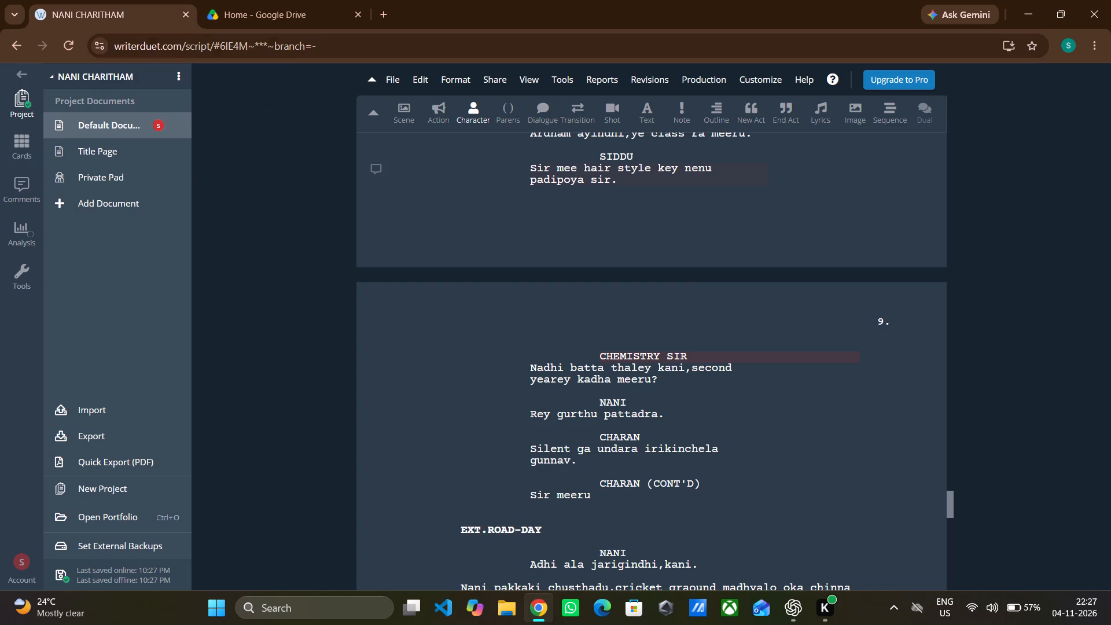
pyautogui.click(181, 17)
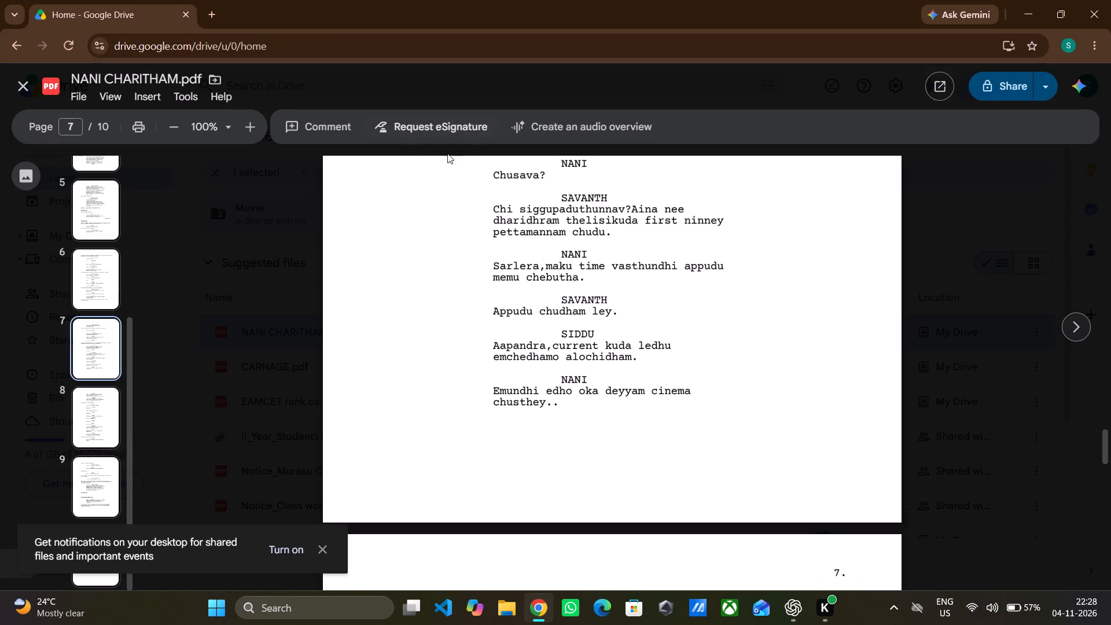
# Refresh Google Drive and open the newly exported NANI CHARITHAM.pdf.
pyautogui.hotkey('ctrl', 'r')
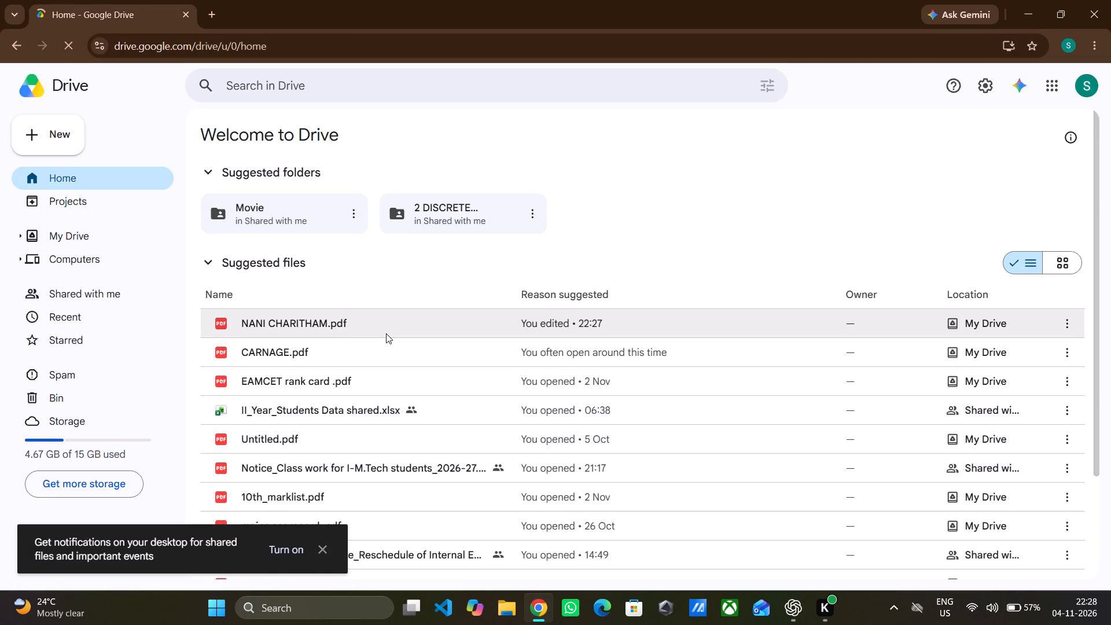
pyautogui.doubleClick(386, 333)
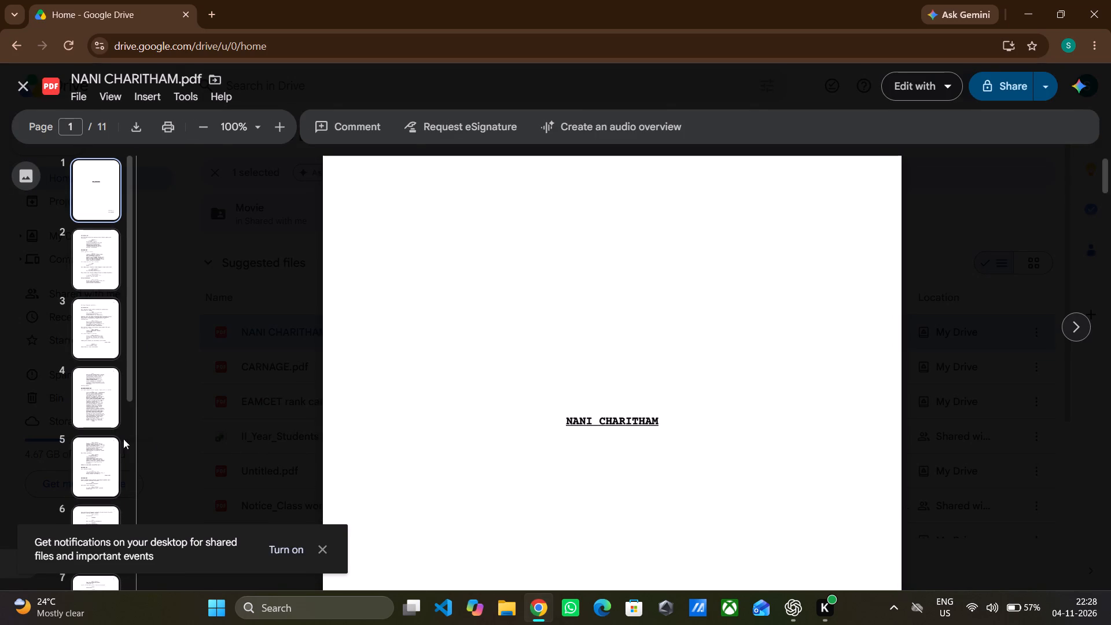
# Review the exported screenplay PDF from the title page through the last scenes, examine the EXT.CRICKET GROUND-DAY scene up close, and leave Drive.
pyautogui.scroll(-4, 107, 431)
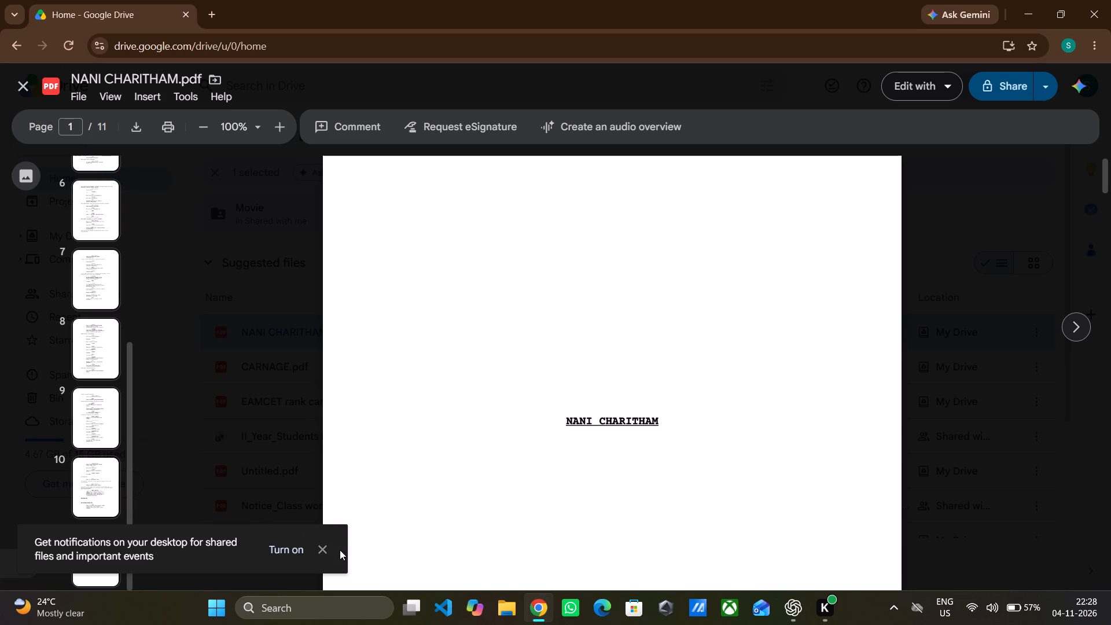
pyautogui.click(317, 545)
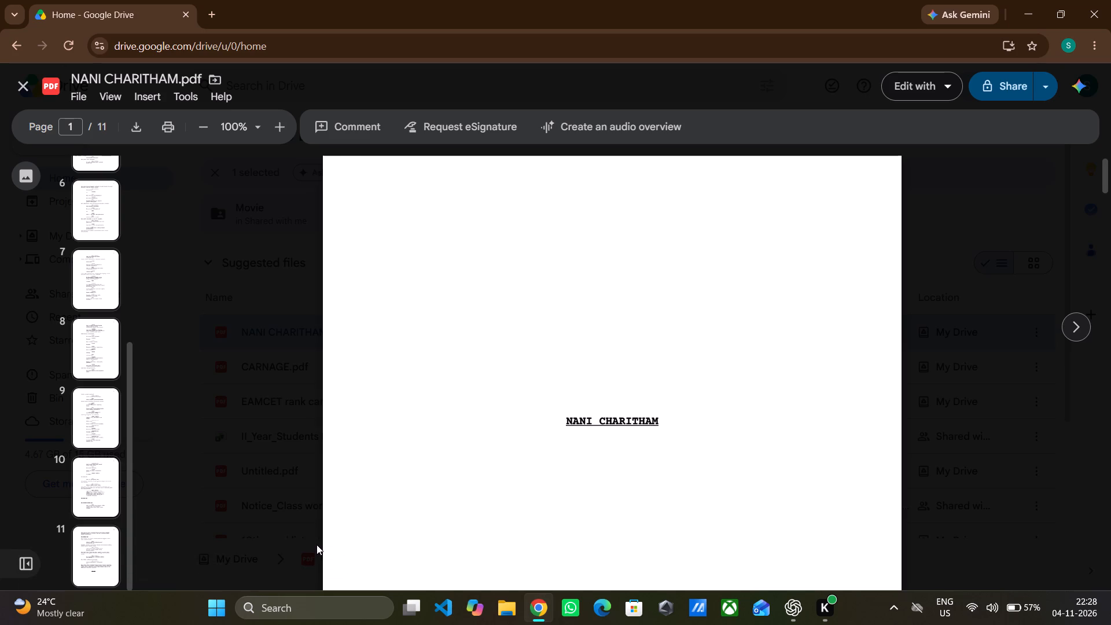
pyautogui.scroll(-4, 440, 508)
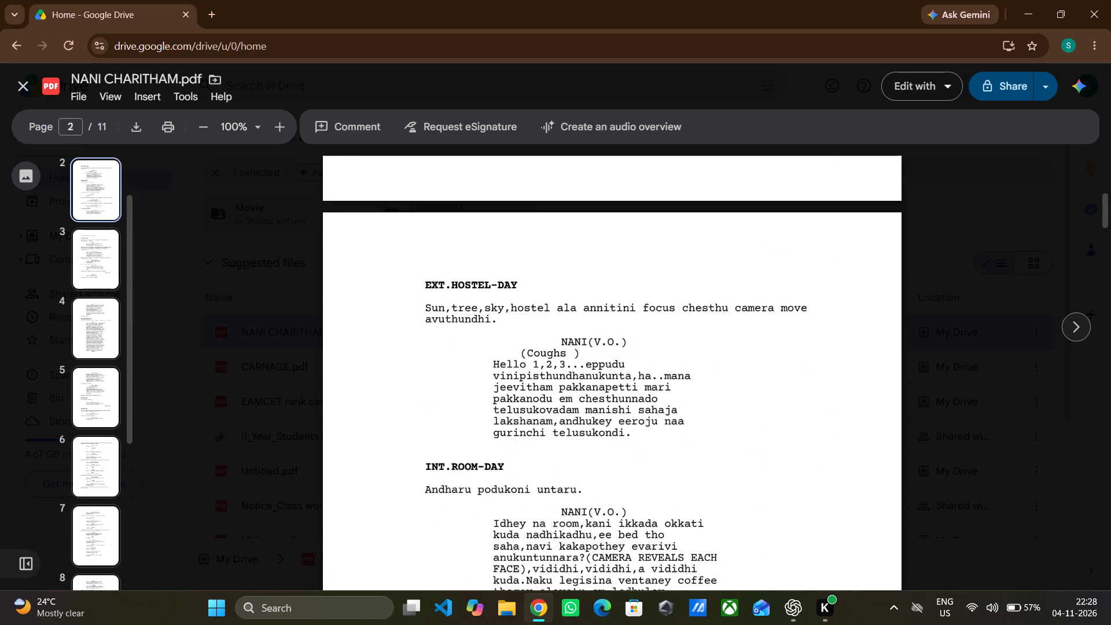
pyautogui.scroll(-12, 440, 508)
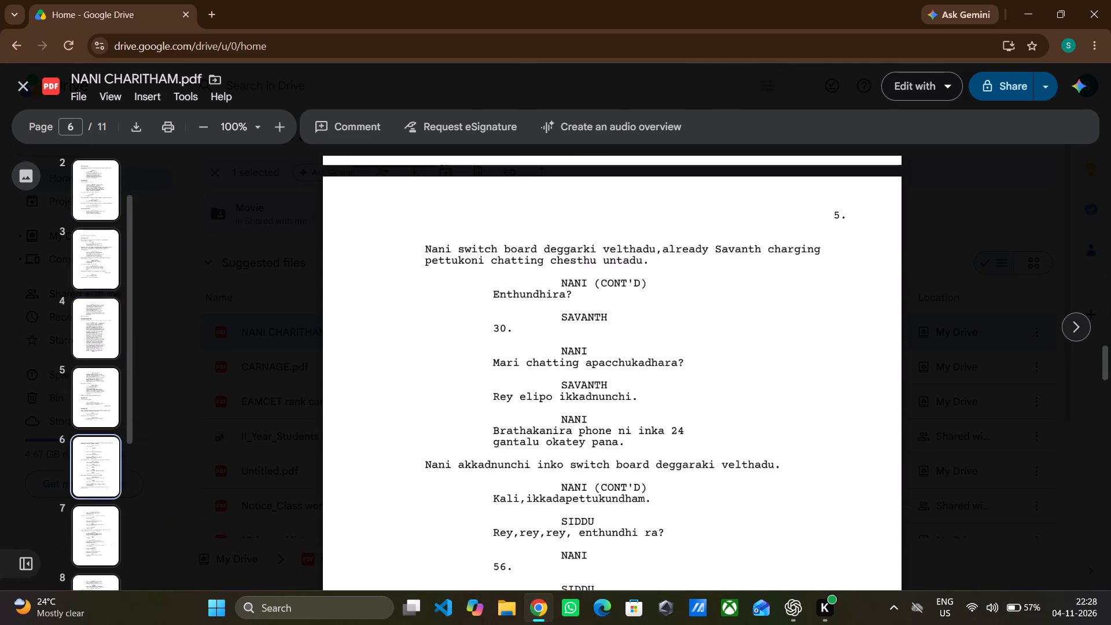
pyautogui.scroll(-8, 440, 508)
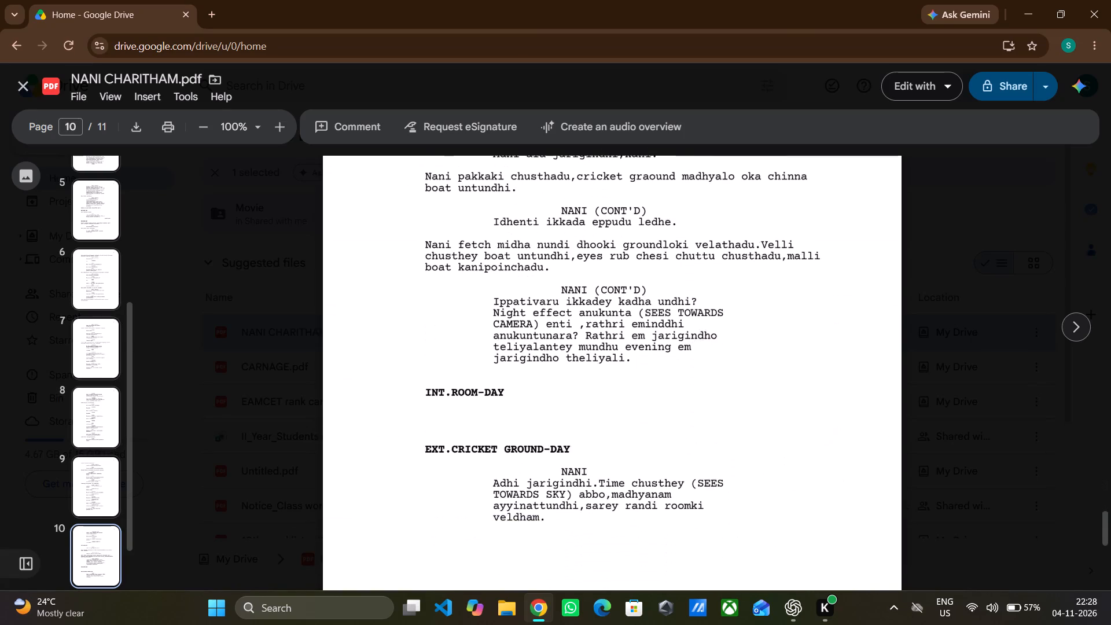
pyautogui.scroll(-1, 440, 508)
pyautogui.scroll(5, 440, 508)
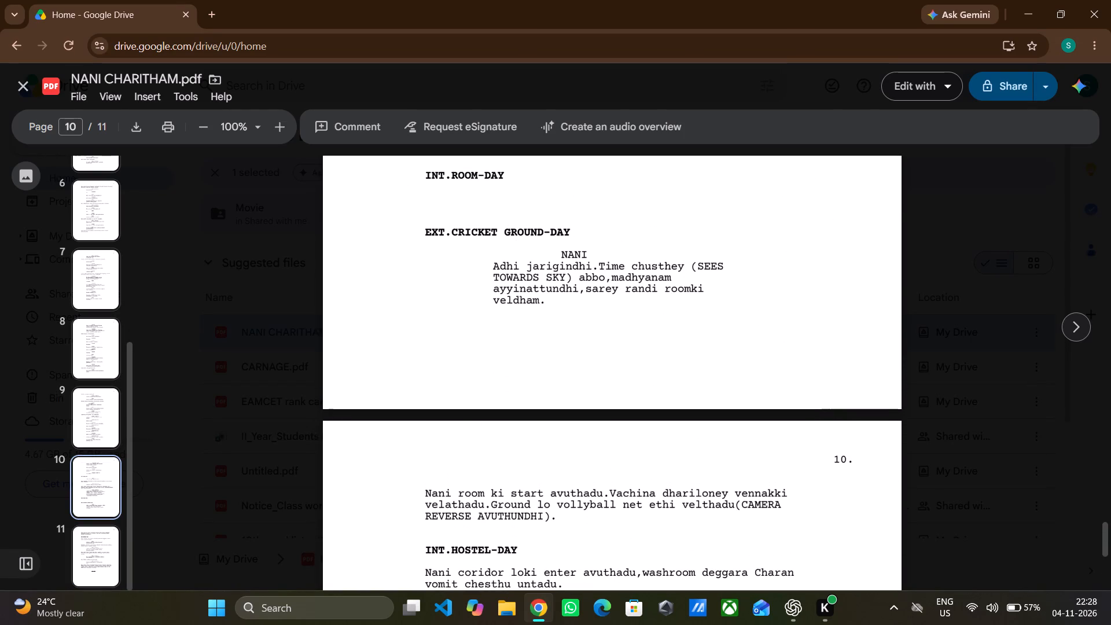
pyautogui.hscroll(-1, 526, 292)
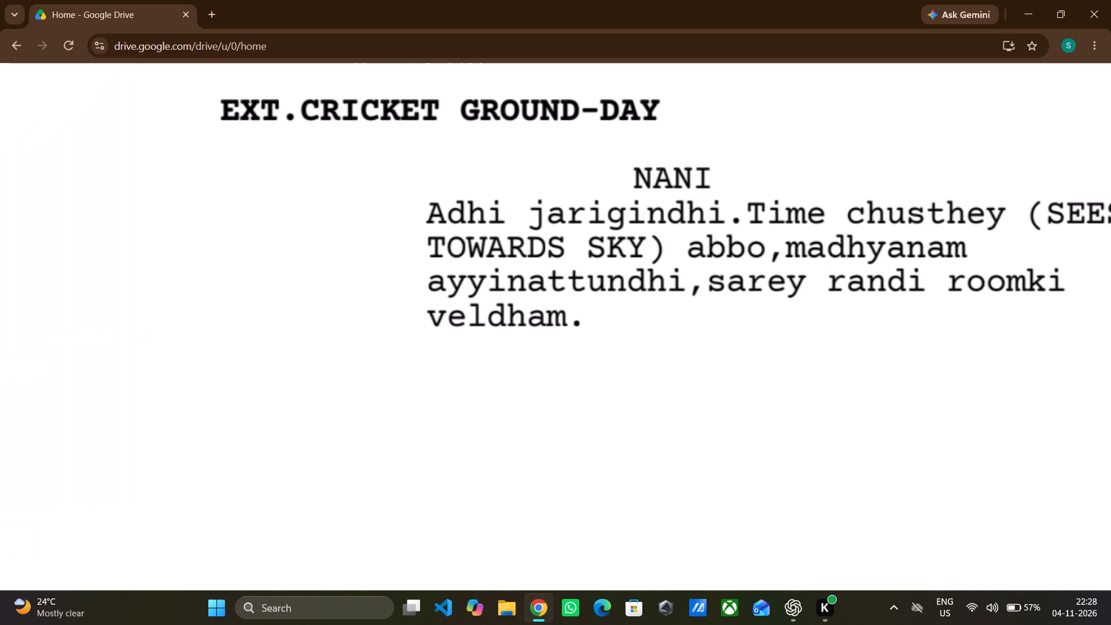
pyautogui.hscroll(-1, 526, 292)
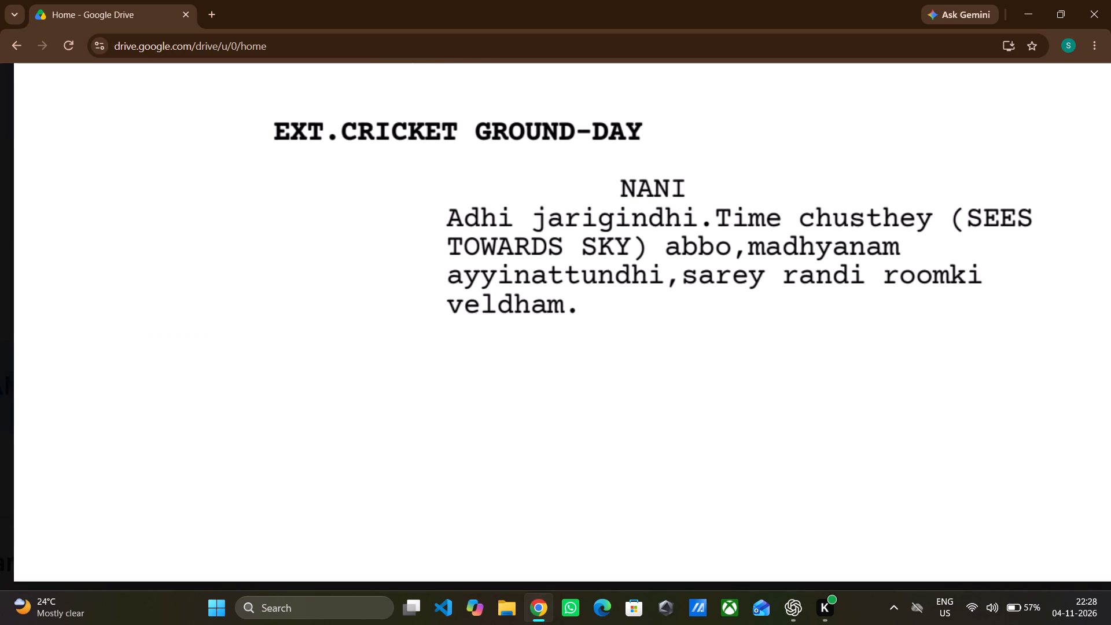
pyautogui.scroll(1, 555, 242)
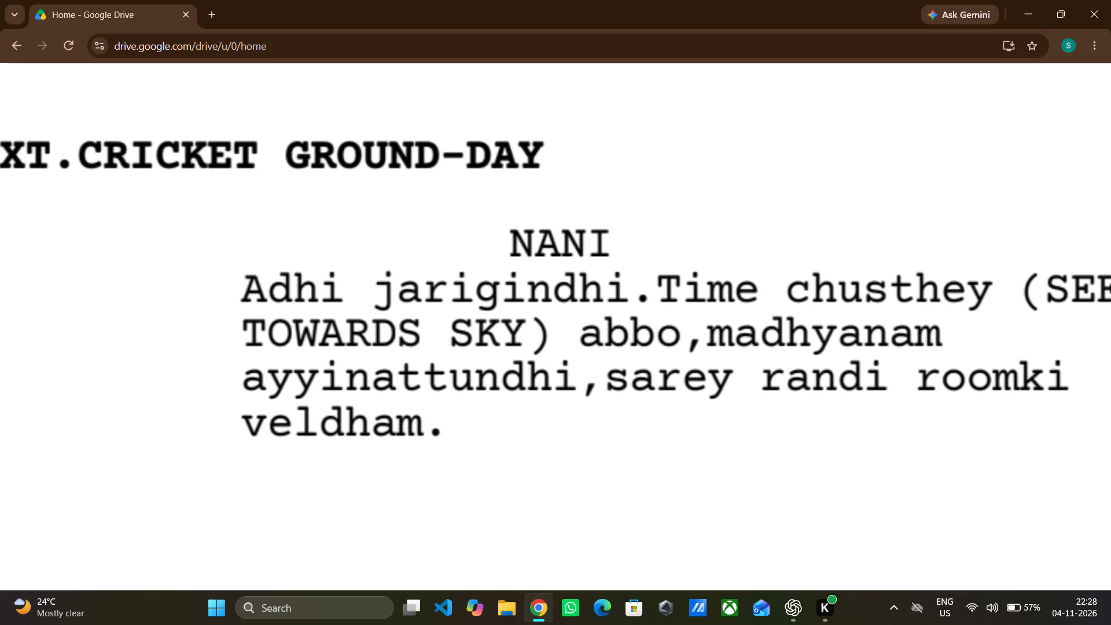
pyautogui.hscroll(-1, 555, 242)
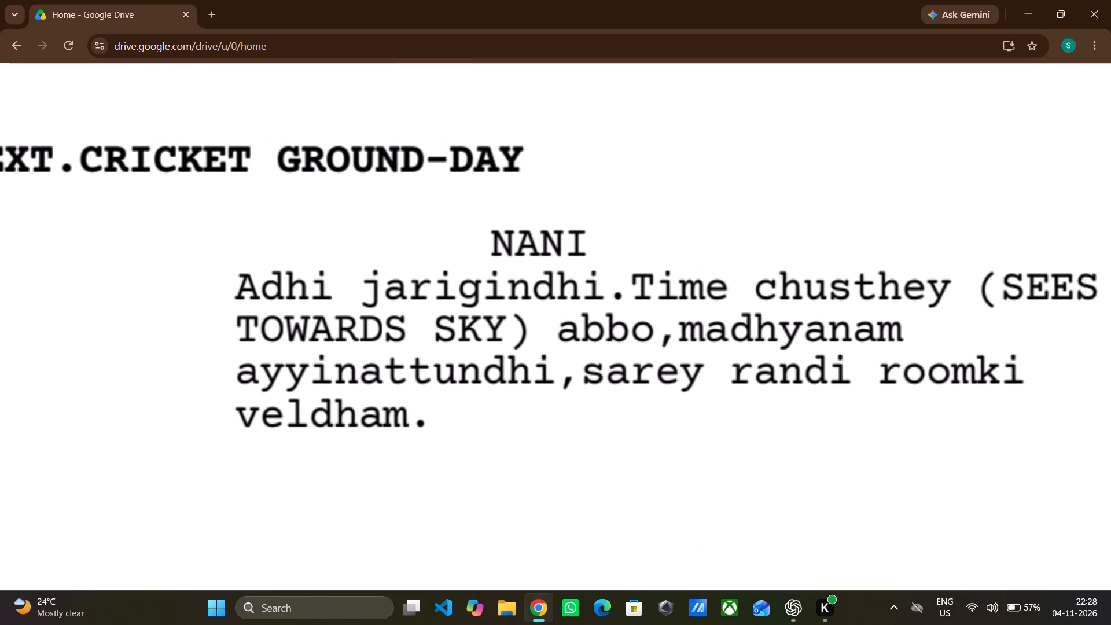
pyautogui.hscroll(-1, 555, 242)
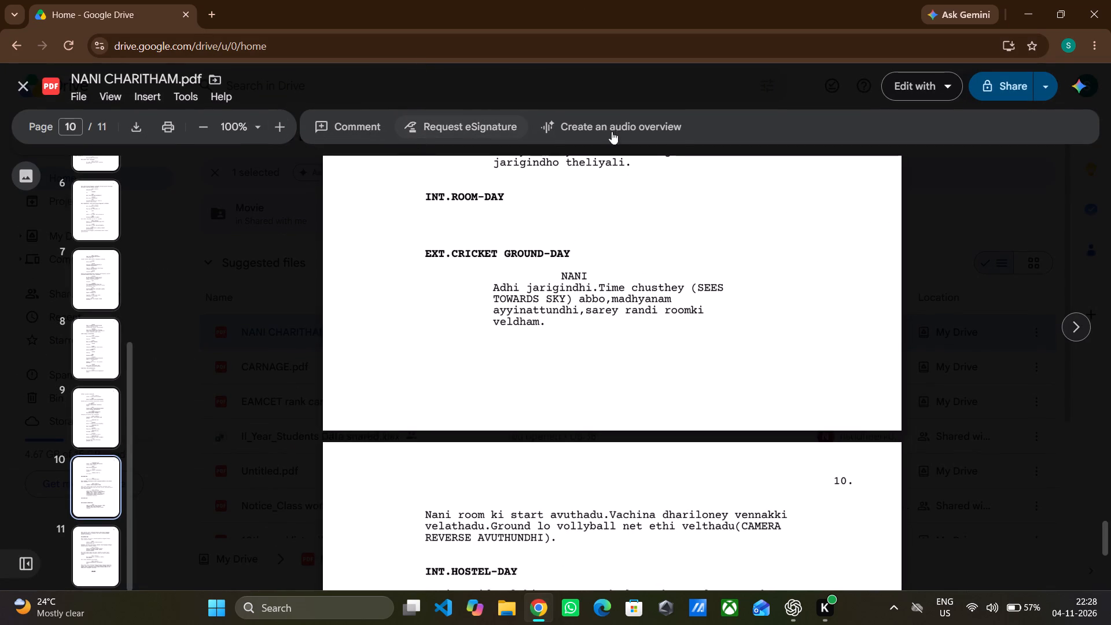
pyautogui.click(10, 49)
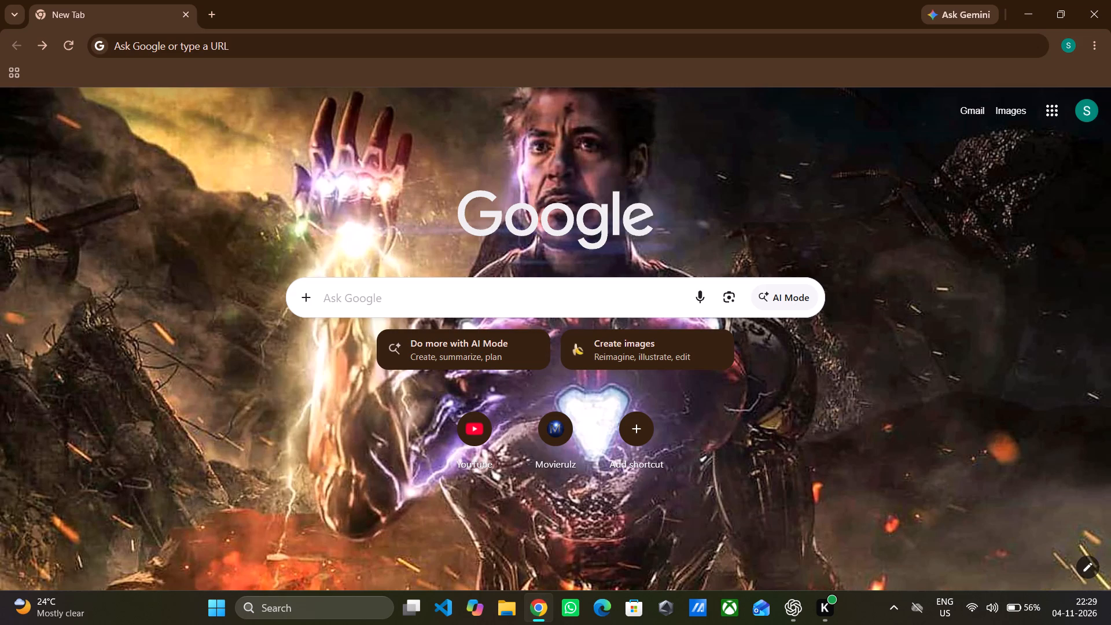
# Search Google for rvr and open the RVRJCCE college website.
pyautogui.click(442, 289)
pyautogui.click(400, 339)
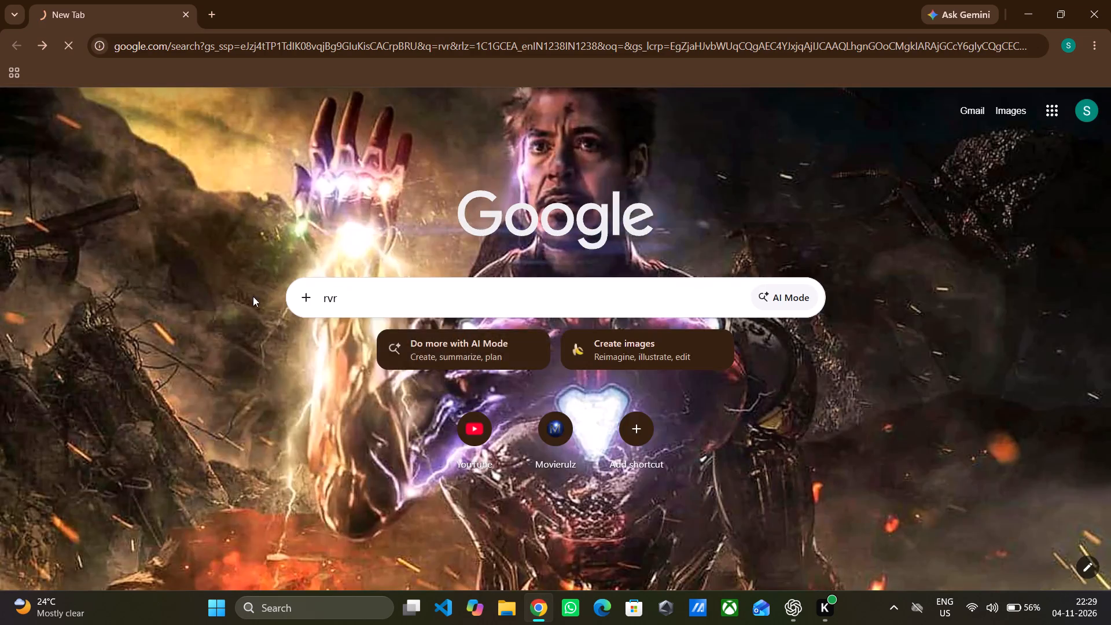
pyautogui.click(175, 226)
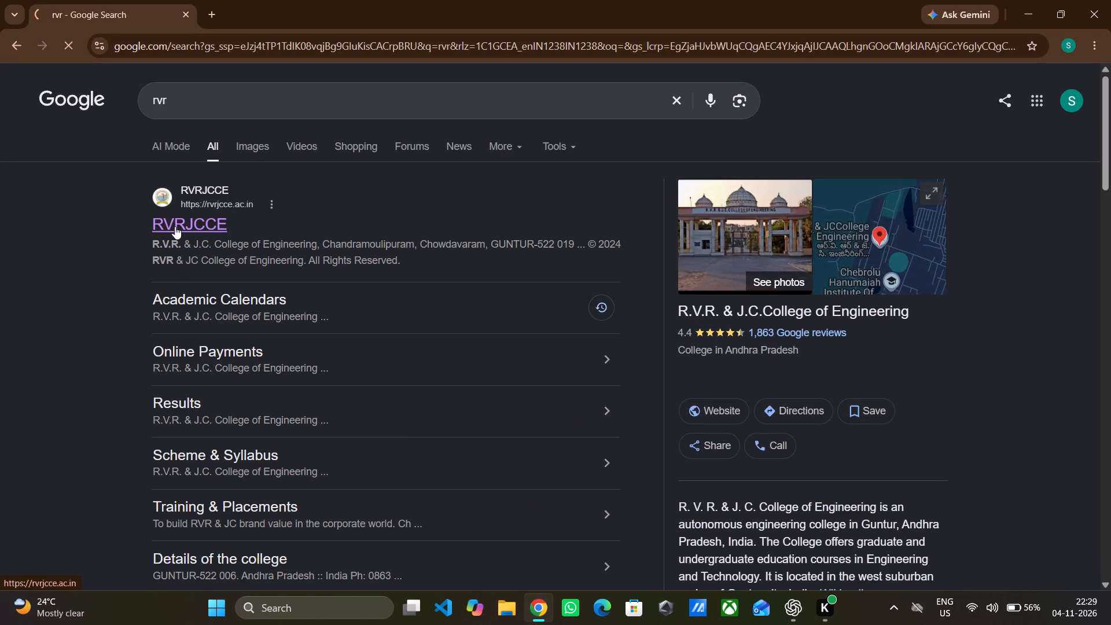
pyautogui.click(175, 226)
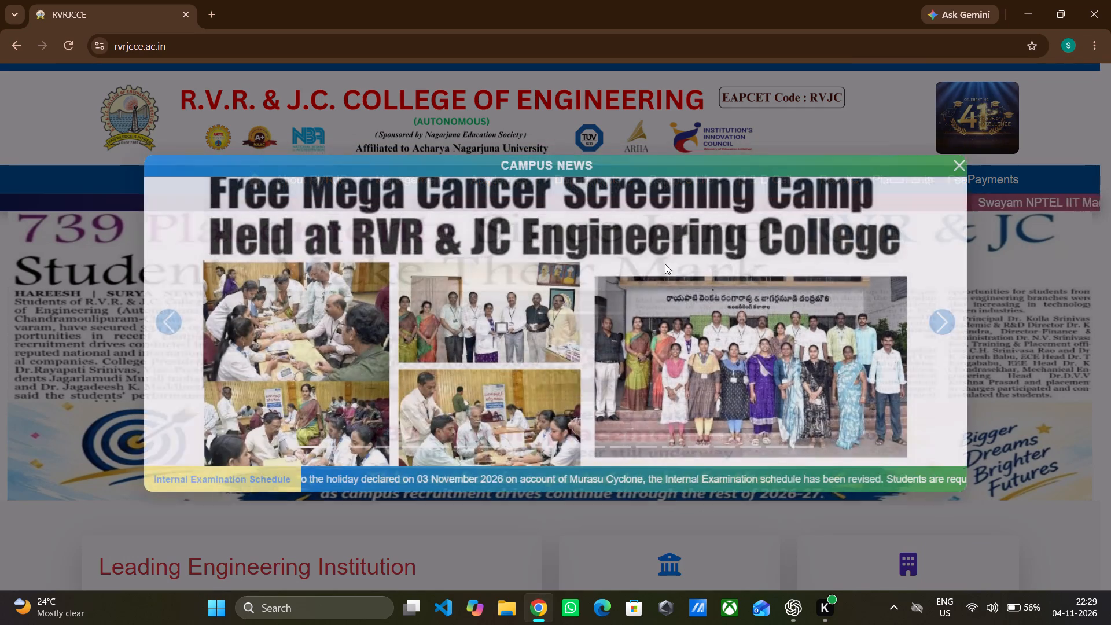
# Dismiss the campus news pop-up and look through the Campus Updates section of the college home page.
pyautogui.click(962, 172)
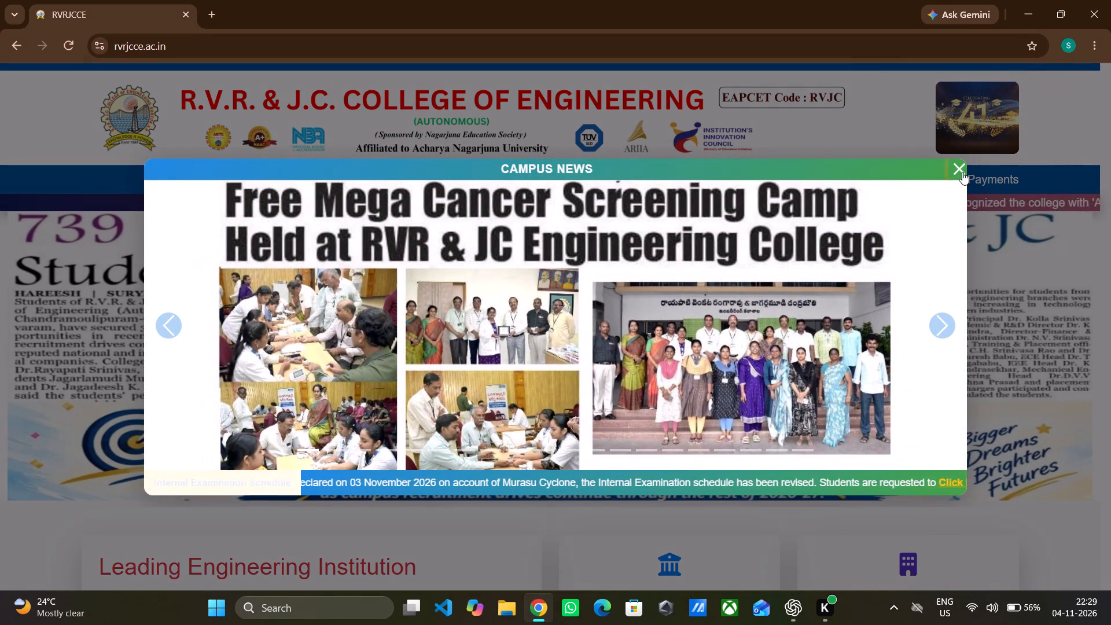
pyautogui.scroll(-3, 817, 218)
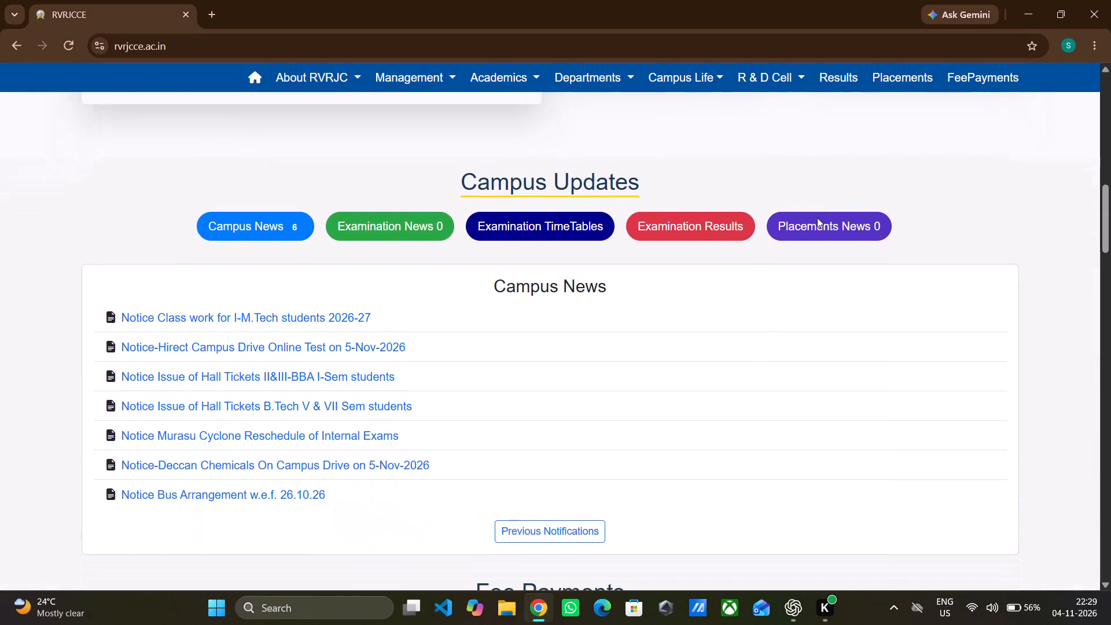
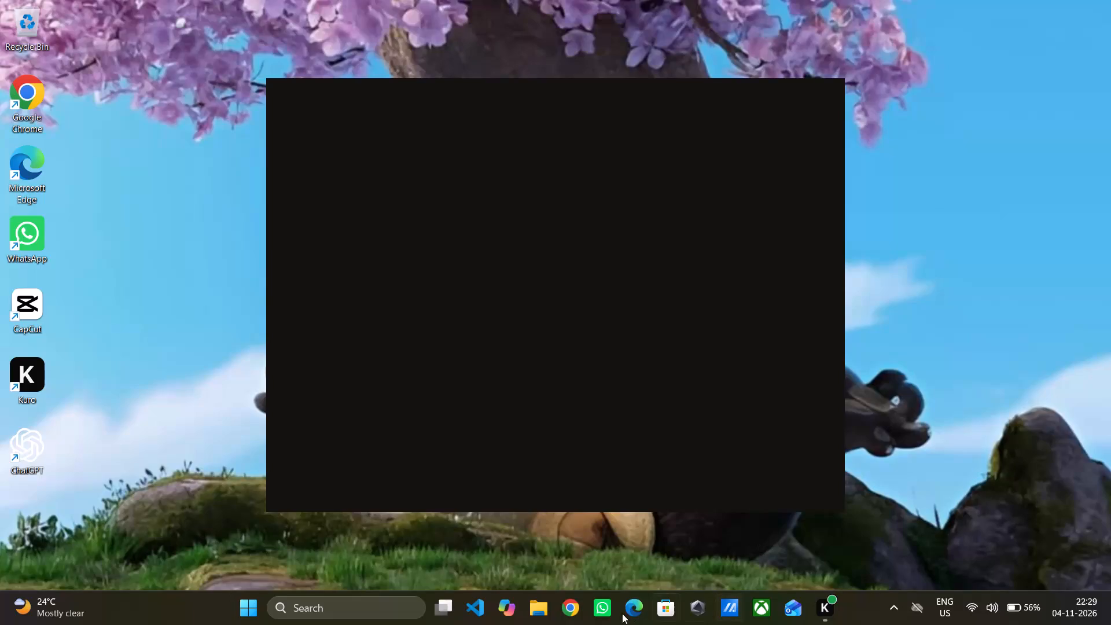
# Launch the Google Chrome browser.
pyautogui.doubleClick(571, 611)
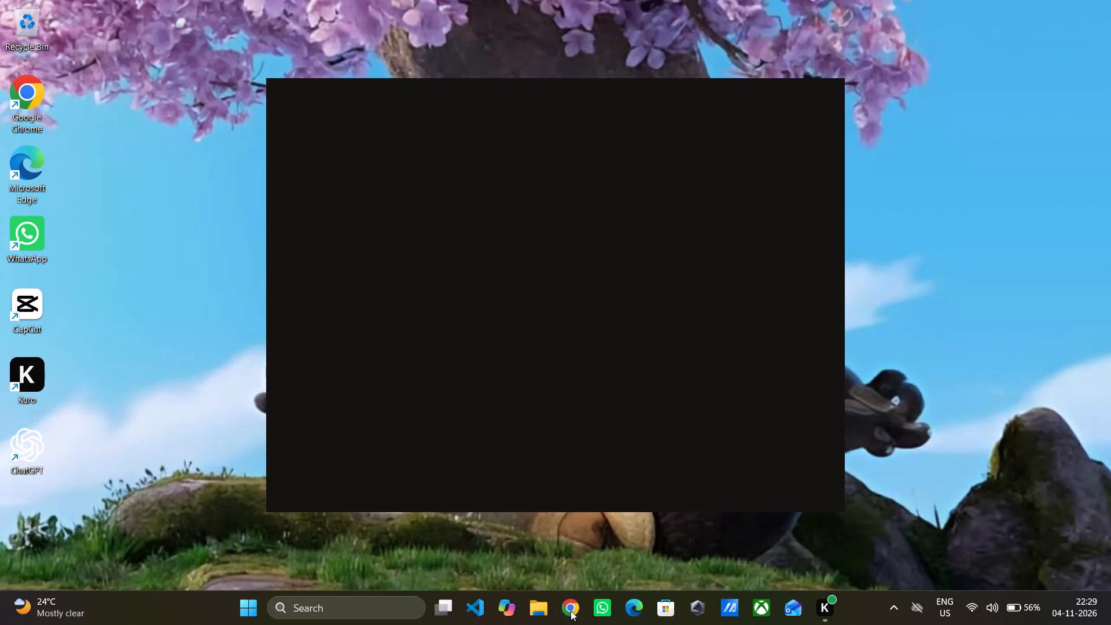